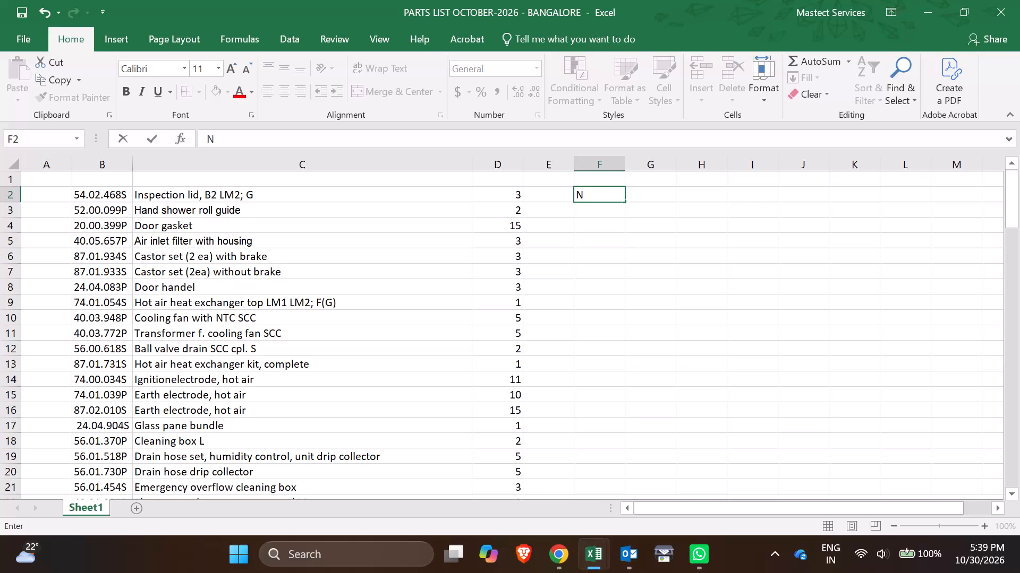
Complete F2 as "Not Available in Delhi" for the inspection lid and enter 0 in G2.
type("Available in Deli")
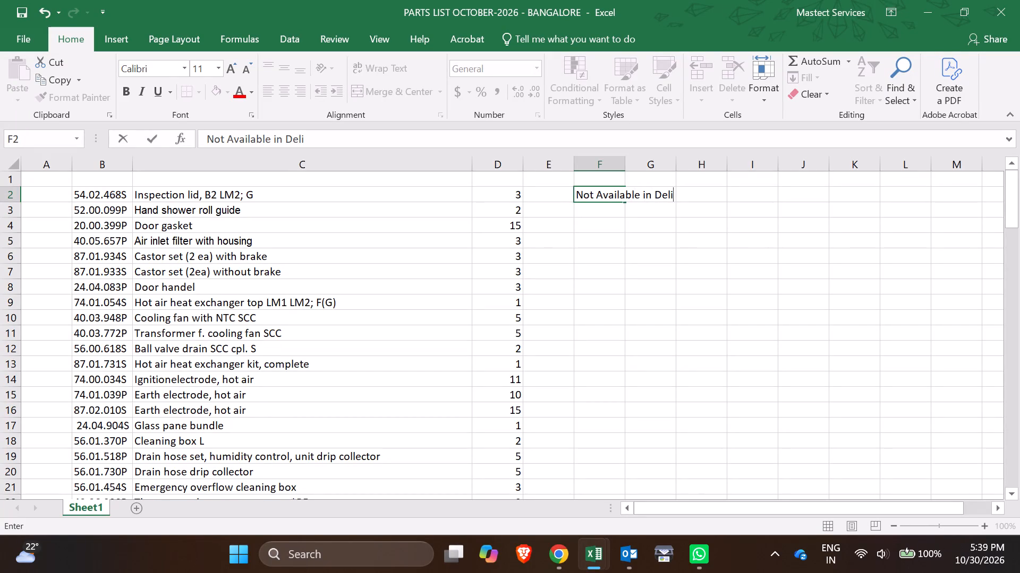
key("BackSpace")
type("hi")
key("Return")
key("Up")
key("Right")
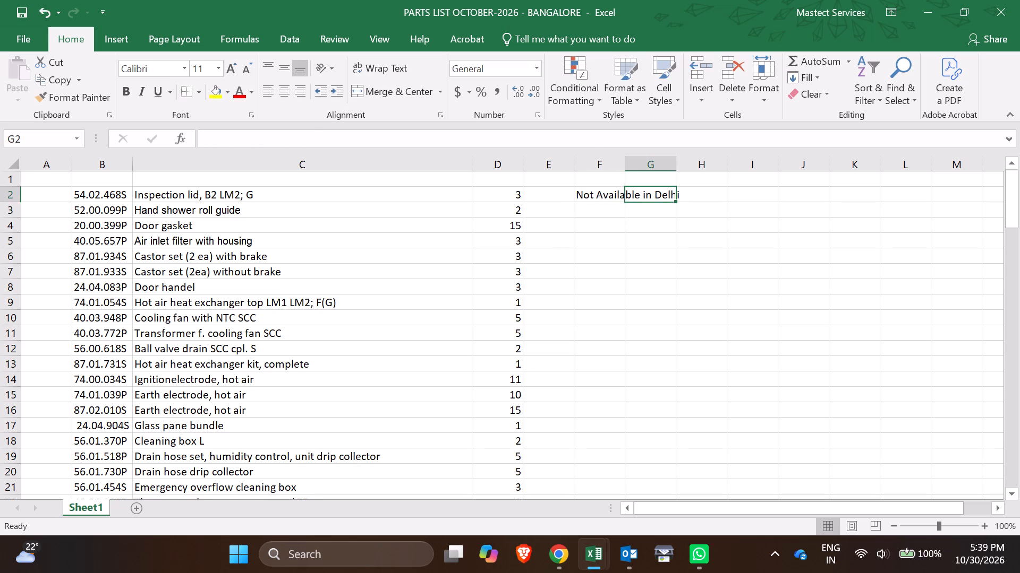
key("0")
key("Return")
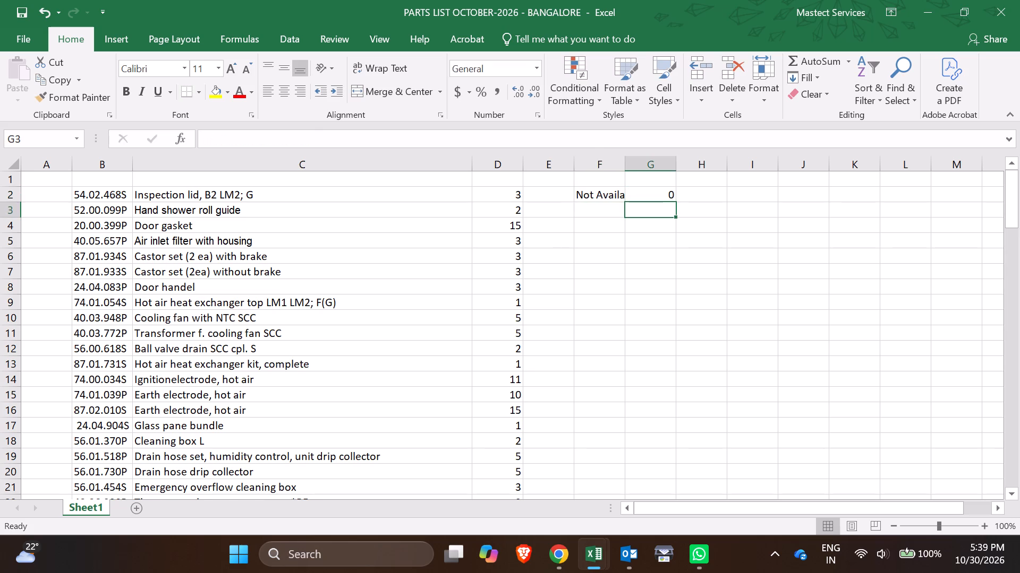
Autofit the width of column F to its text.
double_click(624, 163)
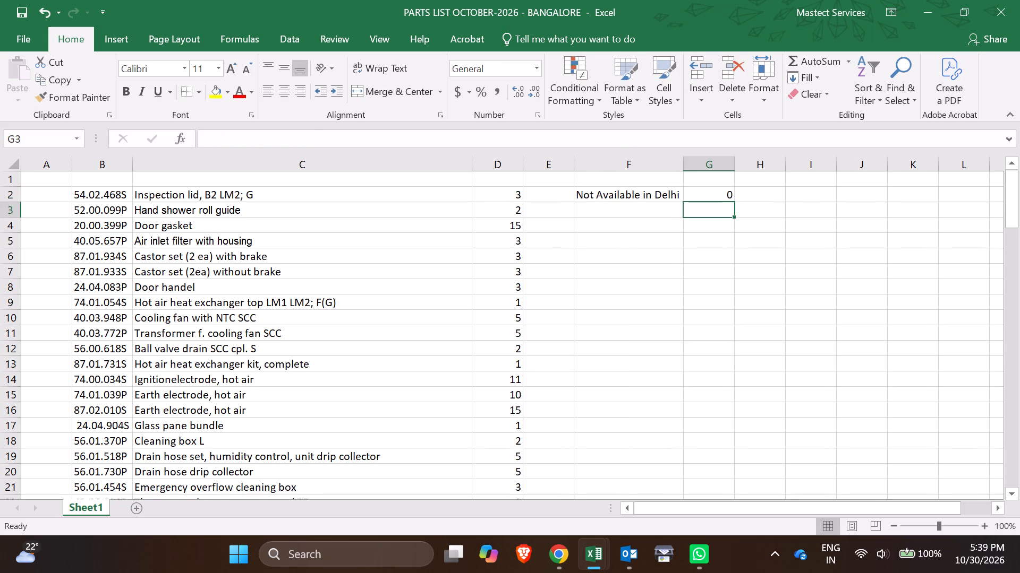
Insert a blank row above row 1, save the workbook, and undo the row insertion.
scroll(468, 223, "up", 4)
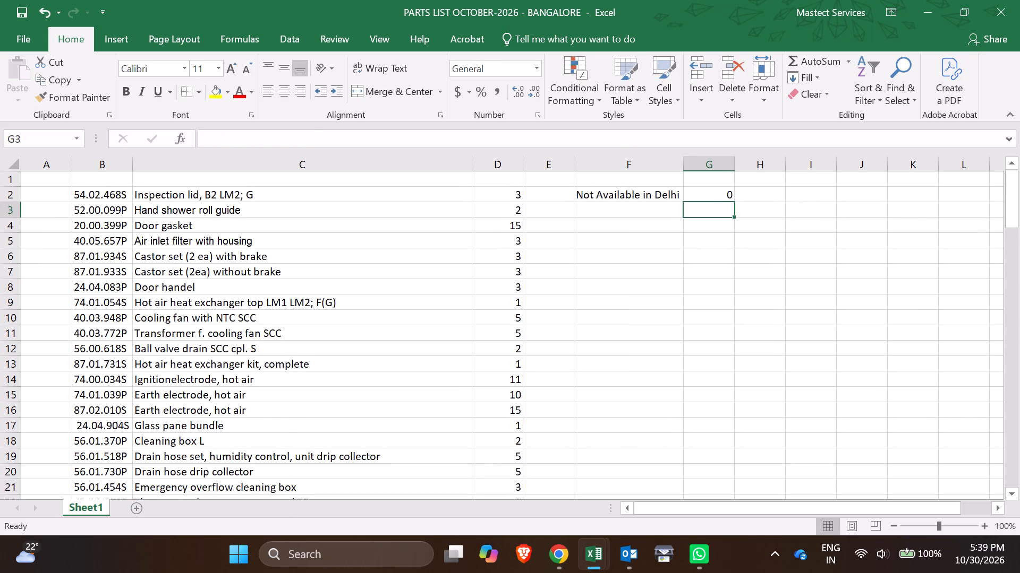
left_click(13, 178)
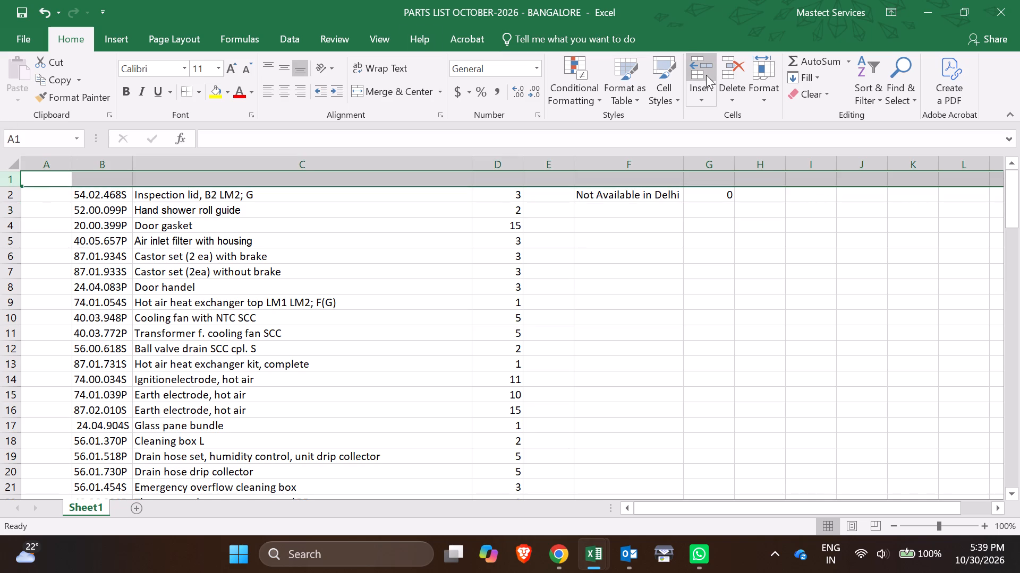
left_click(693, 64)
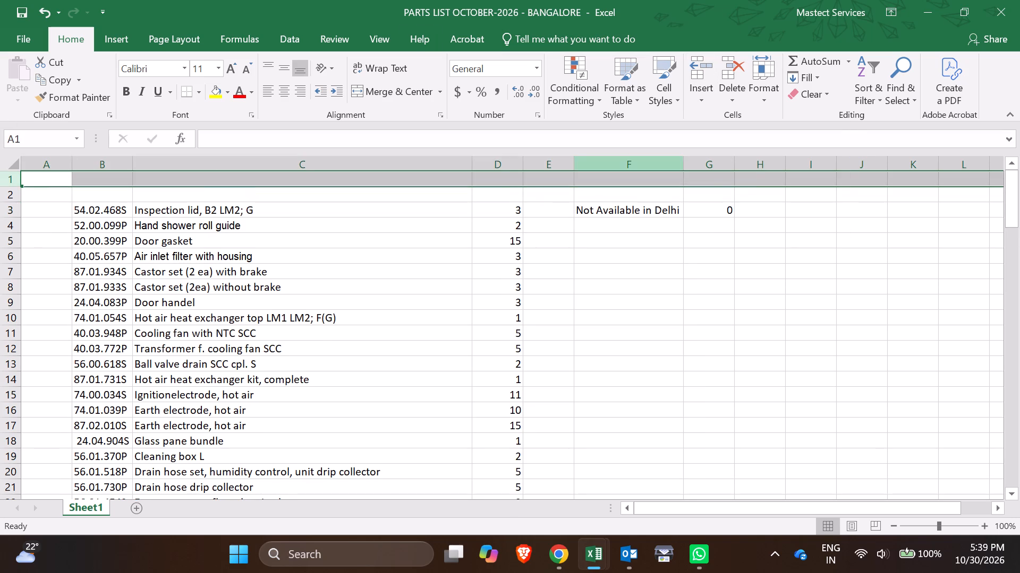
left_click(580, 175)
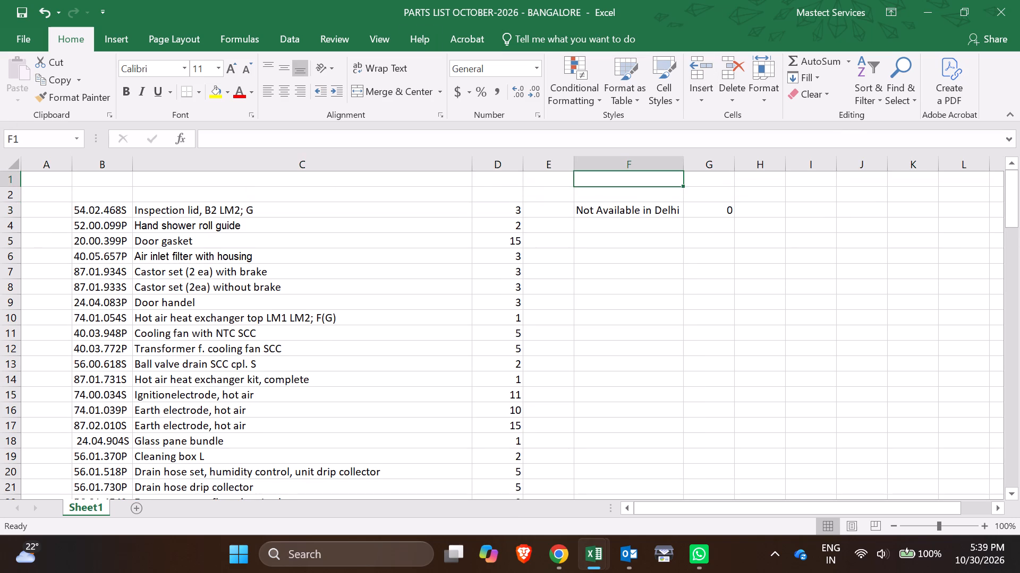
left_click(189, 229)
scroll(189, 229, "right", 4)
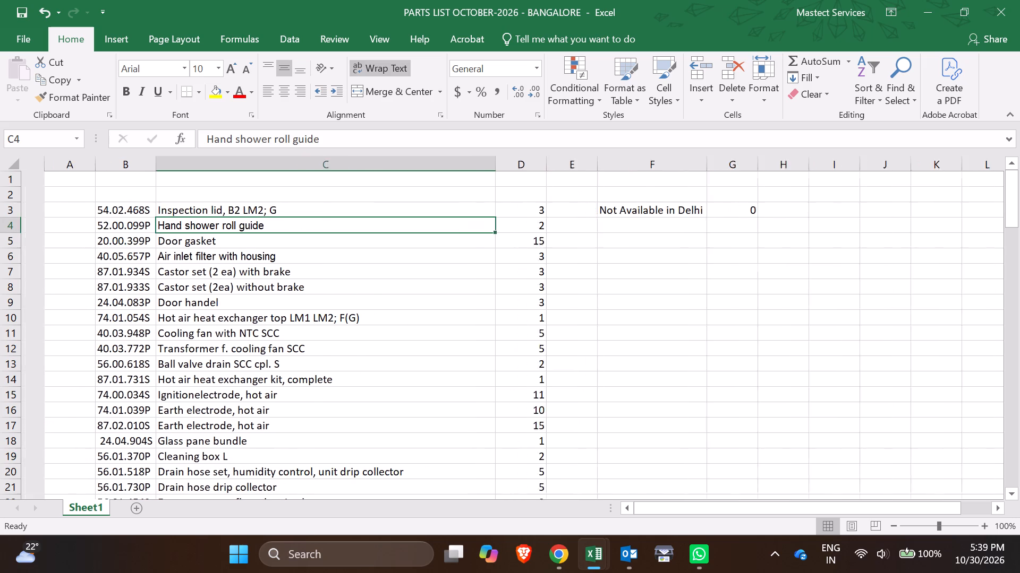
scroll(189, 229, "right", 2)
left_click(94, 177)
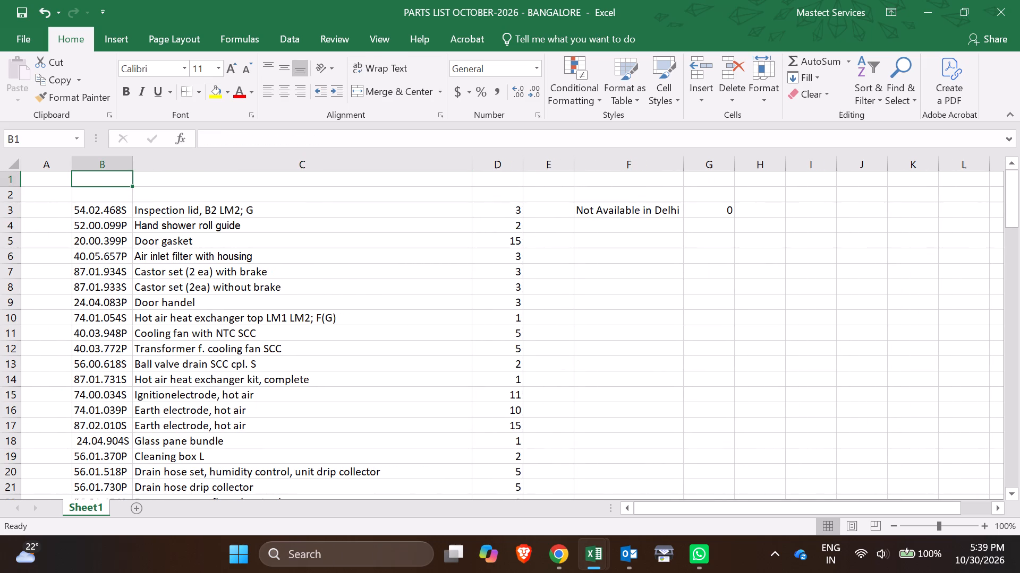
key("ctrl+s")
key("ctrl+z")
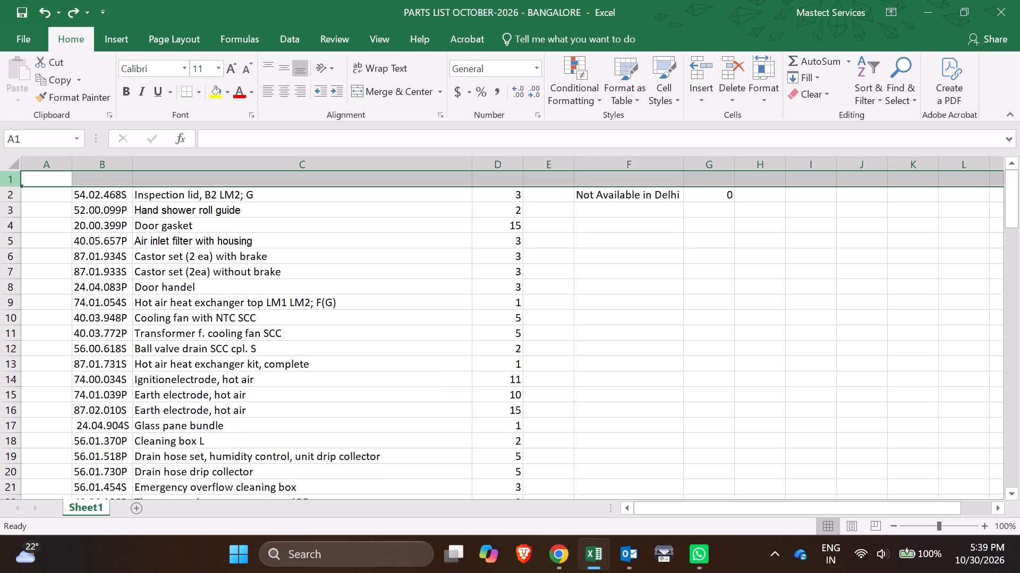
Save the Bangalore parts list workbook.
key("ctrl+s")
key("ctrl+s")
key("ctrl+s")
key("ctrl+s")
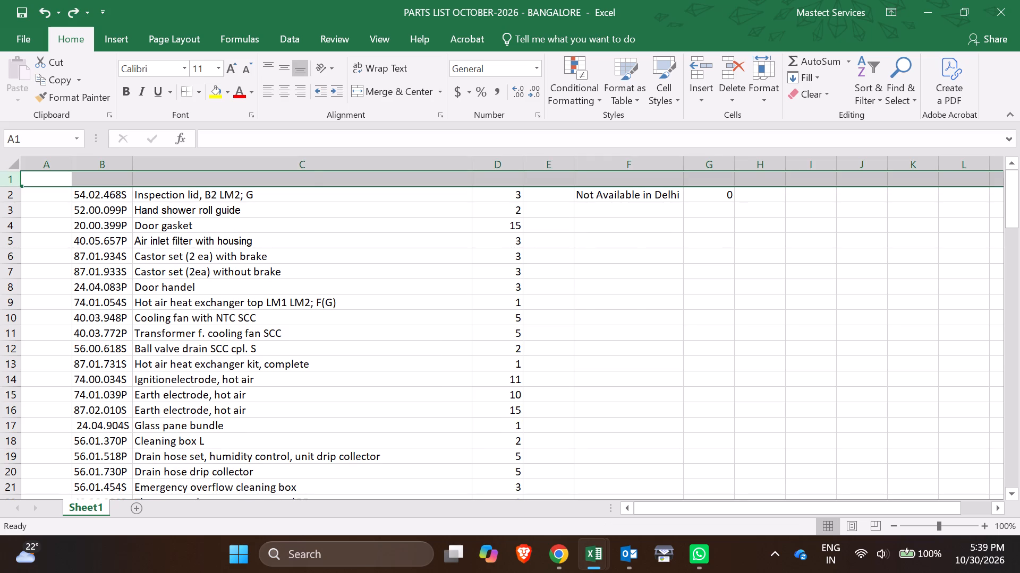
Copy the hand shower roll guide's part code 52.00.099P from B3 and search for it in the ZISHAN-15 workbook to check its quantity.
left_click(610, 208)
key("alt+Tab")
key("alt+Tab")
key("Left")
key("Left")
key("Left")
key("Left")
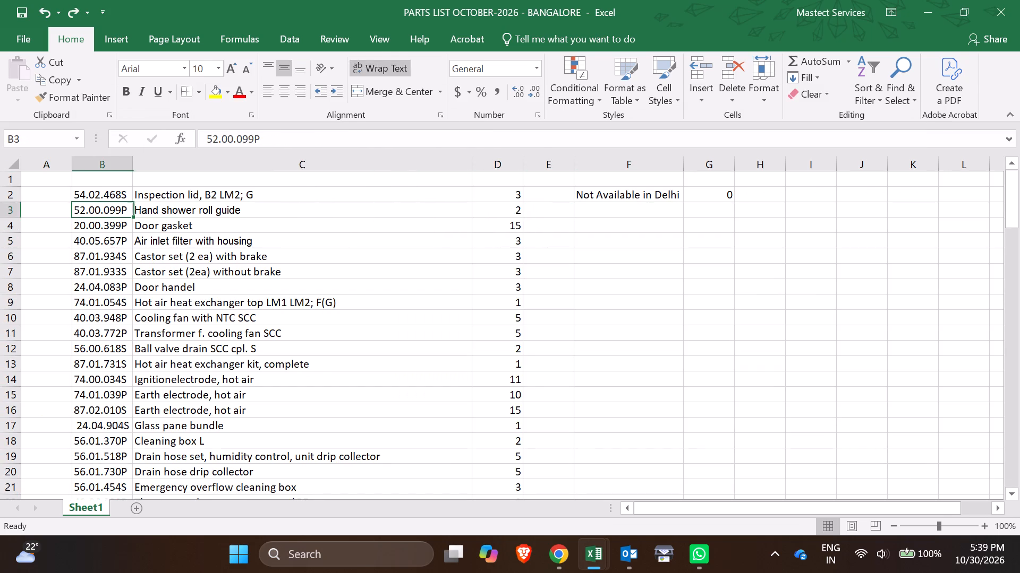
key("ctrl+c")
key("alt+Tab")
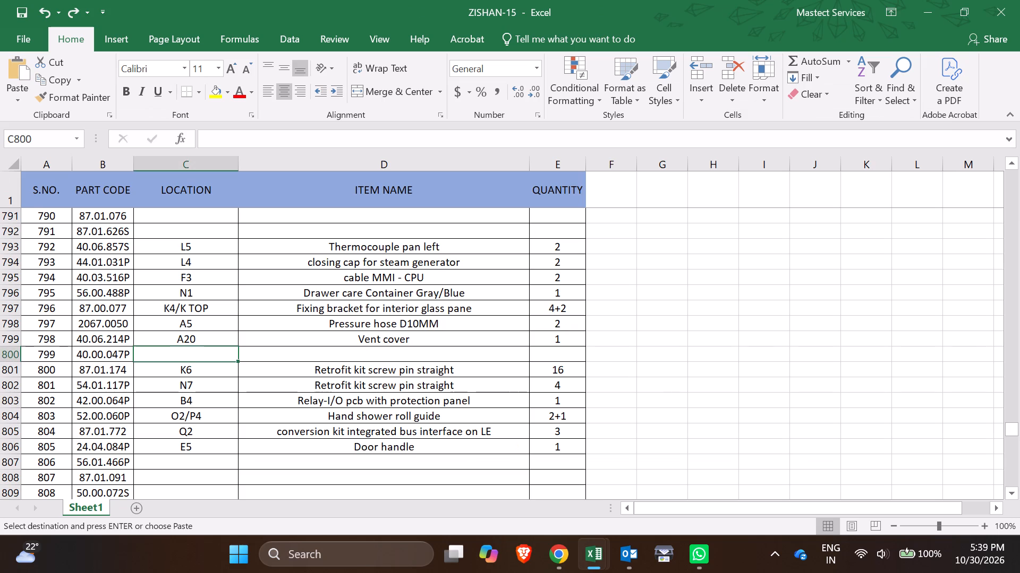
scroll(401, 277, "up", 3)
key("ctrl+f")
key("BackSpace")
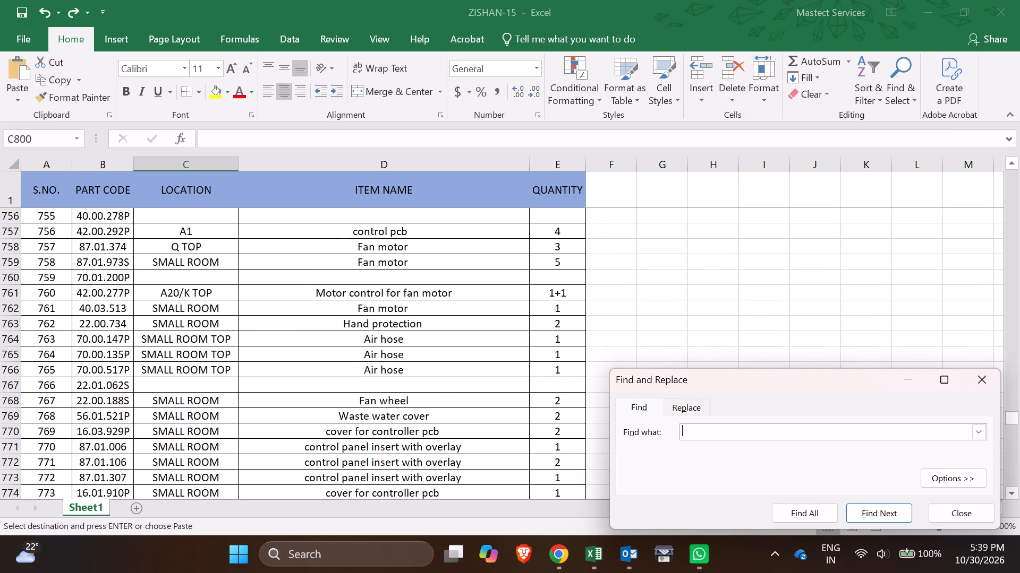
key("ctrl+v")
key("Return")
key("Return")
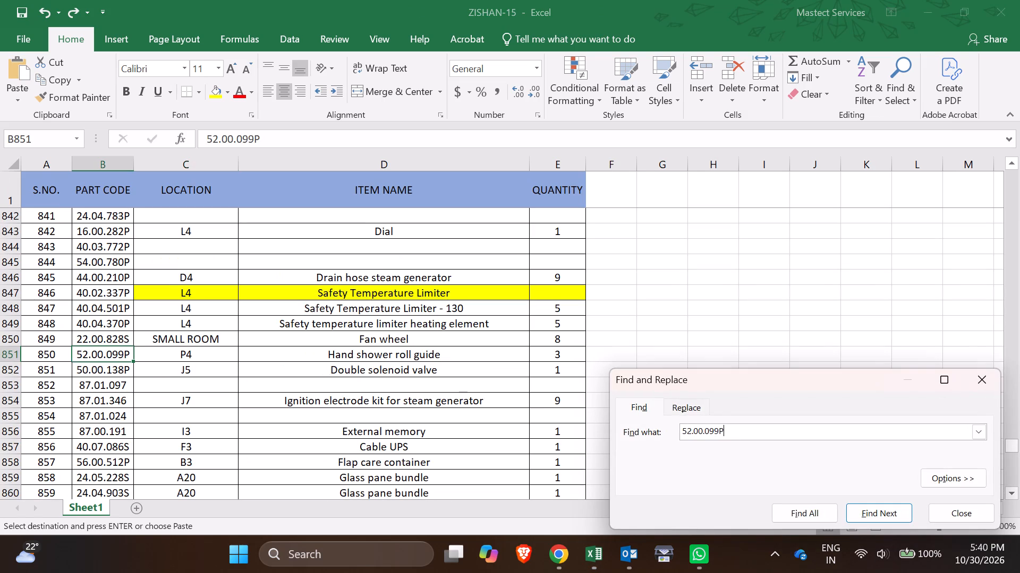
left_click(992, 389)
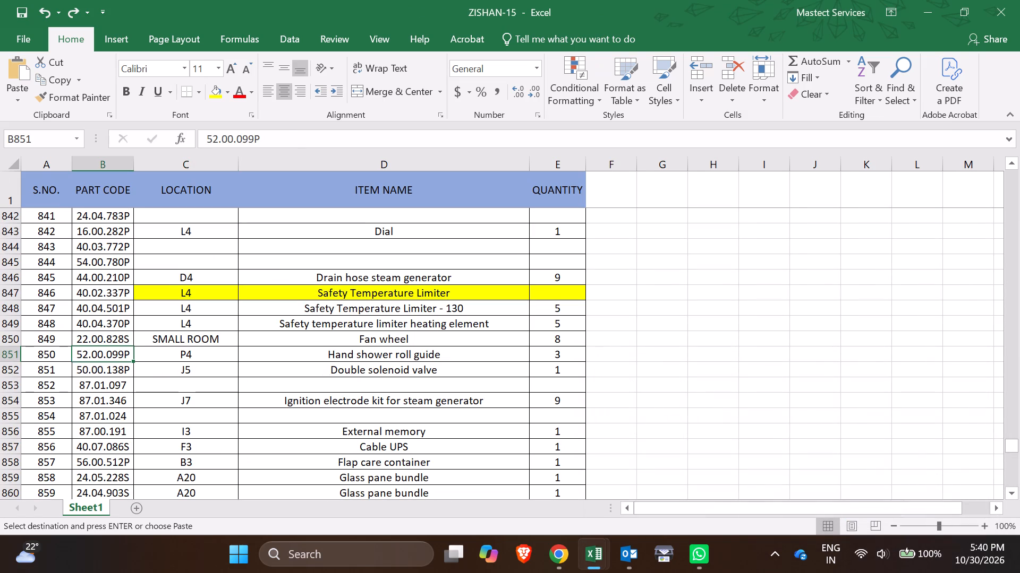
key("Right")
key("Right")
key("Right")
key("Right")
In the Bangalore parts list, save the workbook, then enter "Available in Delhi" in F3 and 3 in G3 for the hand shower roll guide.
key("alt+Tab")
key("Right")
key("Right")
key("Right")
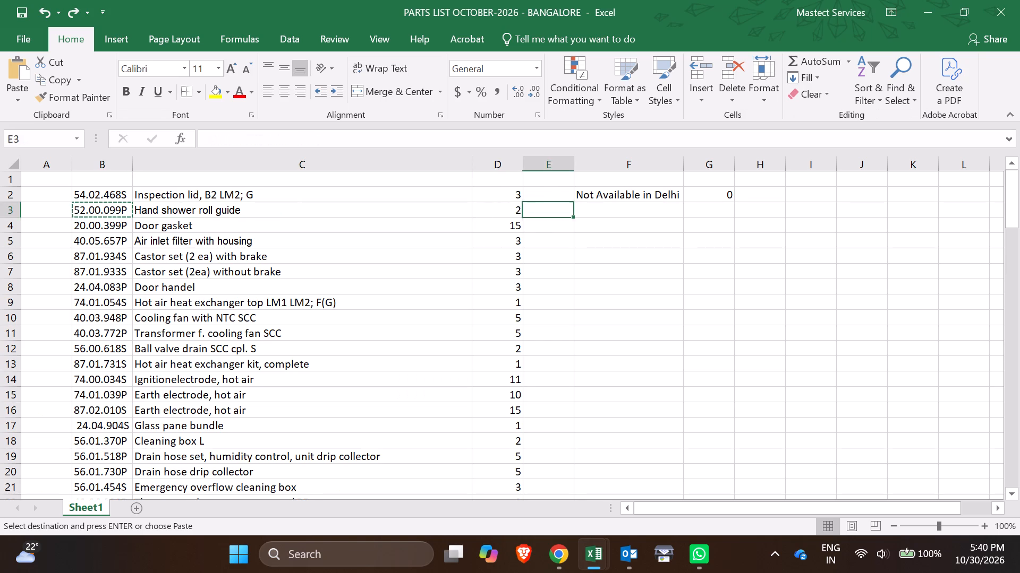
key("ctrl+s")
key("Right")
type("Available in Delhi")
key("Return")
key("Up")
key("Right")
key("alt+Tab")
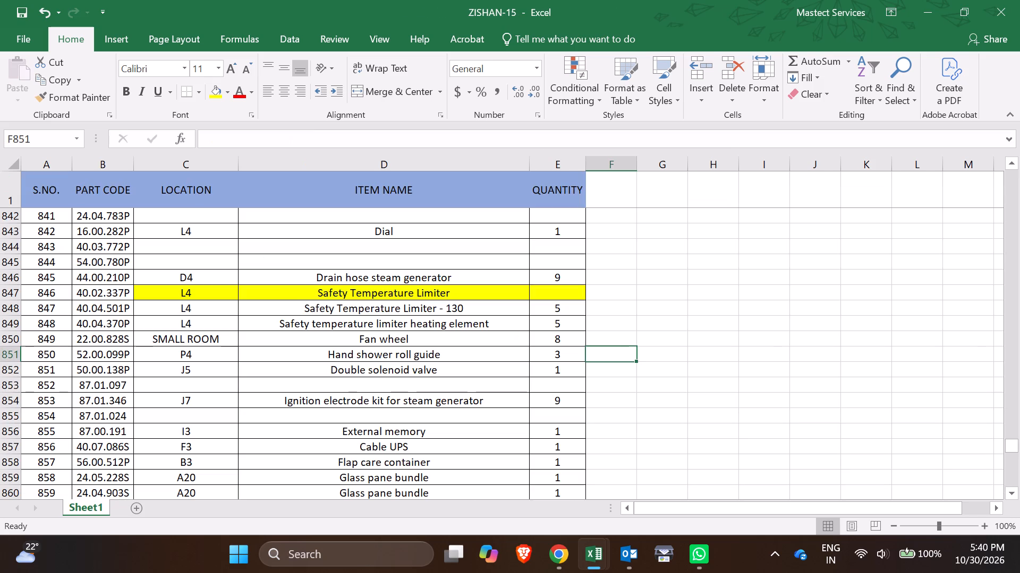
Return to the Bangalore parts list, enter 3 in G3 beside "Available in Delhi", and save the workbook.
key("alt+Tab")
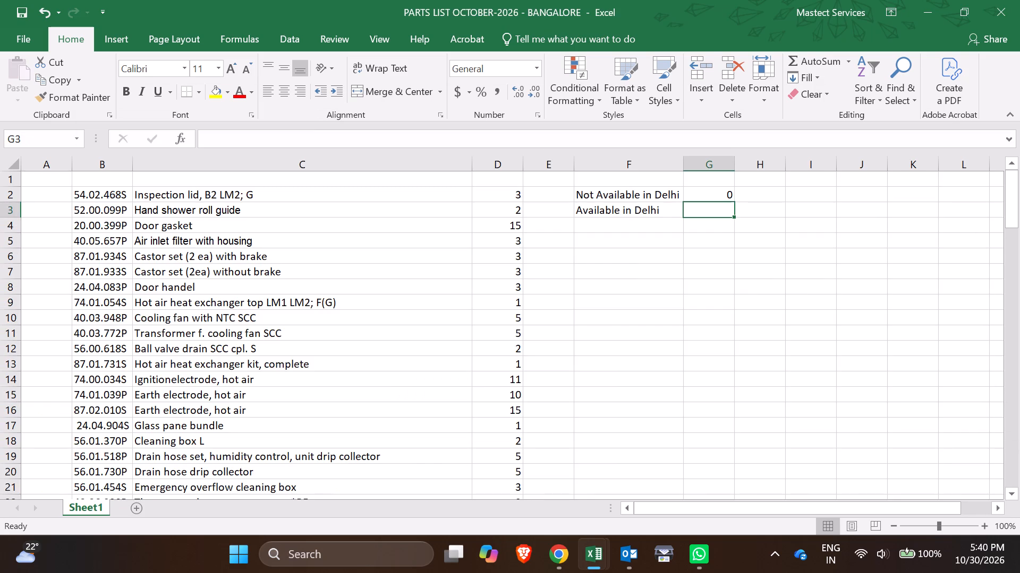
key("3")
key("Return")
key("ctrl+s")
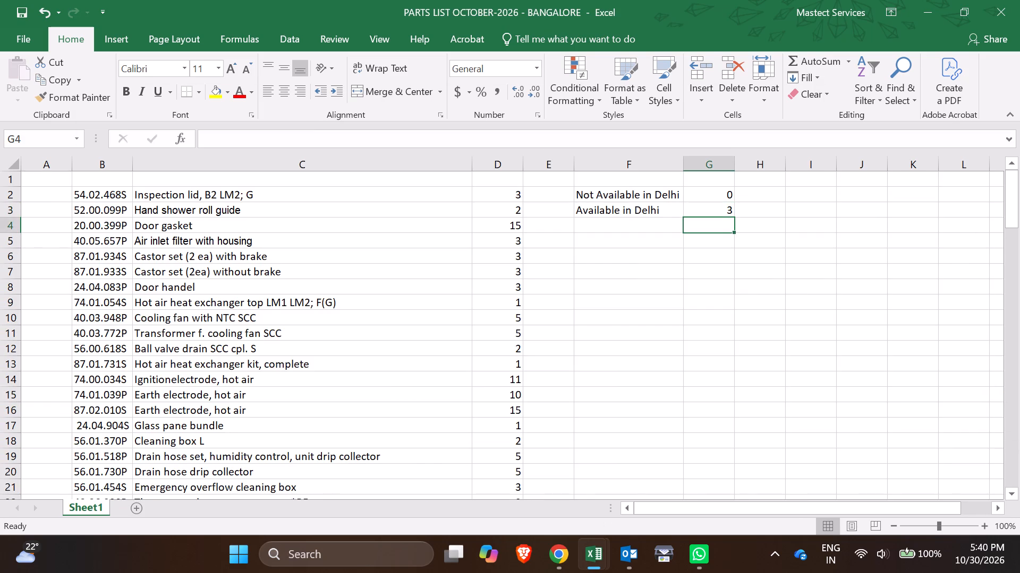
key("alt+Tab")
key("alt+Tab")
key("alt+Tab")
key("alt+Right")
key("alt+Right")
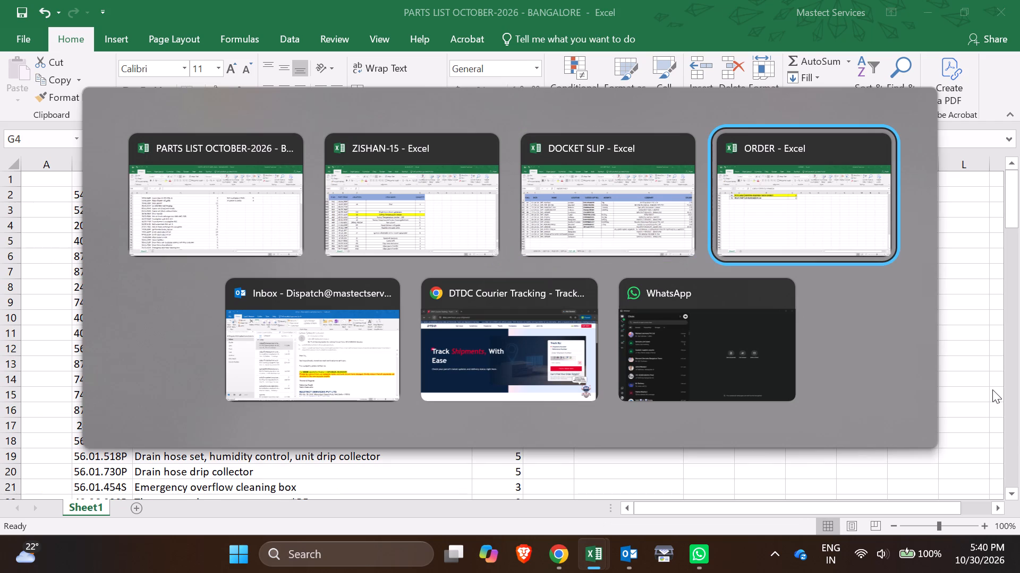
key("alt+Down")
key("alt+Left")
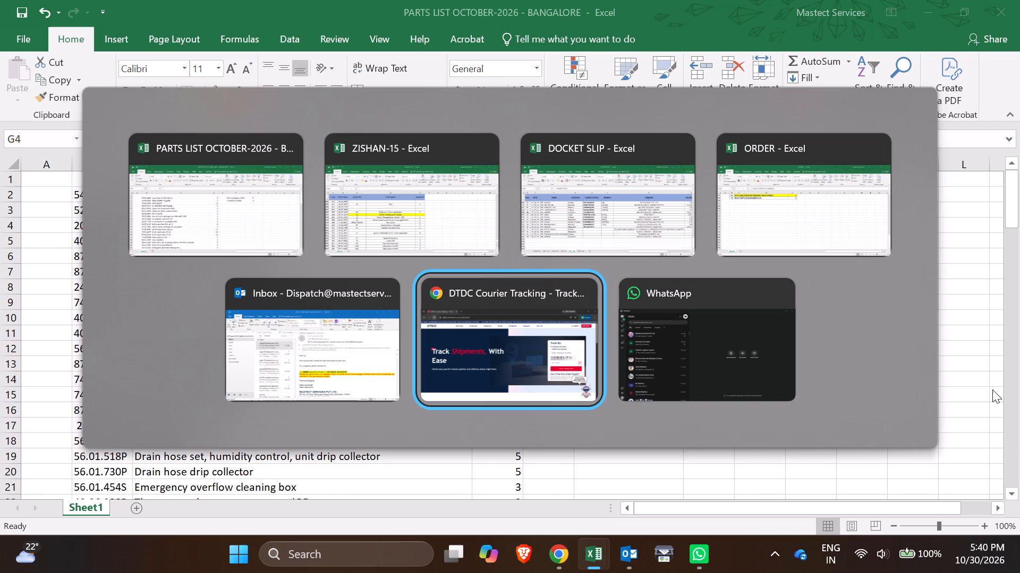
Switch to File Explorer and open the DispatcH RecordS workbook from the Mastect - Mastect Services OneDrive folder.
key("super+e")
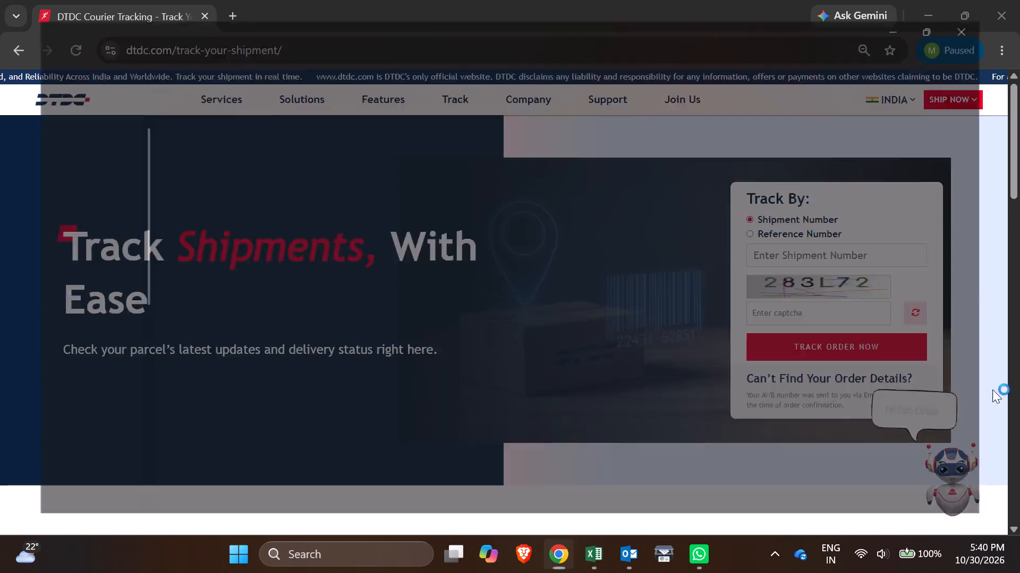
scroll(70, 264, "up", 6)
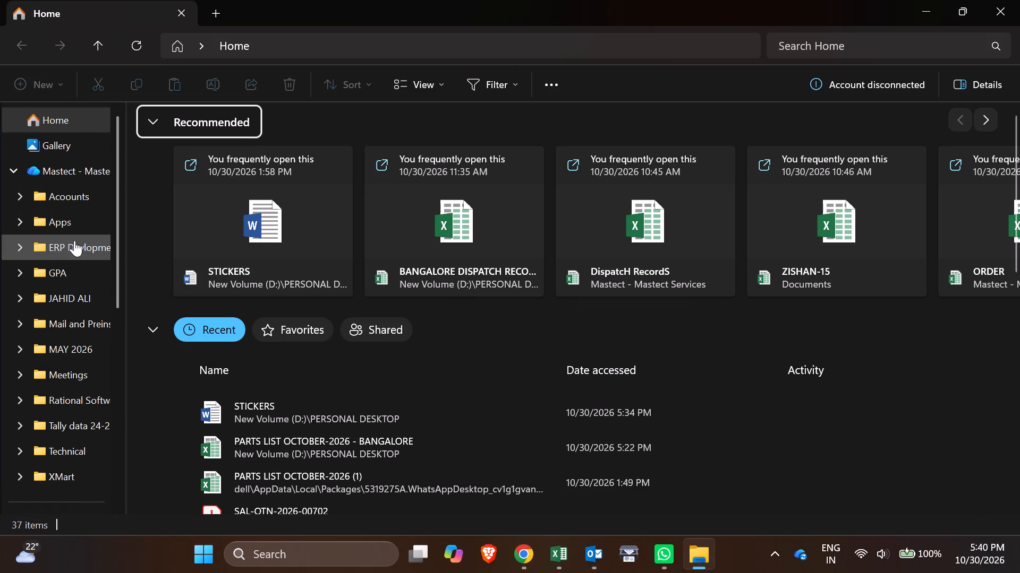
left_click(80, 167)
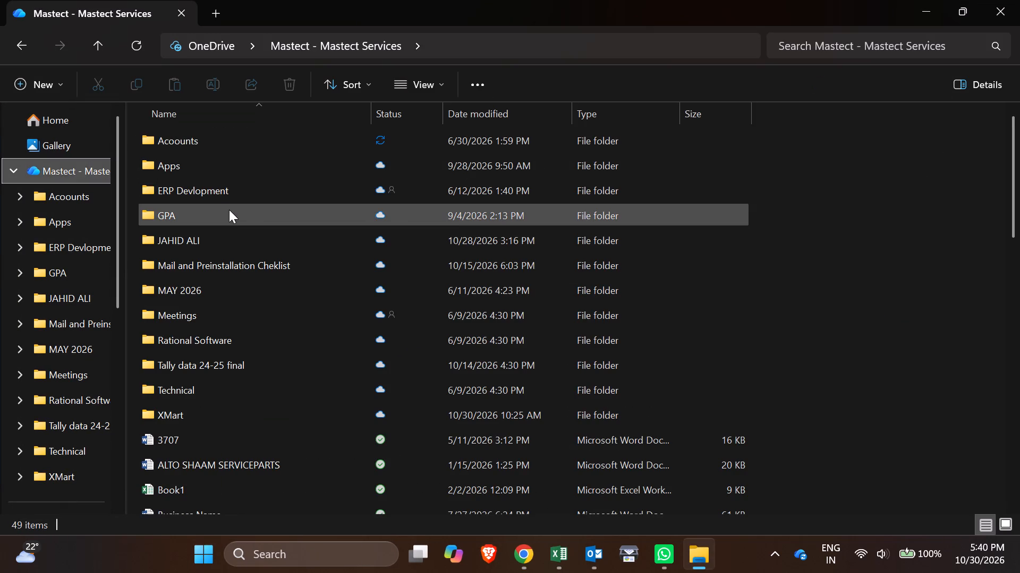
scroll(406, 418, "down", 3)
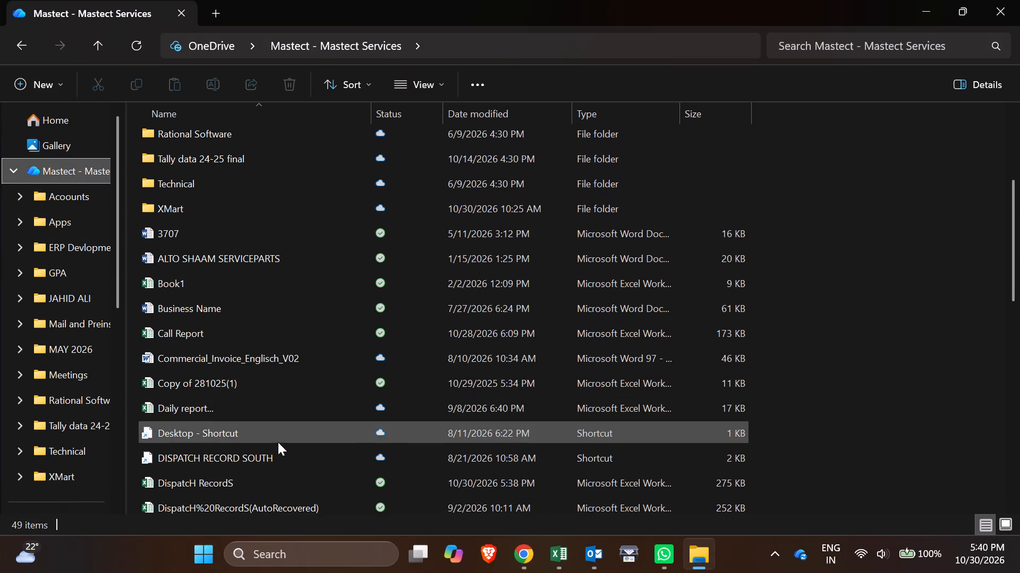
double_click(261, 477)
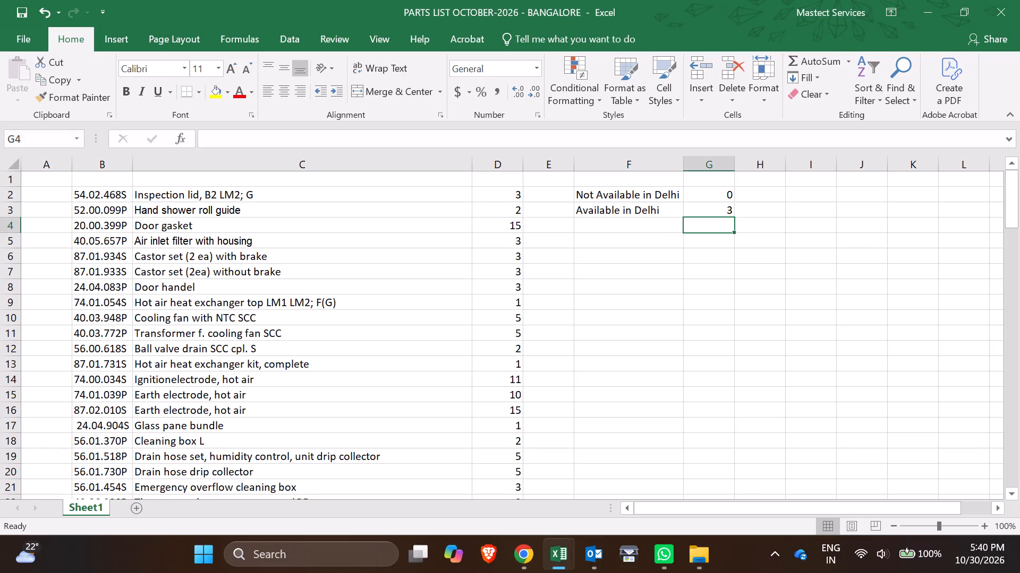
Switch to the DispatcH RecordS workbook, save it, and examine the 30-Oct dispatch entries on the Oct 26 sheet.
left_click(565, 312)
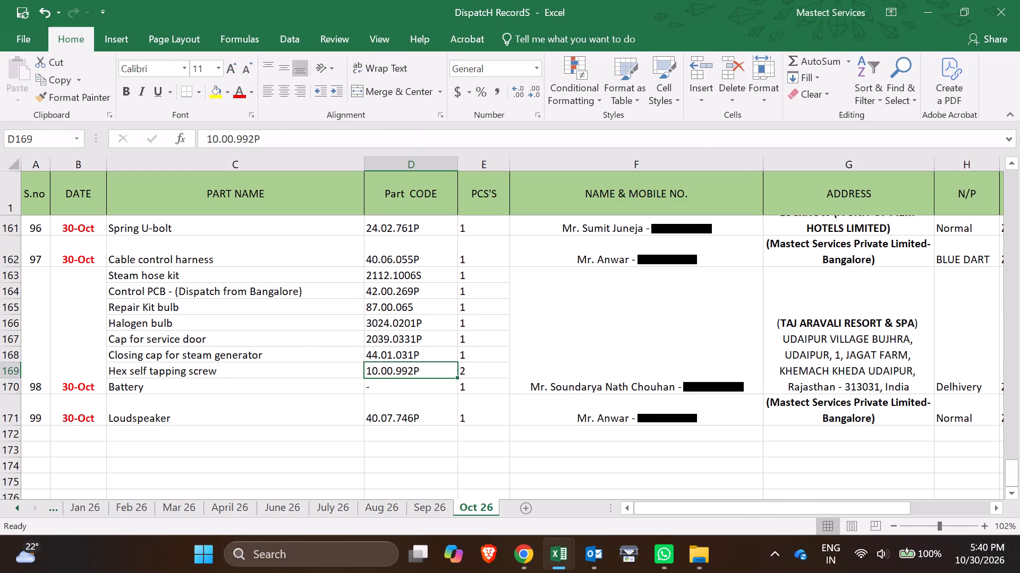
key("ctrl+s")
scroll(565, 312, "right", 5)
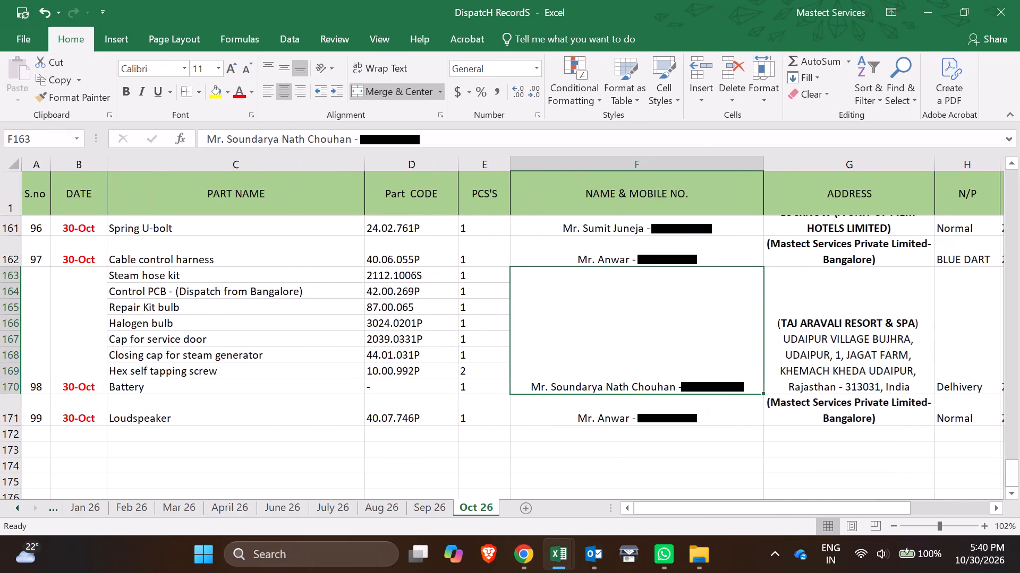
scroll(565, 312, "up", 1)
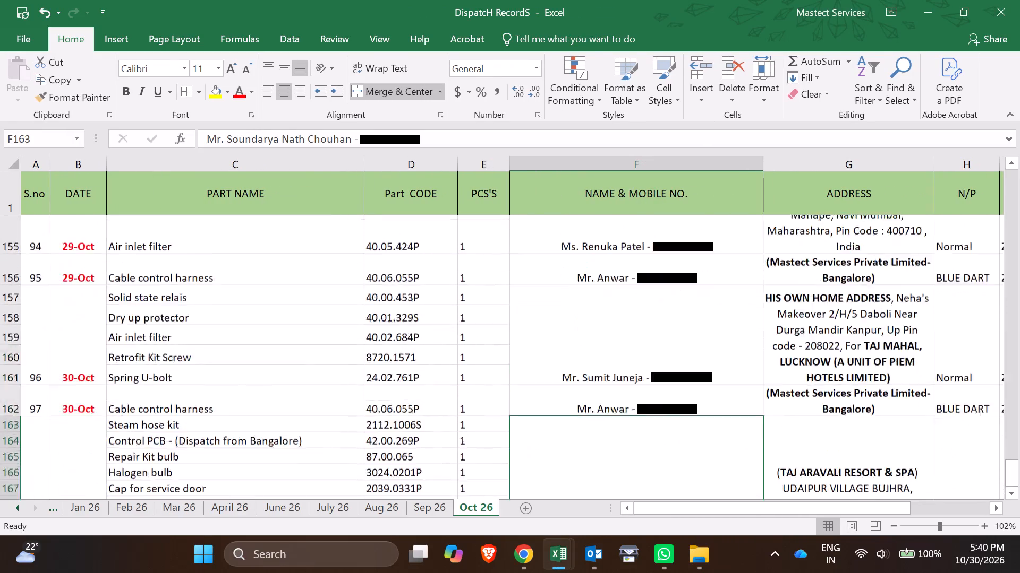
scroll(565, 312, "up", 1)
scroll(565, 312, "down", 11)
scroll(565, 312, "up", 2)
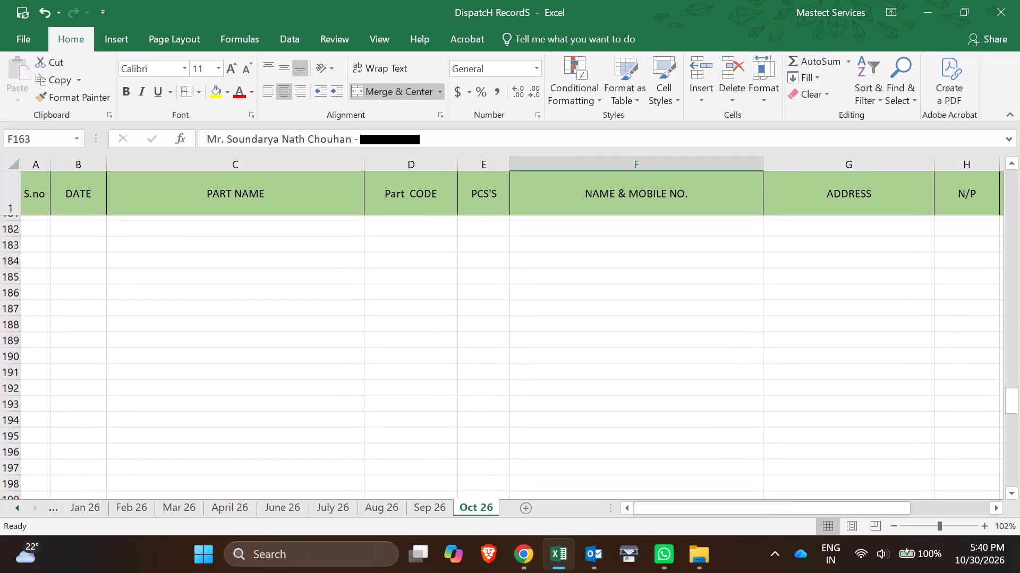
scroll(565, 312, "up", 2)
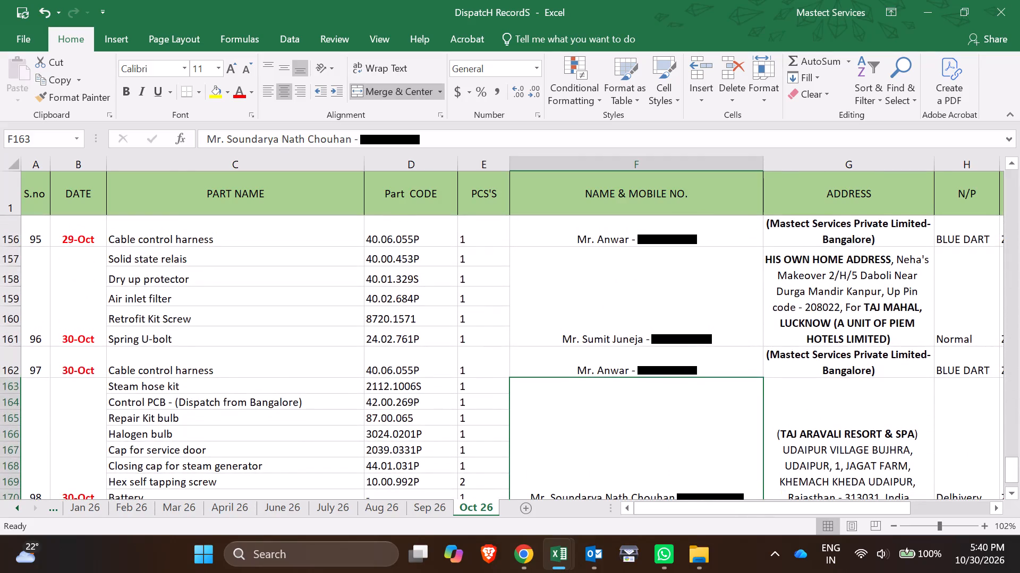
left_click(601, 307)
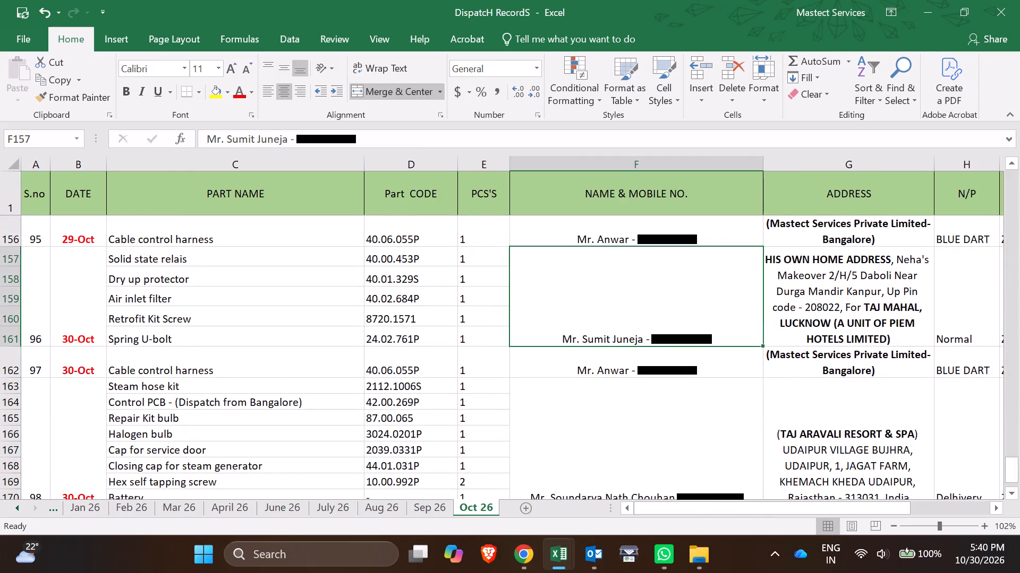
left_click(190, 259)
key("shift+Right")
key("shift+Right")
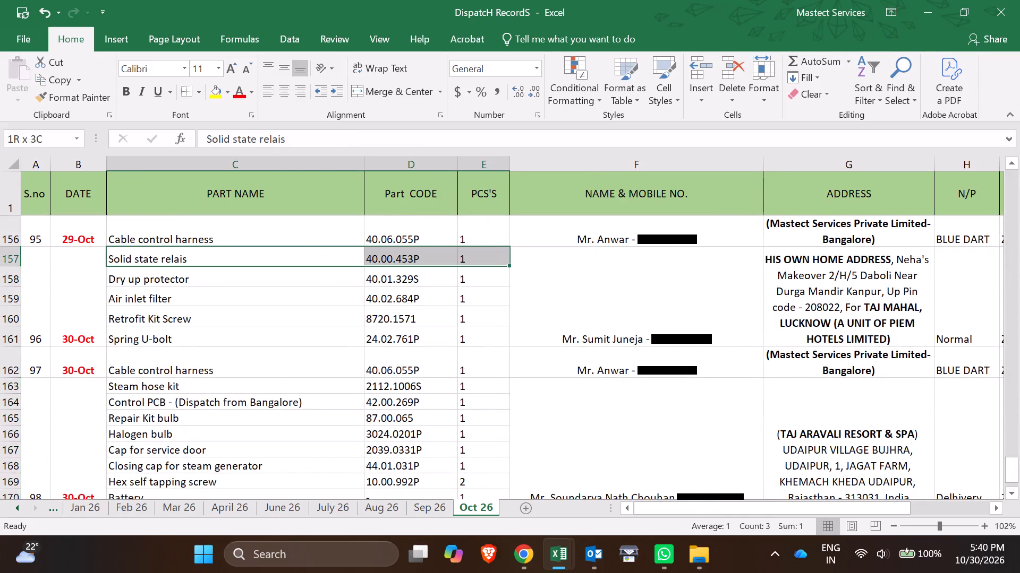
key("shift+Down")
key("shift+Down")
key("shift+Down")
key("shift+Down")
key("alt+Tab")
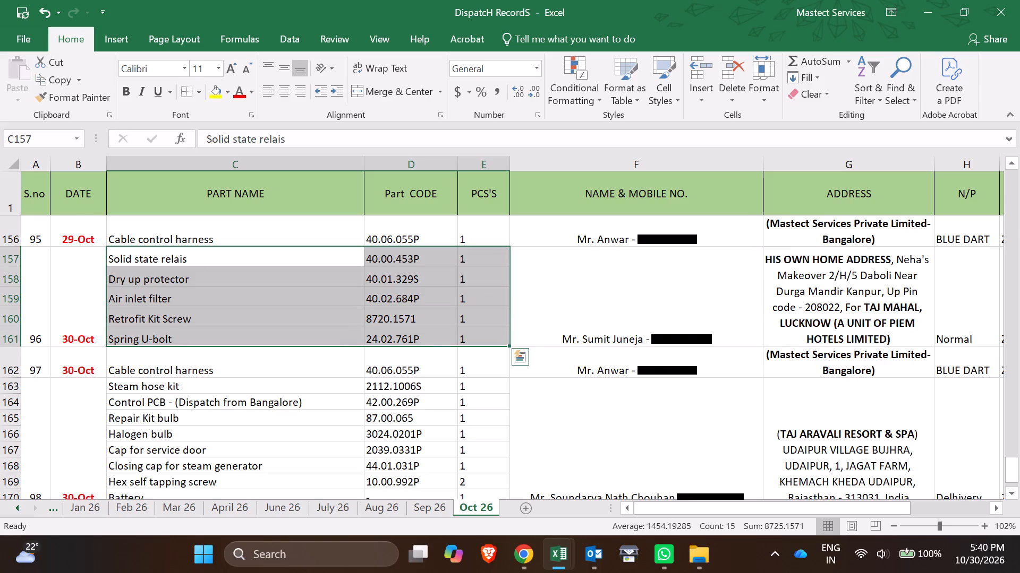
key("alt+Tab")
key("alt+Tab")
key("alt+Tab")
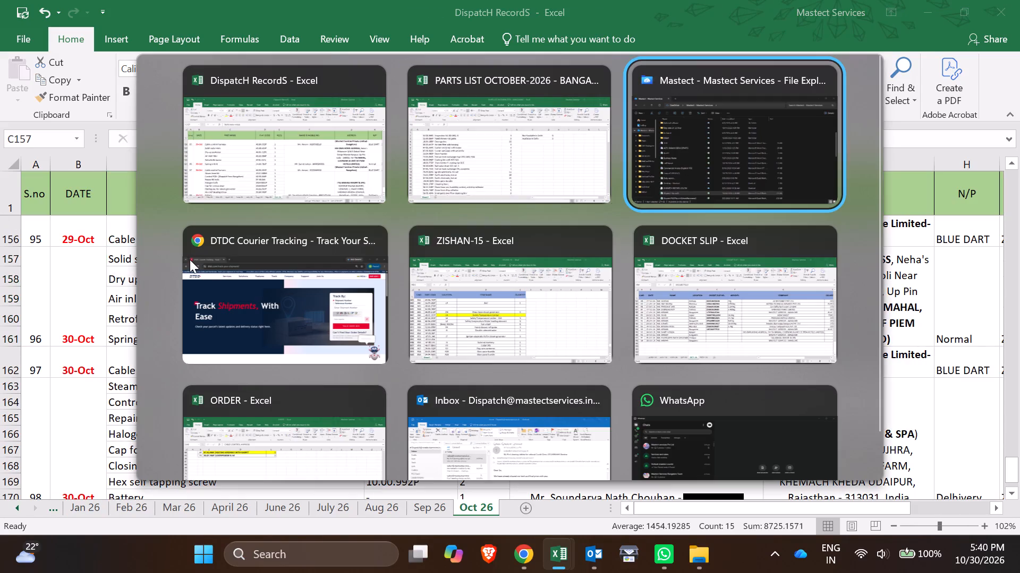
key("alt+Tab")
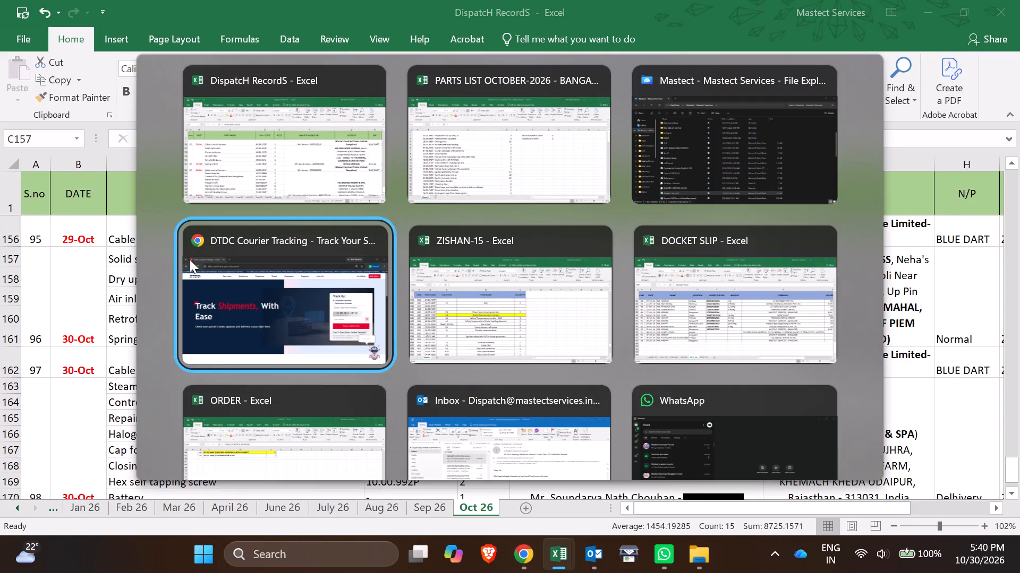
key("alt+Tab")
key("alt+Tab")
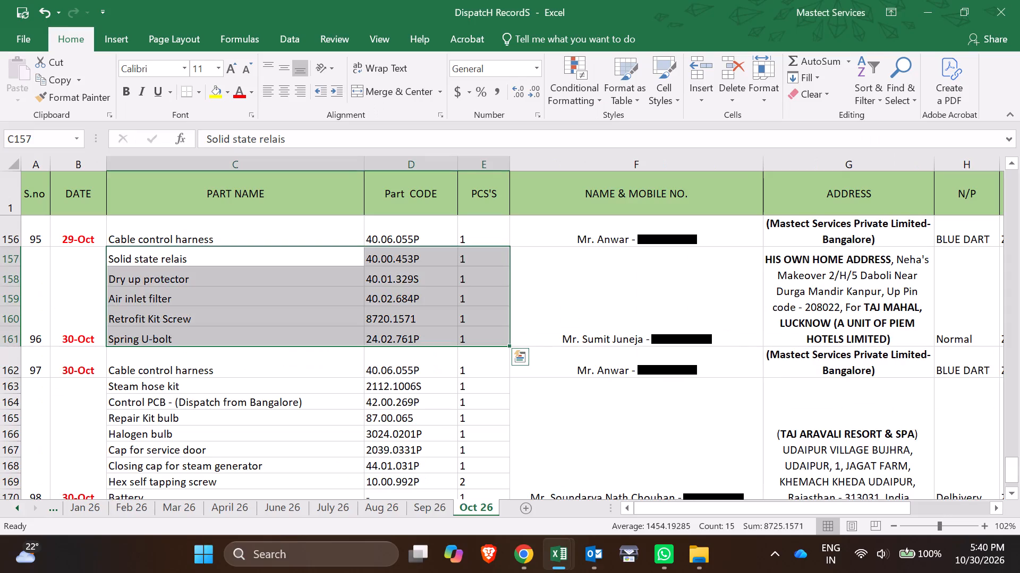
Copy the solid state relais part code 40.00.453P from D157 and search for it in the ZISHAN-15 workbook.
left_click(389, 260)
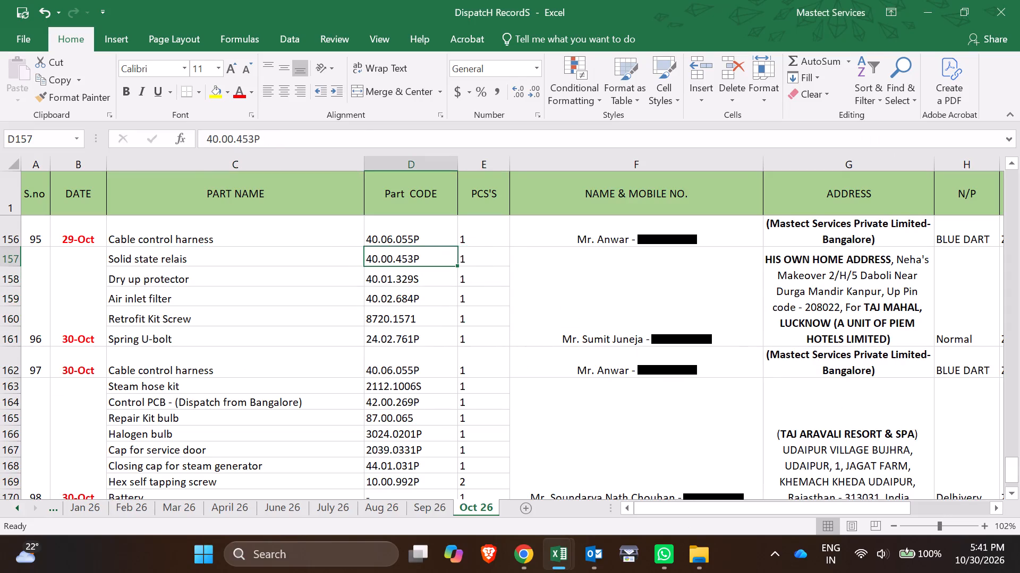
key("ctrl+c")
key("alt+Tab")
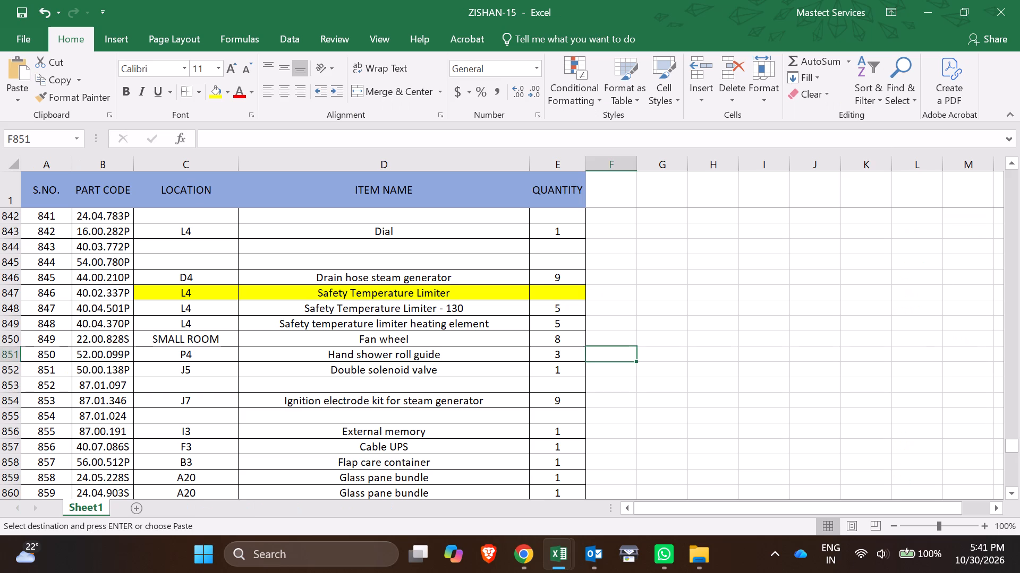
key("ctrl+f")
key("BackSpace")
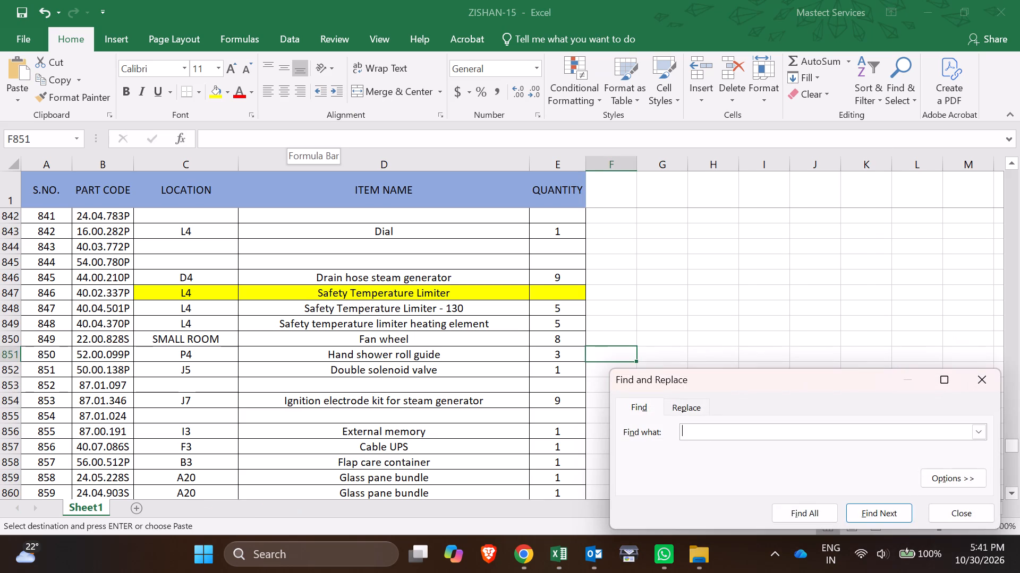
key("ctrl+v")
key("Return")
key("Return")
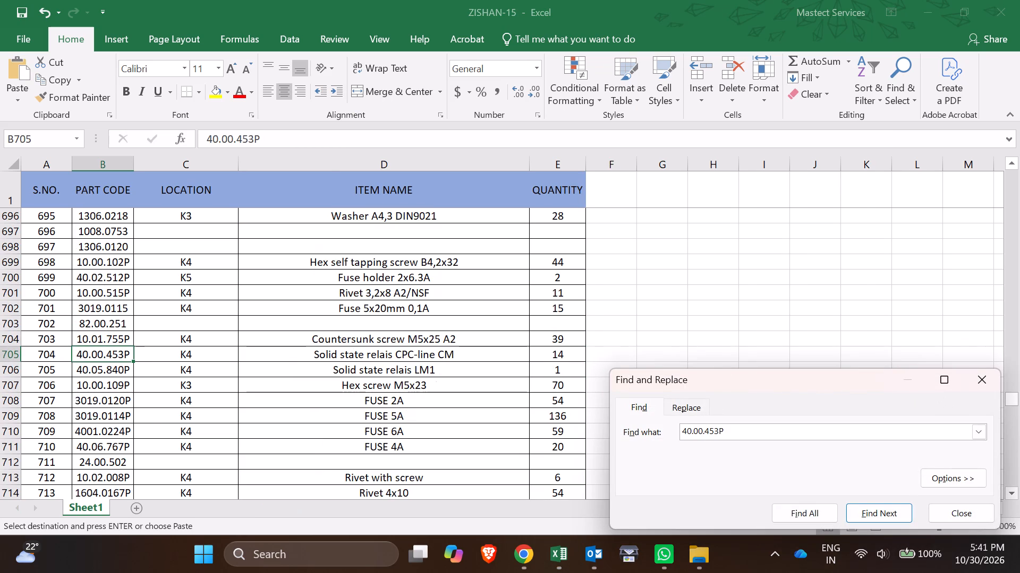
Set the quantity of the solid state relais 40.00.453P in E705 to 13 and save the ZISHAN-15 workbook.
left_click(254, 351)
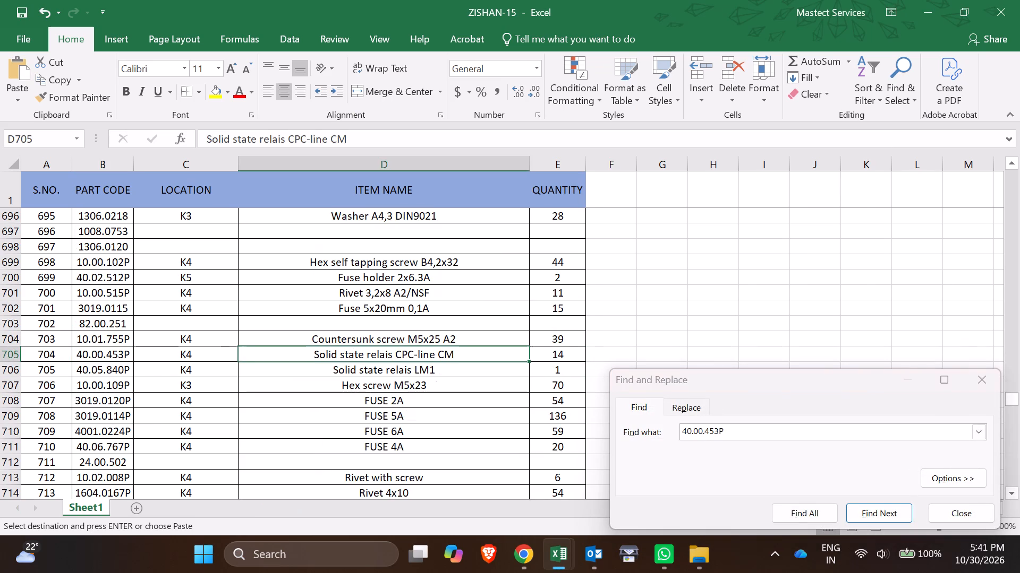
key("Right")
type("13")
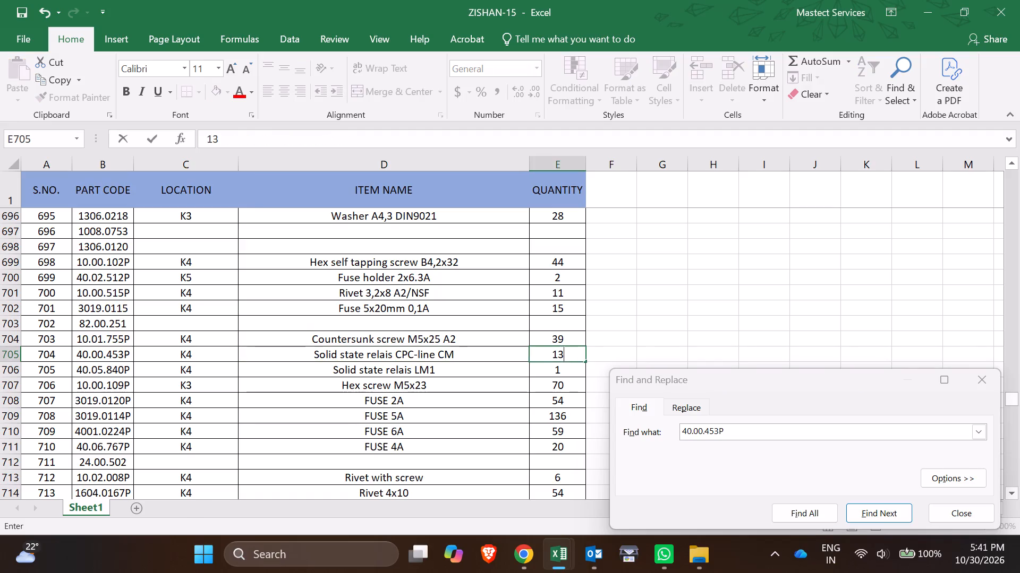
key("Return")
key("ctrl+s")
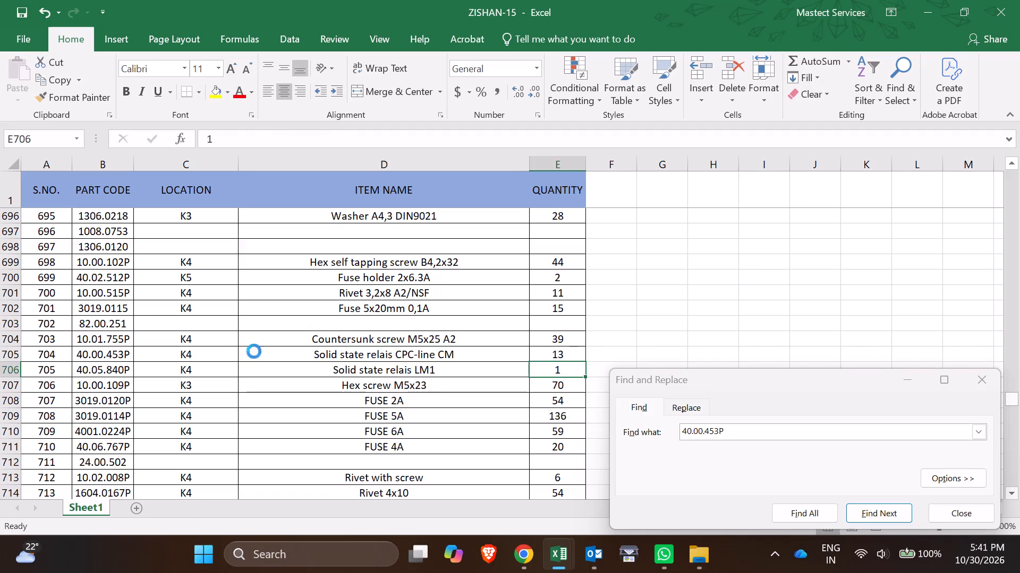
key("ctrl+s")
Copy the dry up protector's part code 40.01.329S from D158 of DispatcH RecordS and search for it in the ZISHAN-15 workbook.
key("alt+Tab")
key("alt+Tab")
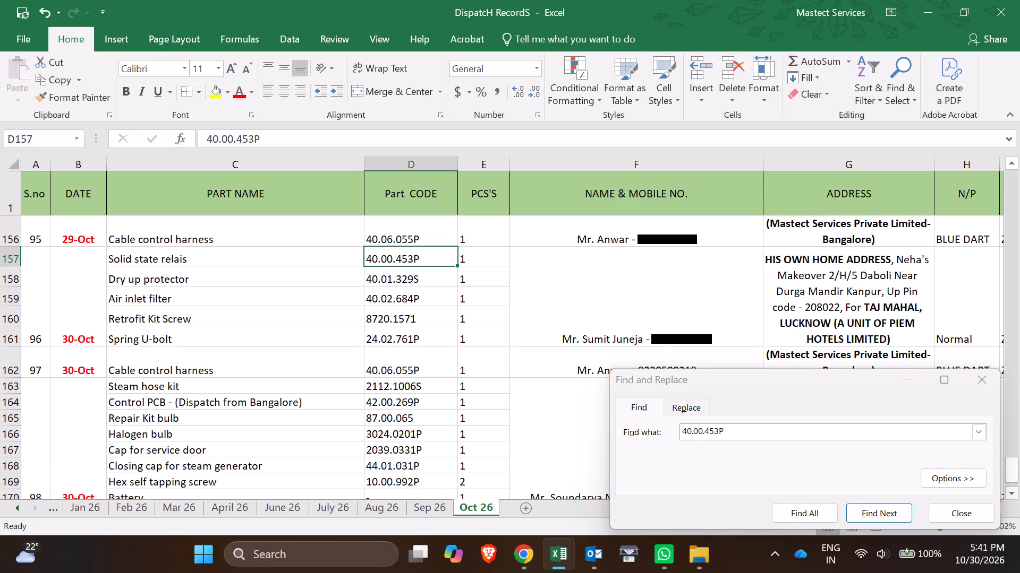
left_click(402, 277)
key("ctrl+c")
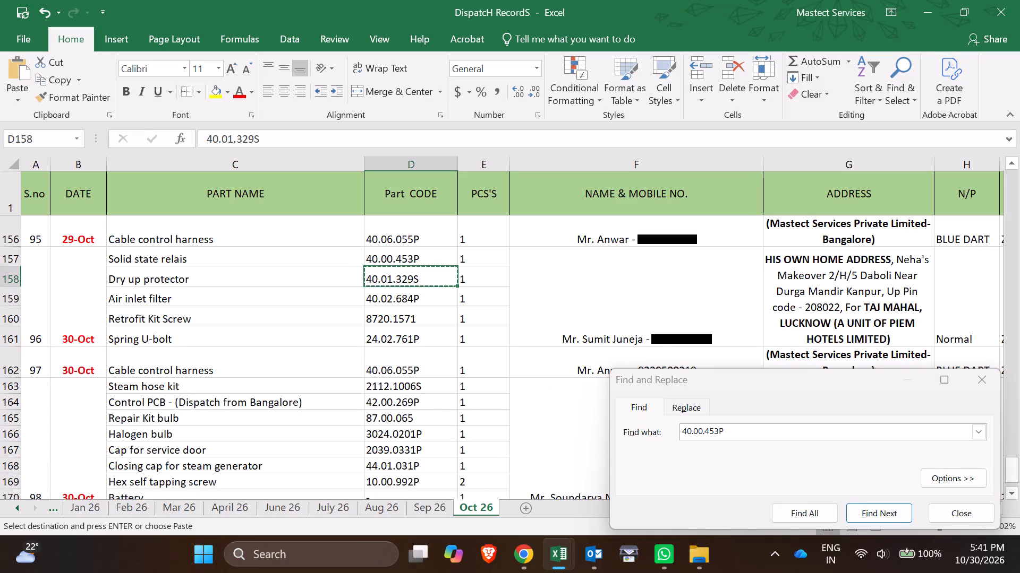
key("alt+Tab")
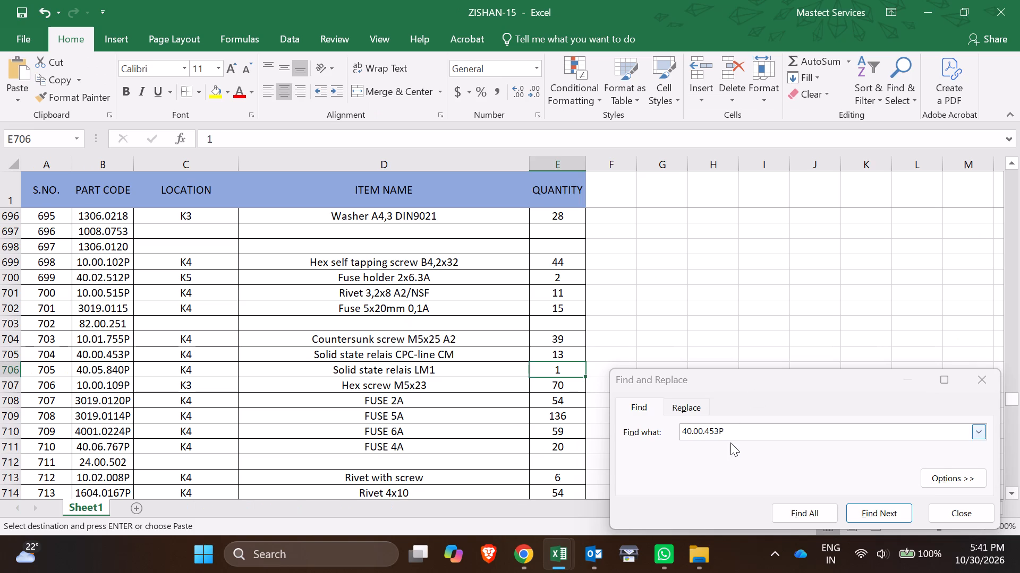
double_click(732, 427)
key("ctrl+v")
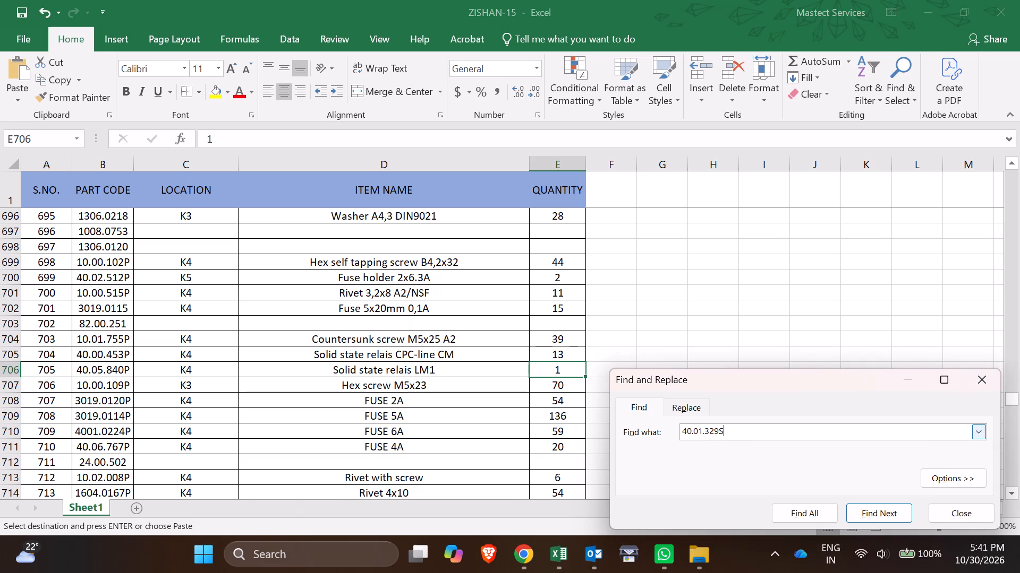
key("Return")
key("Return")
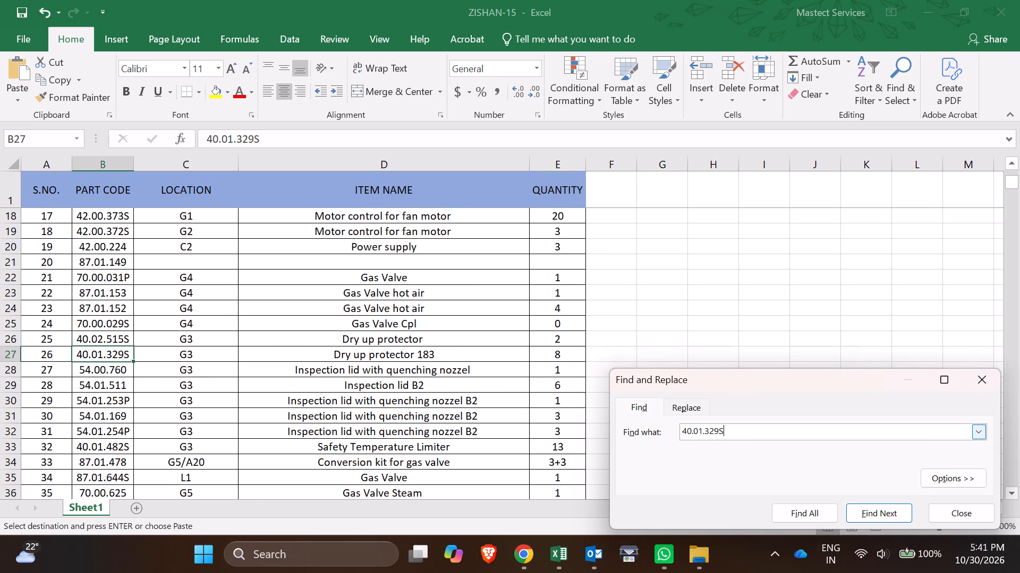
Set the quantity of dry up protector 40.01.329S in E27 to 7 and save the workbook.
left_click(548, 355)
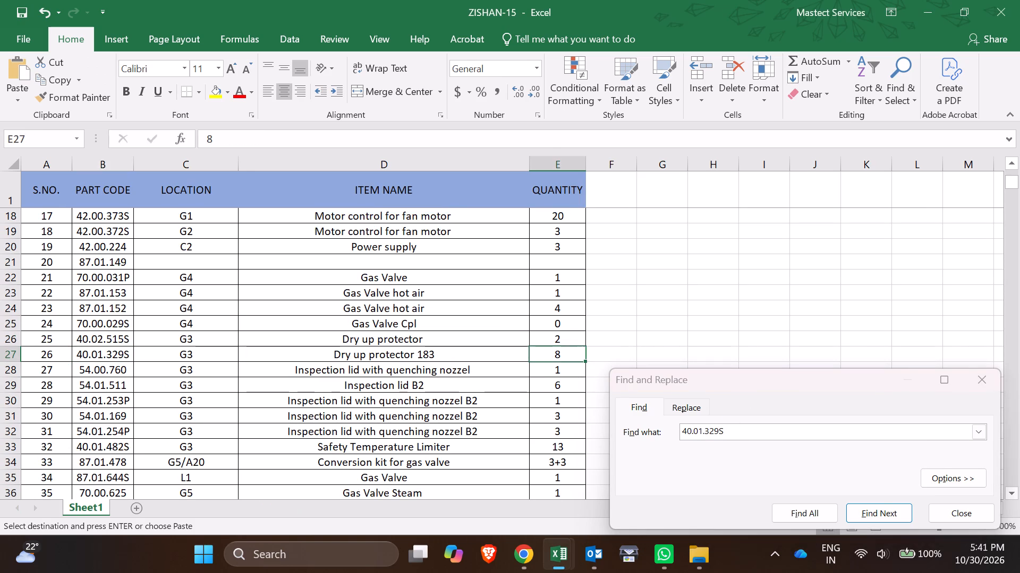
key("7")
key("Return")
key("ctrl+s")
key("ctrl+s")
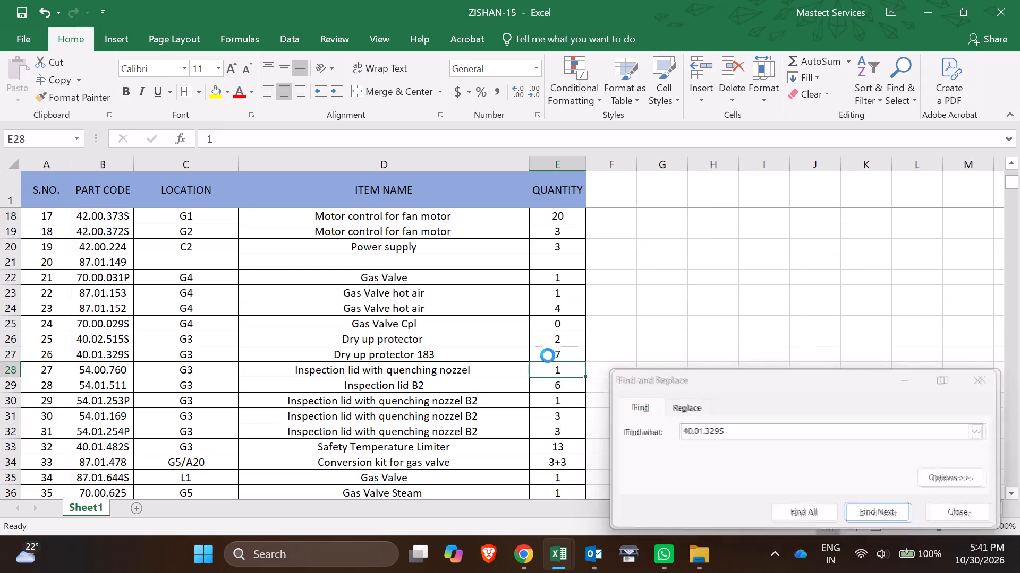
Copy the air inlet filter's part code 40.02.684P from D159 of DispatcH RecordS and search for it in the ZISHAN-15 workbook.
key("alt+Tab")
key("alt+Tab")
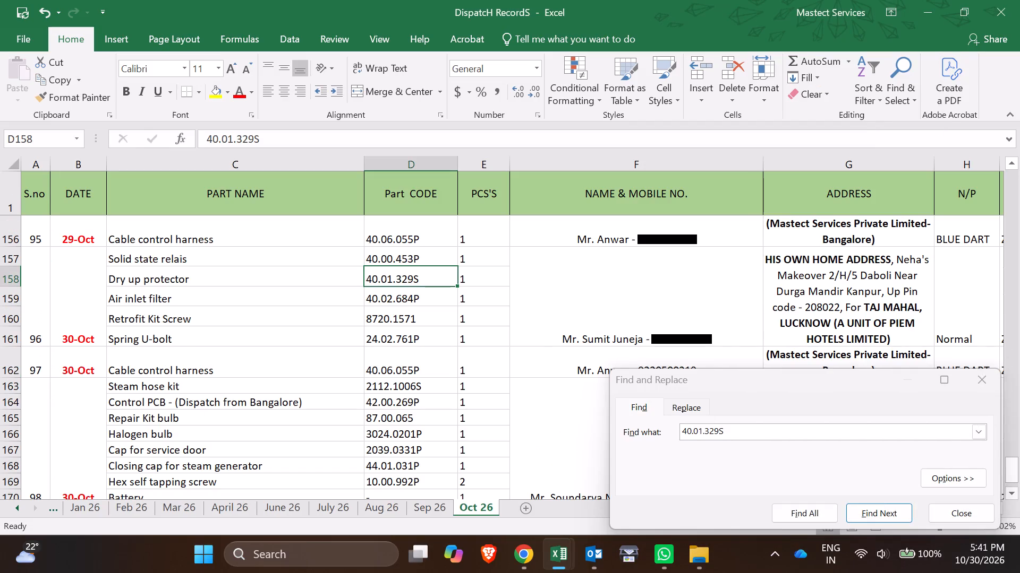
left_click(403, 296)
key("ctrl+c")
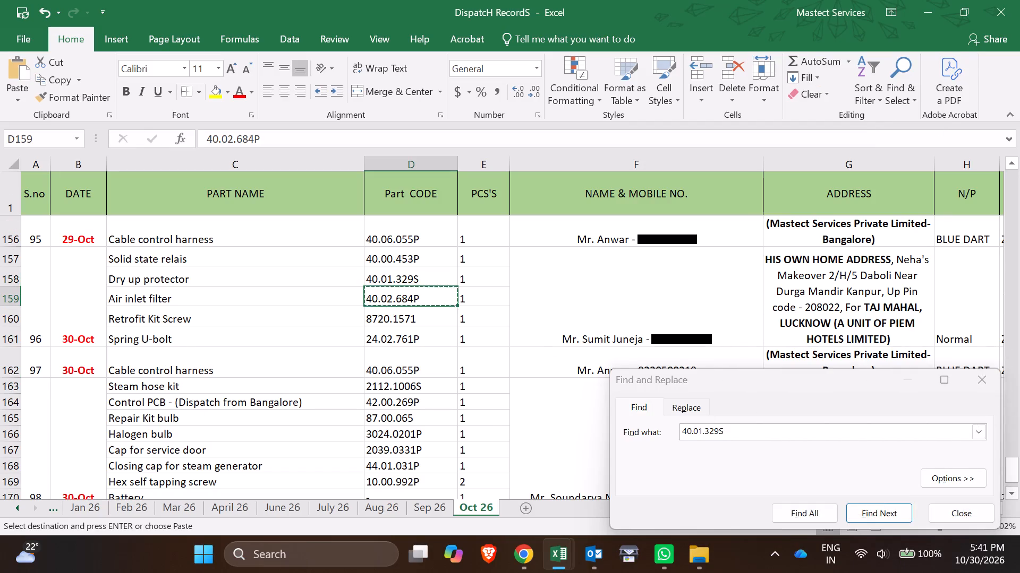
key("alt+Tab")
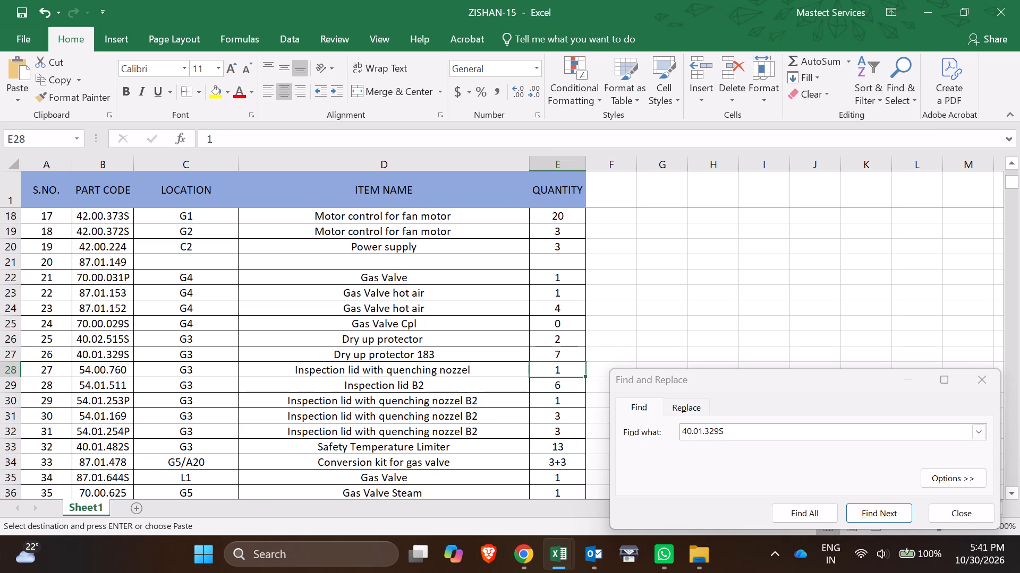
double_click(727, 432)
key("ctrl+v")
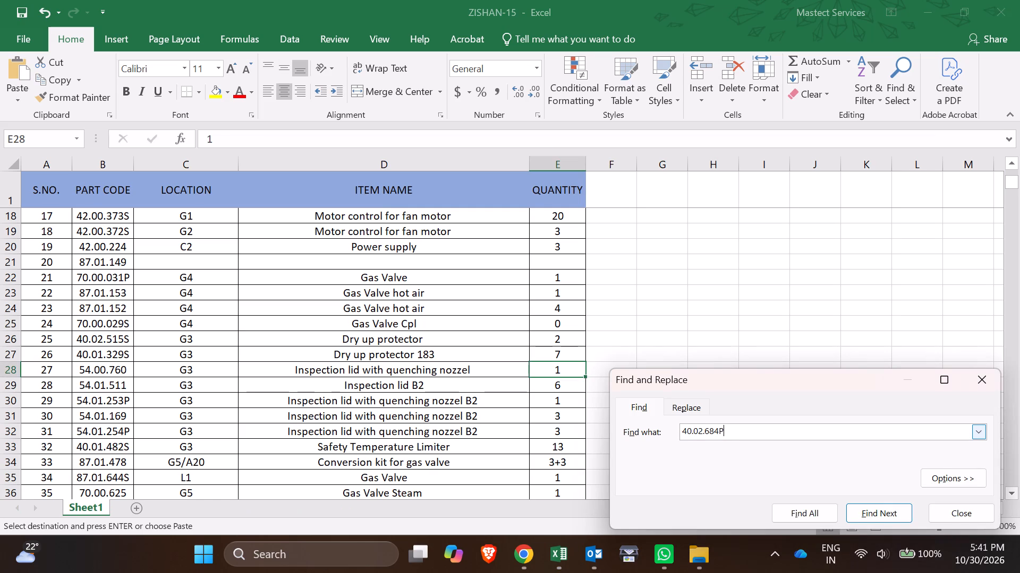
key("Return")
key("Return")
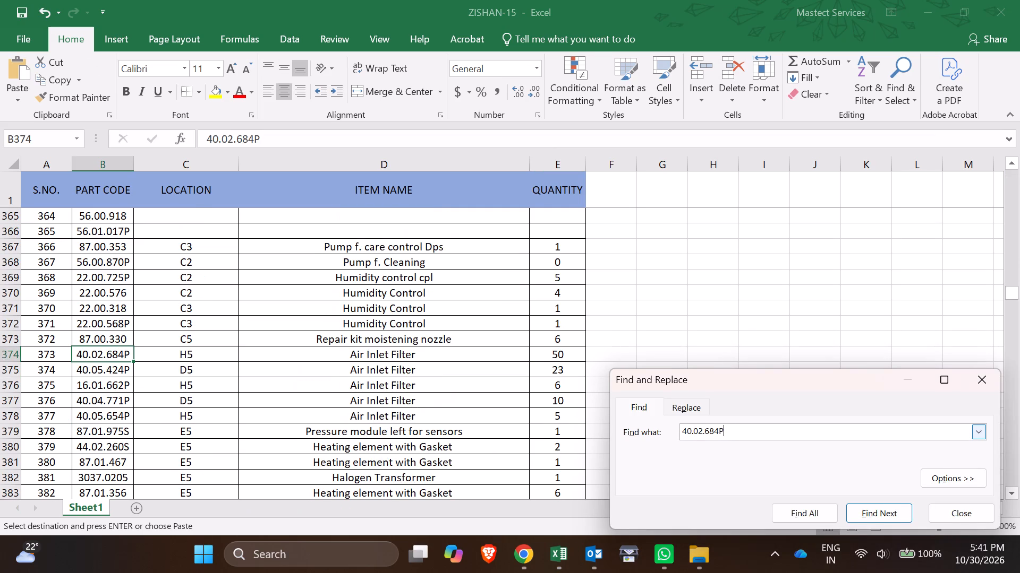
Recheck the air inlet filter's dispatch entry, set the quantity of 40.02.684P in E374 of ZISHAN-15 to 49, and save the workbook.
left_click(174, 351)
key("Right")
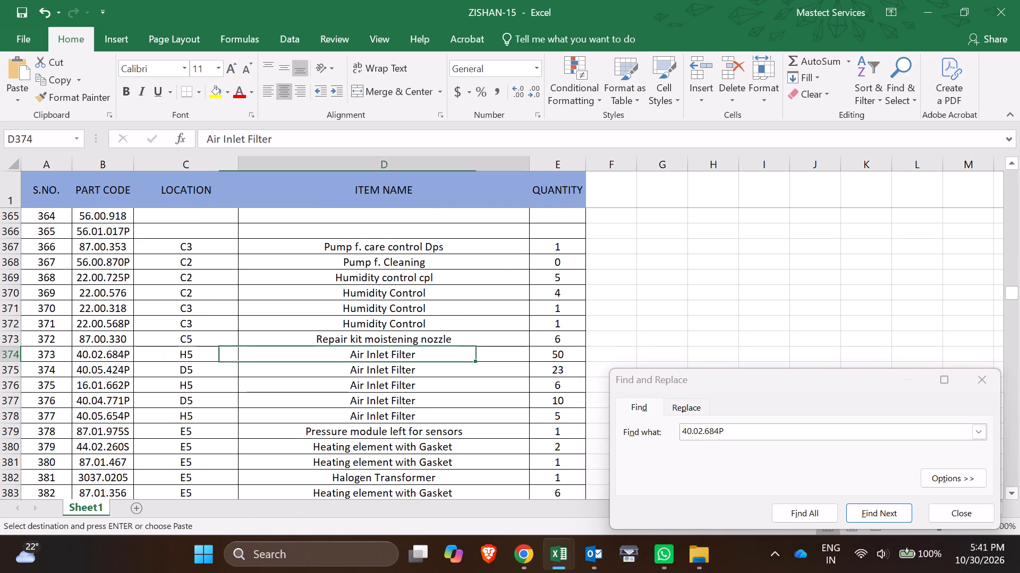
key("Right")
key("Right")
key("Left")
key("alt+Tab")
key("alt+Tab")
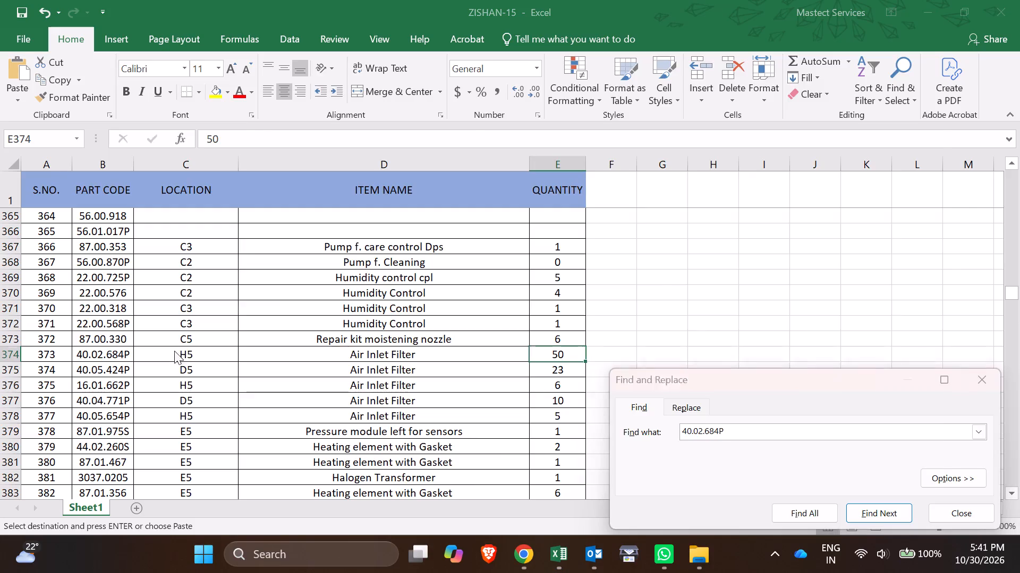
key("alt+Tab")
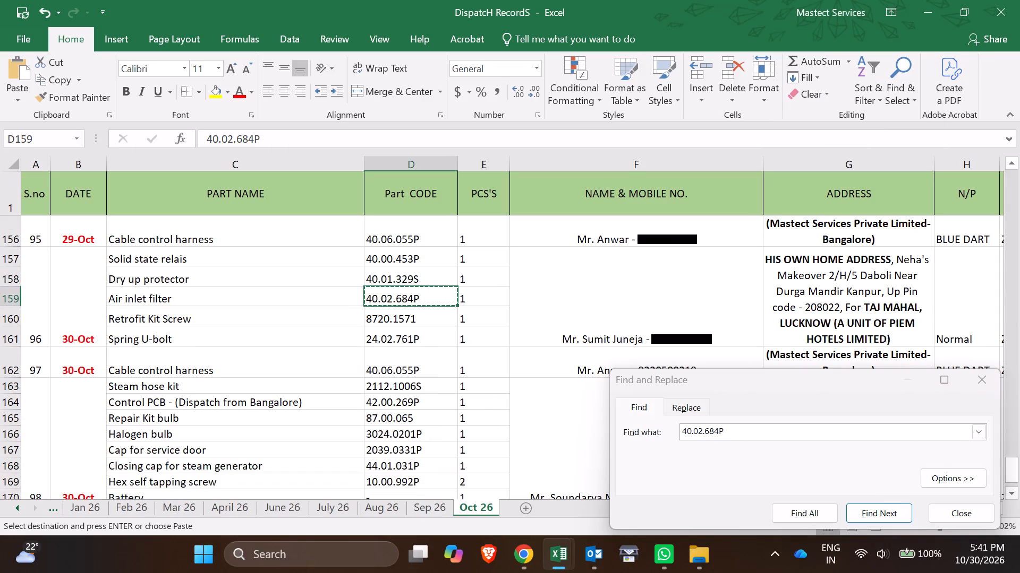
key("alt+Tab")
key("alt+Tab")
key("alt+Tab")
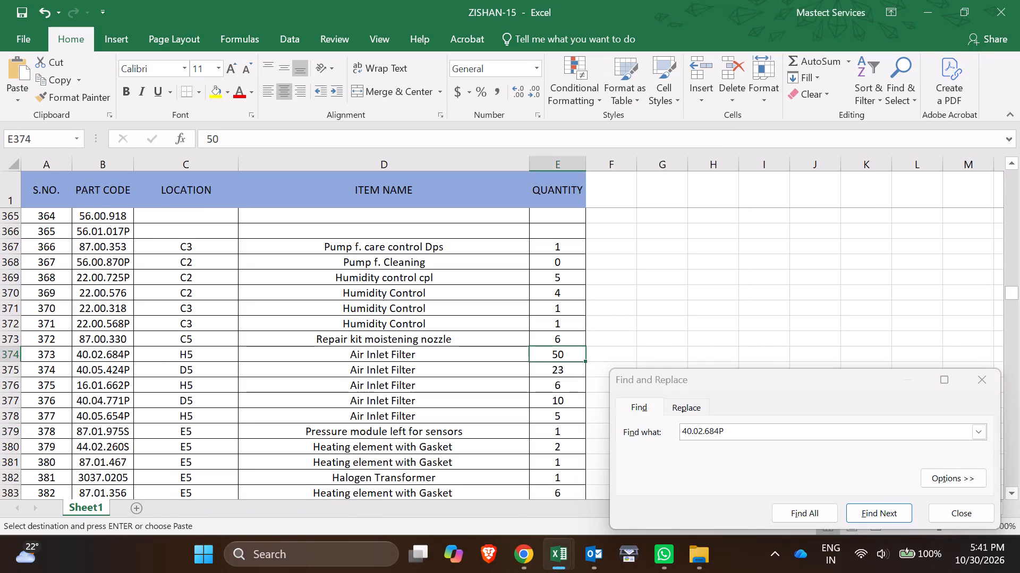
type("49")
key("Return")
key("ctrl+s")
key("ctrl+s")
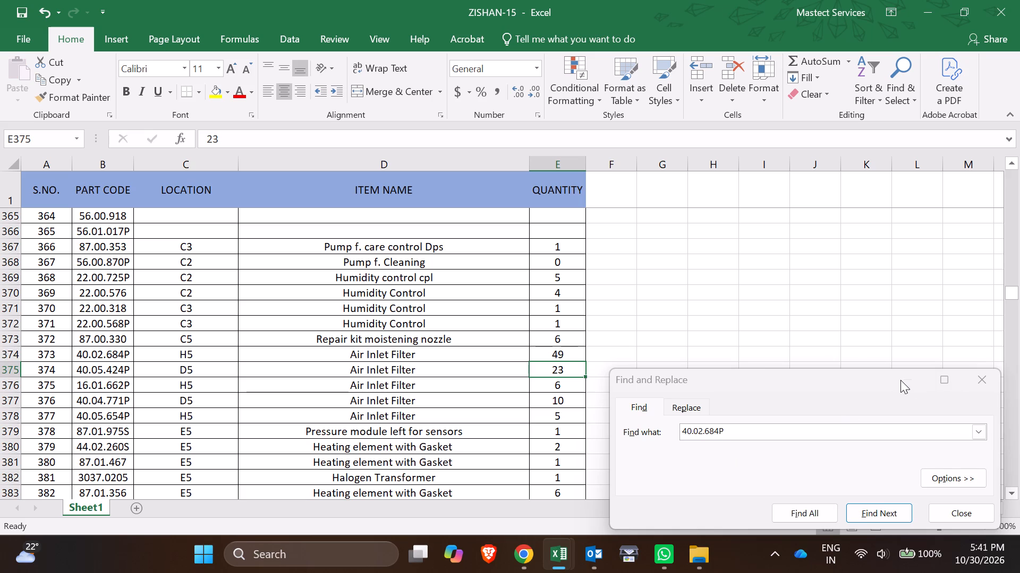
Copy the retrofit kit screw's part code 8720.1571 from D160 of DispatcH RecordS and search for it in the ZISHAN-15 workbook.
left_click_drag(900, 380, 880, 102)
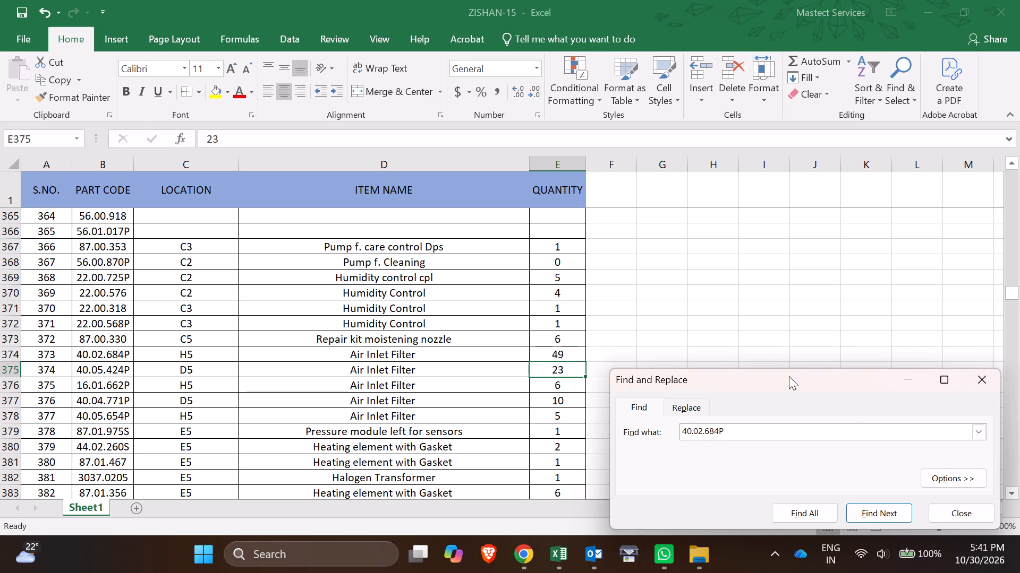
left_click_drag(789, 378, 791, 21)
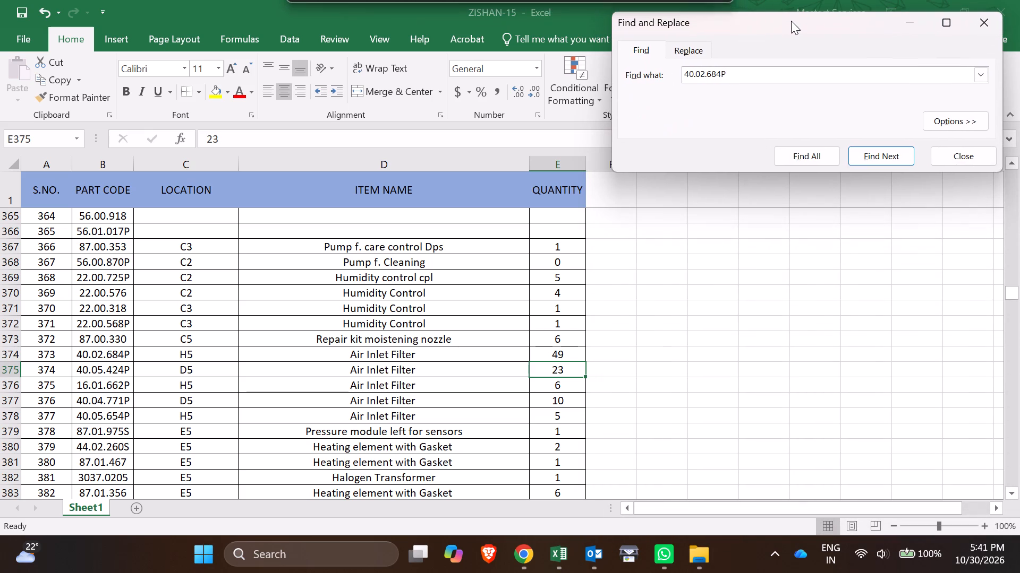
key("alt+Tab")
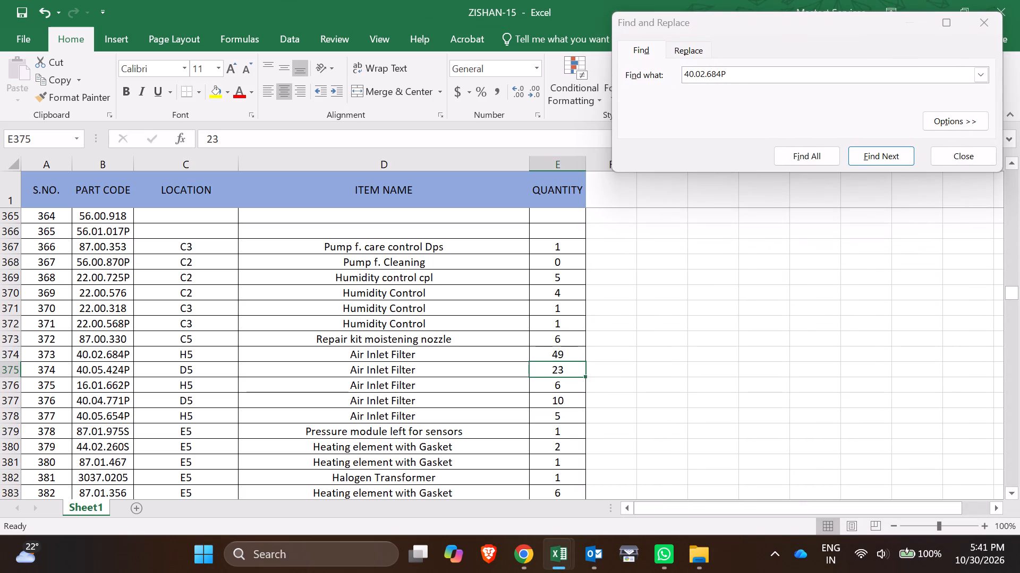
key("alt+Tab")
key("alt+Tab")
key("alt+Tab")
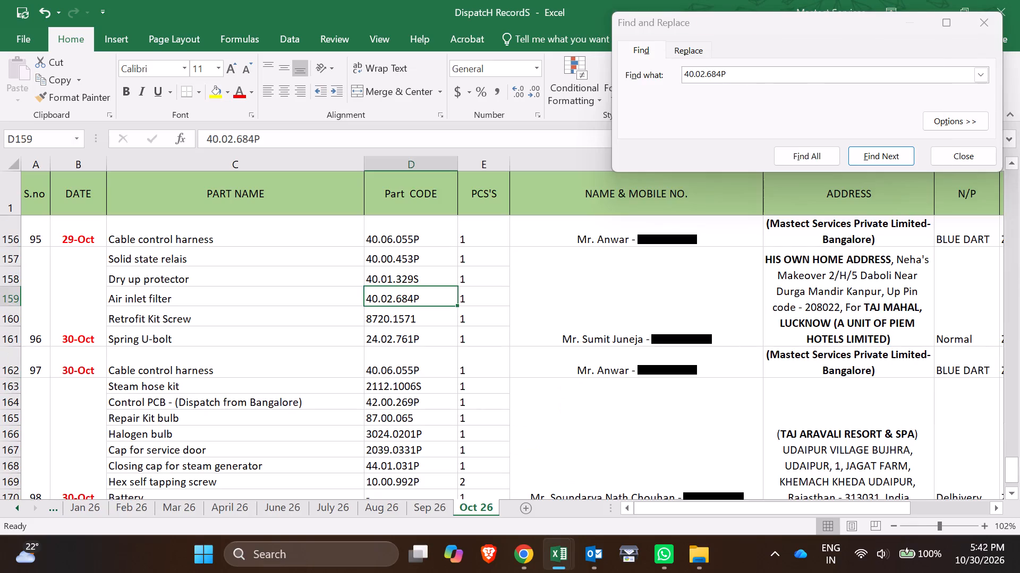
left_click(258, 317)
key("Right")
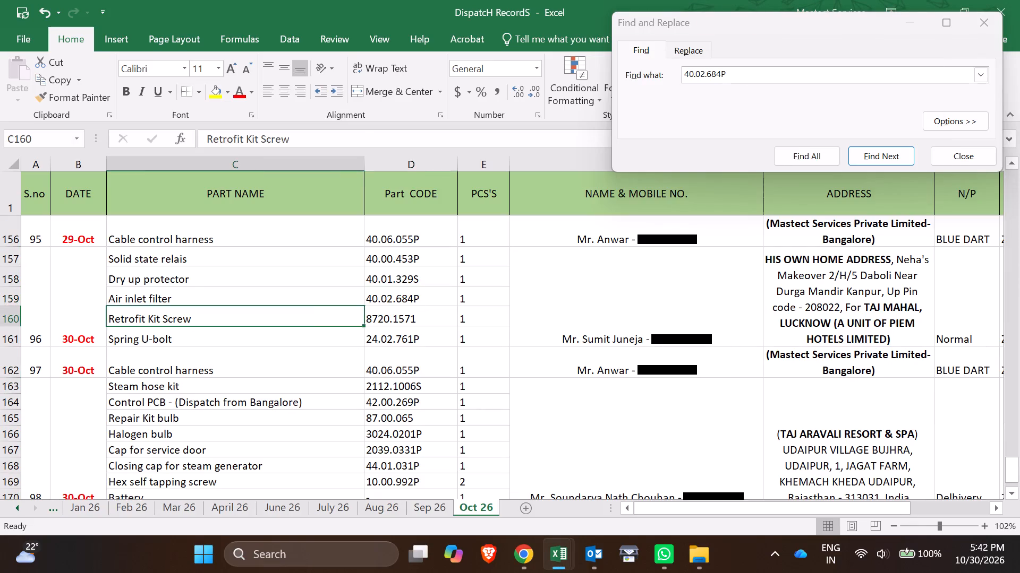
key("ctrl+c")
key("alt+Tab")
key("alt+Tab")
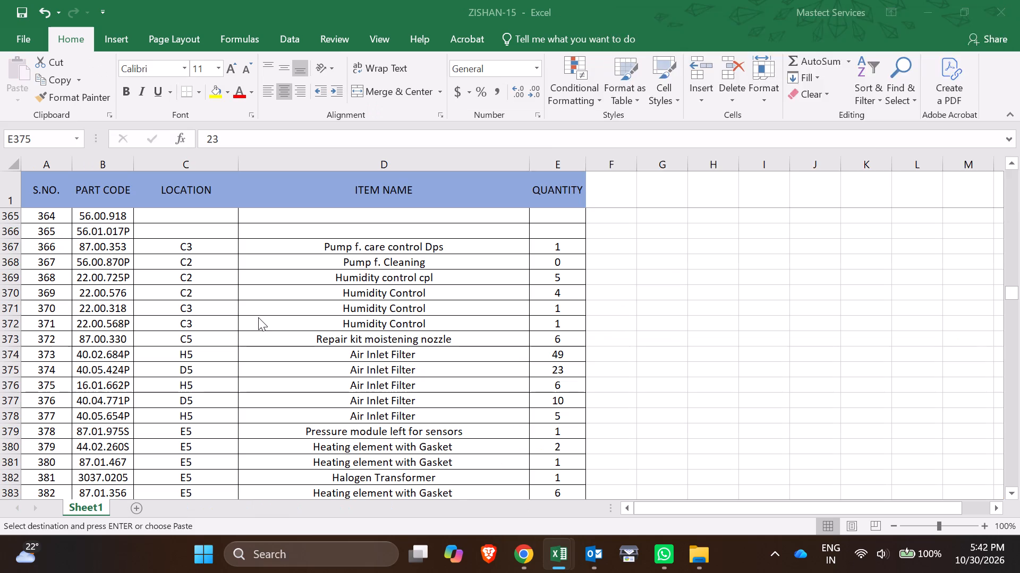
double_click(794, 81)
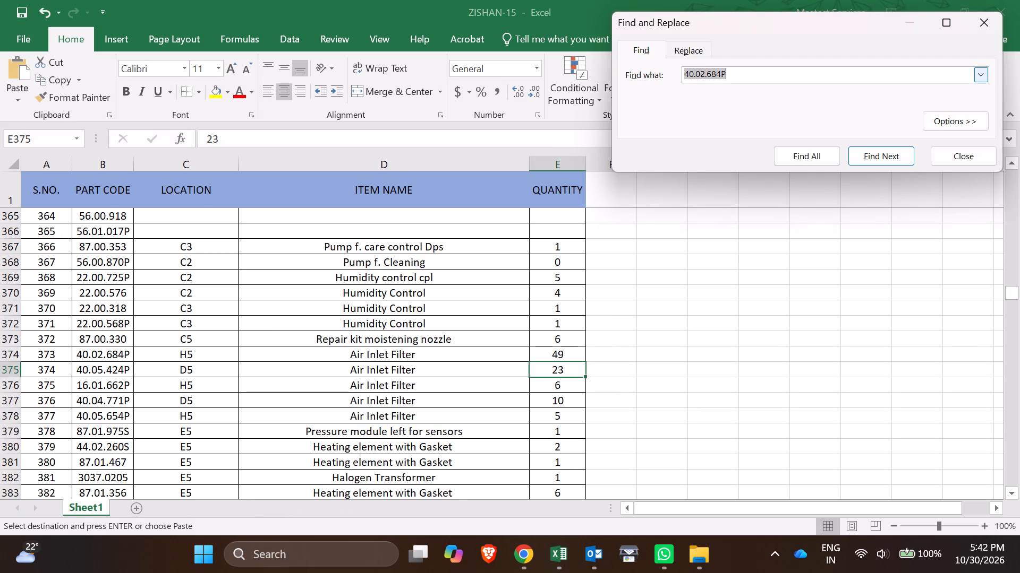
key("ctrl+v")
key("Return")
key("Return")
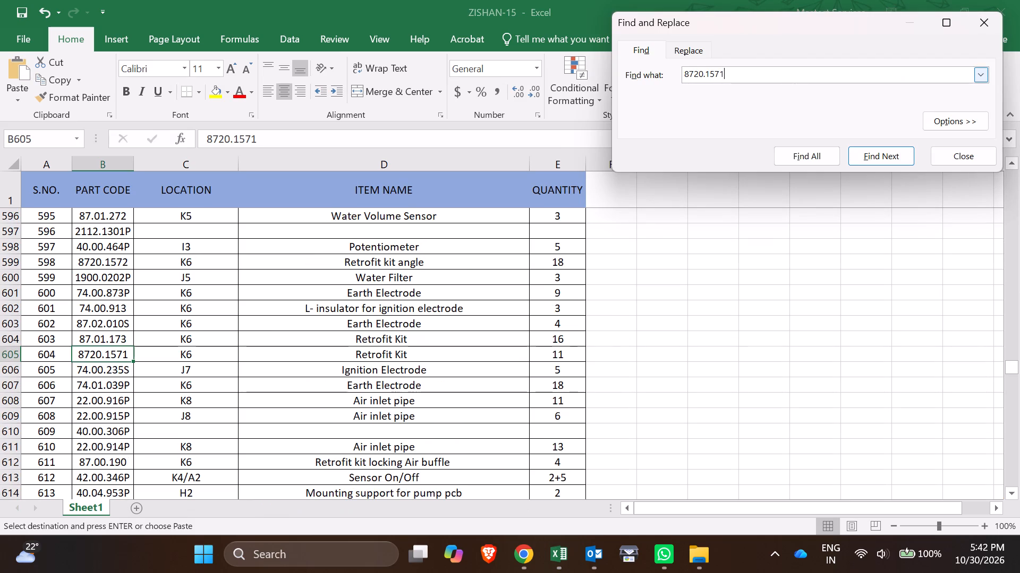
Set the quantity of retrofit kit 8720.1571 in E605 to 10.
left_click(301, 352)
key("Right")
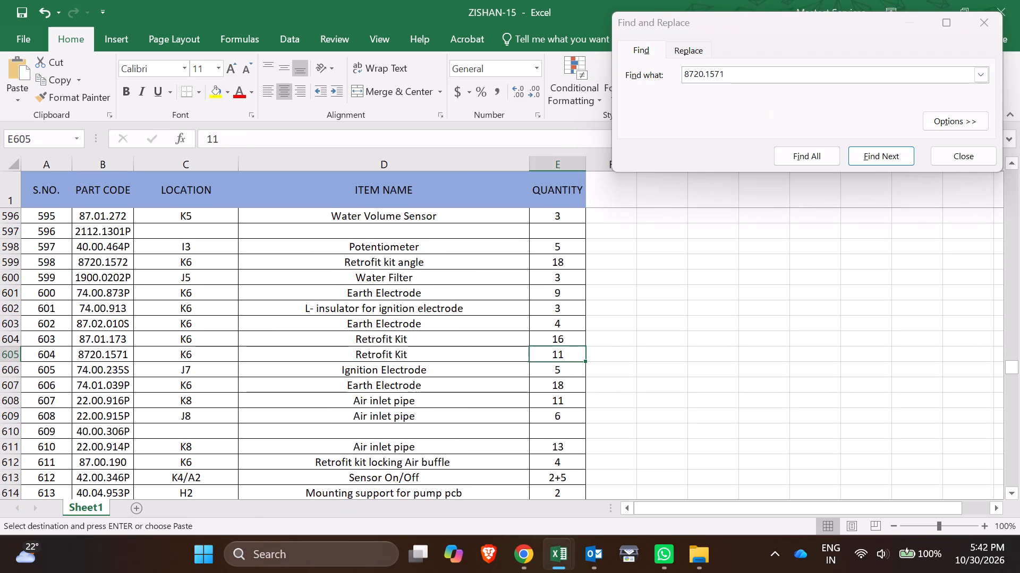
type("10")
key("Return")
Copy the spring U-bolt's part code 24.02.761P from D161 of DispatcH RecordS and search for it in the ZISHAN-15 workbook.
key("alt+Tab")
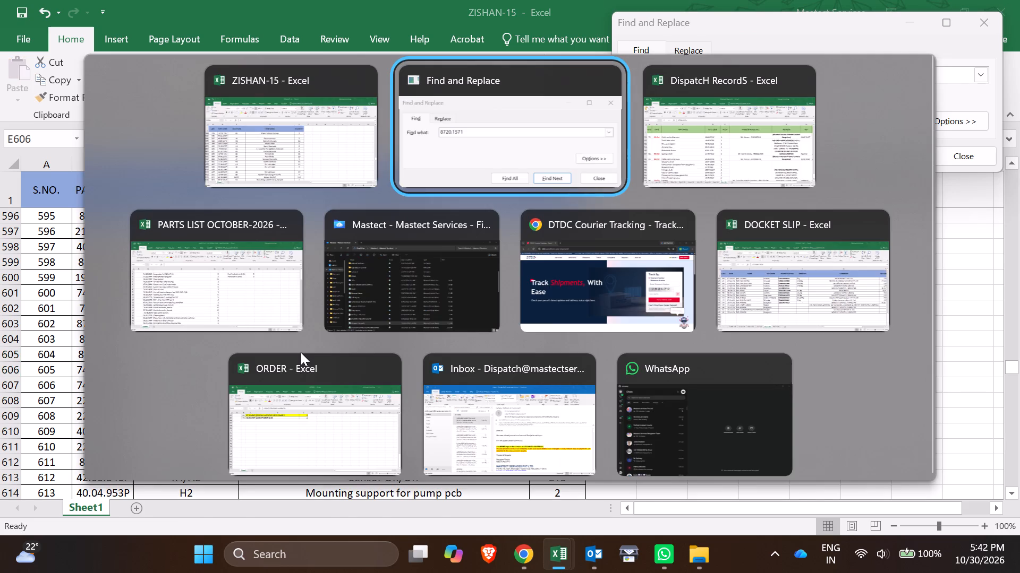
key("alt+Tab")
left_click(379, 339)
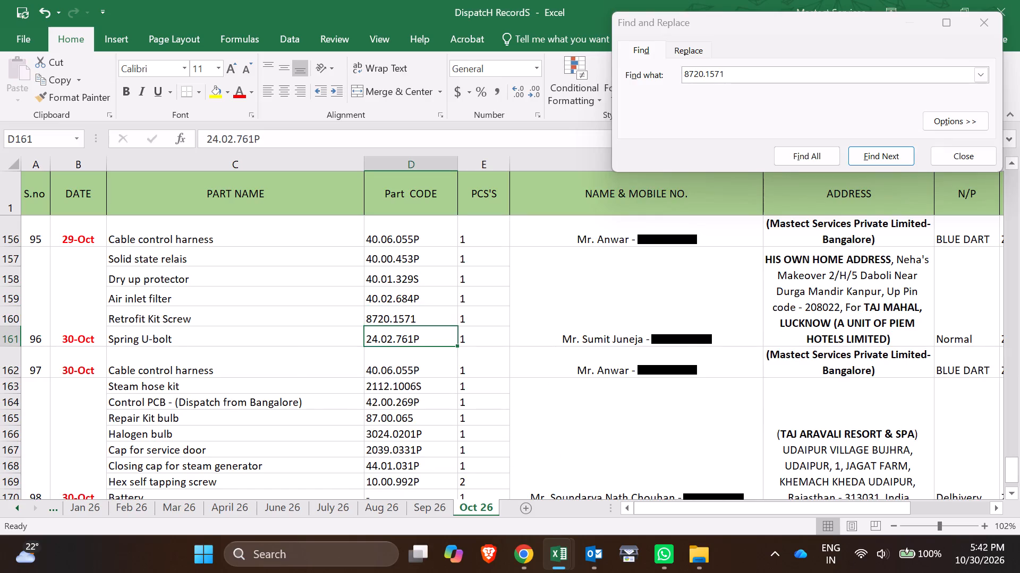
key("ctrl+c")
key("alt+Tab")
key("alt+Tab")
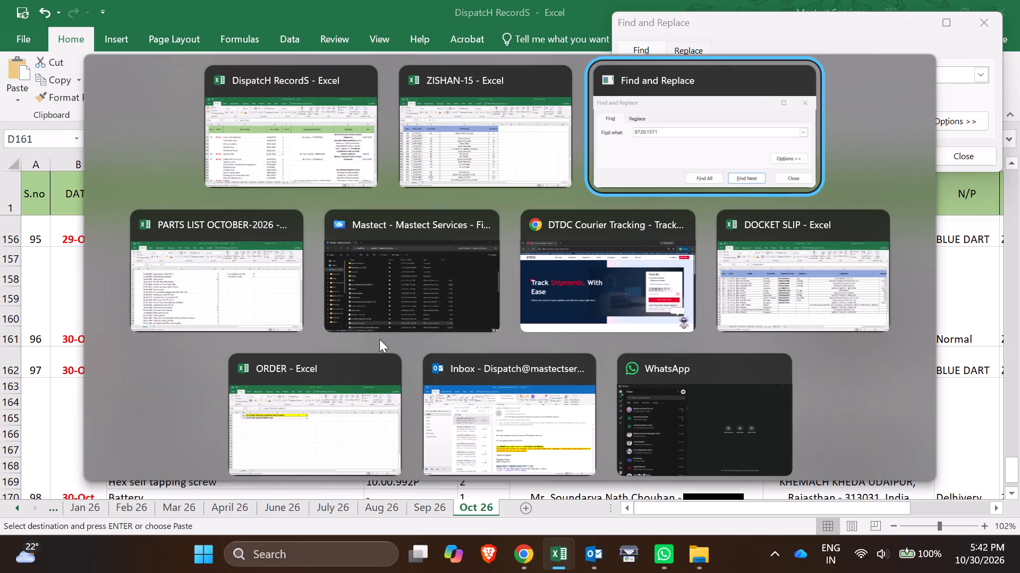
key("alt+Left")
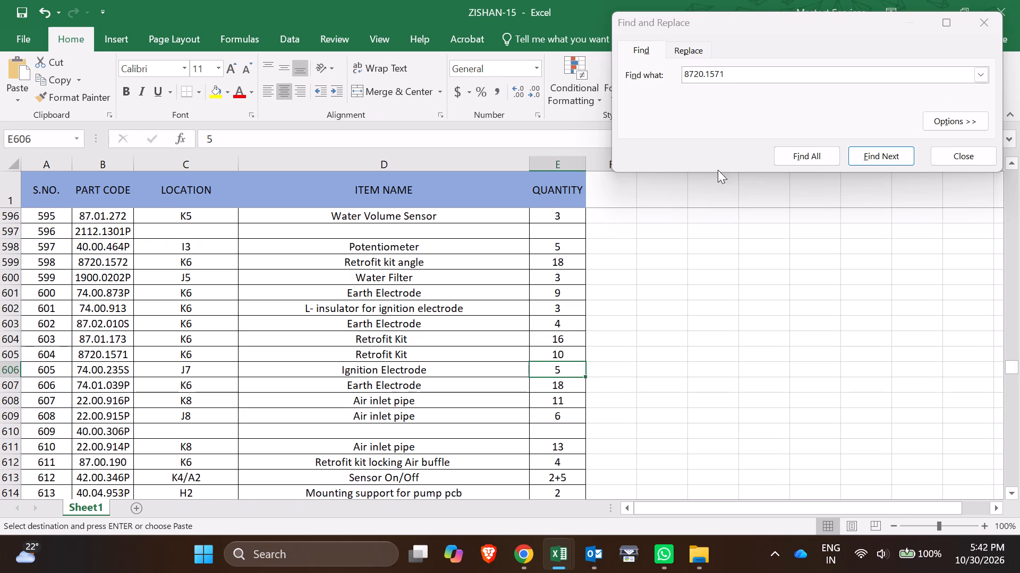
double_click(752, 74)
key("ctrl+v")
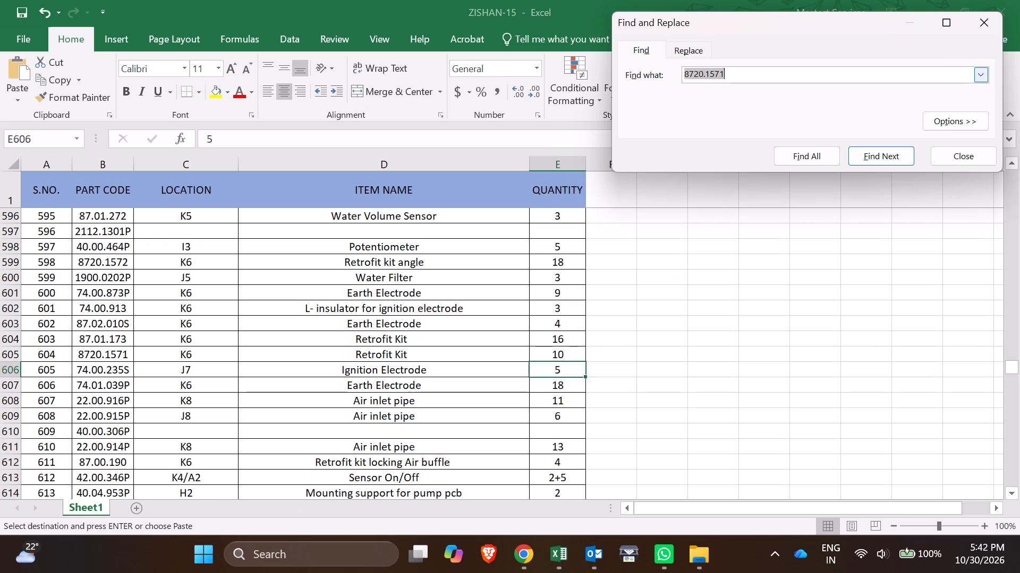
key("Return")
key("Return")
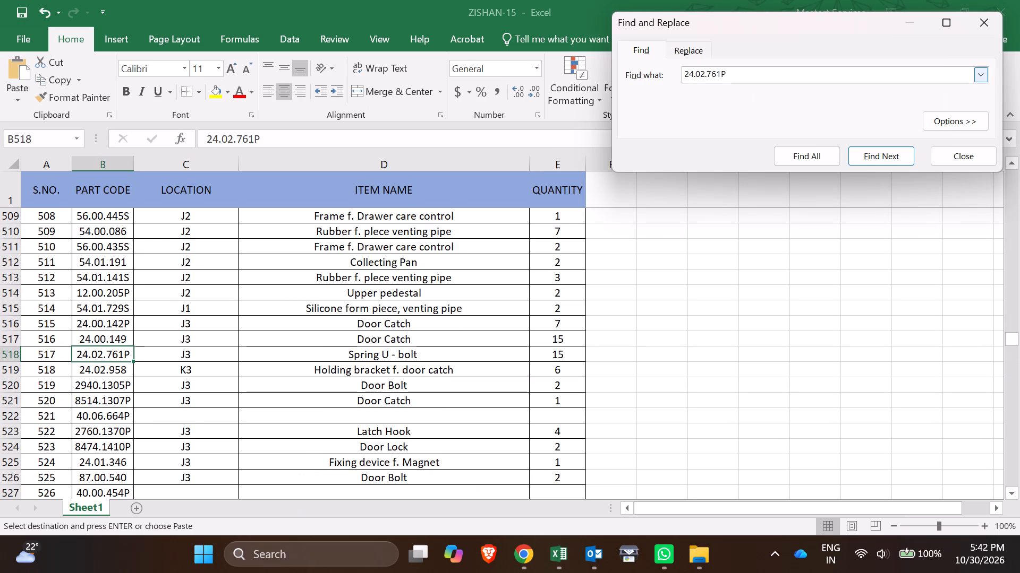
Set the quantity of the spring U-bolt 24.02.761P in E518 of ZISHAN-15 to 14 and save the workbook.
left_click(201, 355)
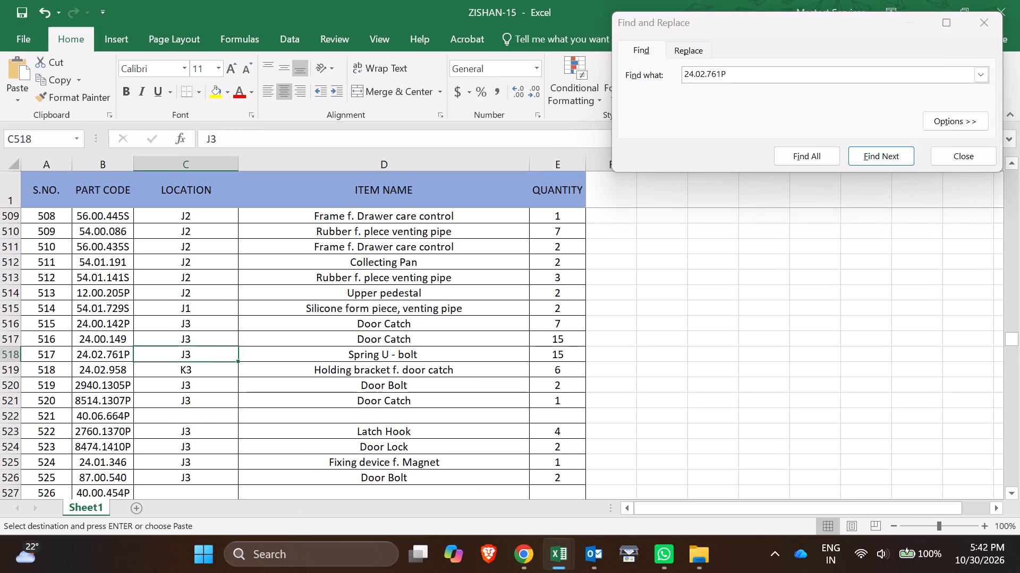
key("Right")
key("Right")
type("14")
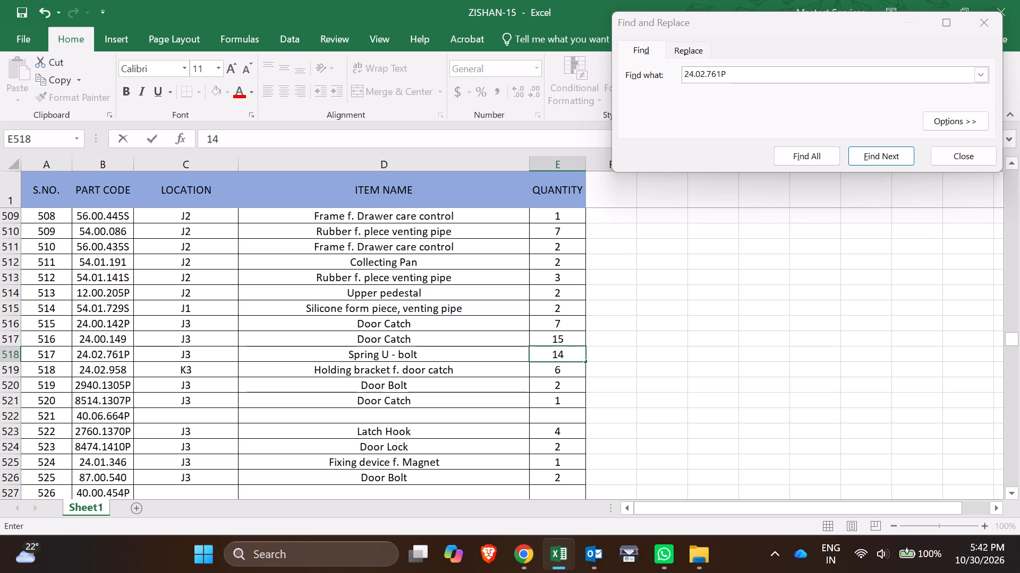
key("Return")
key("ctrl+s")
key("ctrl+s")
Copy the cable control harness's part code 40.06.055P from D162 of DispatcH RecordS and search for it in the ZISHAN-15 workbook.
key("alt+Tab")
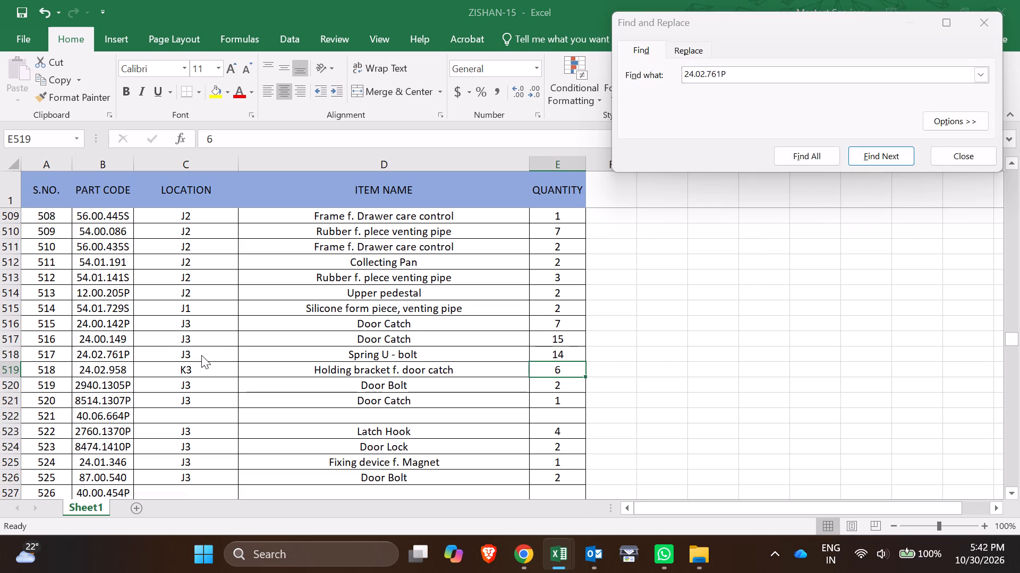
key("alt+Tab")
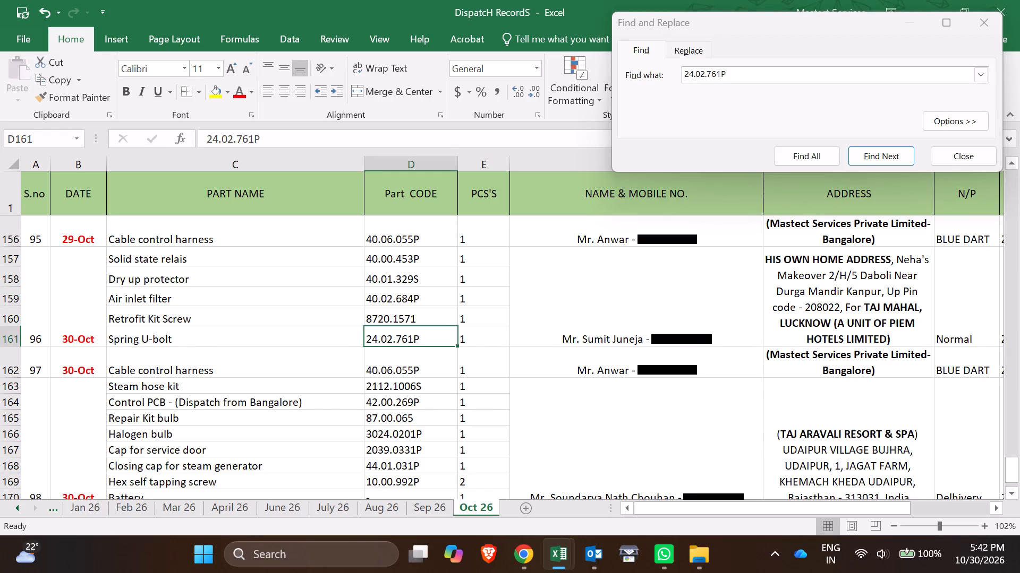
left_click(255, 369)
key("Right")
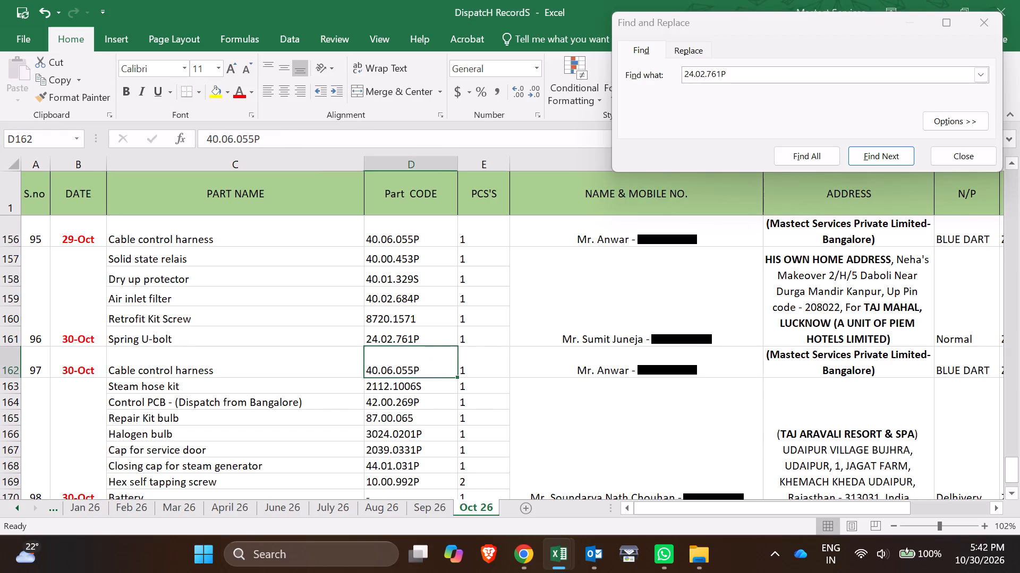
key("ctrl+c")
key("alt+Tab")
key("alt+Tab")
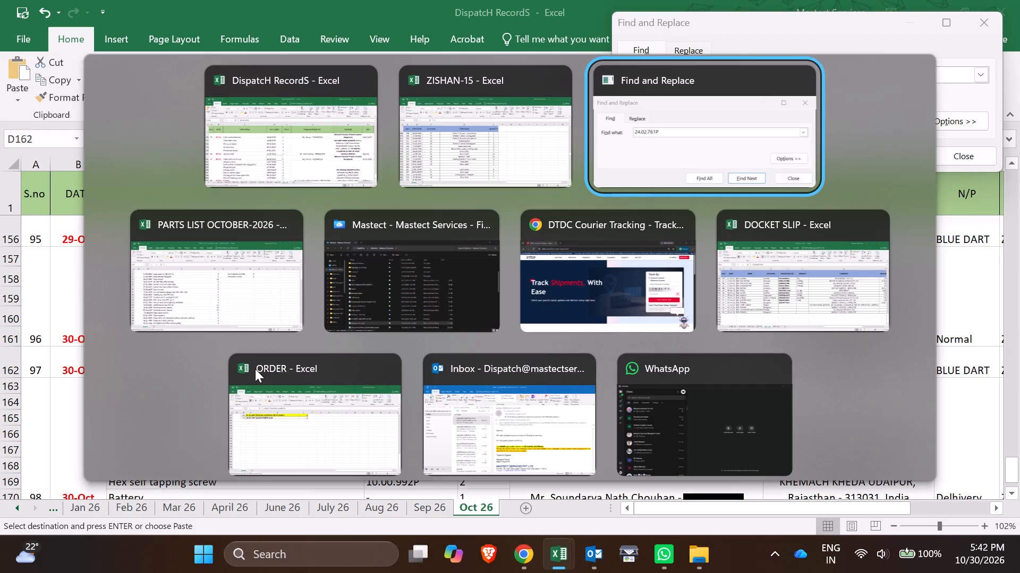
key("alt+Left")
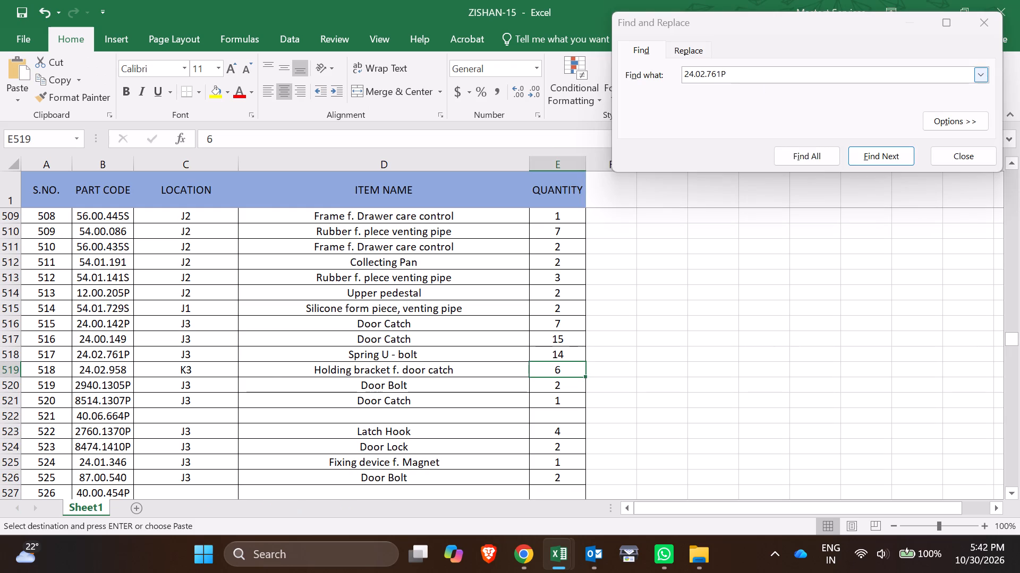
double_click(761, 75)
key("ctrl+v")
key("Return")
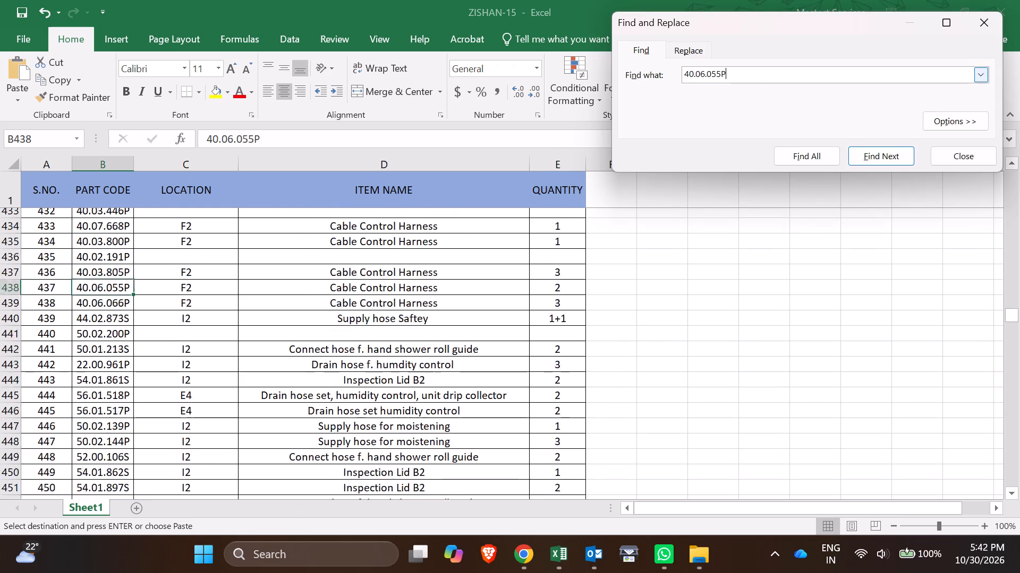
key("Return")
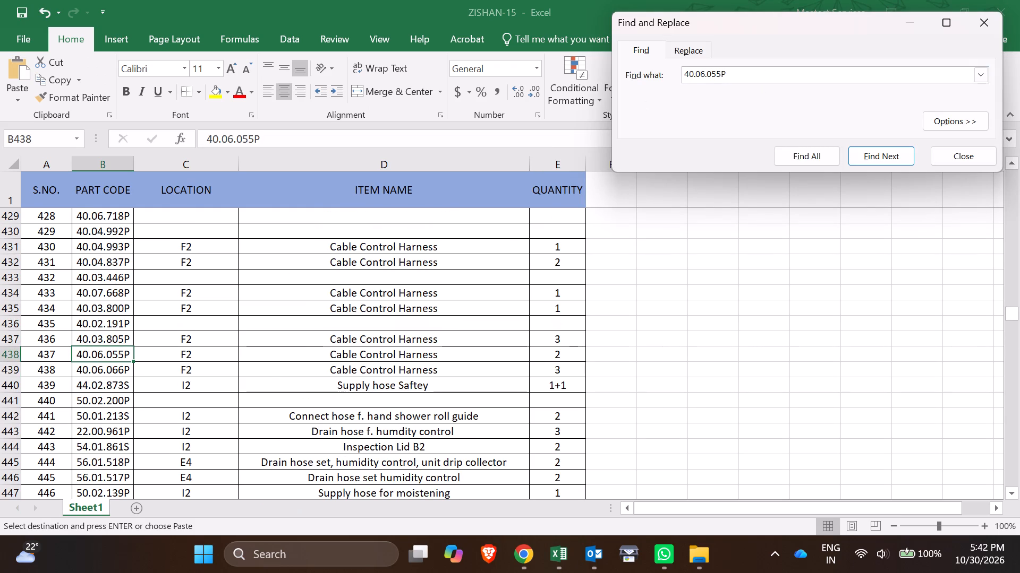
Set the quantity of cable control harness 40.06.055P in E438 to 0 and save the workbook.
left_click(164, 354)
key("Right")
key("Right")
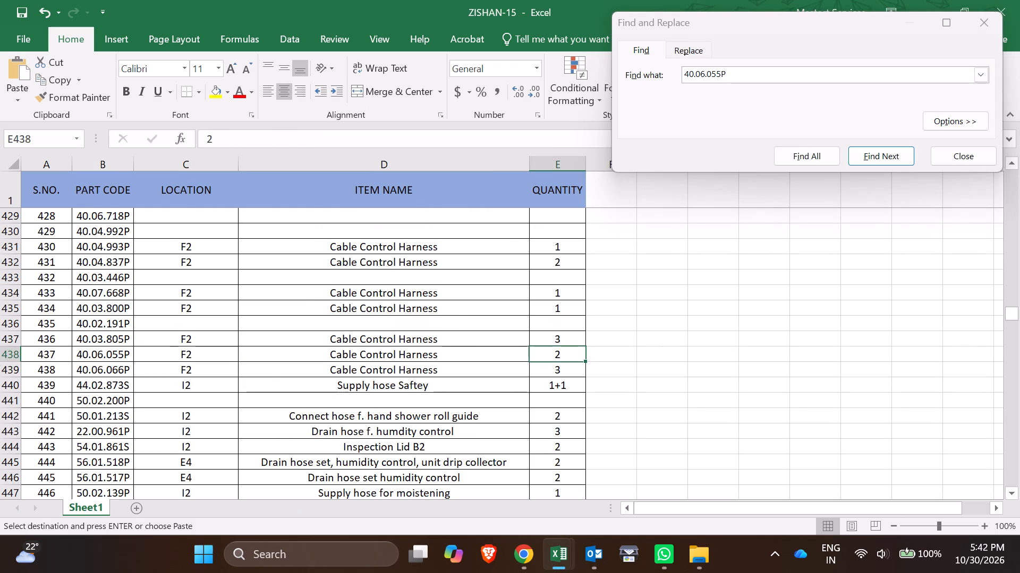
key("0")
key("Return")
key("ctrl+s")
key("ctrl+s")
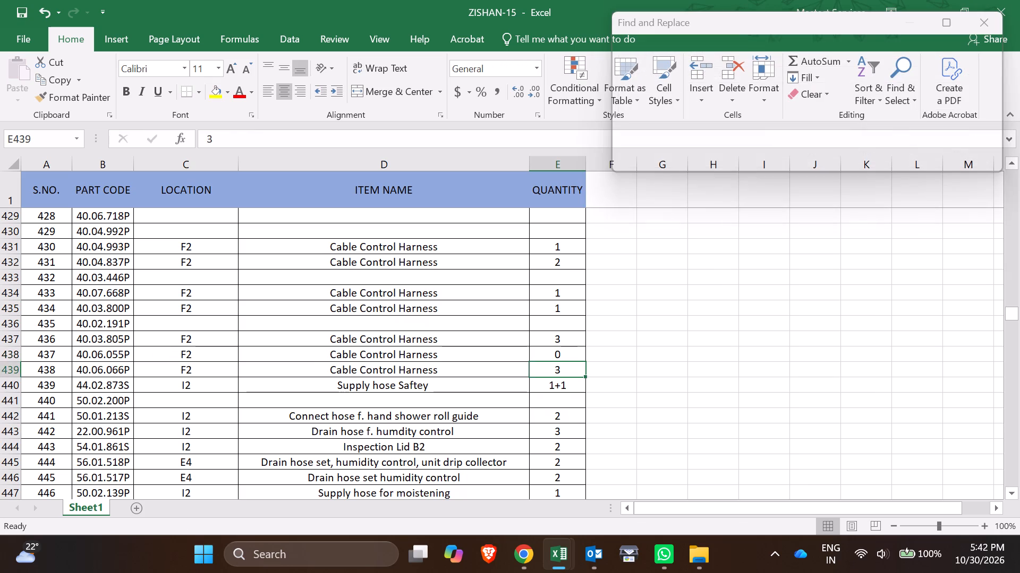
Copy the steam hose kit's part code 2112.1006S from D163 of DispatcH RecordS and search for it in the ZISHAN-15 workbook.
key("alt+Tab")
key("alt+Tab")
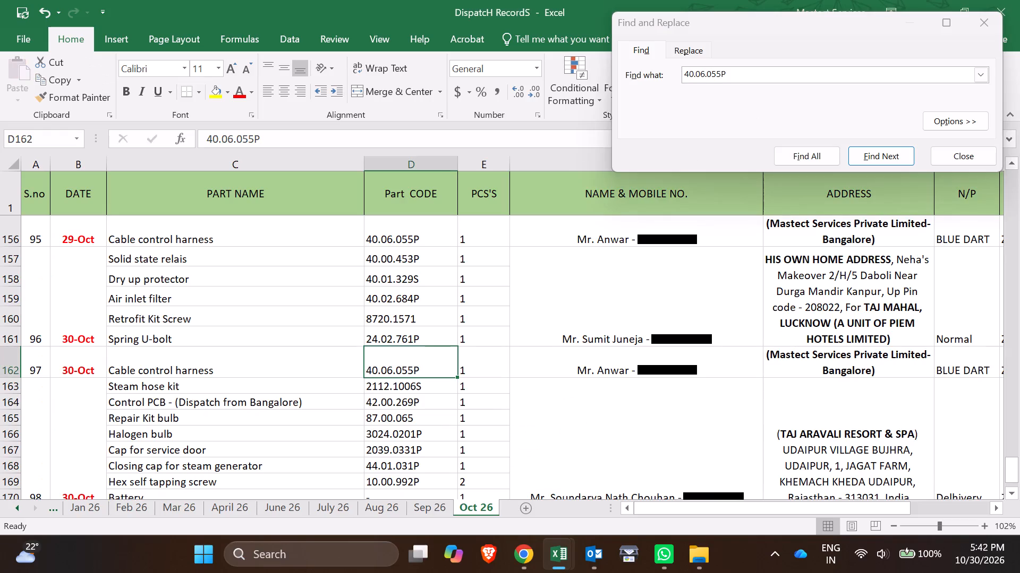
left_click(408, 387)
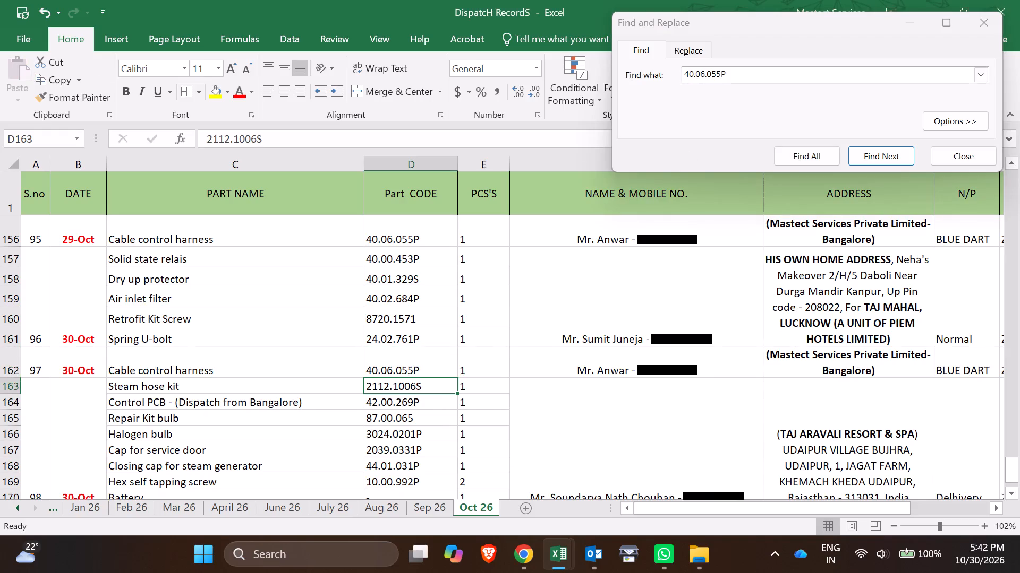
key("ctrl+c")
key("alt+Tab")
key("alt+Tab")
key("alt+Tab")
key("alt+Tab")
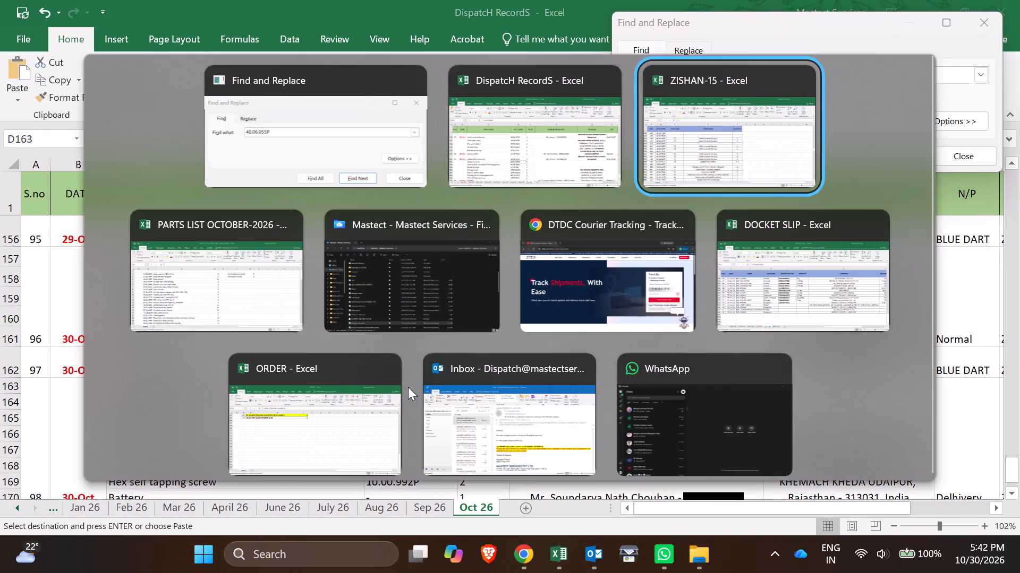
double_click(819, 73)
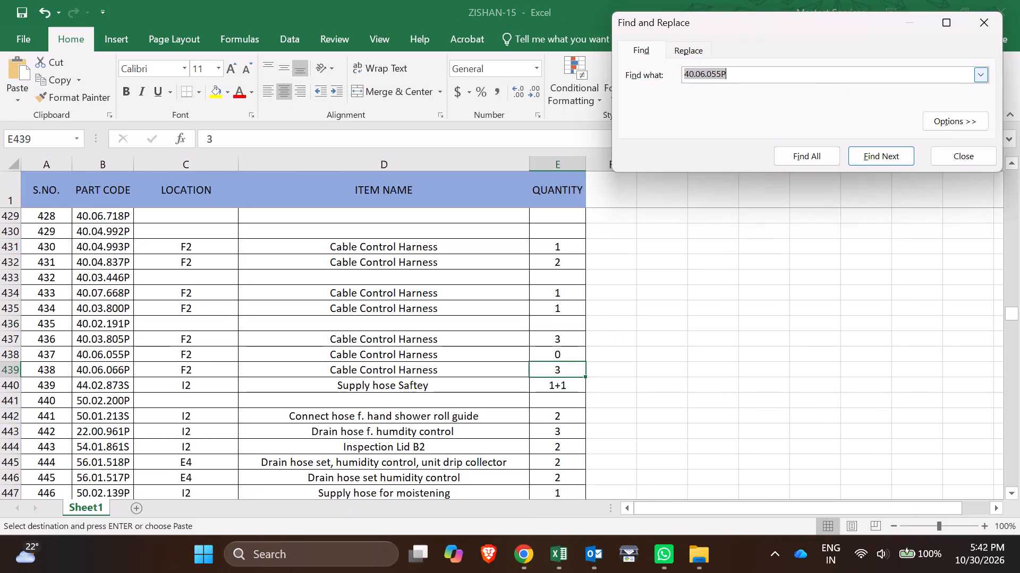
key("ctrl+v")
key("Return")
key("Return")
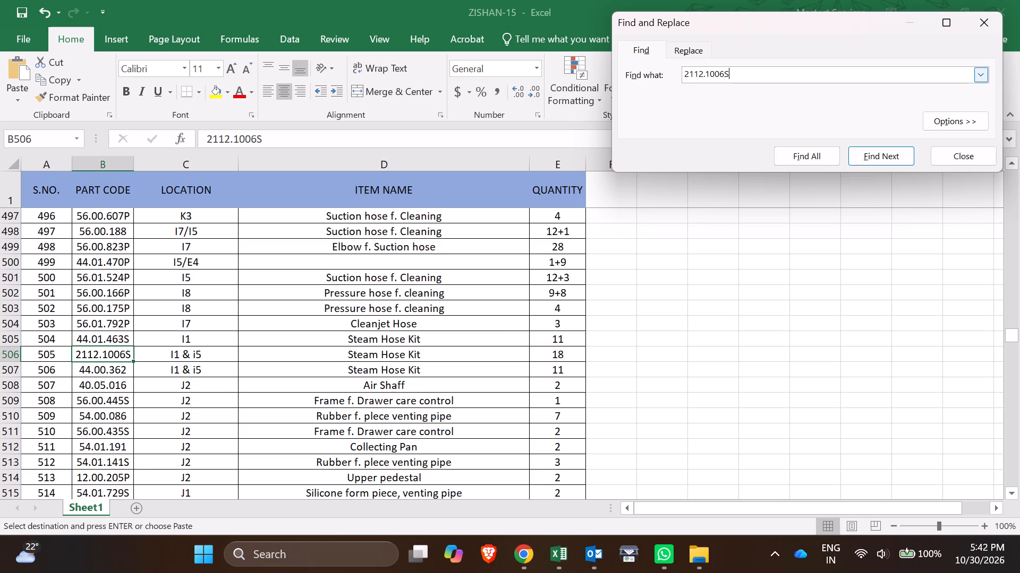
Set the quantity of steam hose kit 2112.1006S in E506 to 17 and save the workbook.
left_click(549, 354)
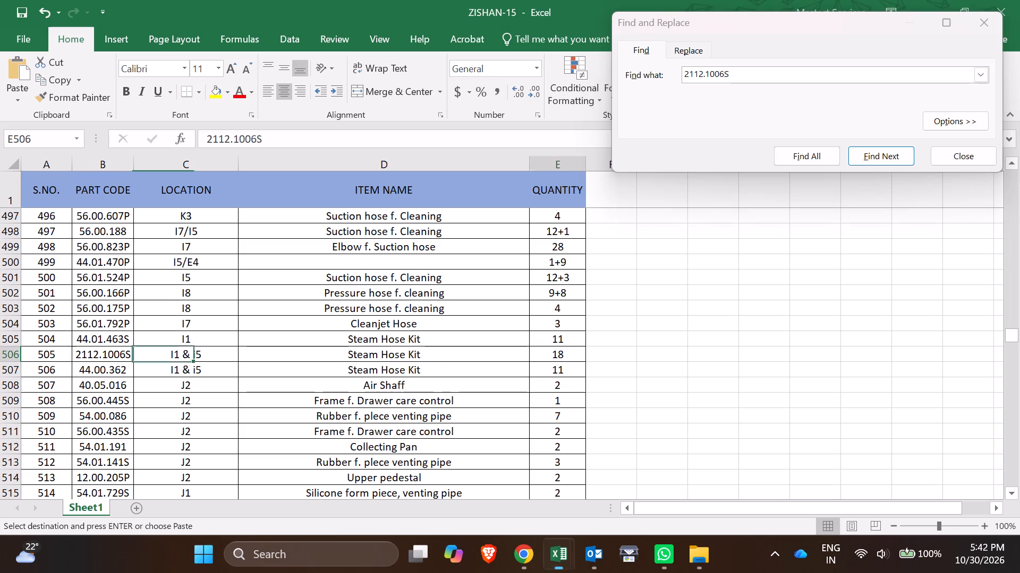
type("17")
key("Return")
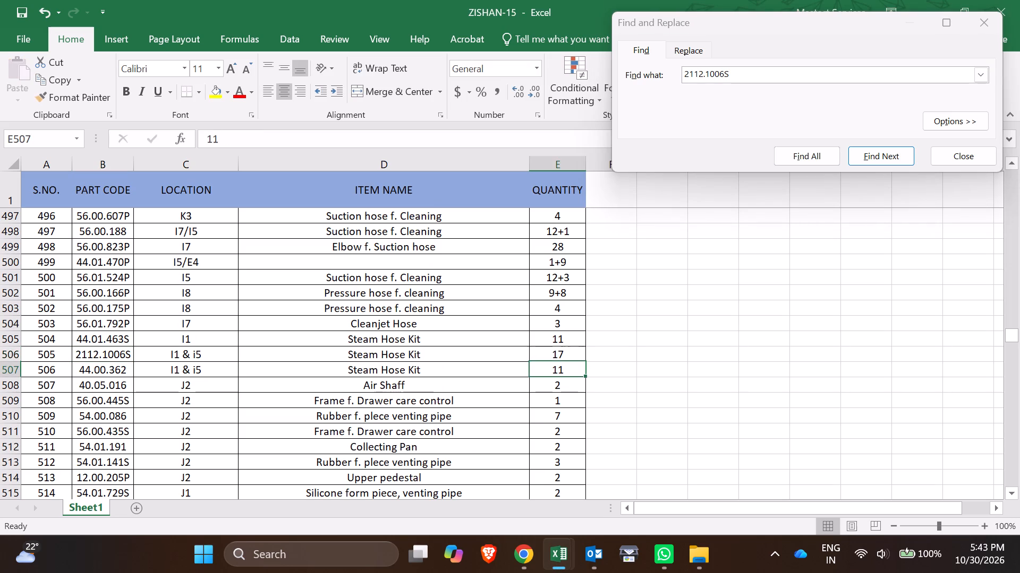
key("ctrl+s")
Copy the repair kit bulb's part code 87.00.065 from D165 of DispatcH RecordS and search for it in the ZISHAN-15 workbook.
key("alt+Tab")
key("alt+Tab")
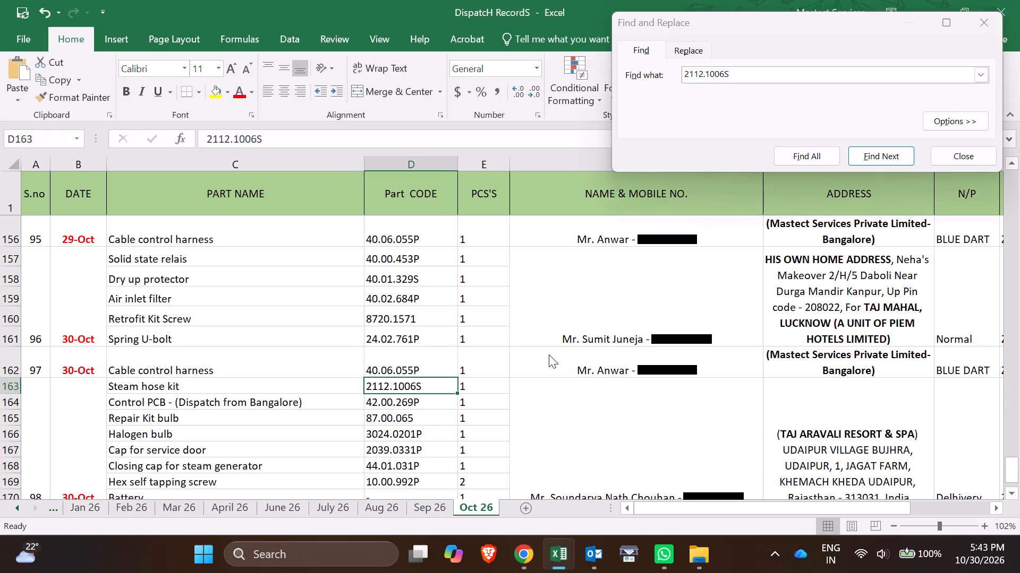
left_click(421, 403)
key("ctrl+c")
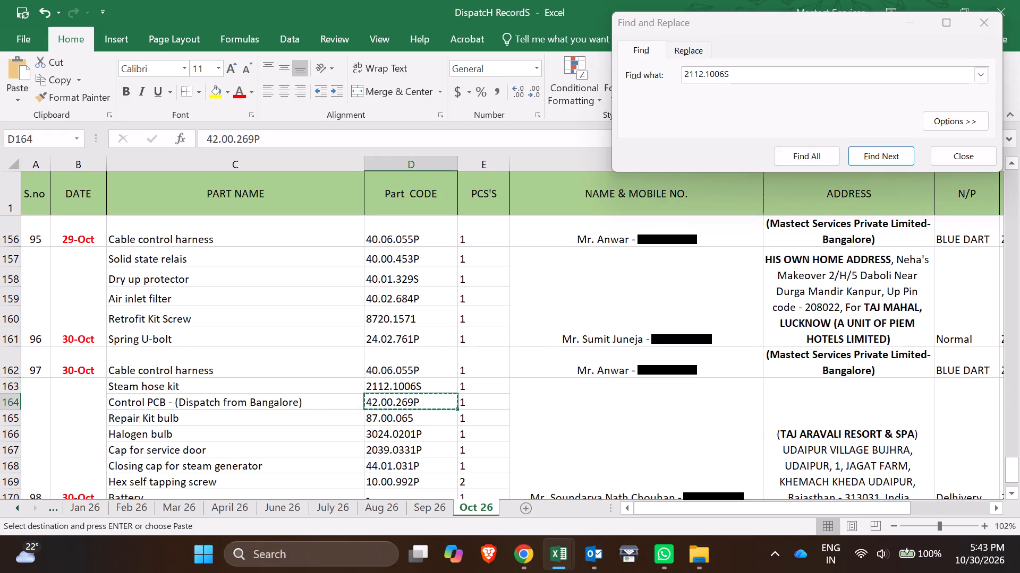
left_click(421, 417)
key("ctrl+s")
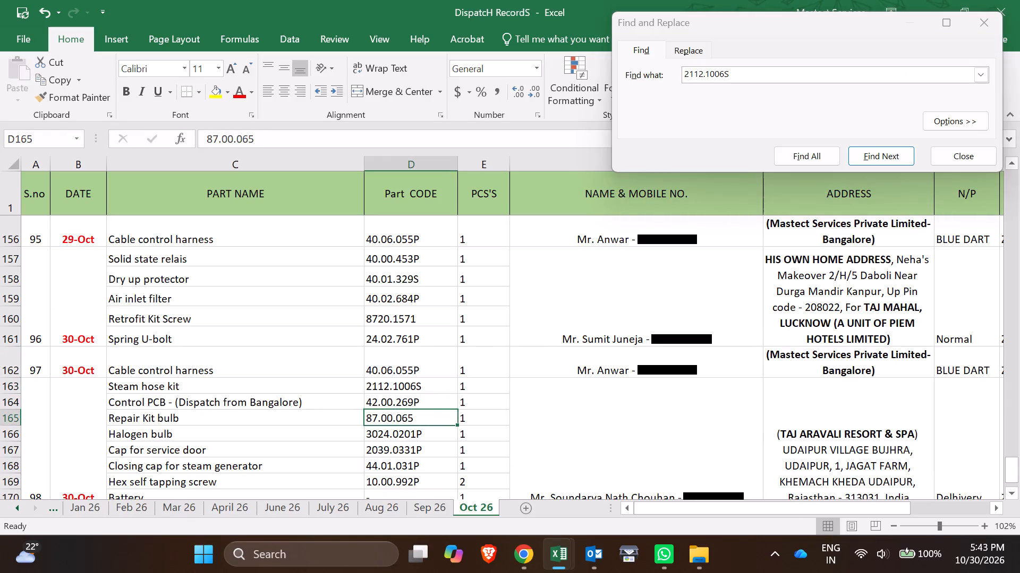
key("ctrl+c")
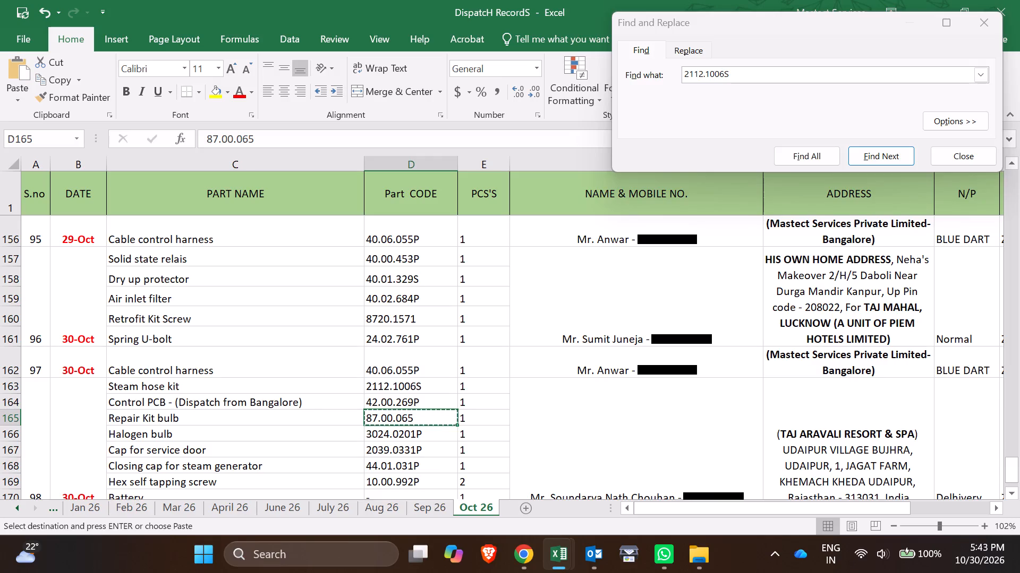
key("alt+Tab")
key("alt+Tab")
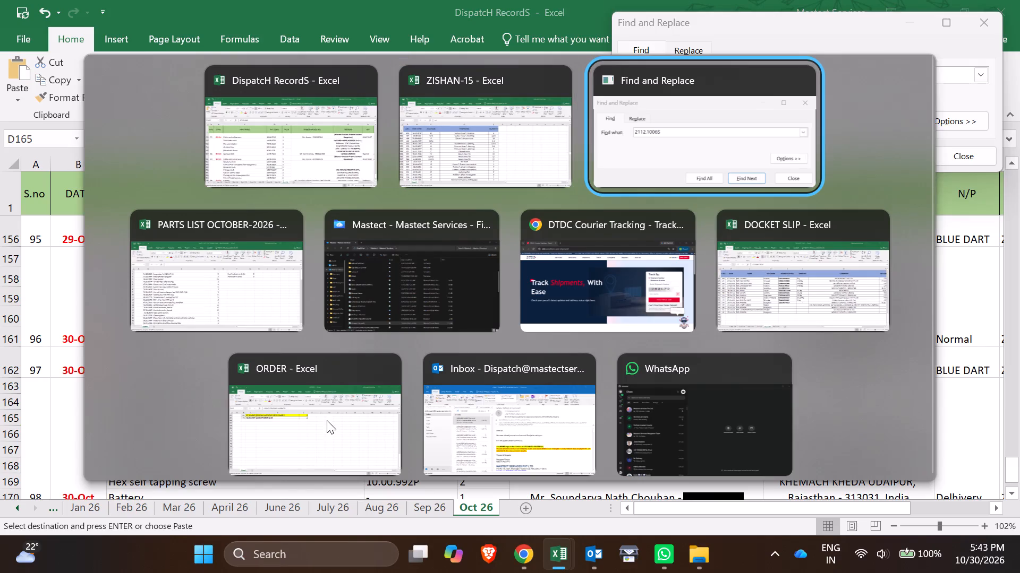
key("alt+Left")
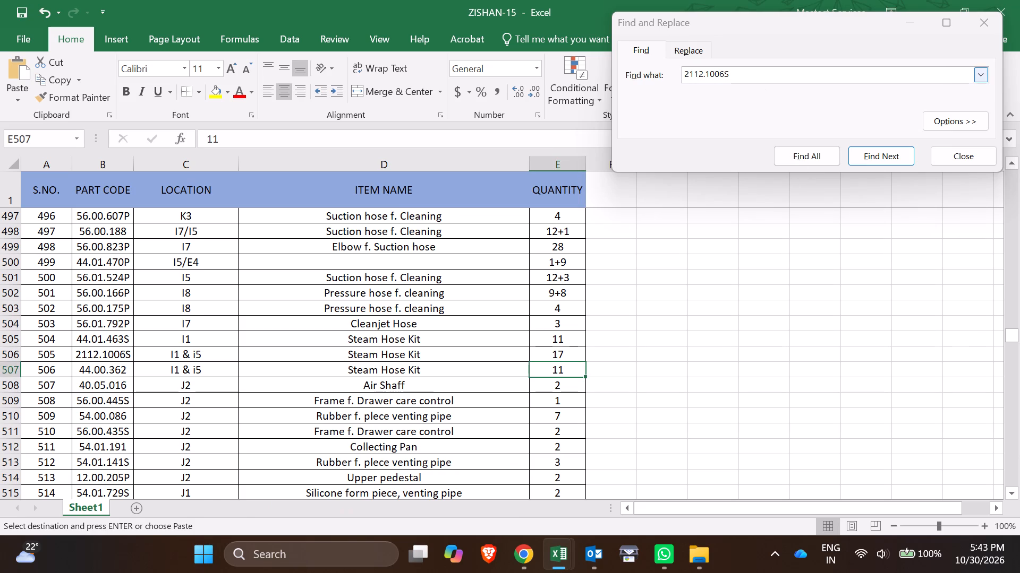
double_click(760, 73)
key("ctrl+v")
key("Return")
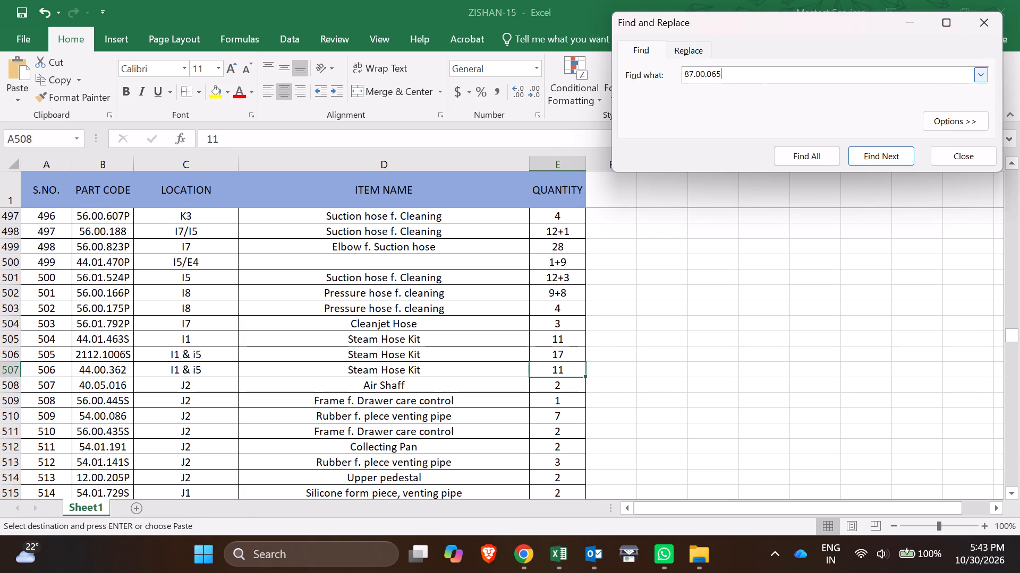
key("Return")
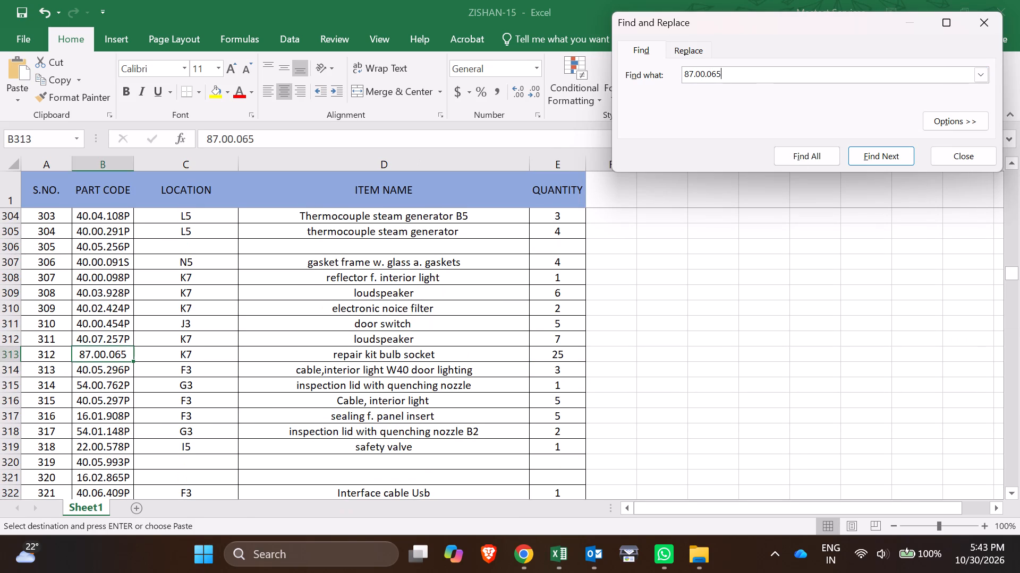
Set the quantity of repair kit bulb socket 87.00.065 in E313 to 24 and save the workbook.
left_click(195, 351)
key("Right")
key("Right")
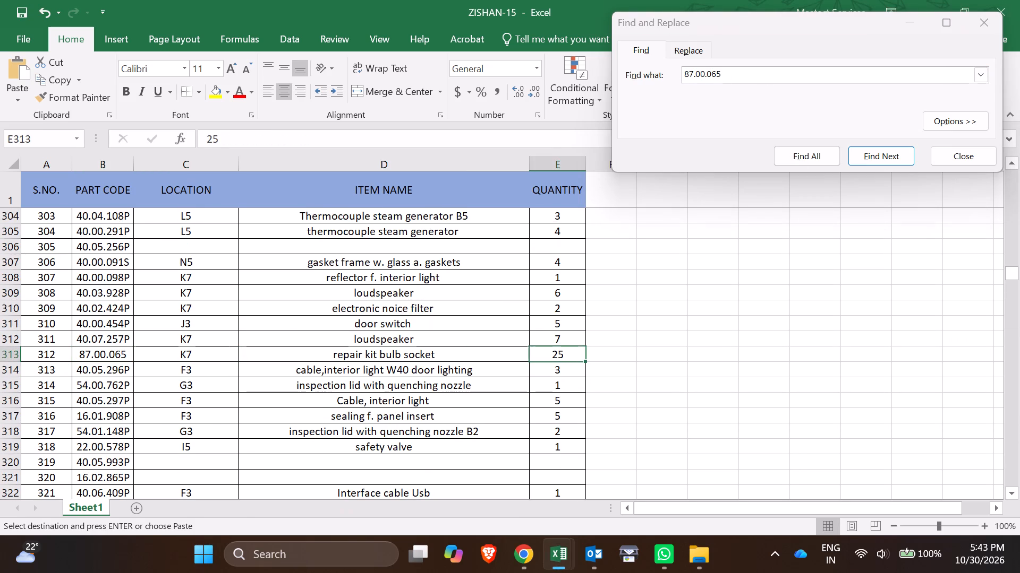
type("24")
key("Return")
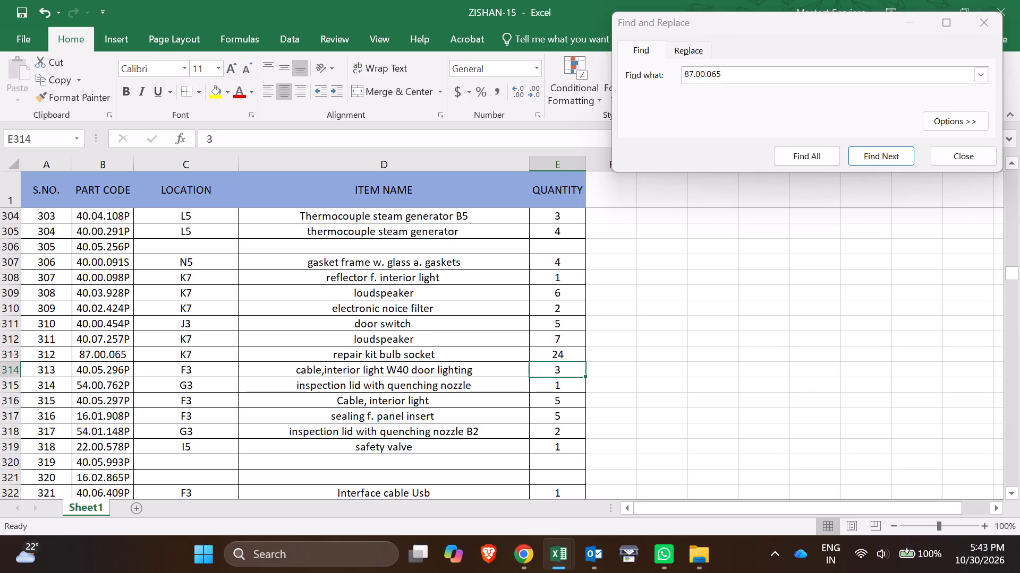
key("ctrl+s")
Copy the halogen bulb's part code 3024.0201P from D166 of DispatcH RecordS and search for it in the ZISHAN-15 workbook.
key("alt+Tab")
key("alt+Tab")
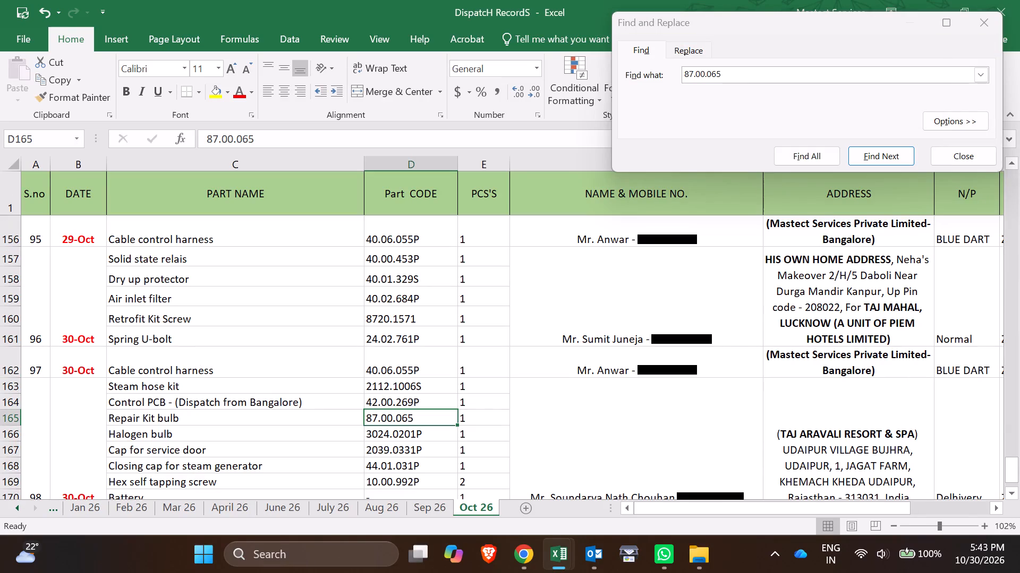
left_click(401, 433)
key("ctrl+c")
key("alt+Tab")
key("alt+Tab")
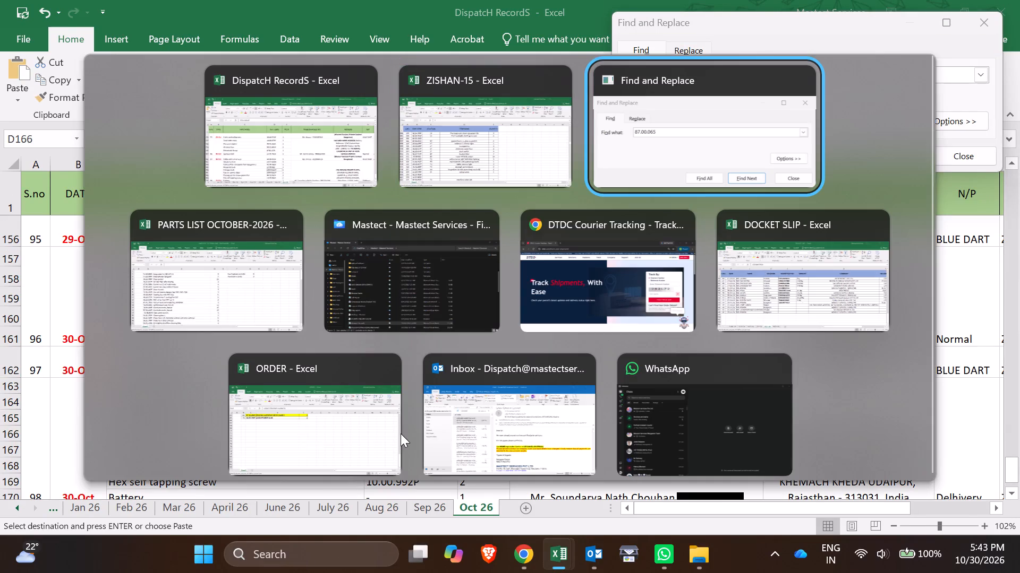
key("alt+Left")
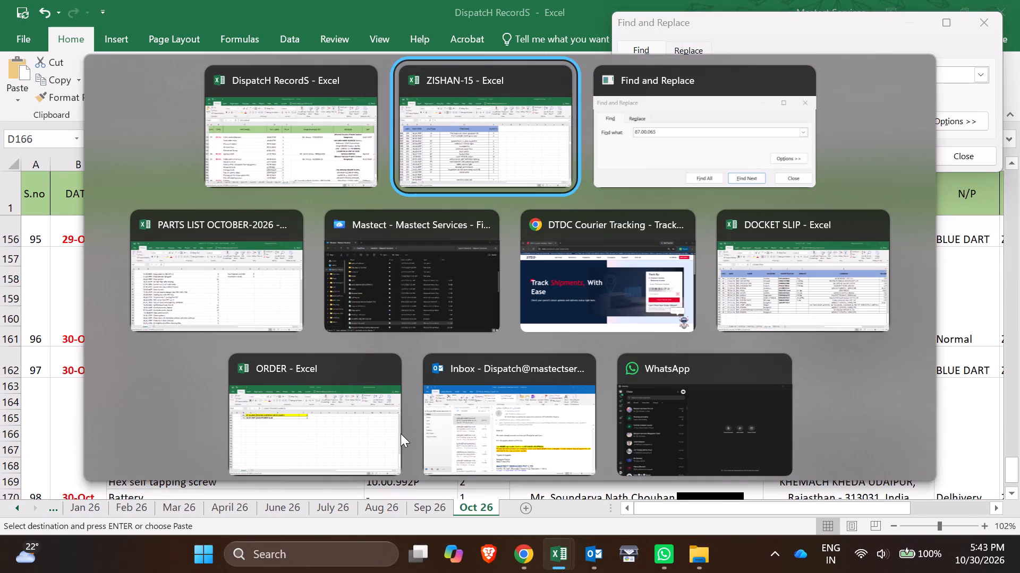
key("alt+Left")
key("alt+Right")
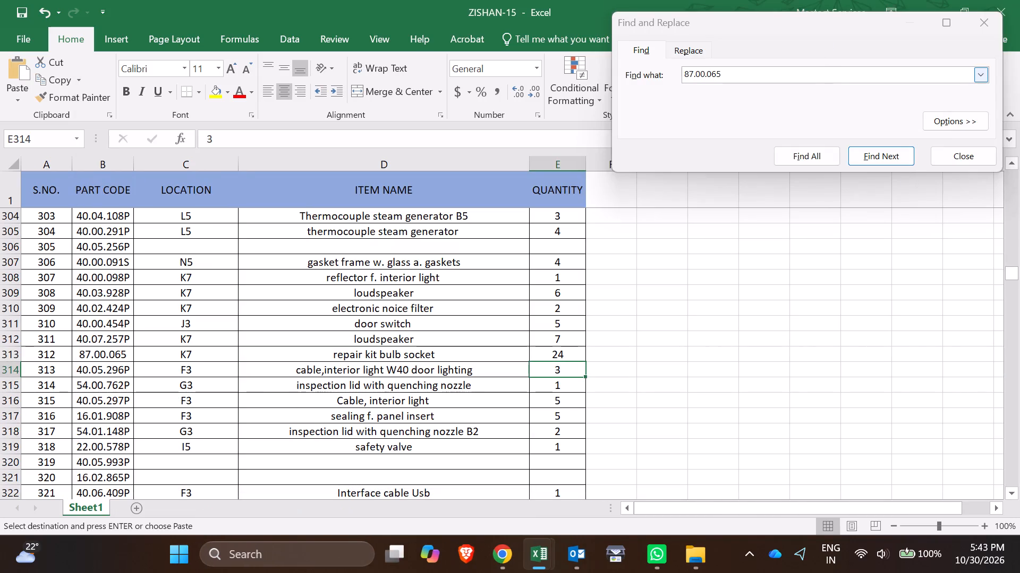
double_click(823, 72)
key("ctrl+v")
key("Return")
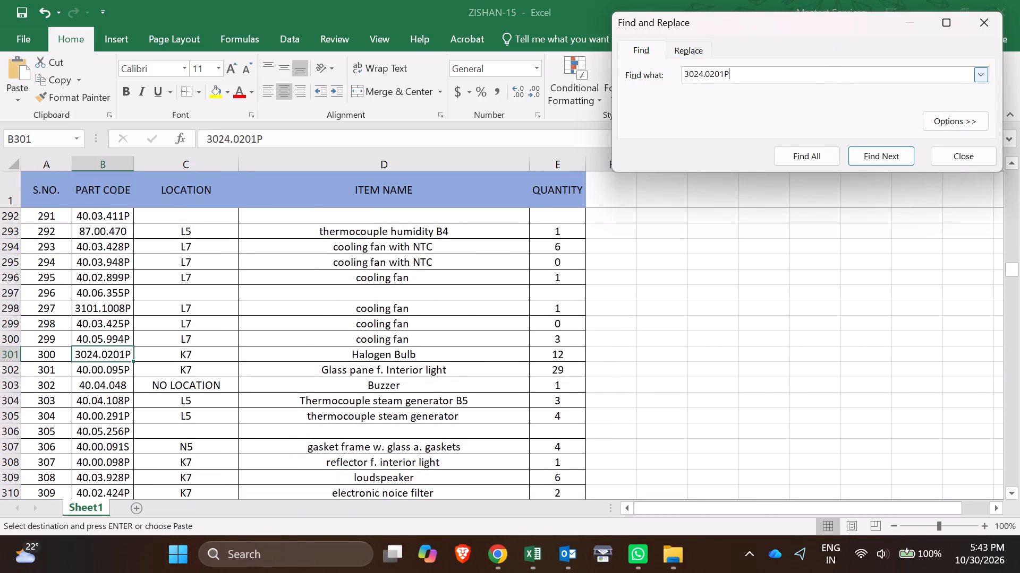
key("Return")
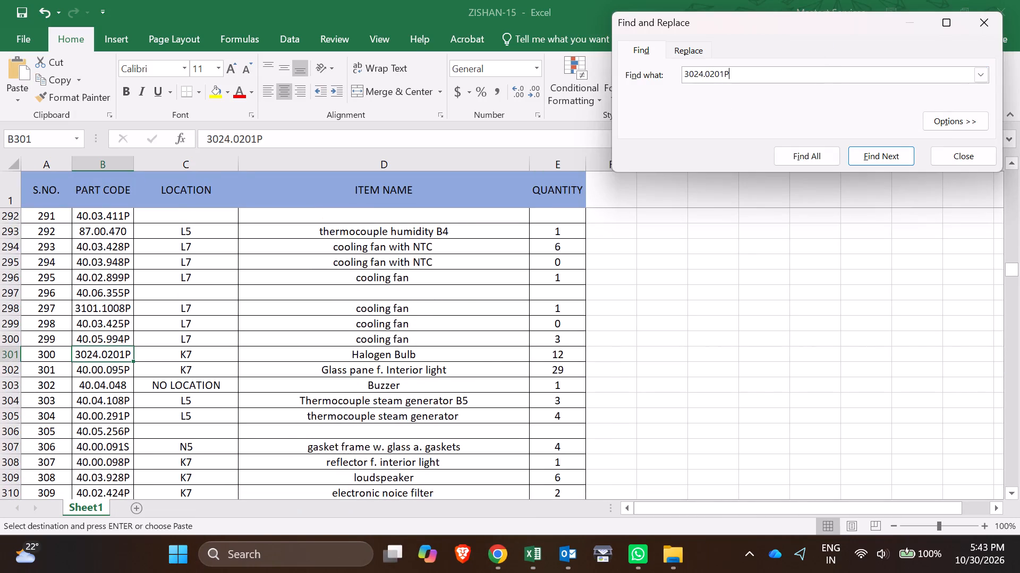
Set the quantity of halogen bulb 3024.0201P in E301 to 11 and save the workbook.
left_click(182, 353)
key("Right")
key("Right")
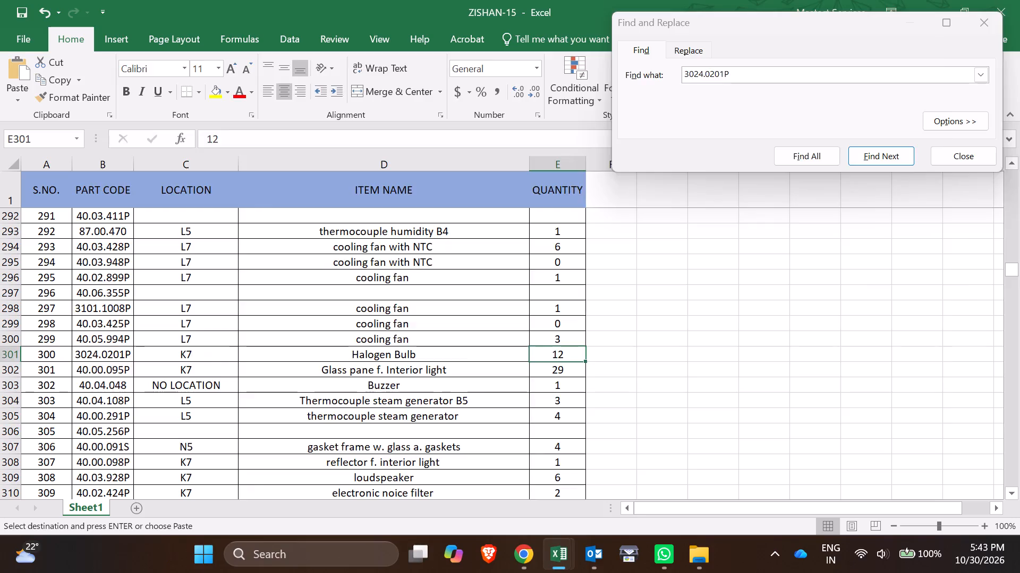
key("alt+Tab")
key("alt+Tab")
key("alt+Tab")
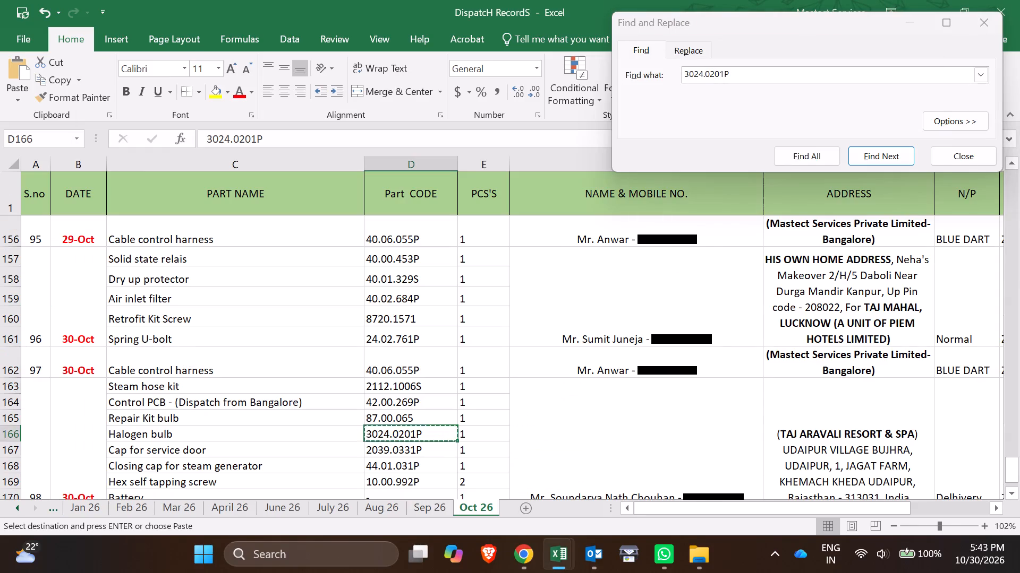
key("alt+Tab")
key("alt+Tab")
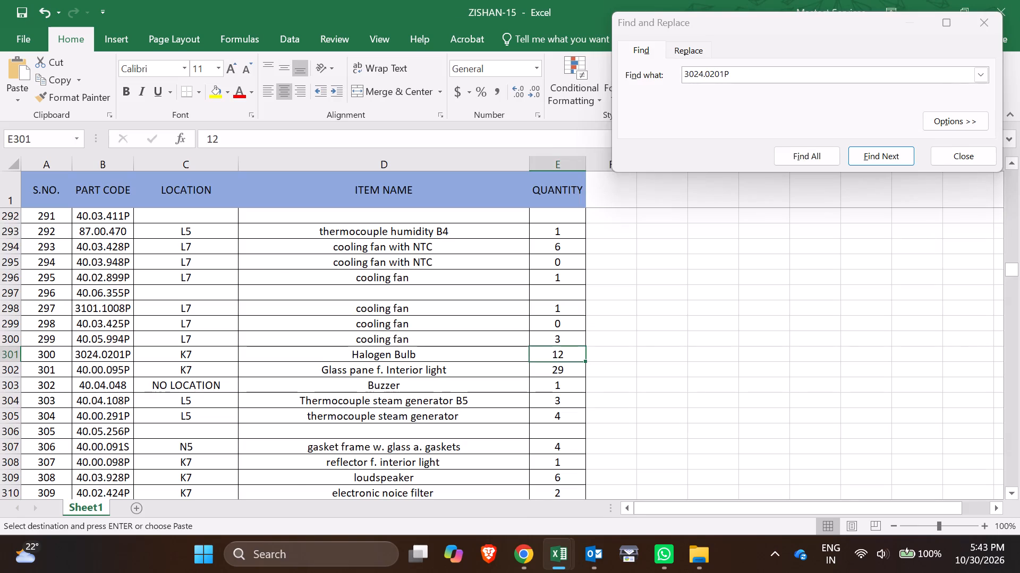
type("11")
key("Return")
key("ctrl+s")
key("ctrl+s")
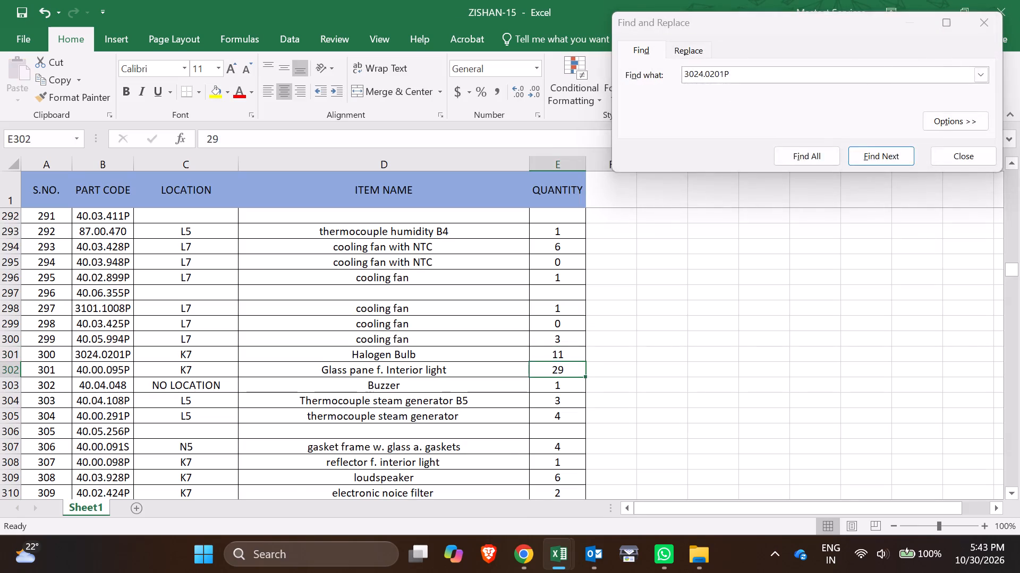
Copy the service door cap's part code 2039.0331P from D167 of DispatcH RecordS and search for it in the ZISHAN-15 workbook.
key("alt+Tab")
key("alt+Tab")
key("alt+Left")
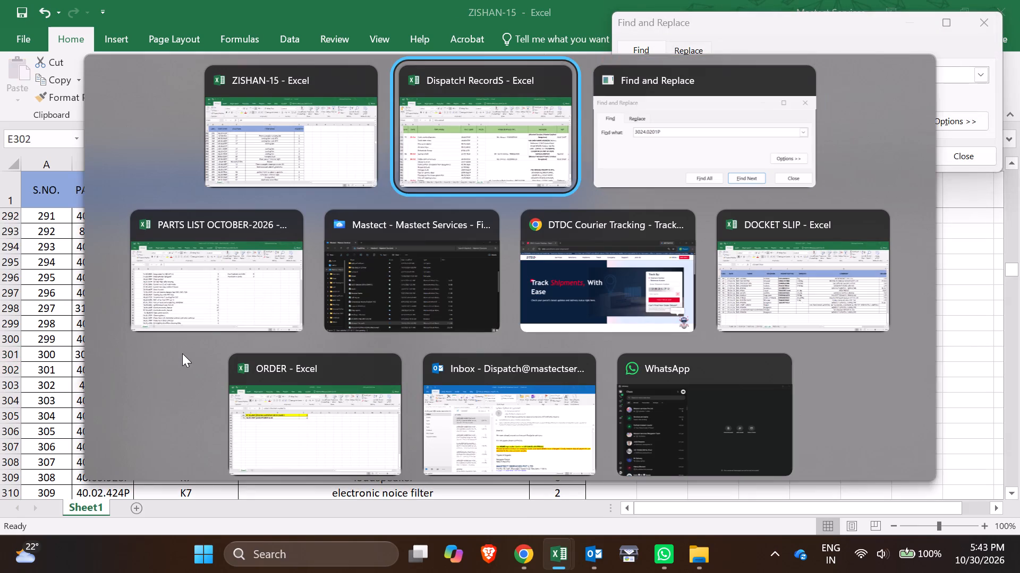
key("Return")
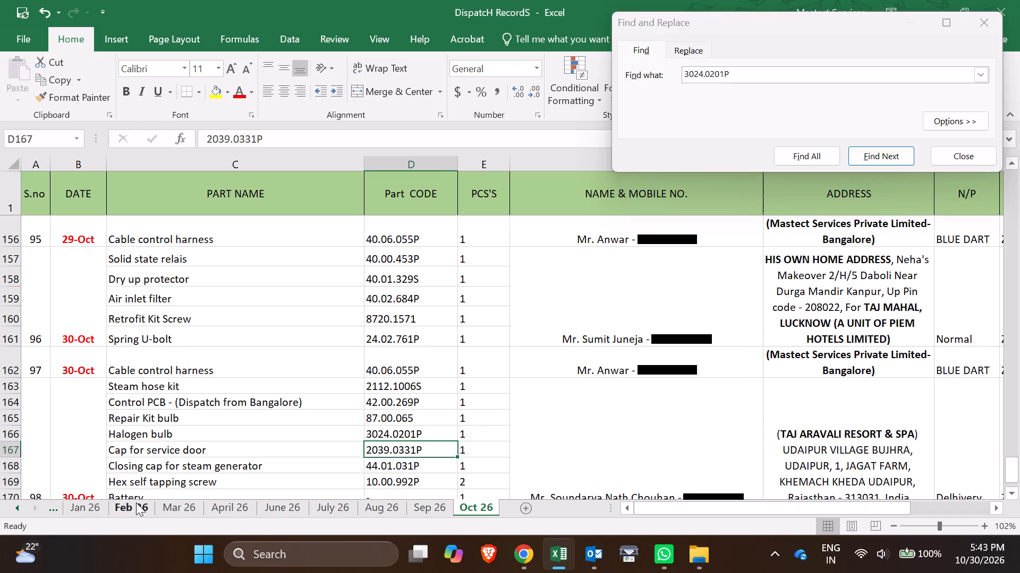
key("ctrl+c")
key("alt+Tab")
key("alt+Tab")
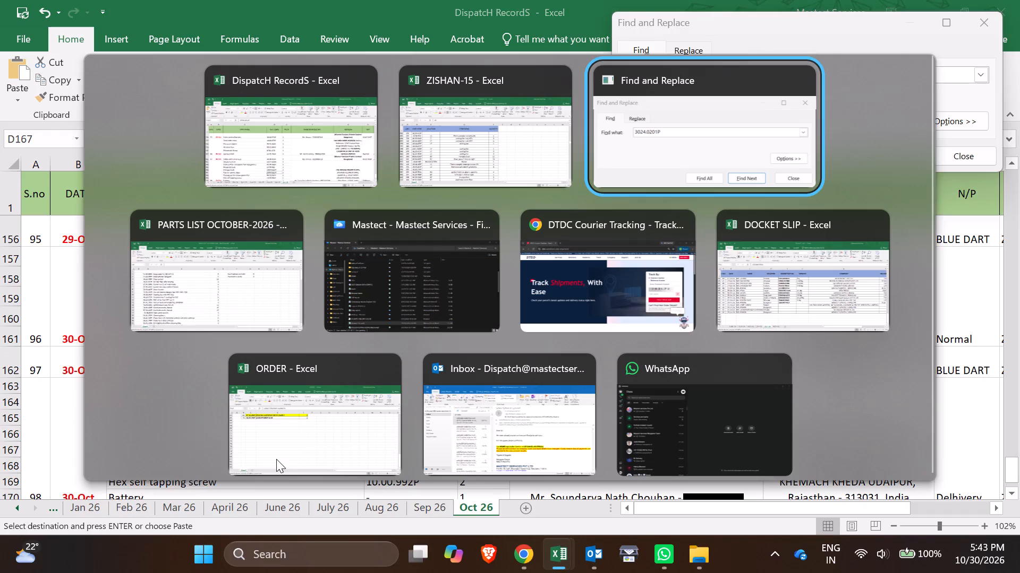
key("alt+Tab")
key("alt+Left")
key("alt+Left")
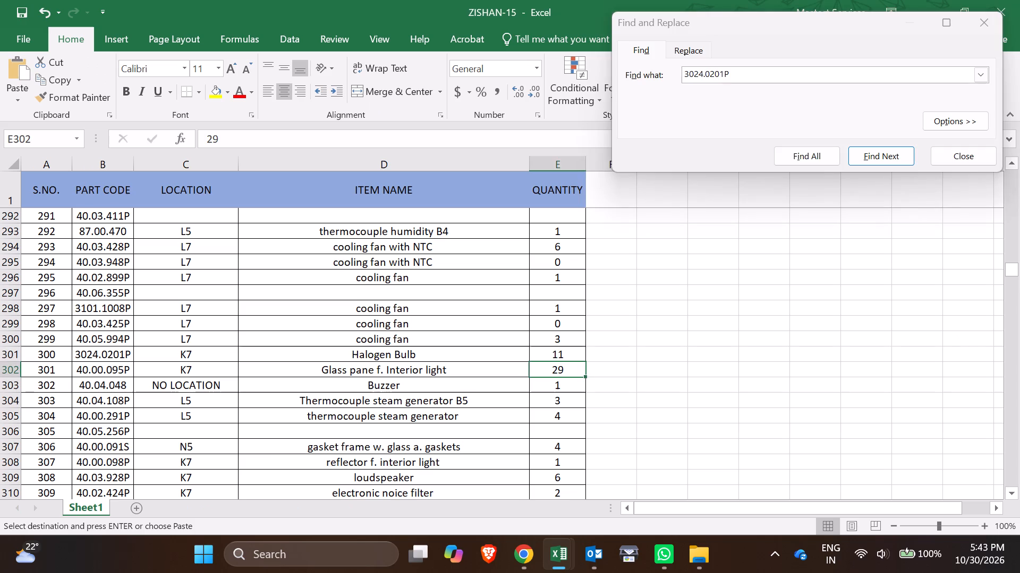
double_click(748, 73)
key("ctrl+v")
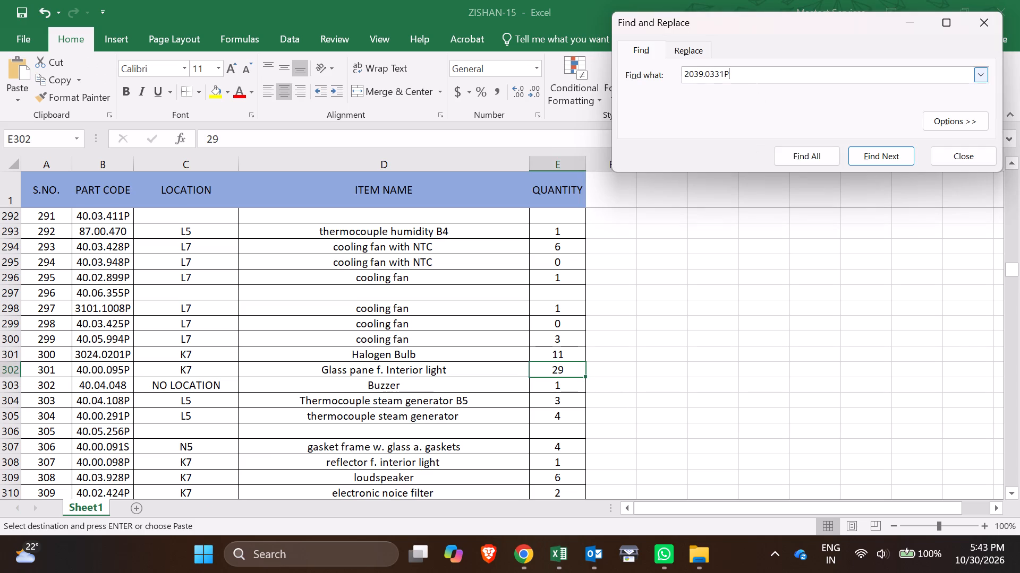
key("Return")
key("Return")
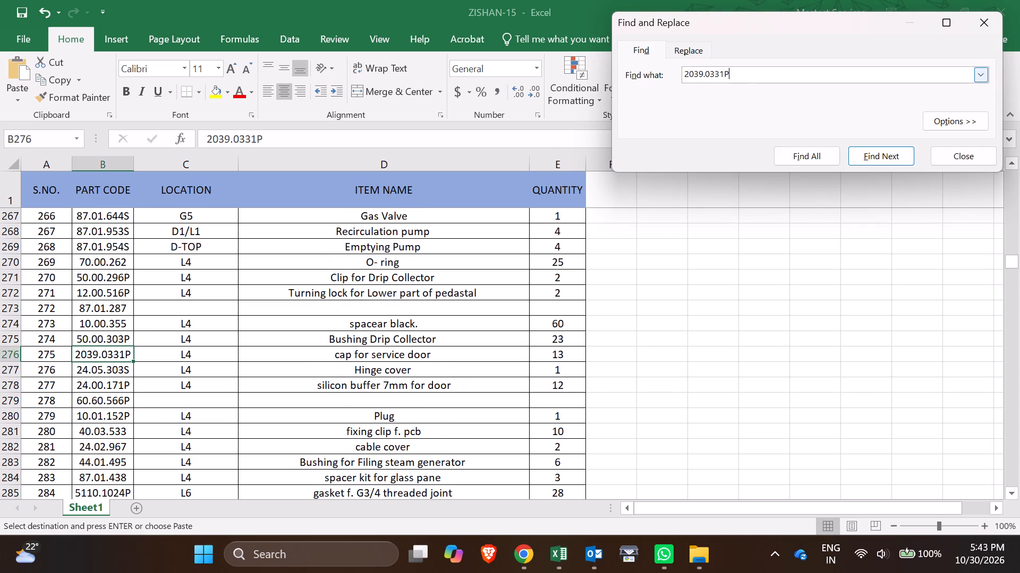
Set the quantity of cap for service door 2039.0331P in E276 to 12 and save the workbook.
left_click(213, 351)
key("Right")
key("Right")
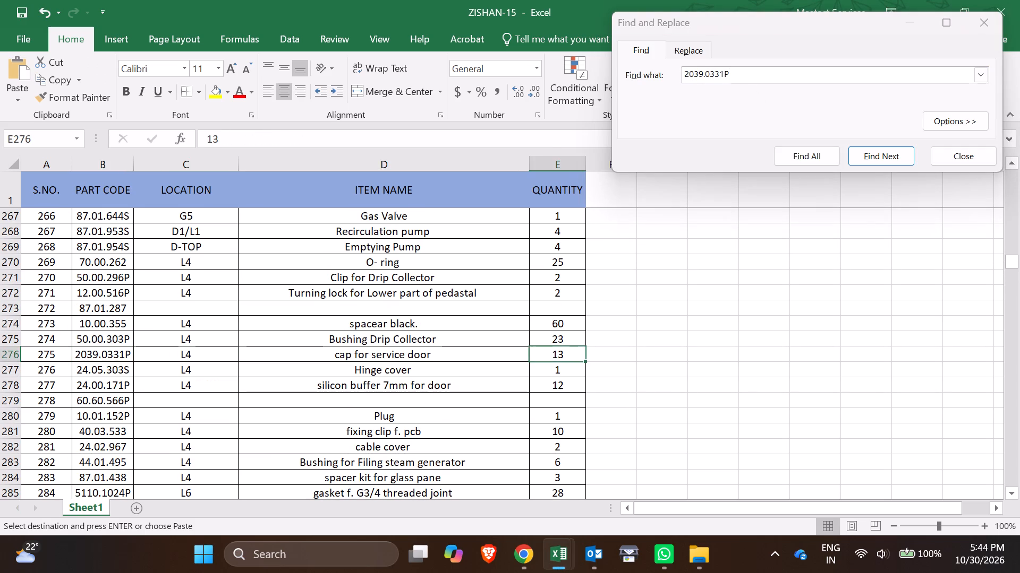
type("12")
key("Return")
key("ctrl+s")
key("ctrl+s")
Copy the steam generator closing cap's part code 44.01.031P from D168 of DispatcH RecordS and search for it in the ZISHAN-15 workbook.
key("alt+Tab")
key("alt+Tab")
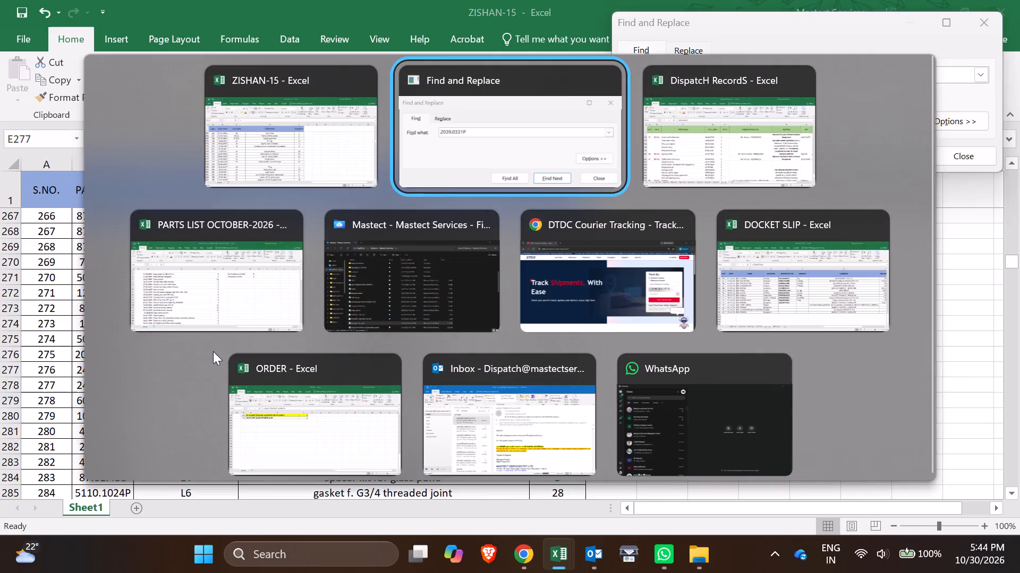
key("Return")
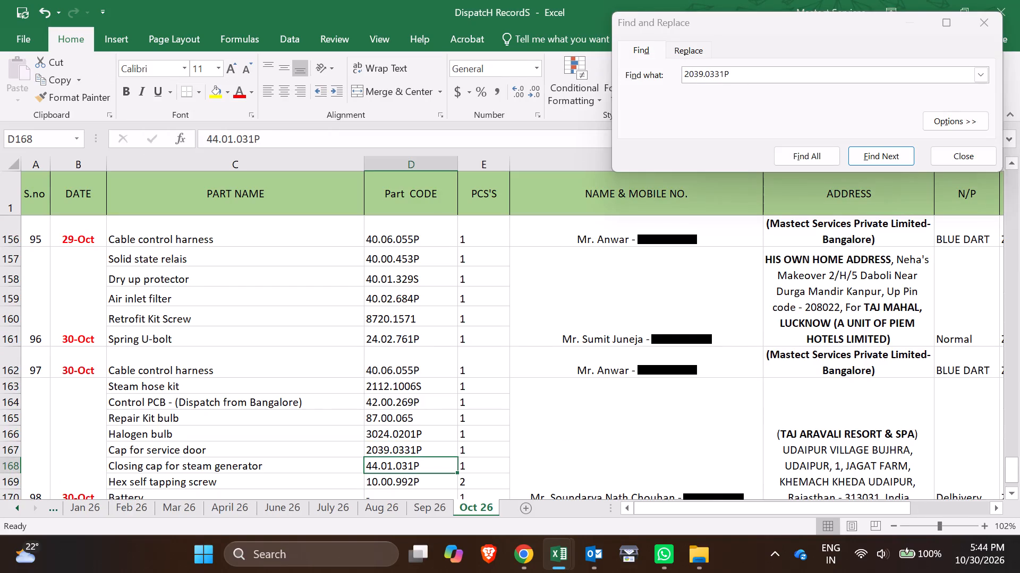
key("ctrl+c")
key("alt+Tab")
key("alt+Tab")
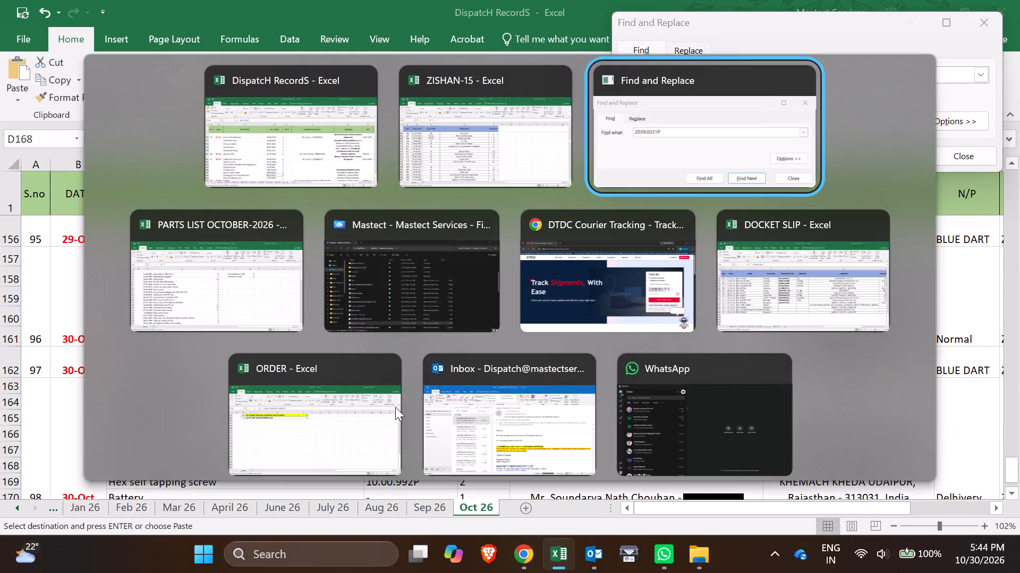
key("alt+Left")
double_click(774, 75)
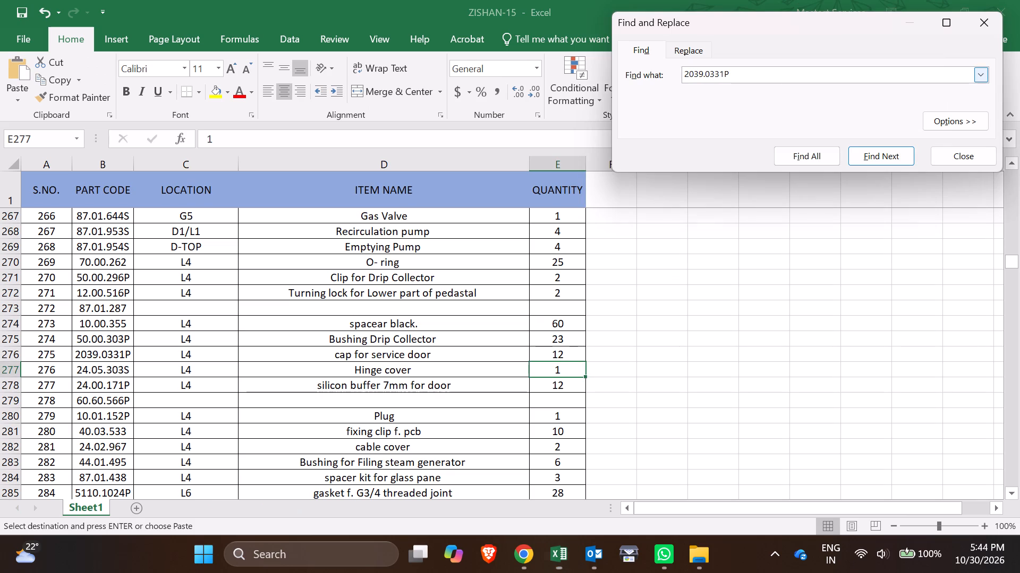
key("ctrl+v")
key("Return")
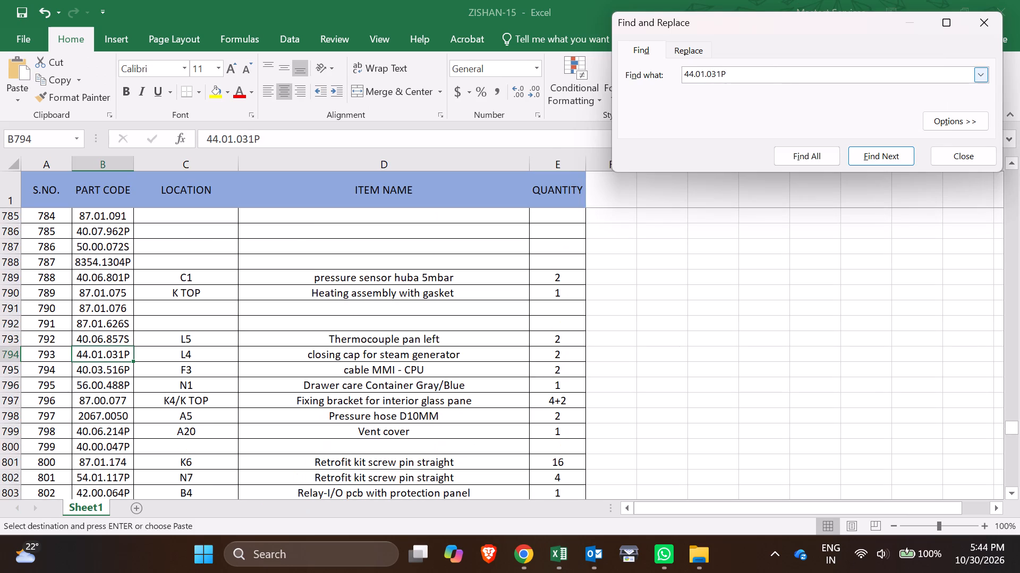
key("Return")
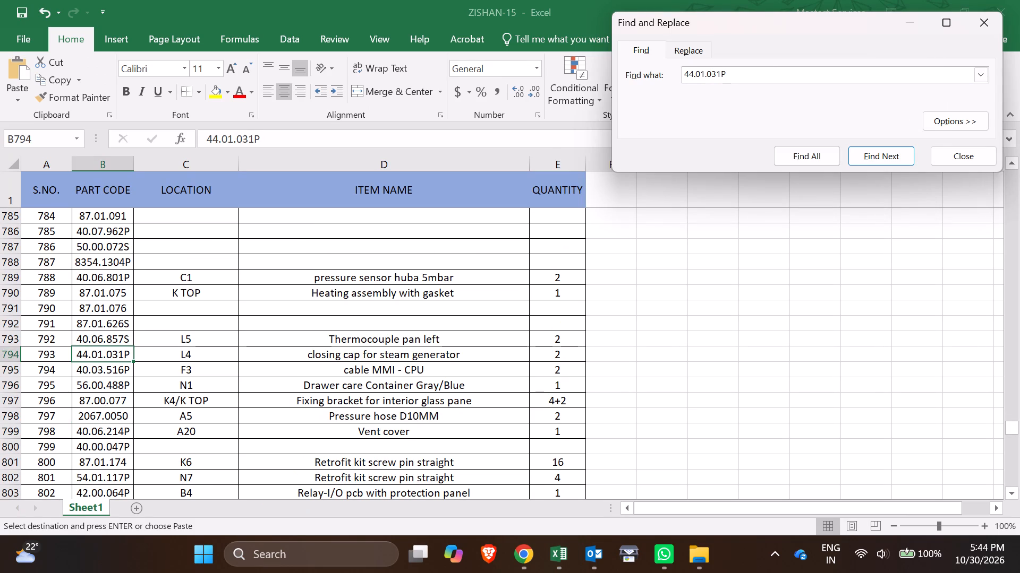
Set the quantity of closing cap for steam generator 44.01.031P in E794 to 1 and save the workbook.
left_click(195, 352)
key("Right")
key("Right")
key("1")
key("Return")
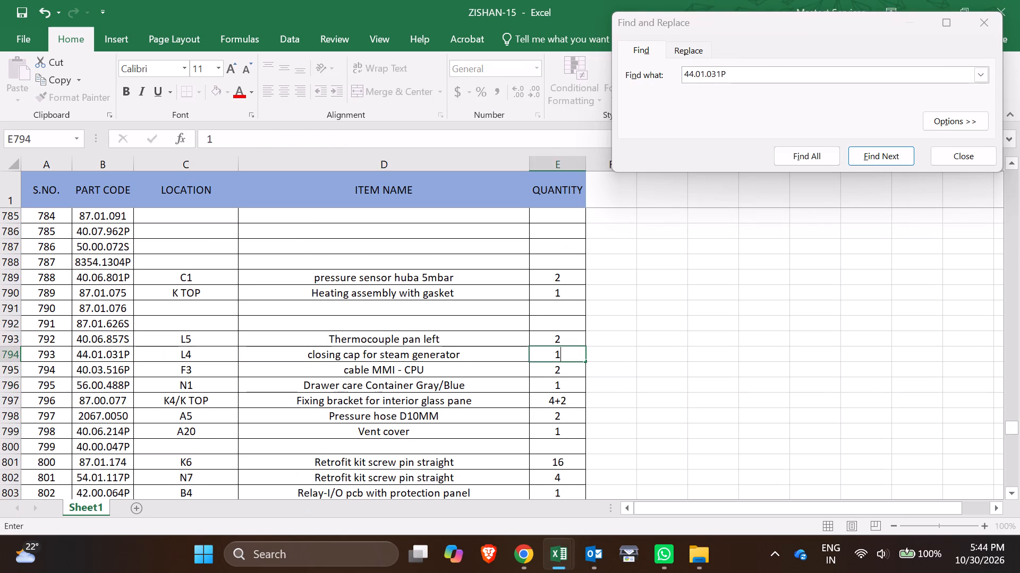
key("ctrl+s")
key("ctrl+s")
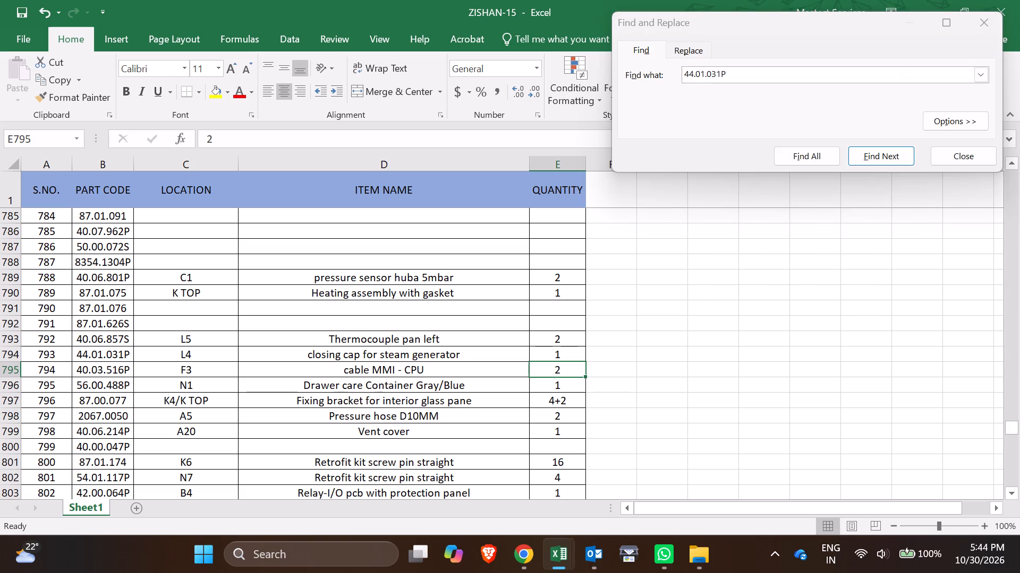
Copy part code 44.01.031P from B794 into B115, the first empty row of the PARTS LIST OCTOBER-2026 - BANGALORE workbook, and save.
key("Up")
key("Left")
key("Left")
key("Left")
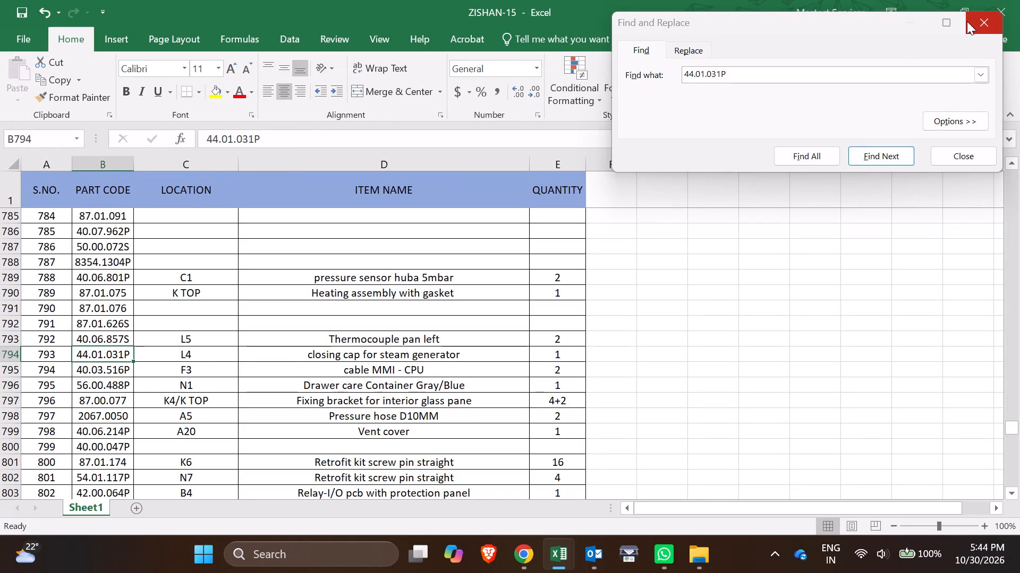
key("ctrl+c")
key("alt+Tab")
key("alt+Tab")
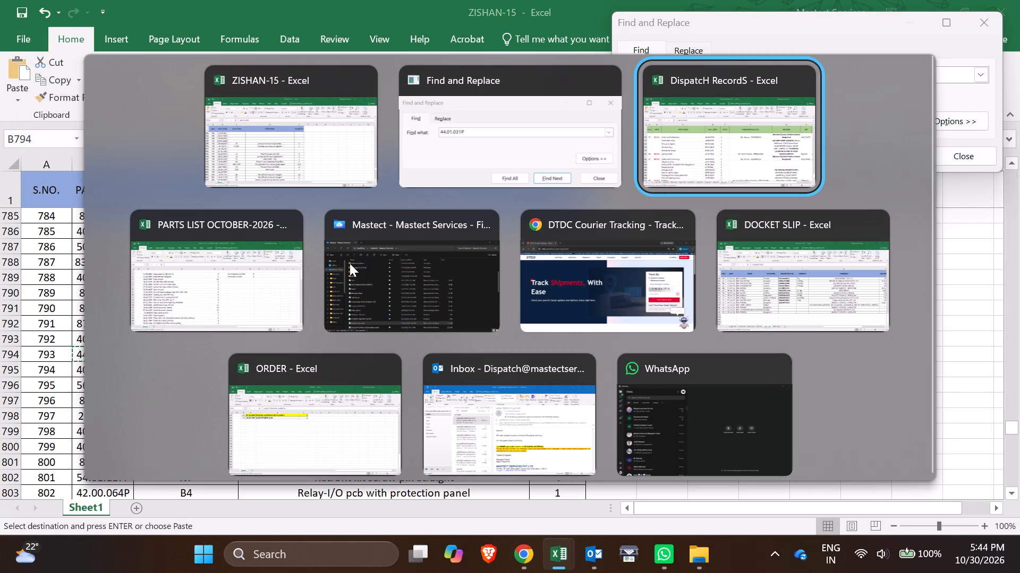
key("alt+Tab")
scroll(330, 395, "down", 2)
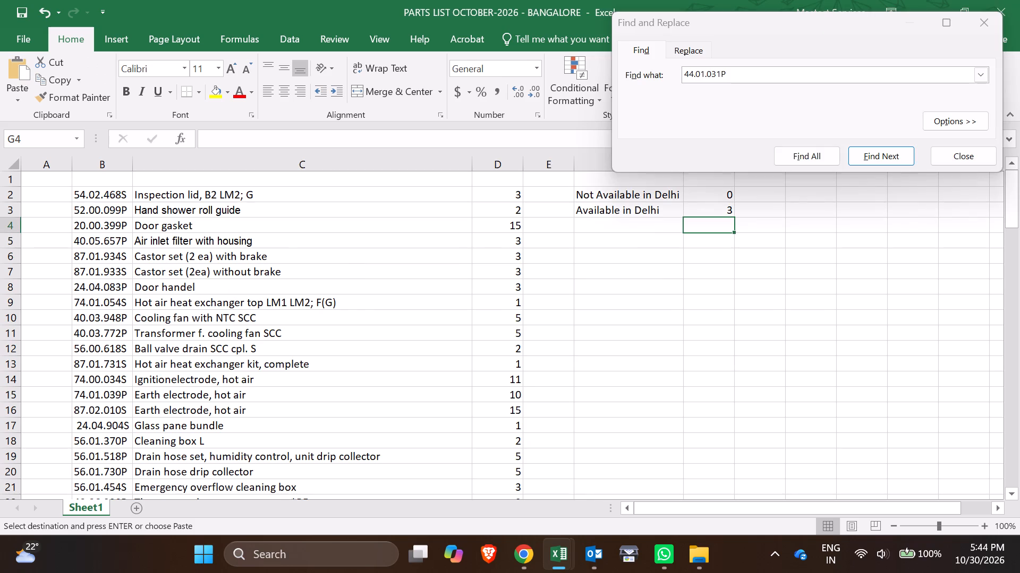
scroll(330, 395, "down", 17)
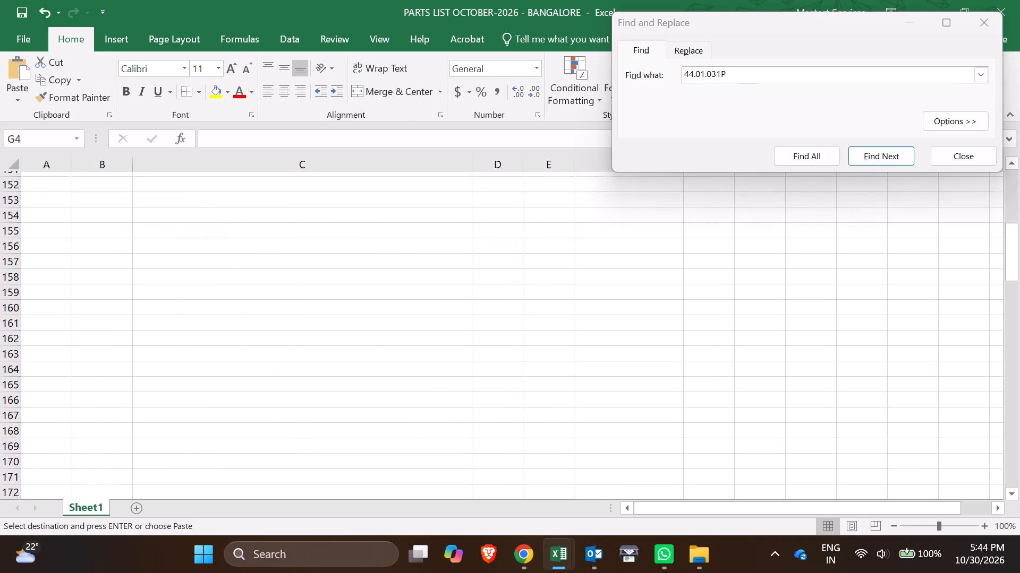
scroll(330, 395, "up", 7)
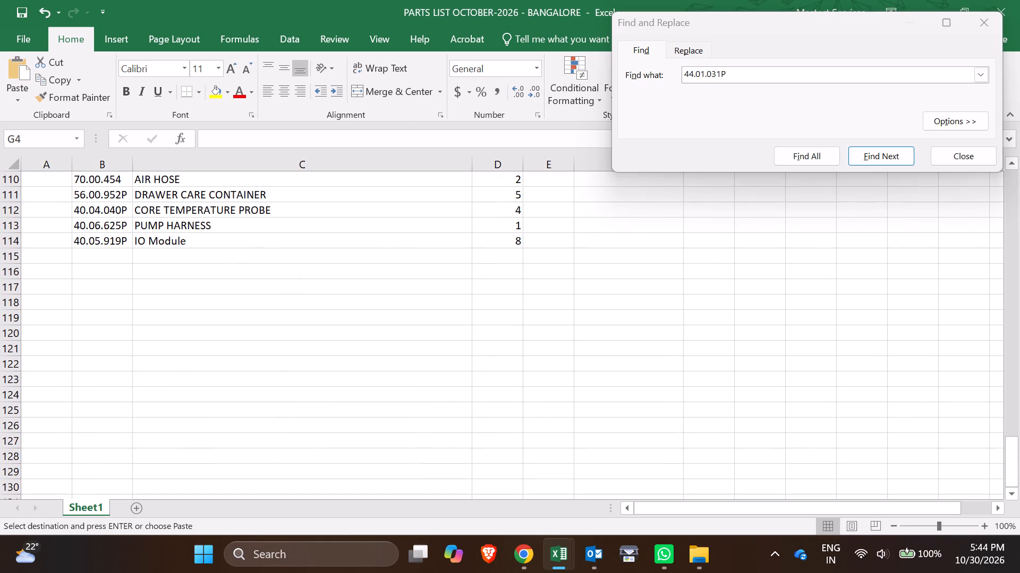
left_click(107, 253)
key("ctrl+v")
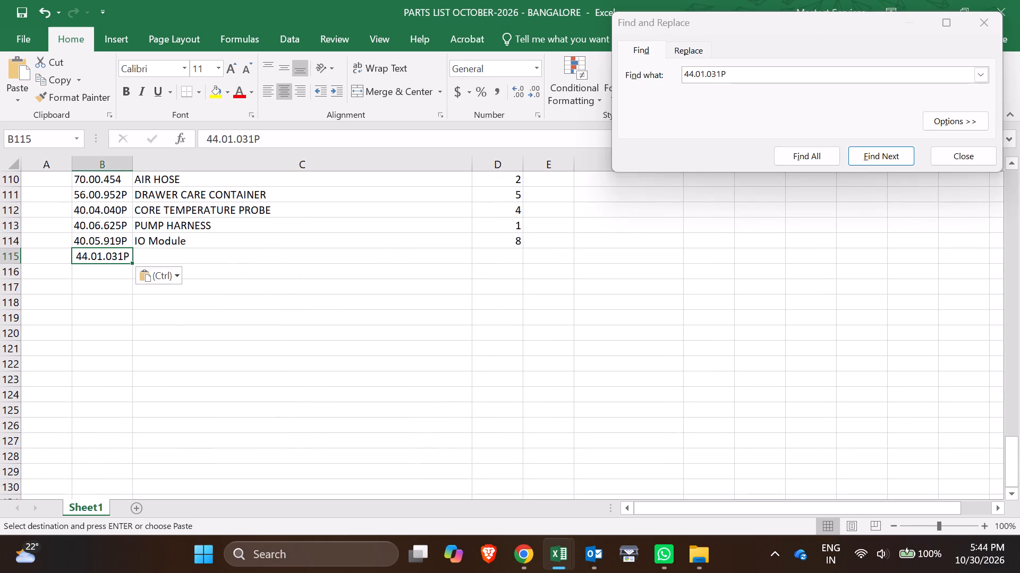
left_click(159, 255)
key("ctrl+s")
Copy the item name "closing cap for steam generator" from D794 of ZISHAN-15 into C115 of the Bangalore parts list and save.
key("alt+Tab")
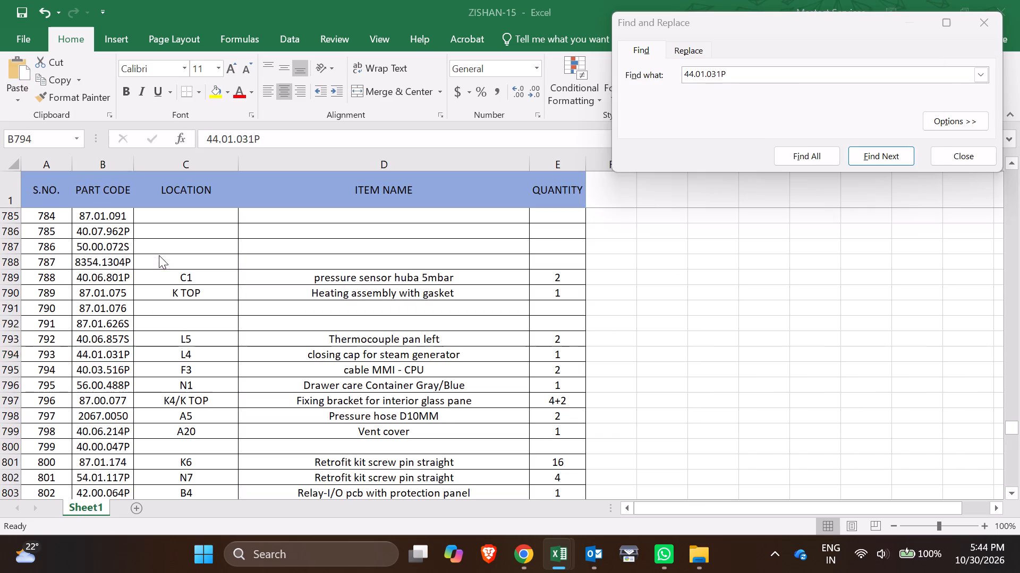
left_click(290, 351)
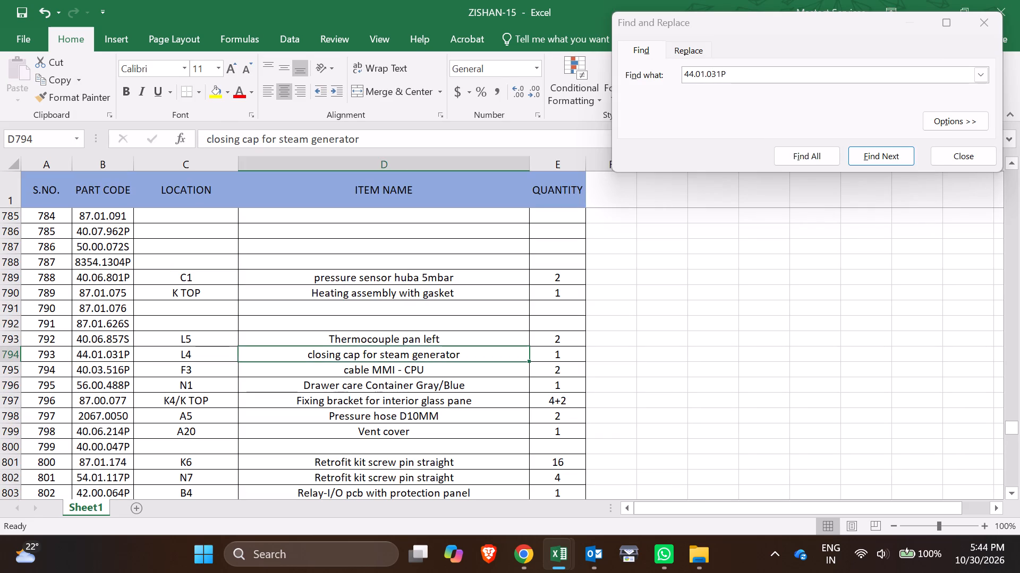
triple_click(285, 148)
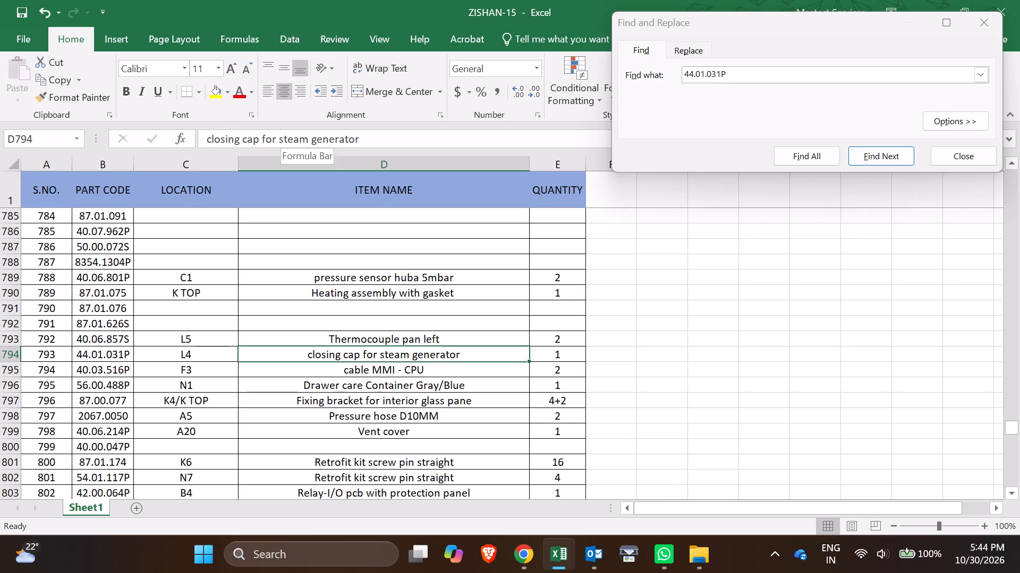
triple_click(286, 142)
key("ctrl+c")
key("alt+Tab")
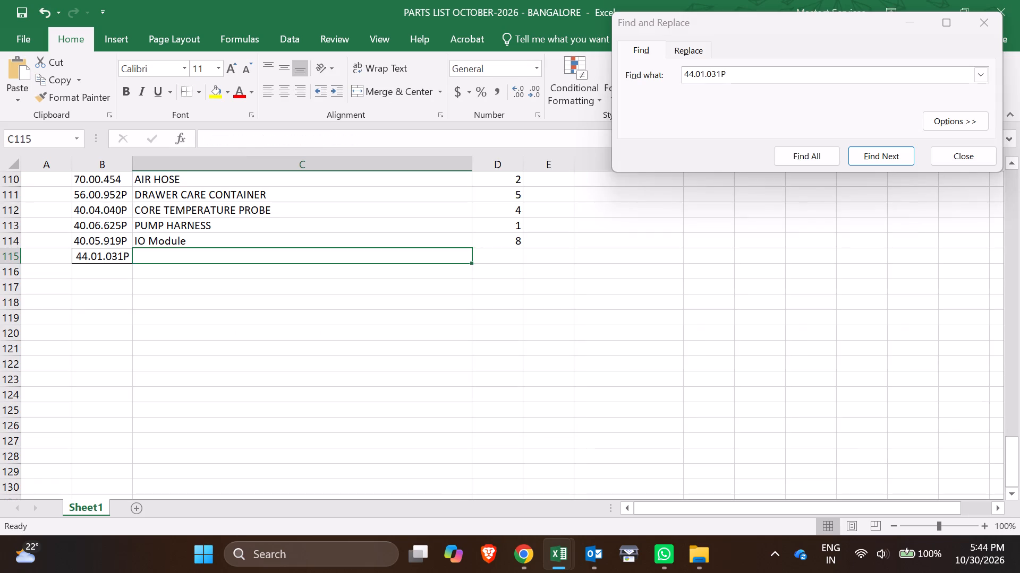
key("ctrl+v")
key("ctrl+s")
key("Return")
Enter a quantity of 6 for the closing cap in D115 of the Bangalore parts list and save the workbook.
key("Up")
key("Right")
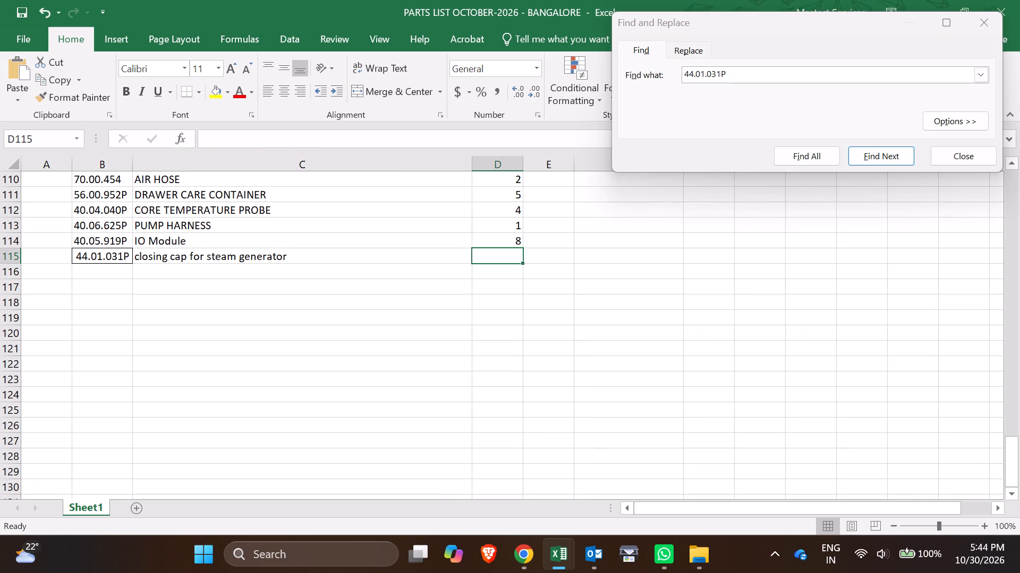
key("6")
key("Return")
key("ctrl+s")
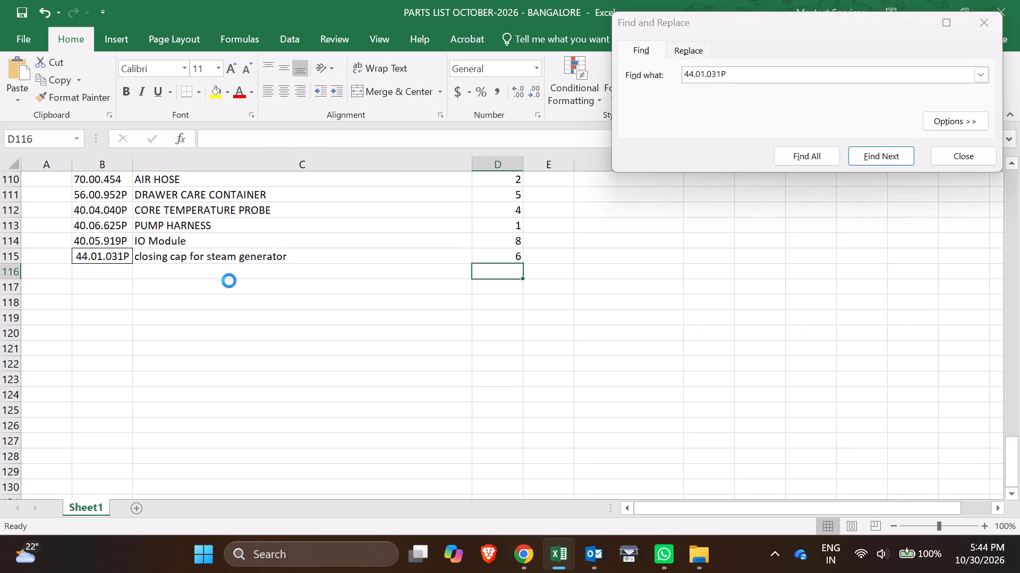
key("ctrl+s")
Switch to the DispatcH RecordS workbook and copy the hex self tapping screw's part code 10.00.992P from D169 of the Oct 26 sheet.
key("alt+Tab")
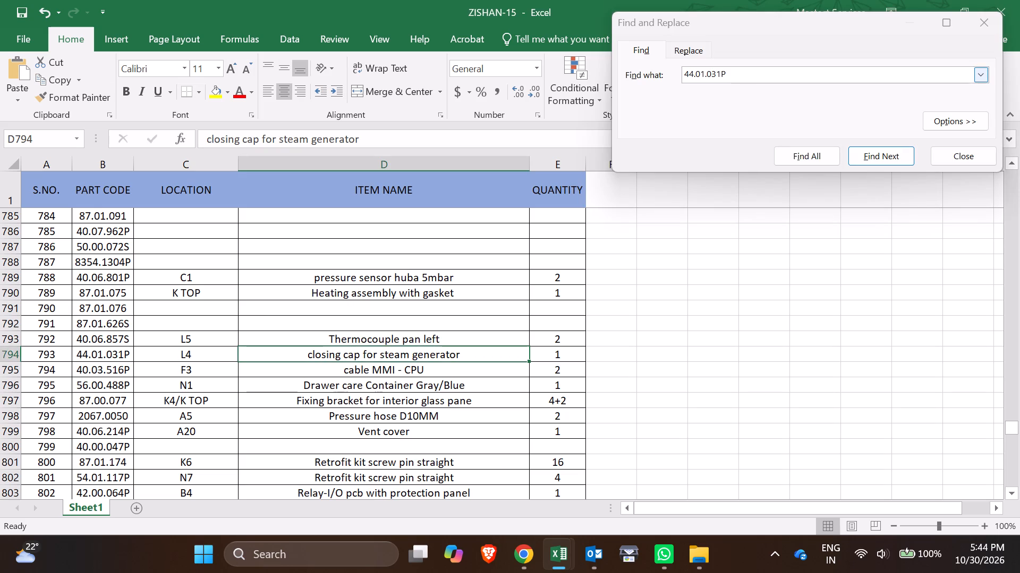
key("alt+Tab")
key("alt+Tab")
key("alt+Left")
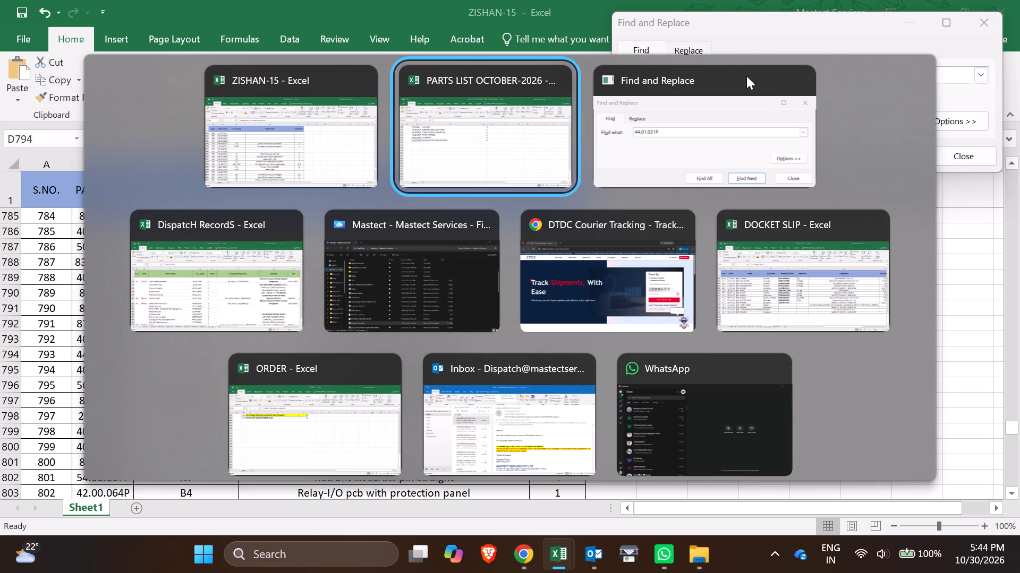
key("alt+Left")
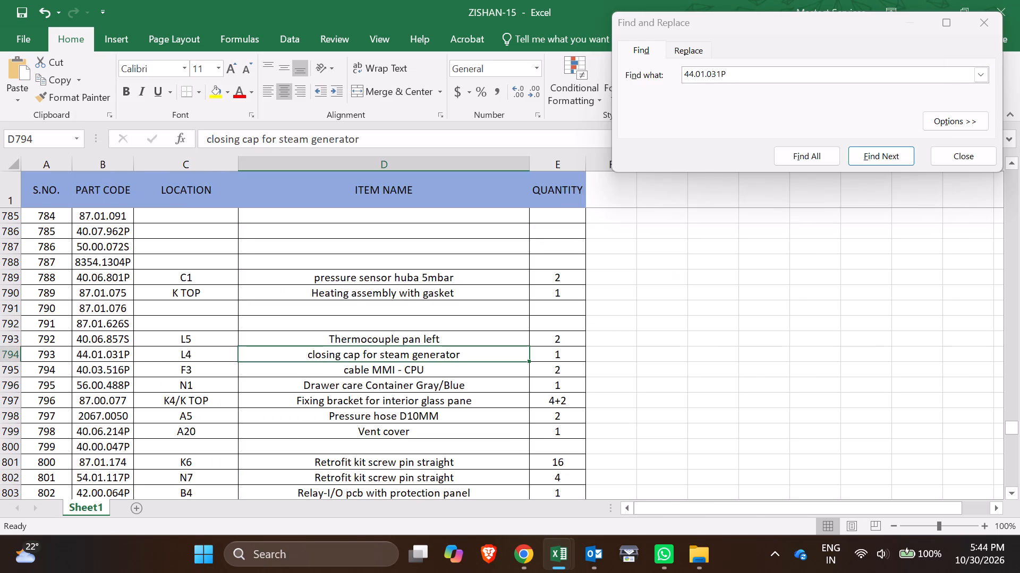
key("alt+Tab")
key("alt+Tab")
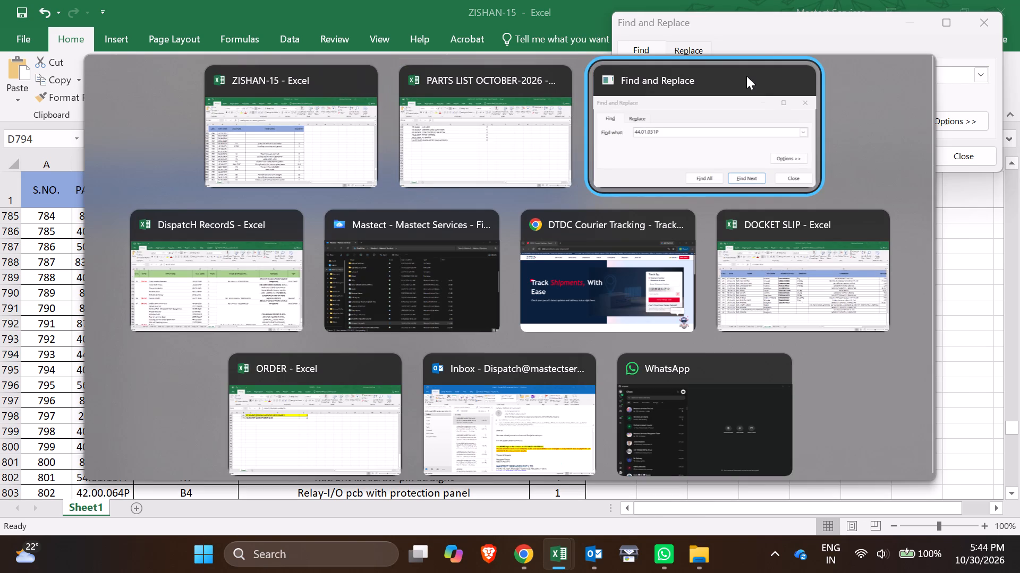
key("alt+Tab")
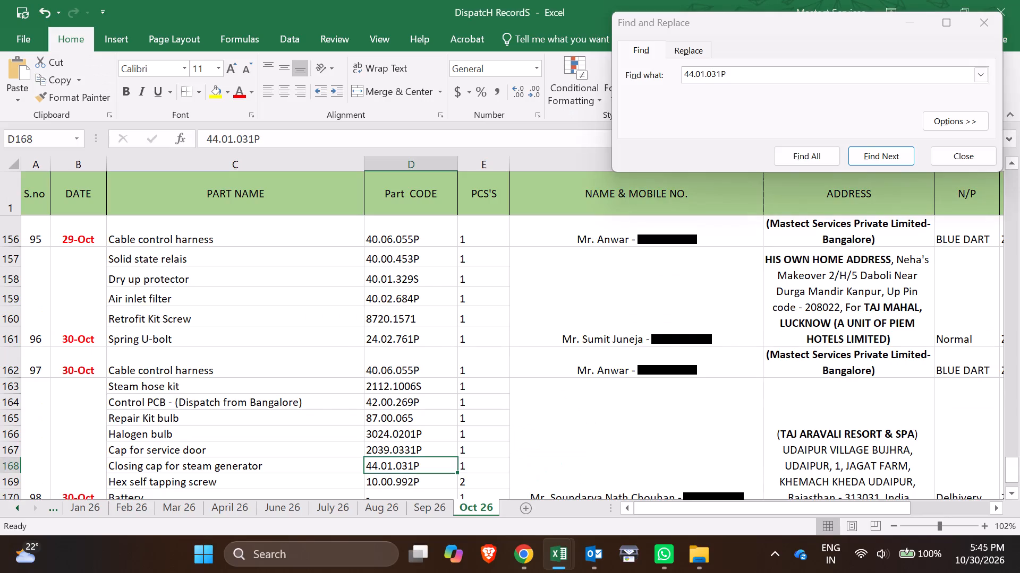
scroll(531, 351, "down", 2)
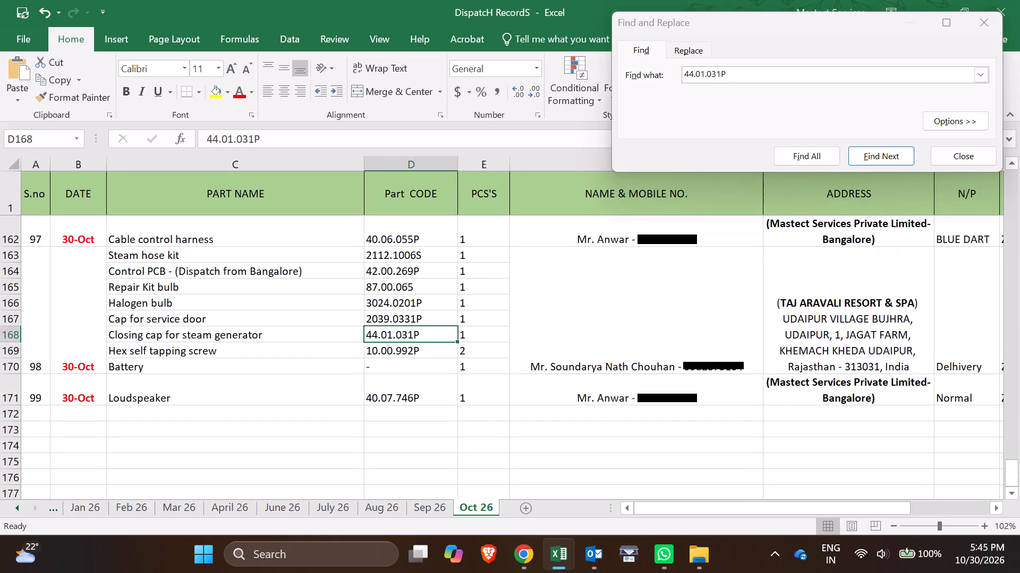
left_click(401, 350)
key("ctrl+c")
Find part code 10.00.992P in the ZISHAN-15 workbook, set its quantity in E780 to 43 and save.
key("alt+Tab")
key("alt+Tab")
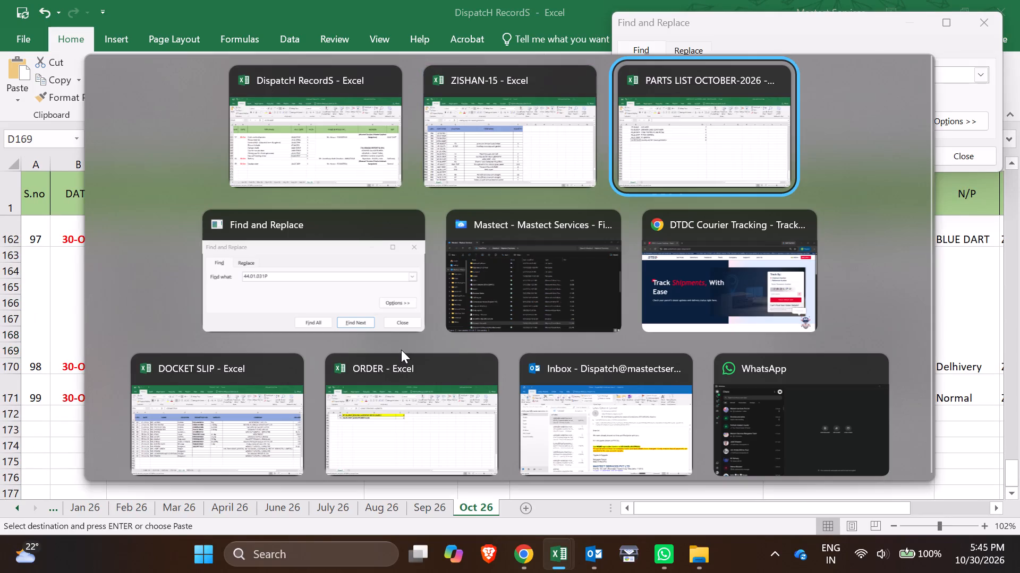
key("alt+Left")
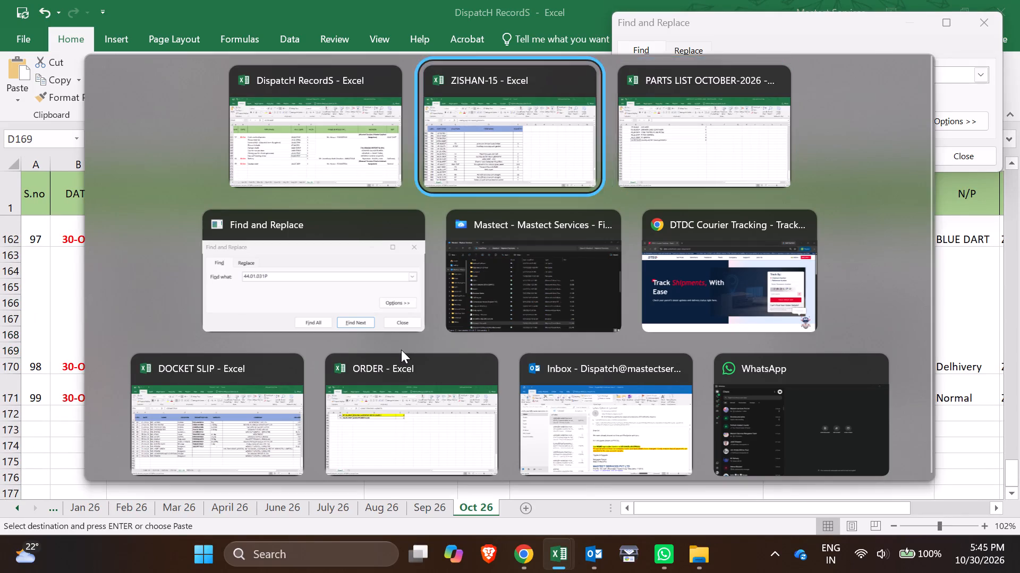
double_click(777, 72)
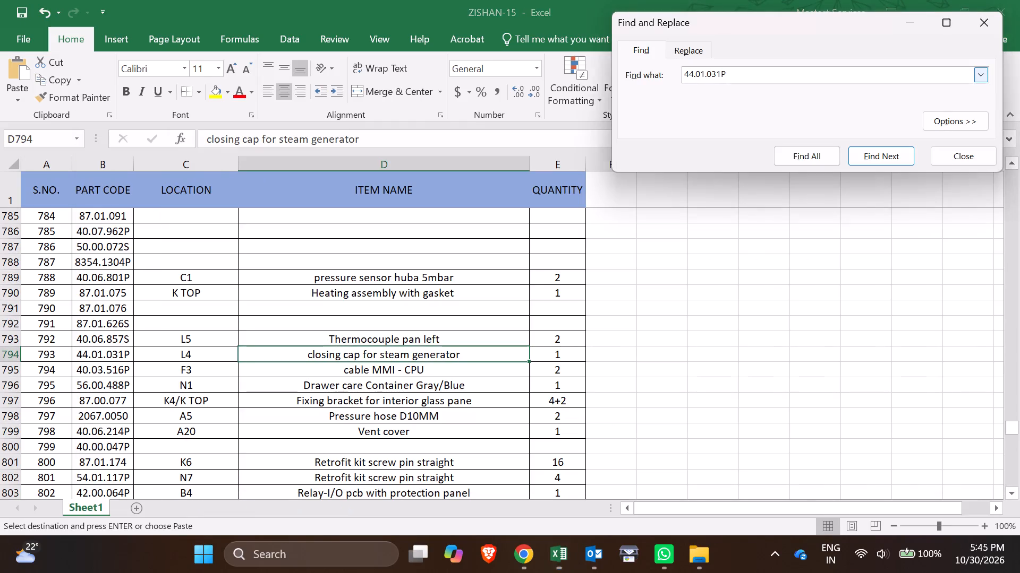
key("ctrl+v")
key("Return")
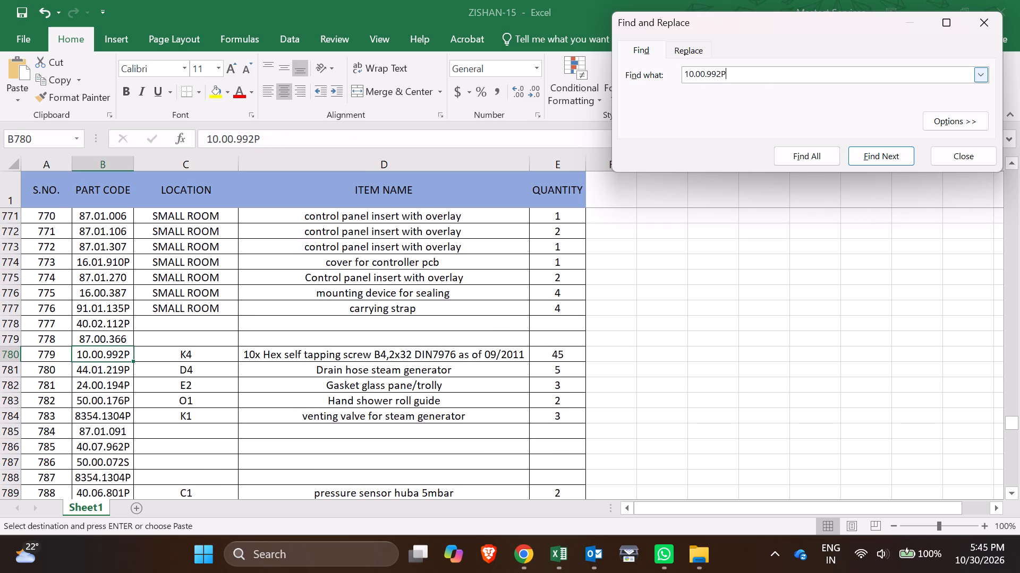
key("Return")
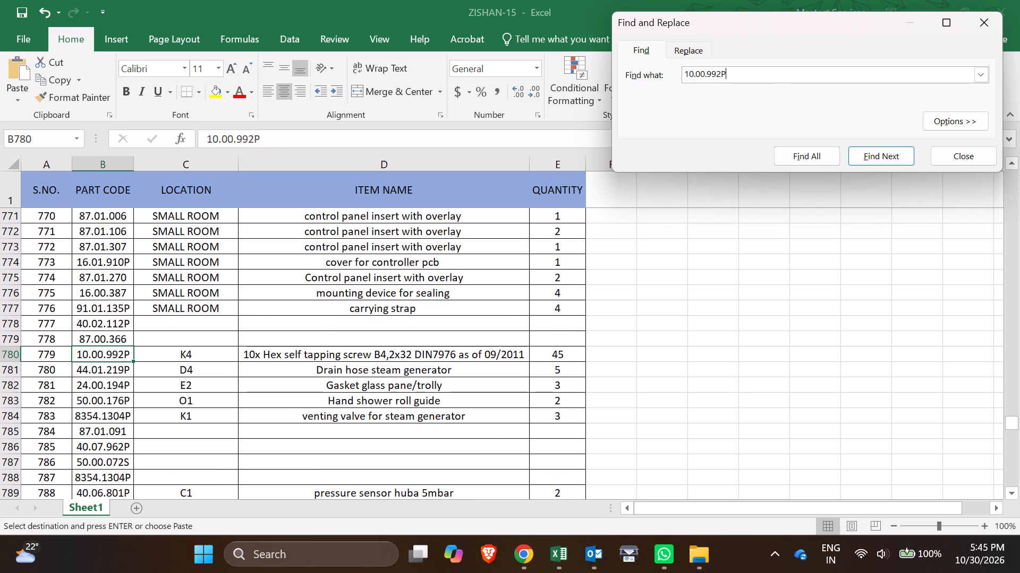
left_click(568, 353)
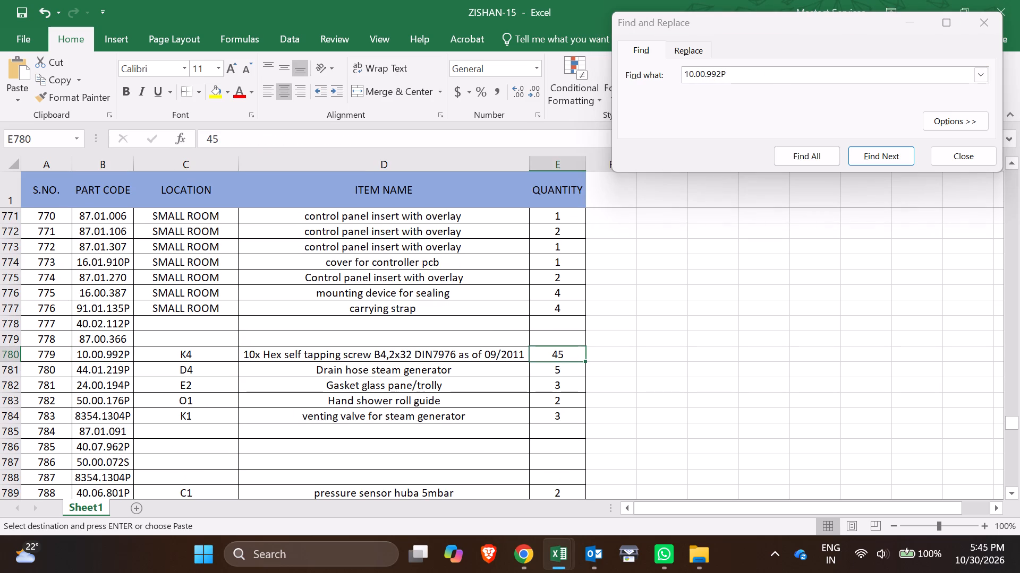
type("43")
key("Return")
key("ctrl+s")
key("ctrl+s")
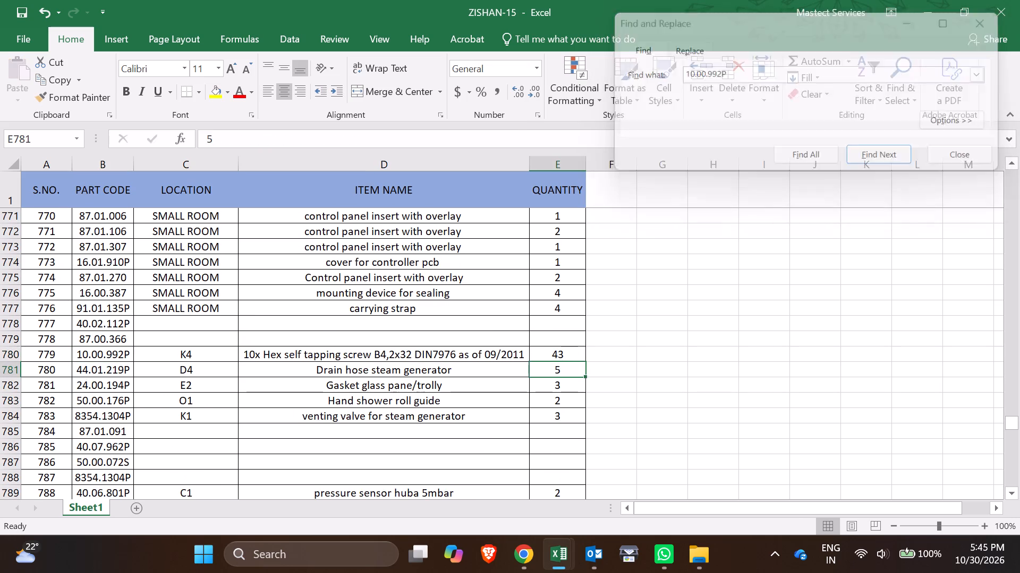
Find loudspeaker code 40.07.746P from D171 of DispatcH RecordS in ZISHAN-15, set its quantity in E744 to 0 and save.
key("alt+Tab")
key("alt+Tab")
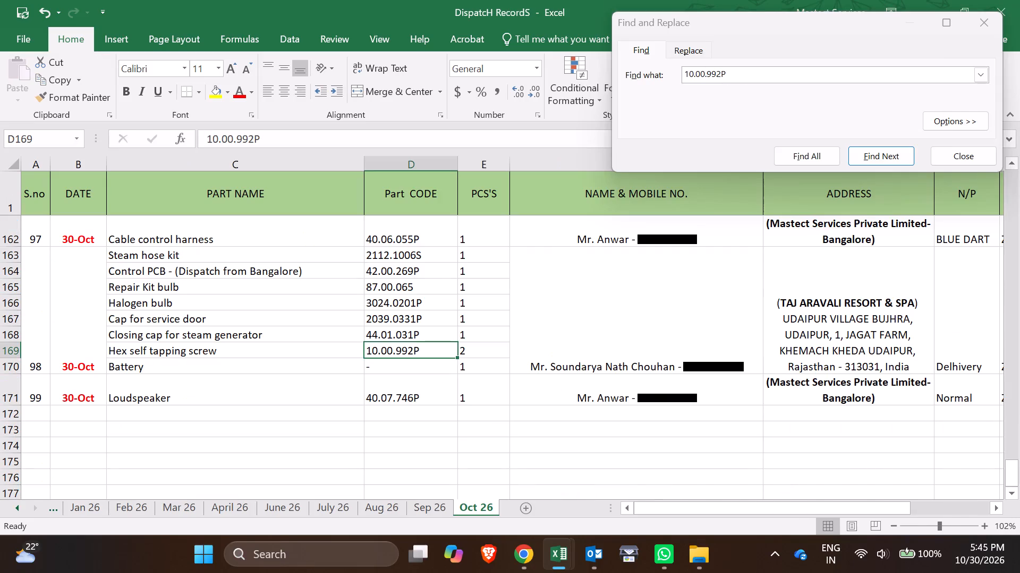
left_click(388, 384)
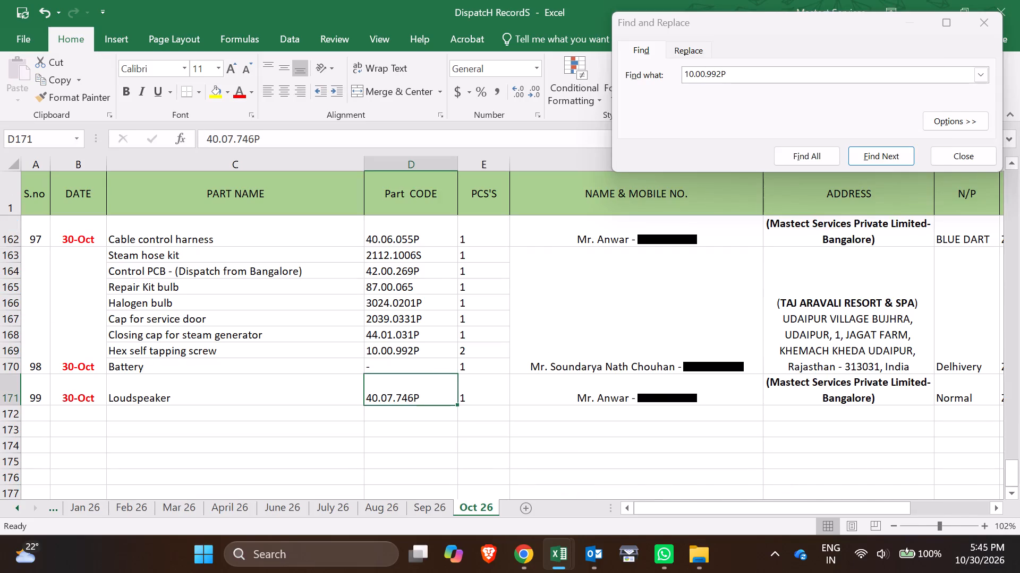
key("ctrl+c")
key("alt+Tab")
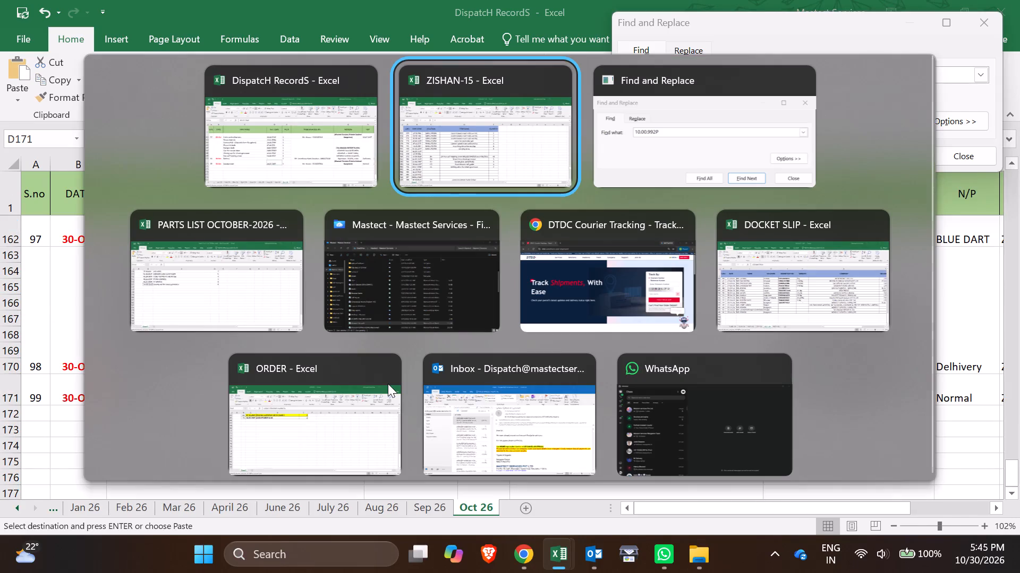
double_click(866, 80)
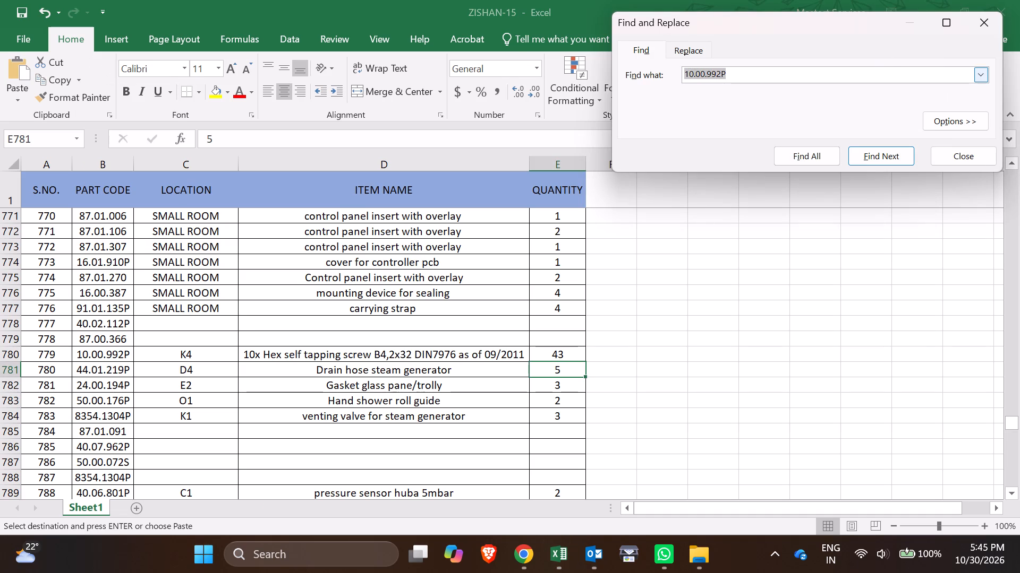
key("ctrl+v")
key("Return")
key("Return")
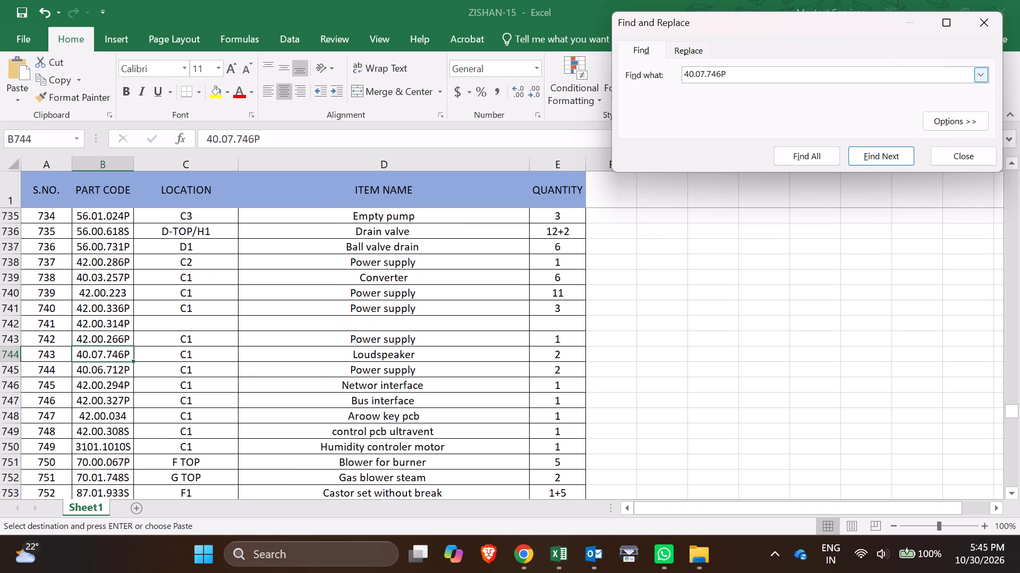
left_click(204, 352)
key("Right")
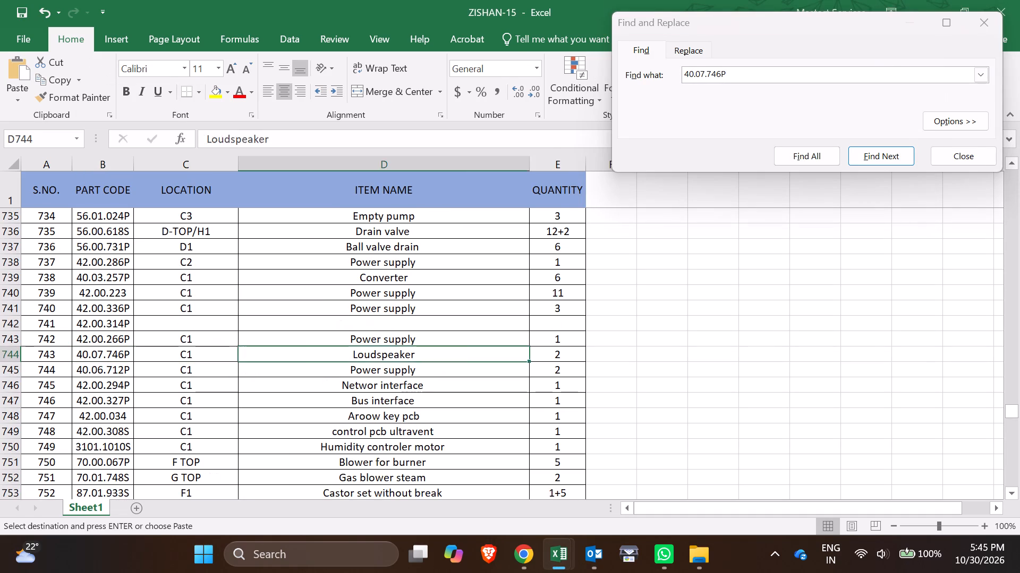
key("Right")
key("0")
key("Return")
key("ctrl+s")
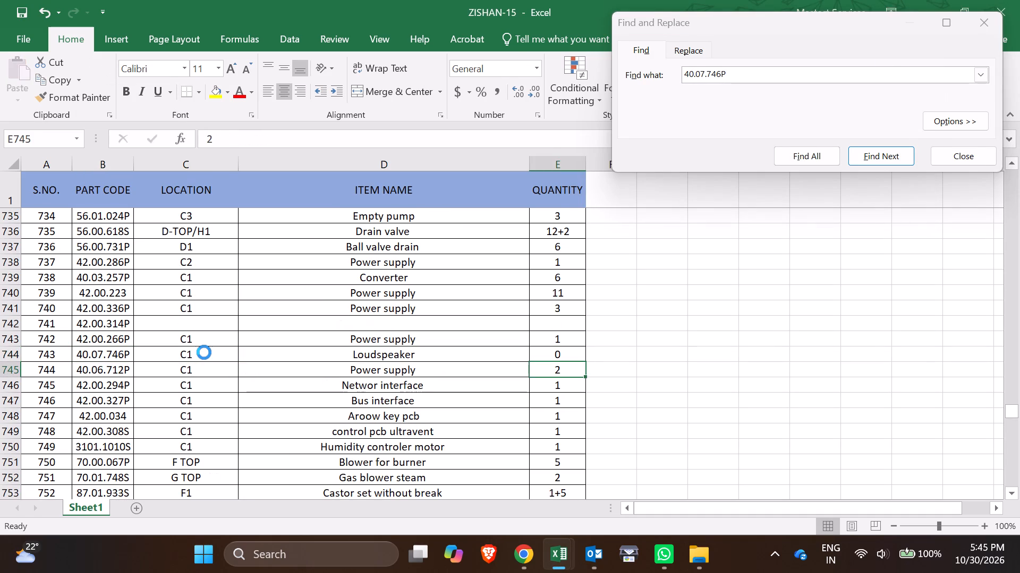
key("ctrl+s")
left_click(967, 21)
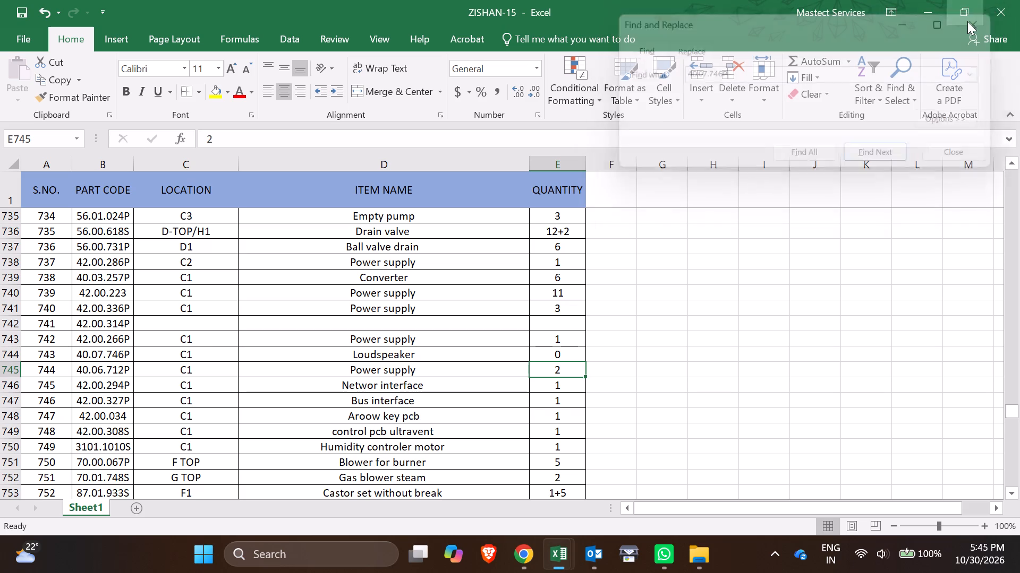
Switch back to the DispatcH RecordS workbook and save it.
key("alt+Tab")
key("alt+Tab")
key("alt+Tab")
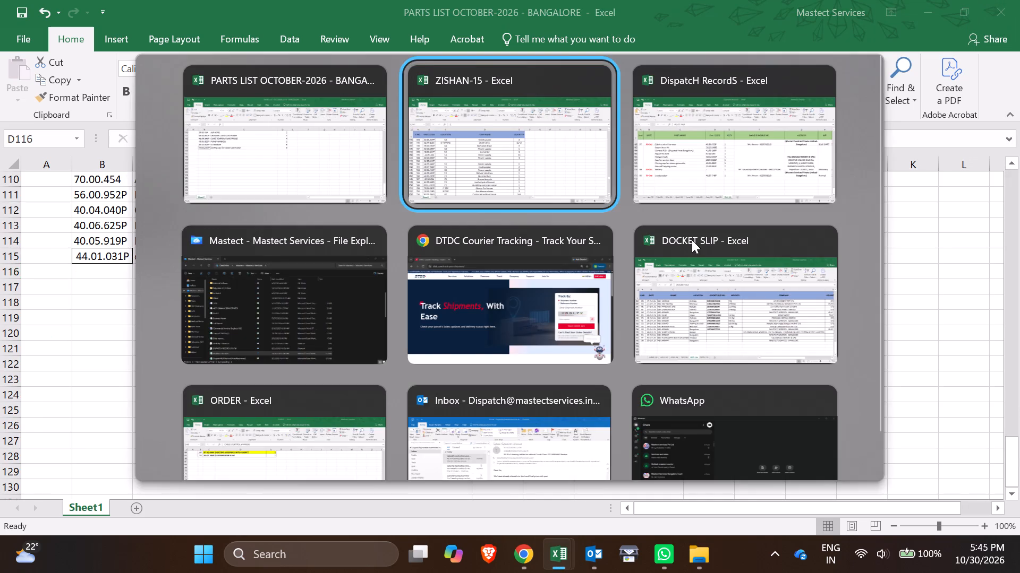
key("alt+Tab")
key("ctrl+s")
Copy part code 40.05.424P of the 29-Oct air inlet filter from D155 of the Oct 26 sheet.
scroll(539, 328, "up", 4)
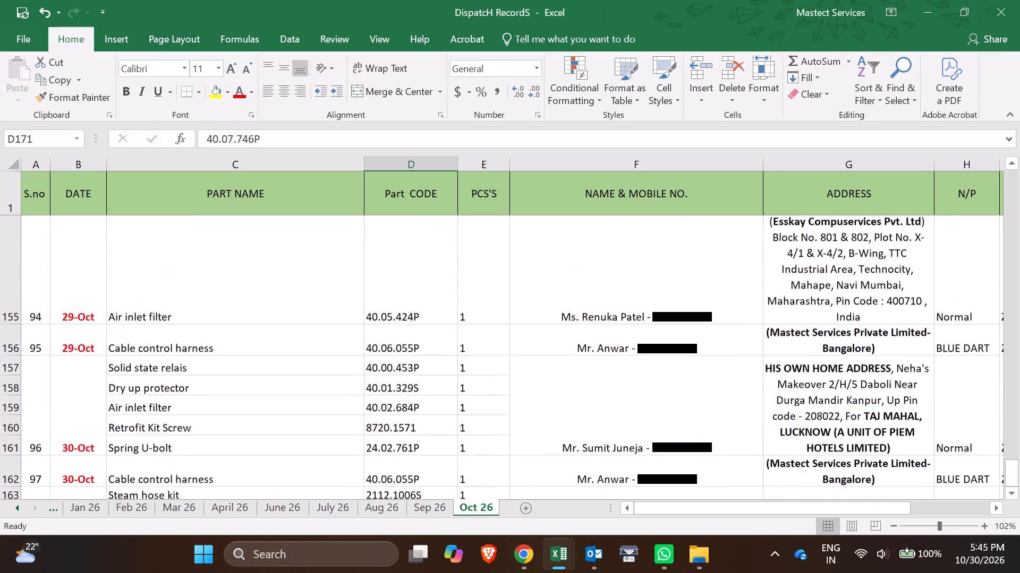
scroll(188, 376, "down", 1)
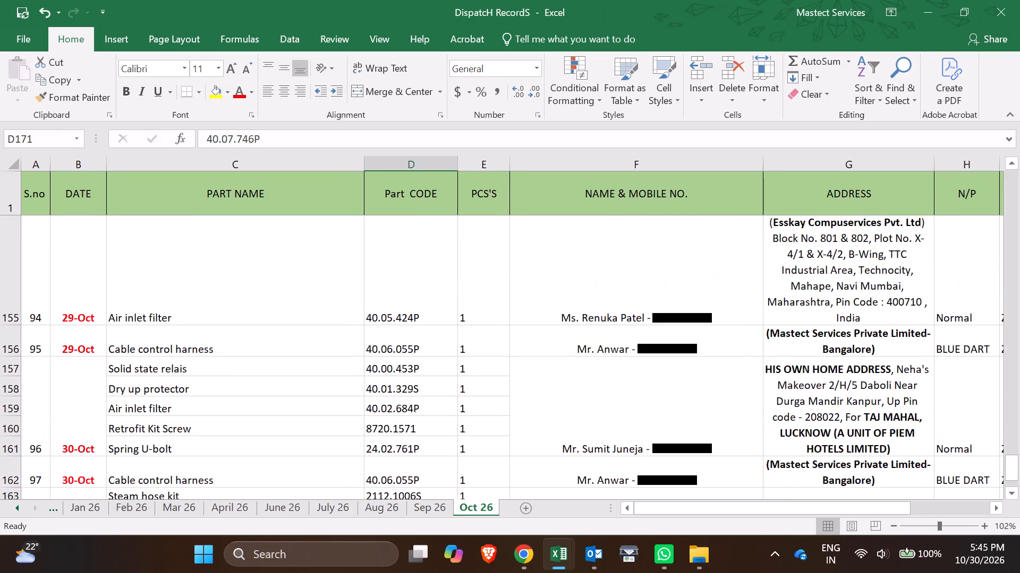
left_click(72, 345)
key("Right")
key("Right")
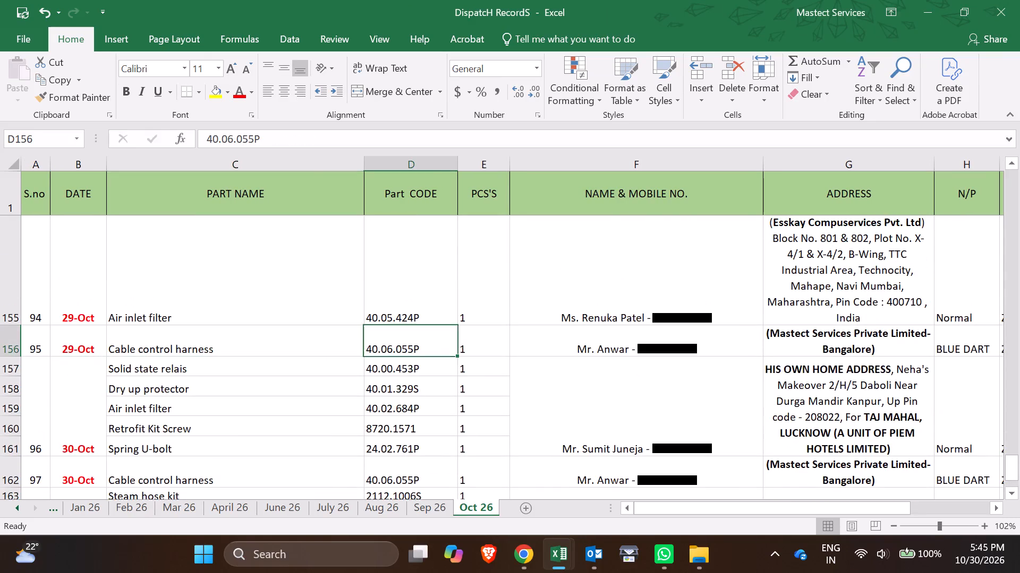
key("Up")
scroll(235, 341, "up", 1)
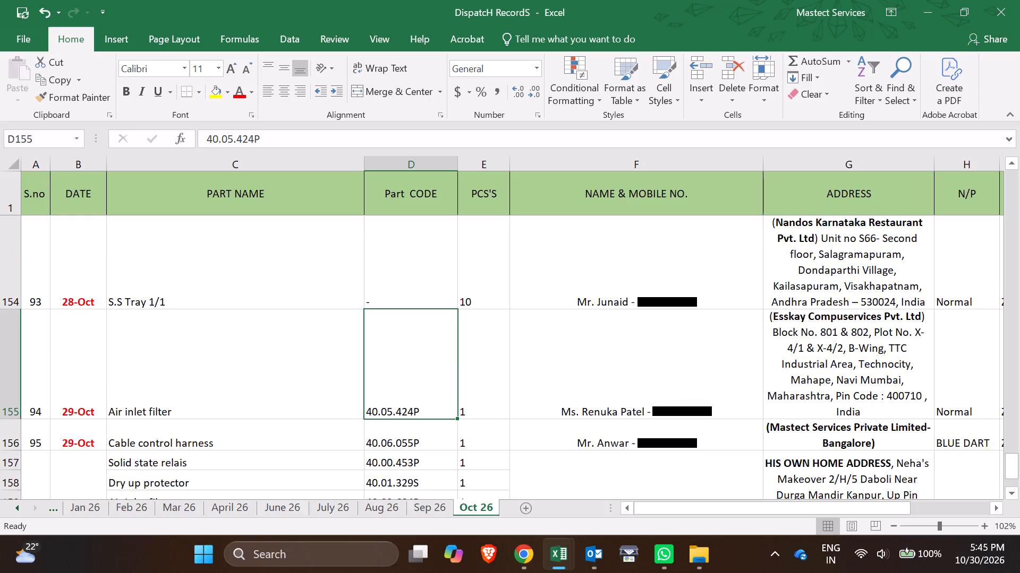
key("ctrl+c")
Find 40.05.424P in ZISHAN-15, set the Air Inlet Filter quantity in E375 to 22 and save the workbook.
key("alt+Tab")
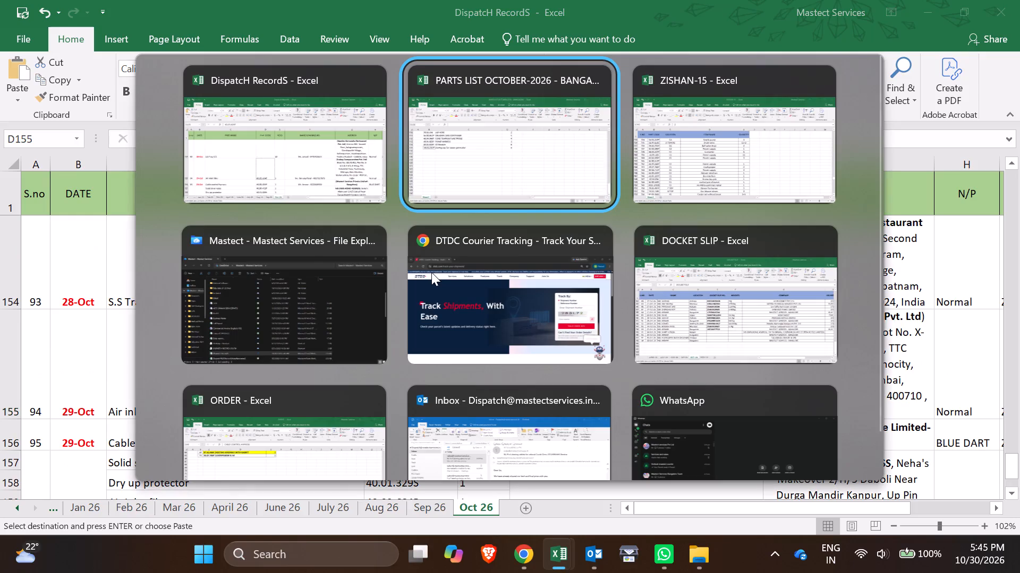
key("alt+Tab")
key("ctrl+f")
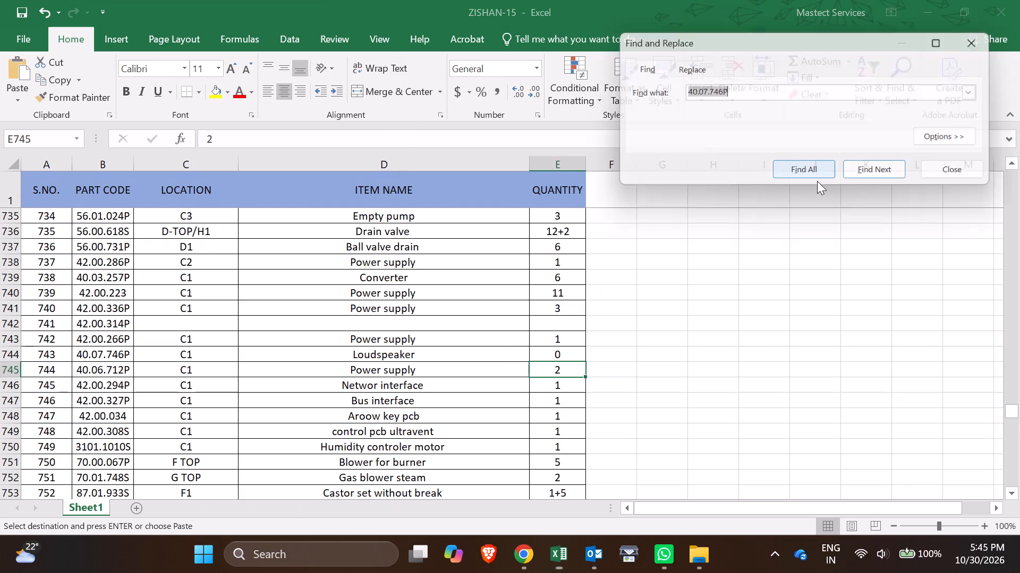
key("BackSpace")
key("ctrl+v")
key("Return")
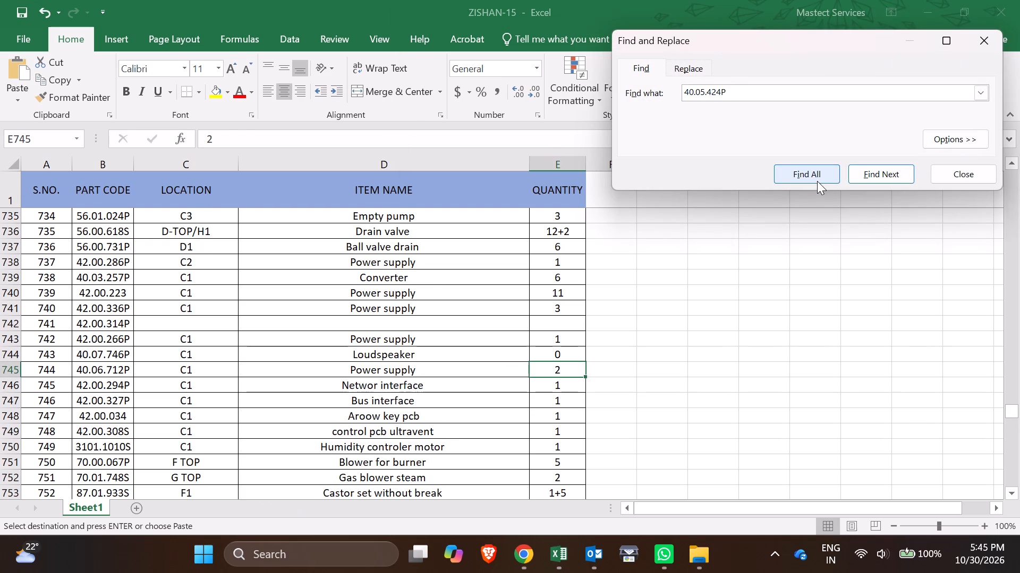
key("Return")
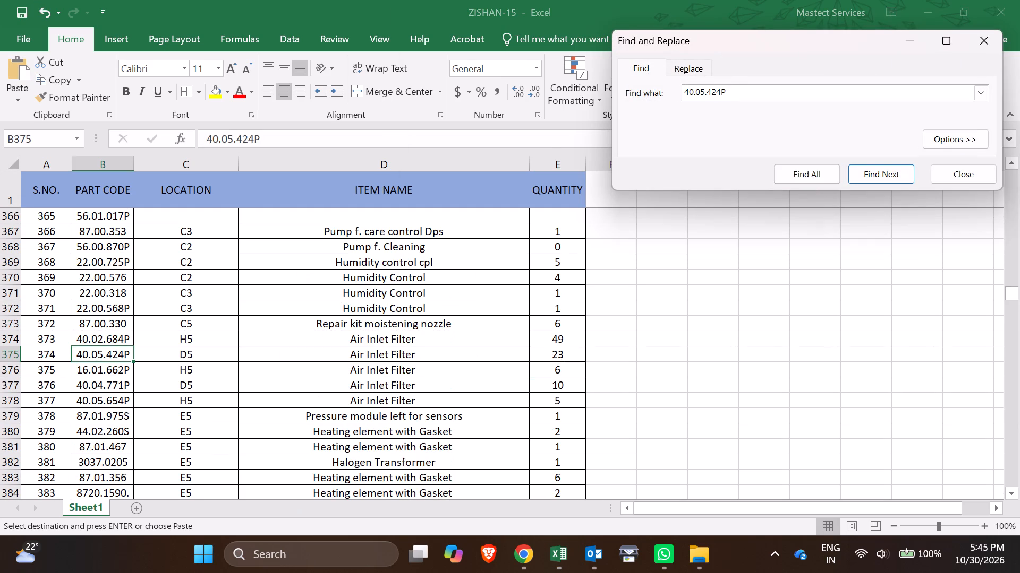
left_click(188, 355)
key("Right")
key("Right")
type("22")
key("Return")
key("ctrl+s")
key("ctrl+s")
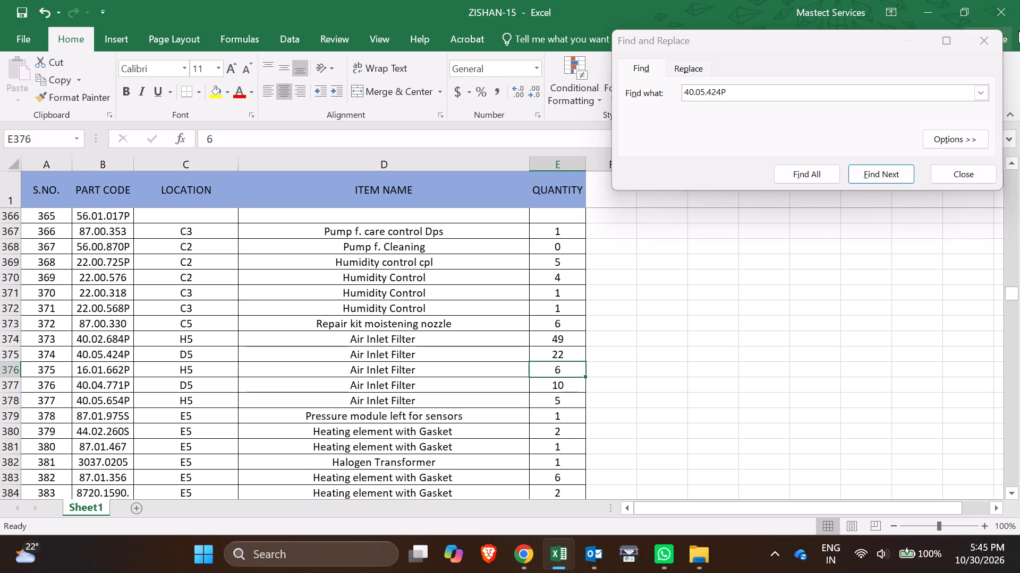
left_click(993, 34)
key("ctrl+s")
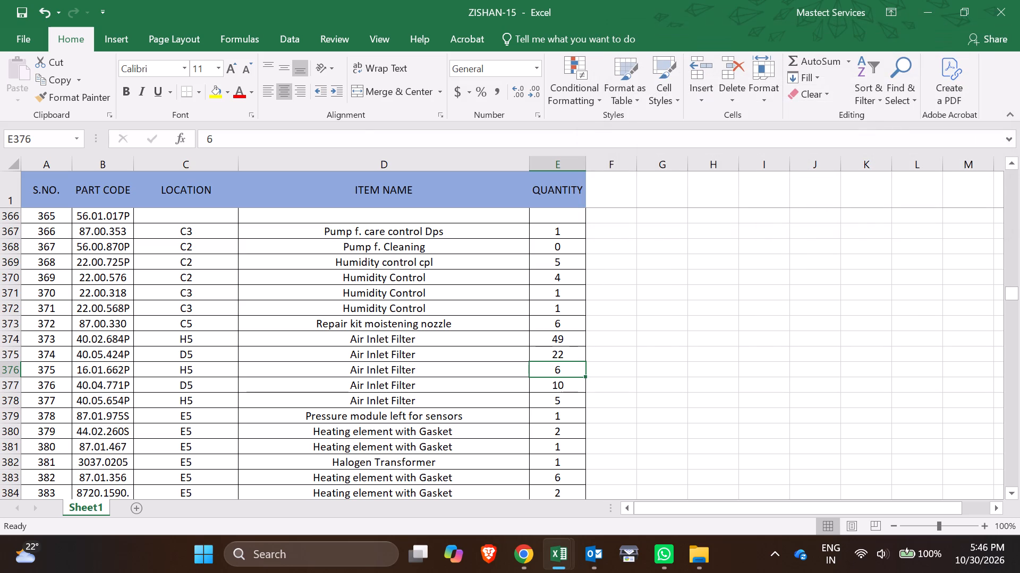
Switch to the Mastect folder window in File Explorer and close it.
key("alt+Tab")
key("alt+Tab")
key("alt+Tab")
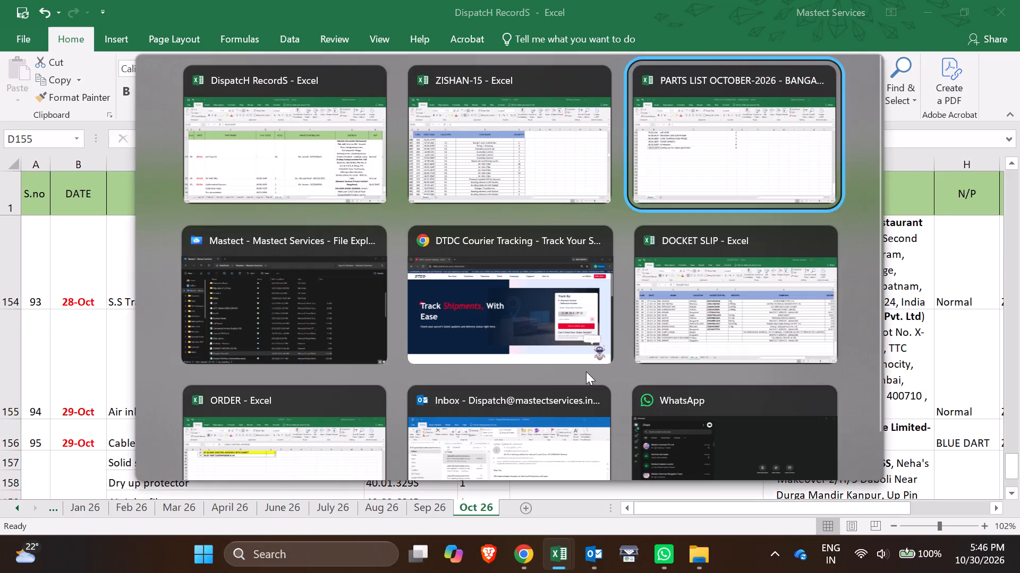
key("alt+Tab")
left_click(1019, 0)
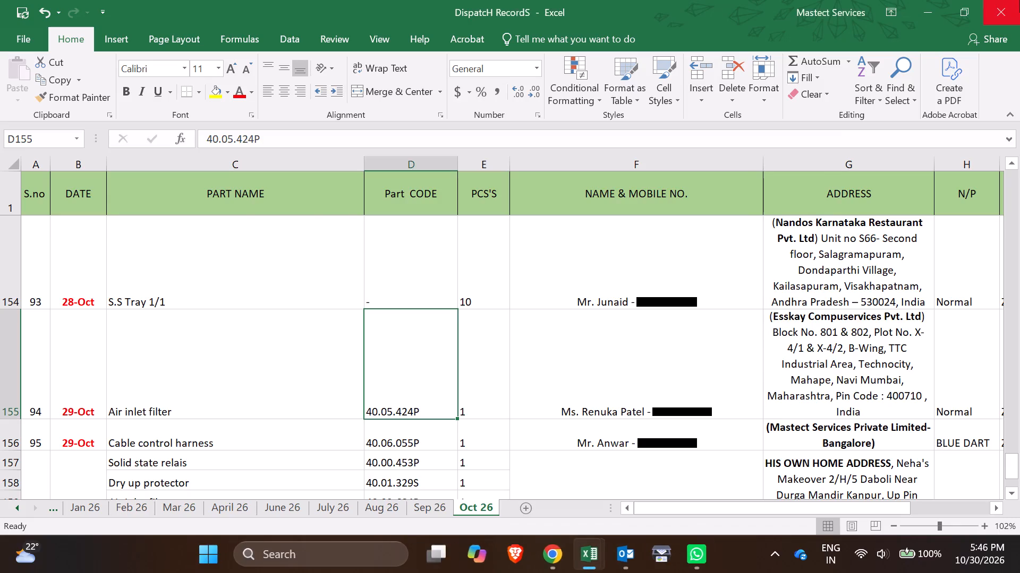
Save both the ZISHAN-15 and DispatcH RecordS workbooks, and close DispatcH RecordS.
key("alt+Tab")
key("alt+Tab")
key("alt+Left")
key("alt+Left")
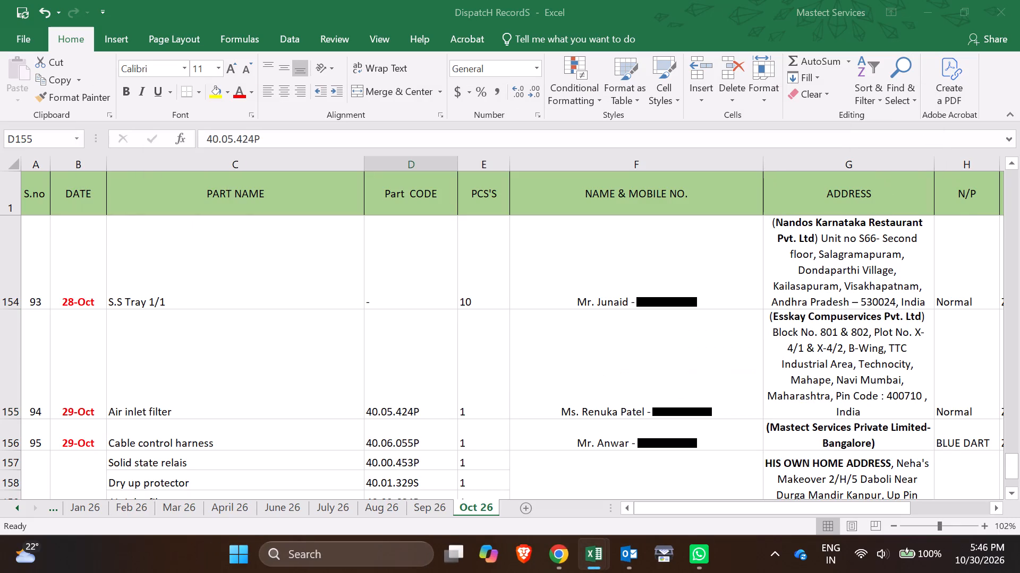
key("alt+Tab")
key("ctrl+s")
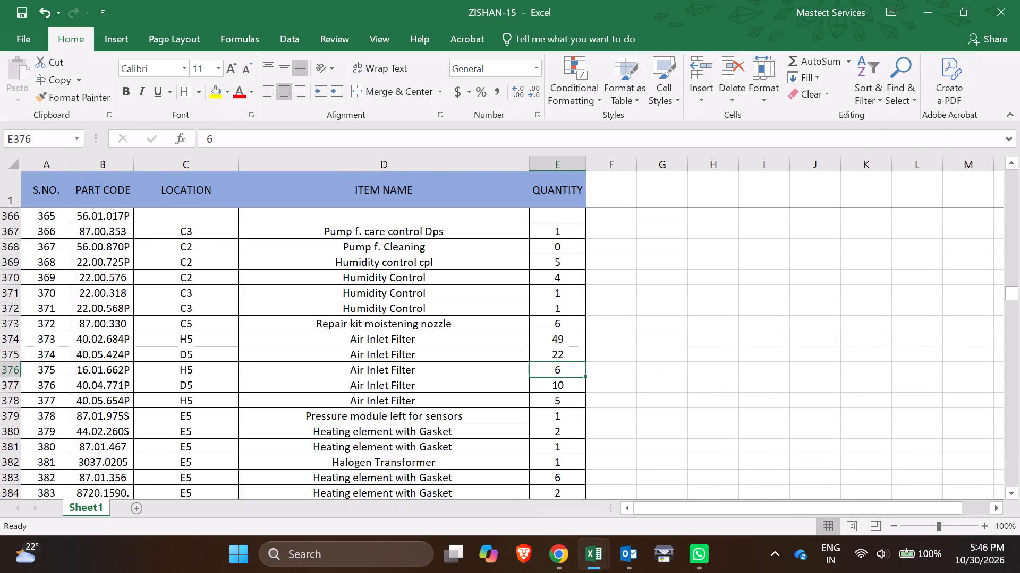
key("alt+Tab")
key("ctrl+s")
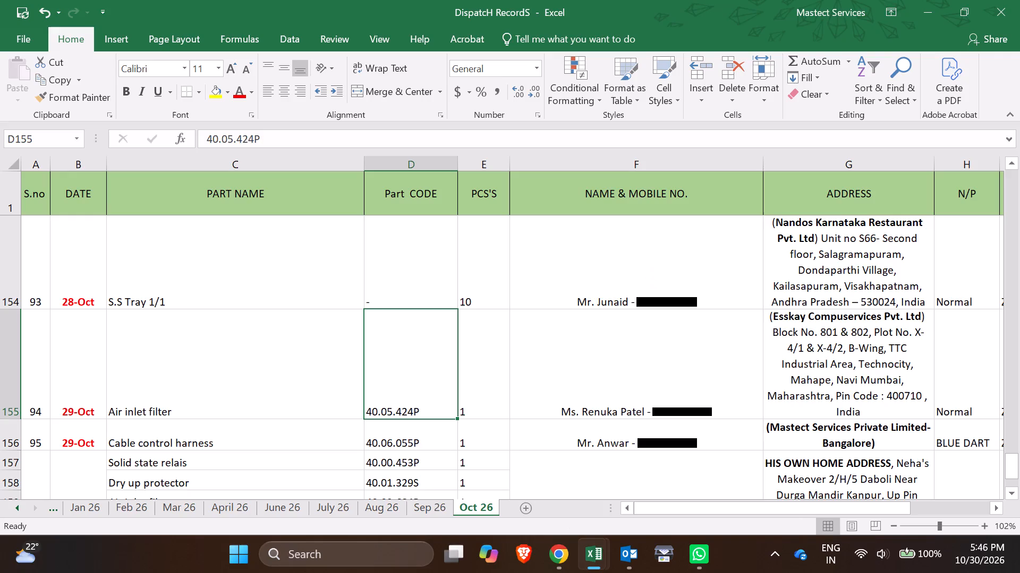
left_click(1019, 0)
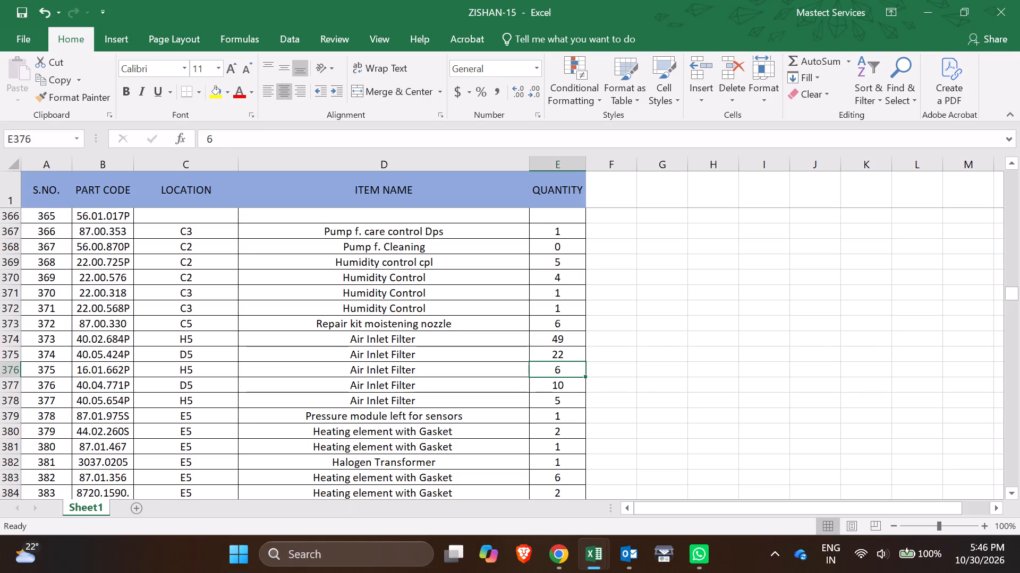
Switch to the PARTS LIST OCTOBER-2026 - BANGALORE workbook and save it.
left_click(484, 325)
scroll(484, 325, "up", 13)
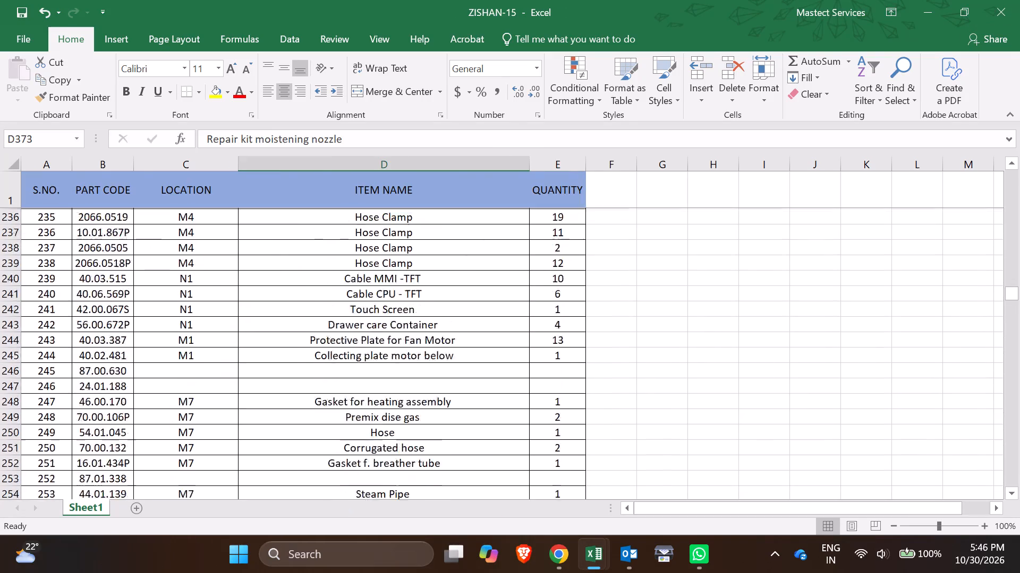
key("alt+Tab")
key("alt+Tab")
key("alt+Left")
key("ctrl+s")
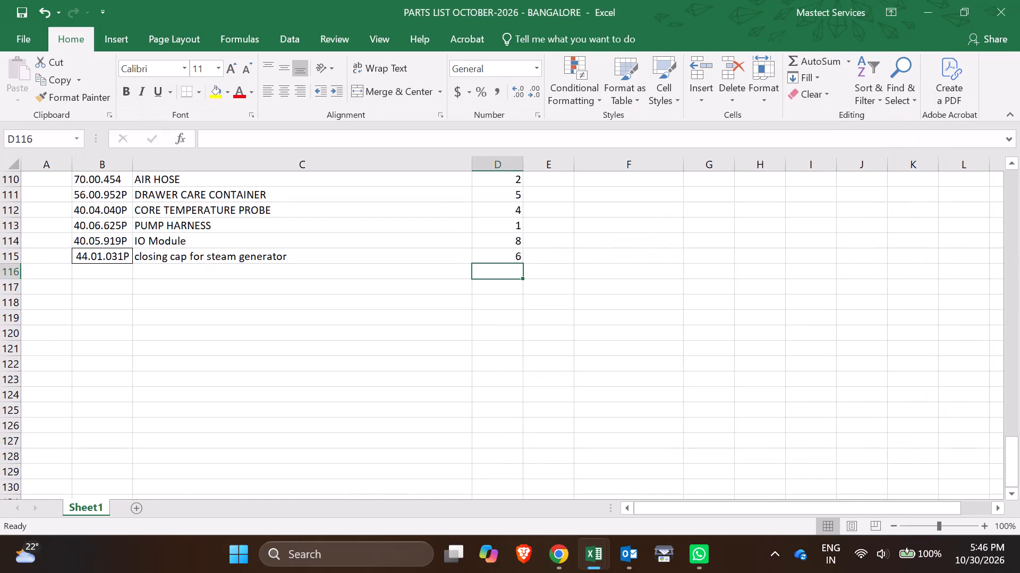
key("alt+Tab")
key("alt+Tab")
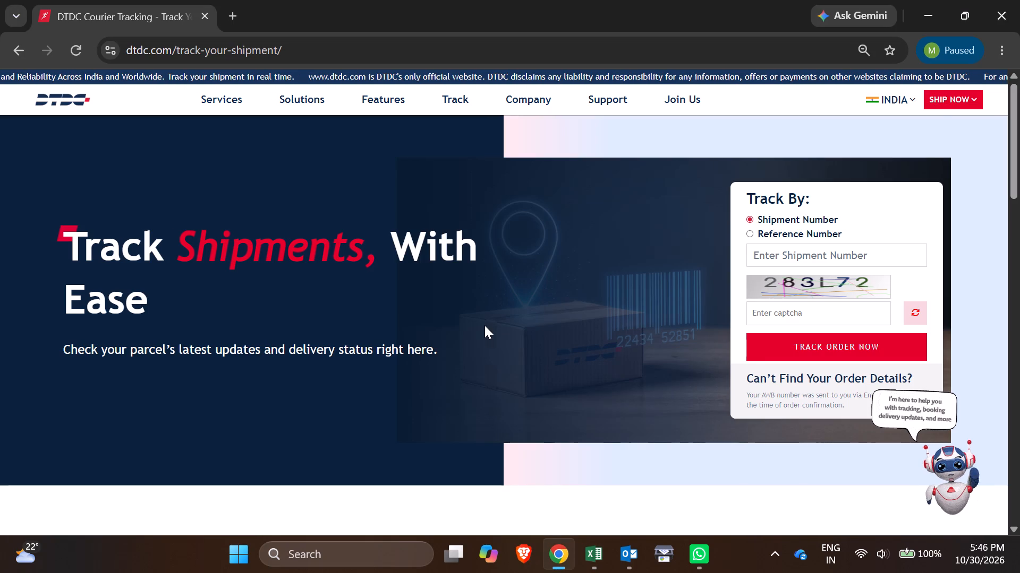
key("alt+Tab")
key("alt+Tab")
key("ctrl+s")
key("ctrl+s")
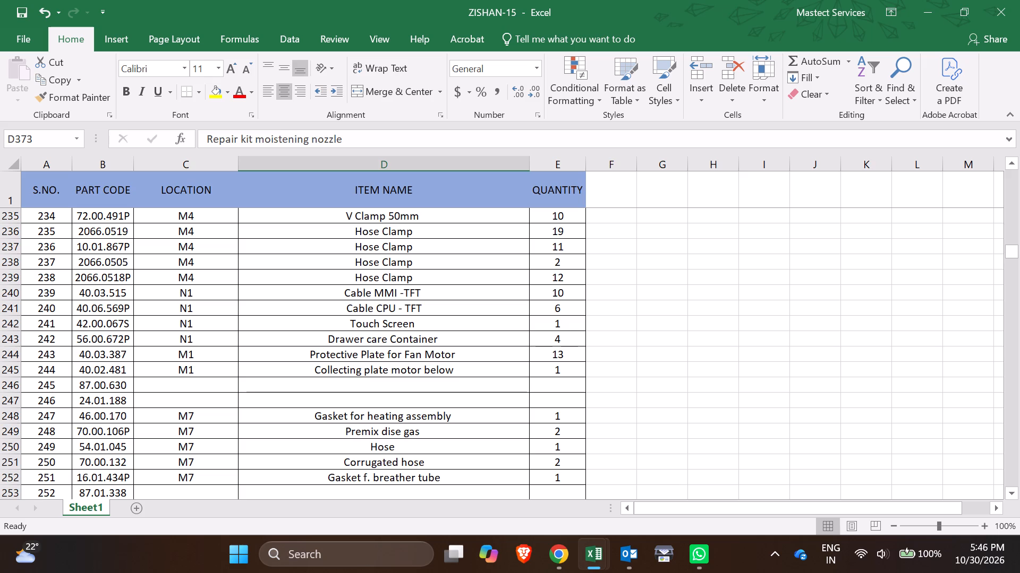
Return to the ZISHAN-15 workbook and save it.
key("alt+Tab")
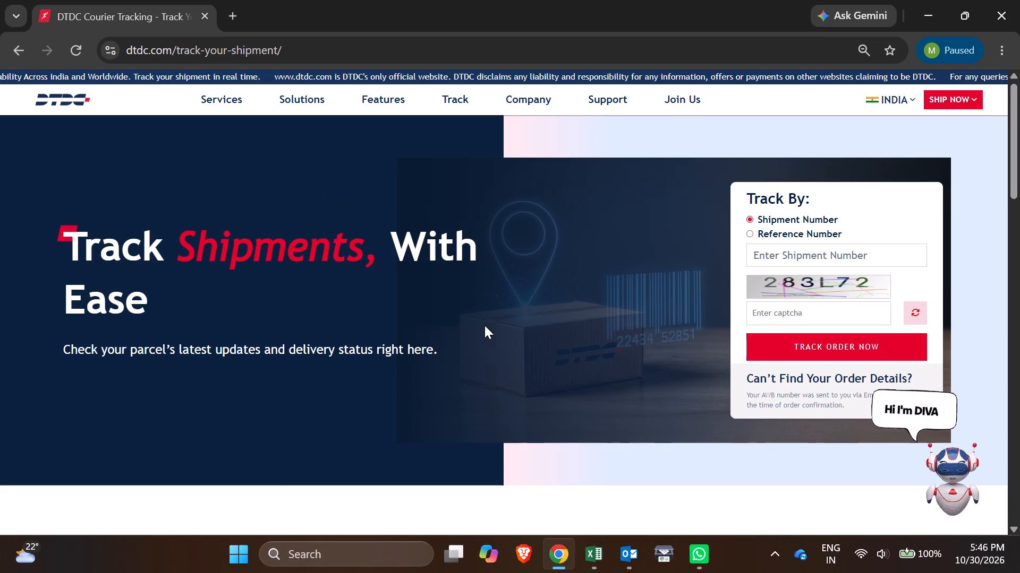
key("alt+Tab")
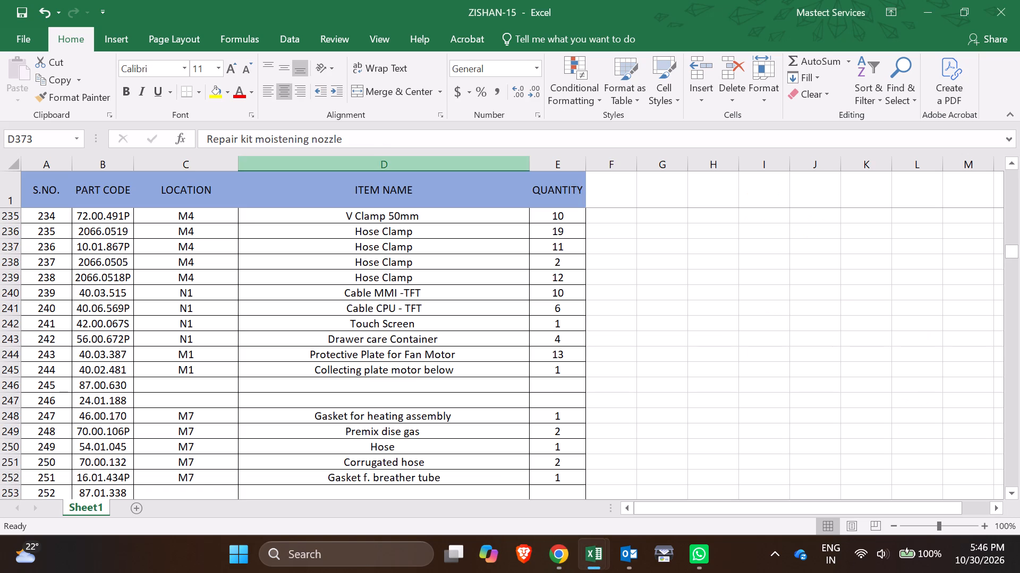
key("ctrl+s")
Copy the Door gasket part code 20.00.399P from B4 of PARTS LIST OCTOBER-2026 - BANGALORE and switch to ZISHAN-15.
key("alt+Tab")
key("alt+Right")
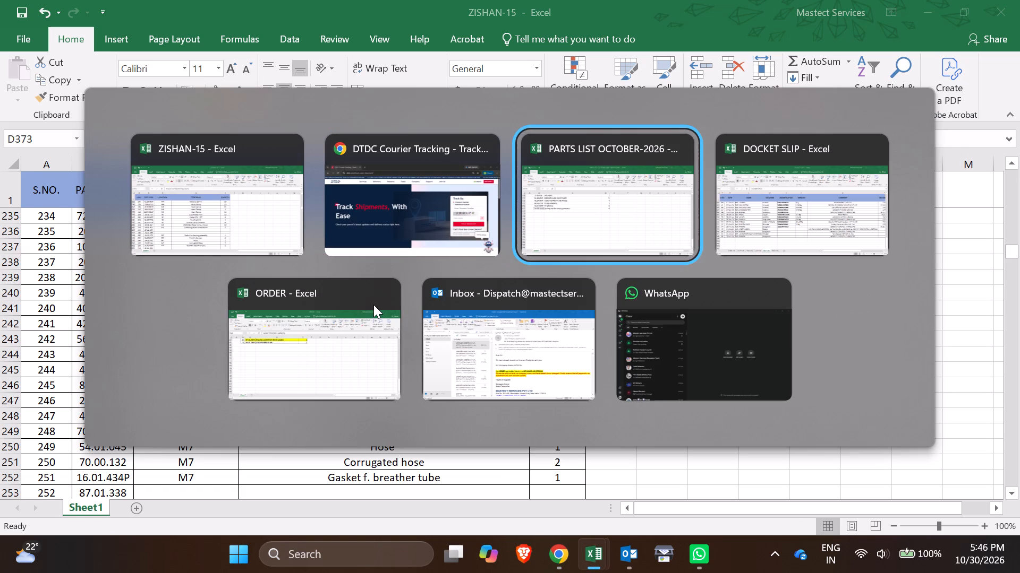
scroll(373, 305, "up", 8)
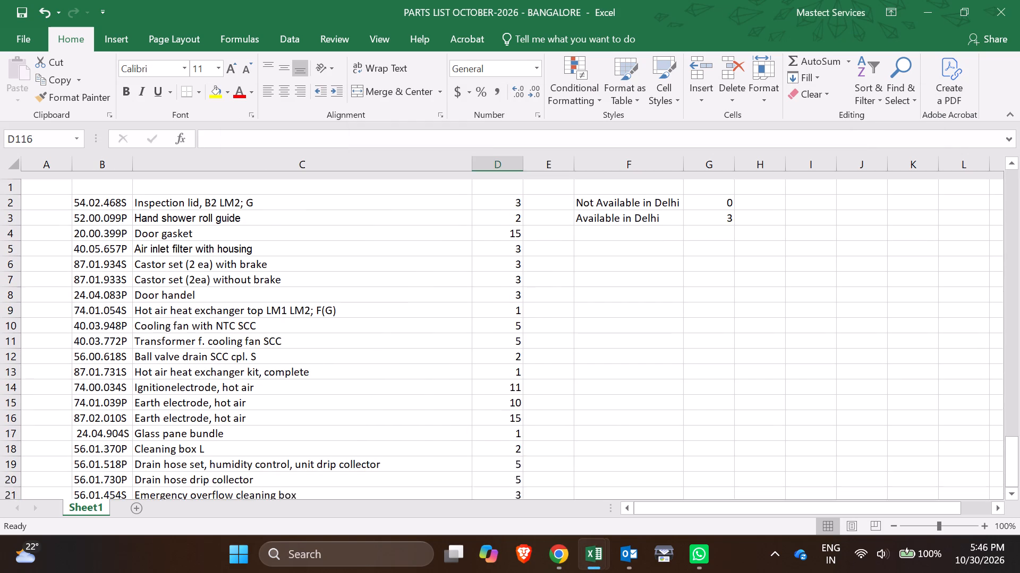
left_click(202, 224)
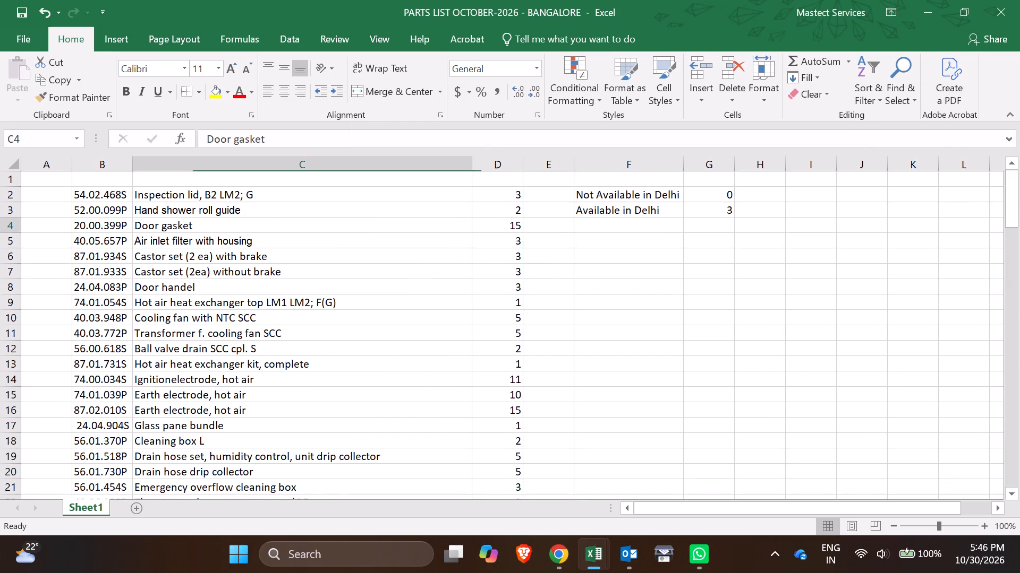
key("Left")
key("ctrl+c")
key("alt+Tab")
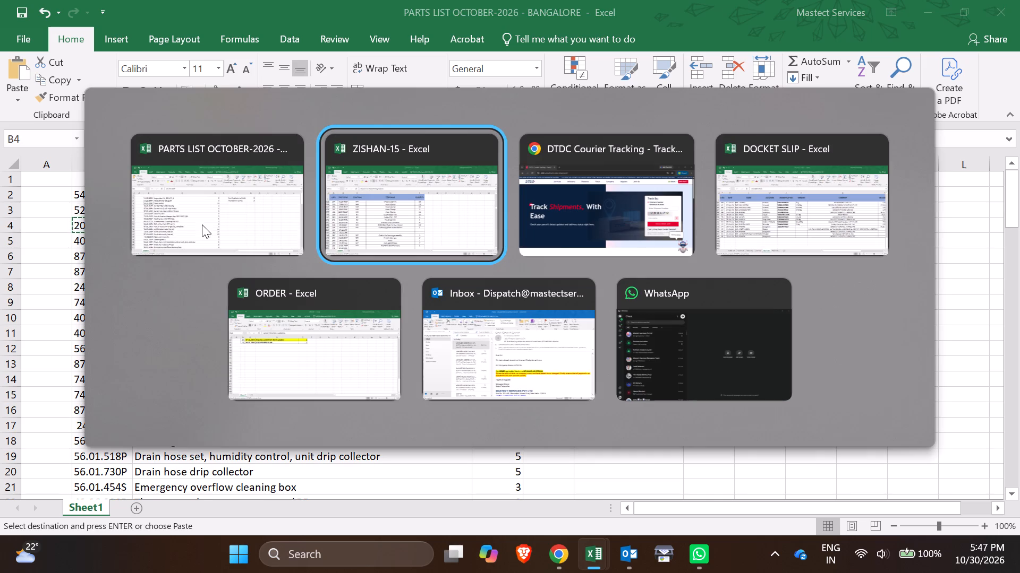
Search ZISHAN-15 for door gasket code 20.00.399P and go to its quantity in E10.
key("ctrl+f")
left_click(202, 224, "ctrl")
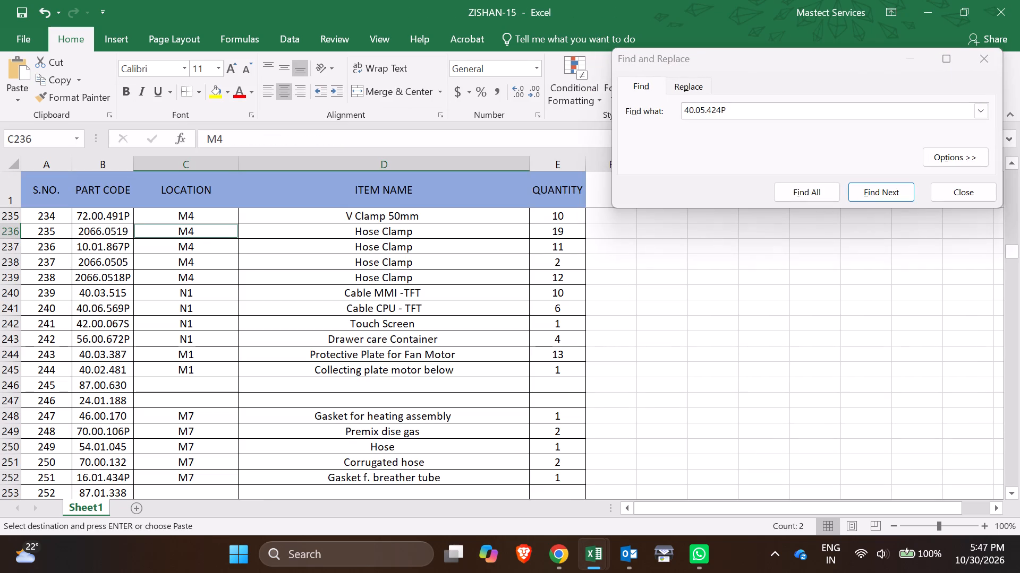
double_click(784, 110)
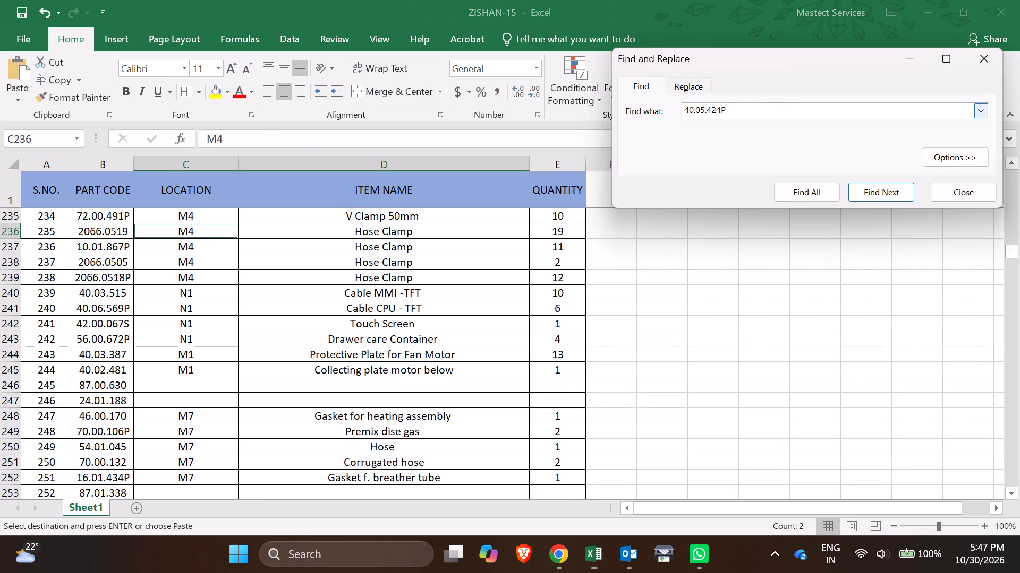
key("ctrl+v")
key("Return")
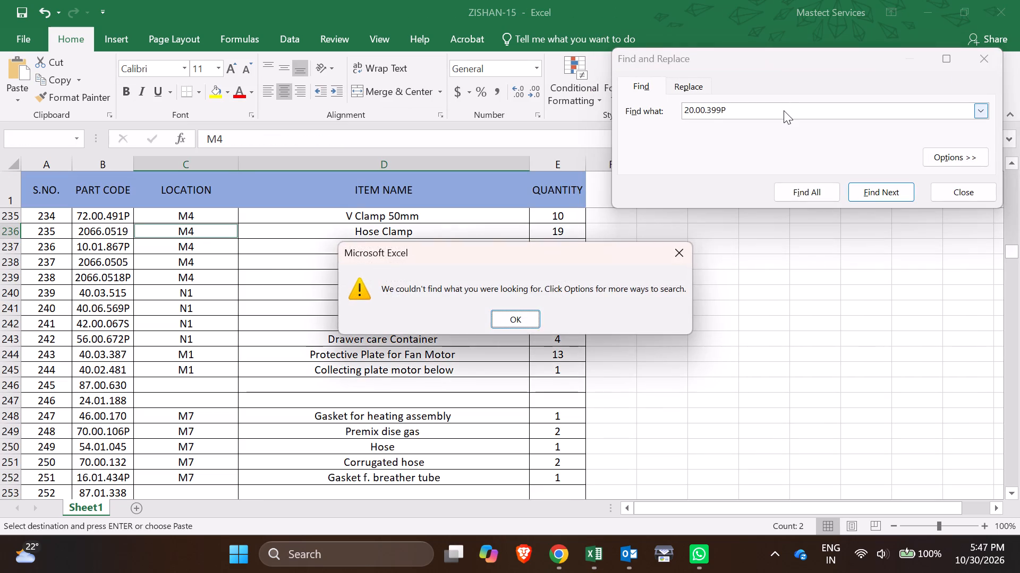
key("Return")
key("Return")
key("Return")
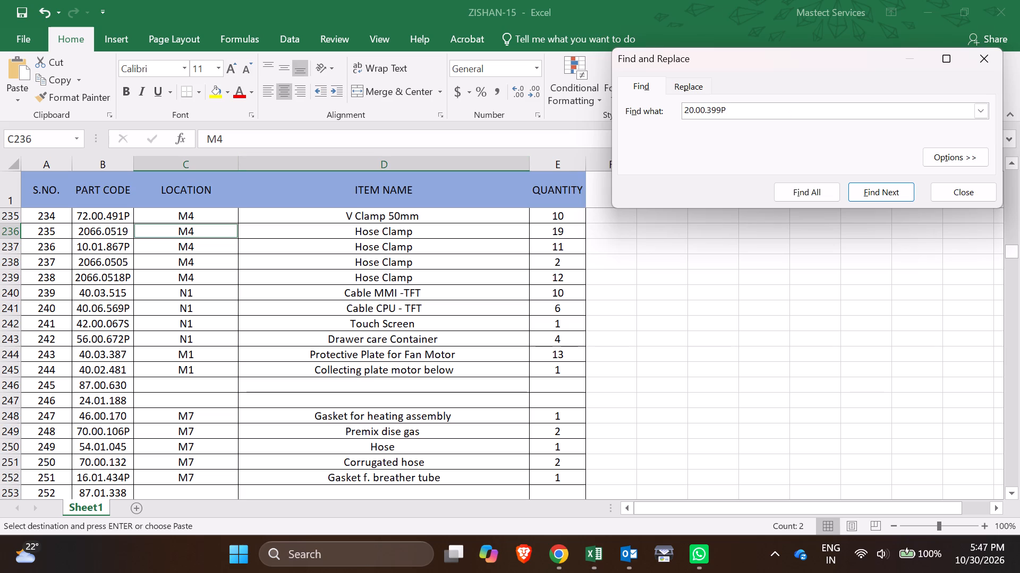
left_click(301, 227)
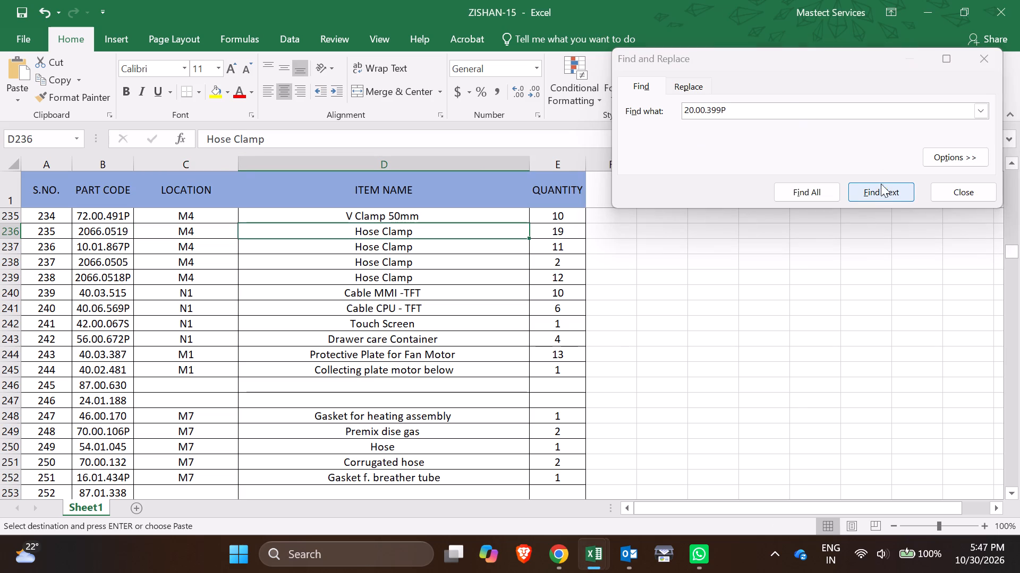
left_click(881, 188)
double_click(881, 188)
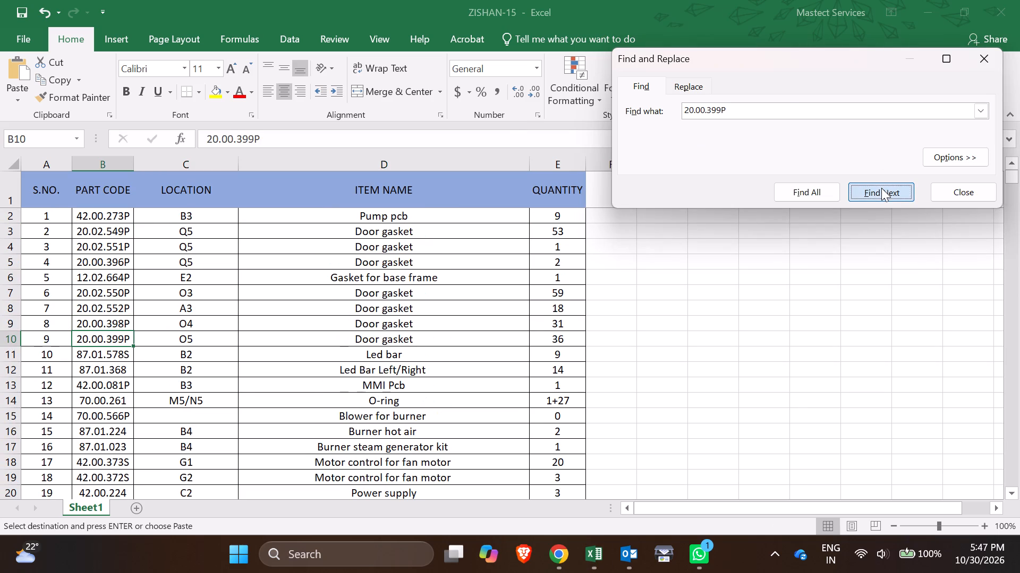
double_click(881, 188)
left_click(205, 338)
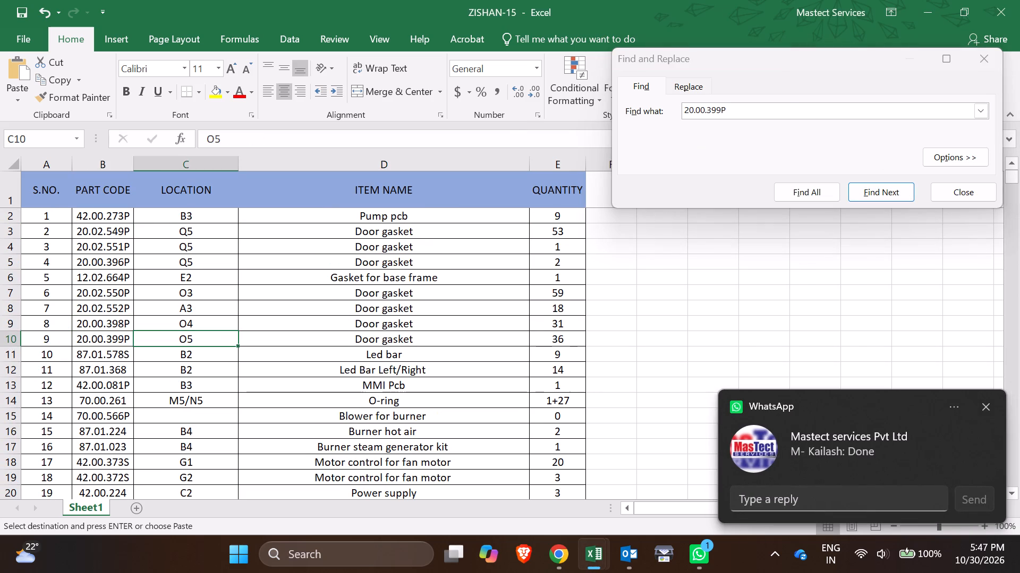
key("Right")
key("Right")
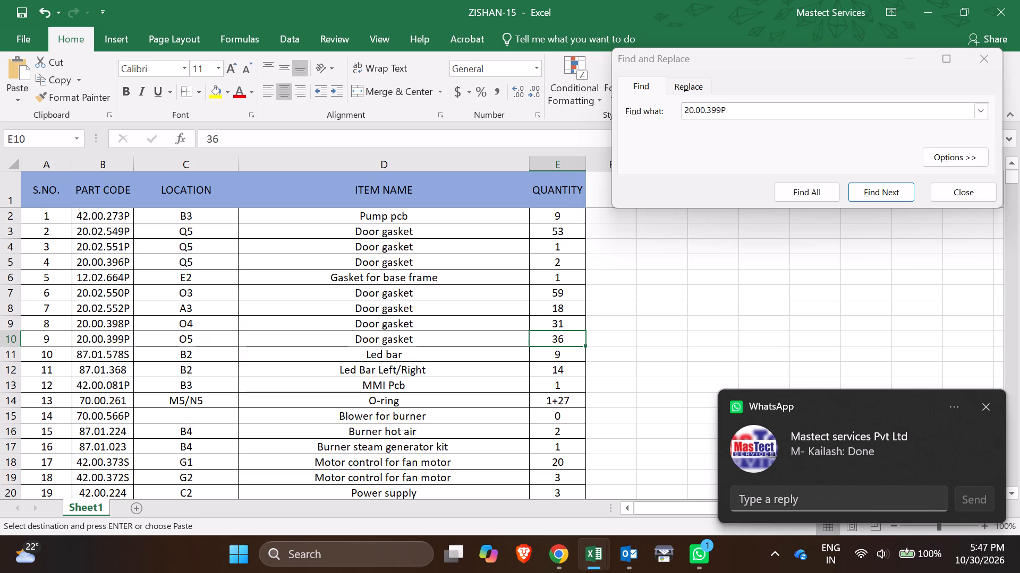
In the Bangalore parts list, mark the door gasket "Available in Delhi" in F4, enter 36 in G4 and save.
key("alt+Tab")
key("alt+Tab")
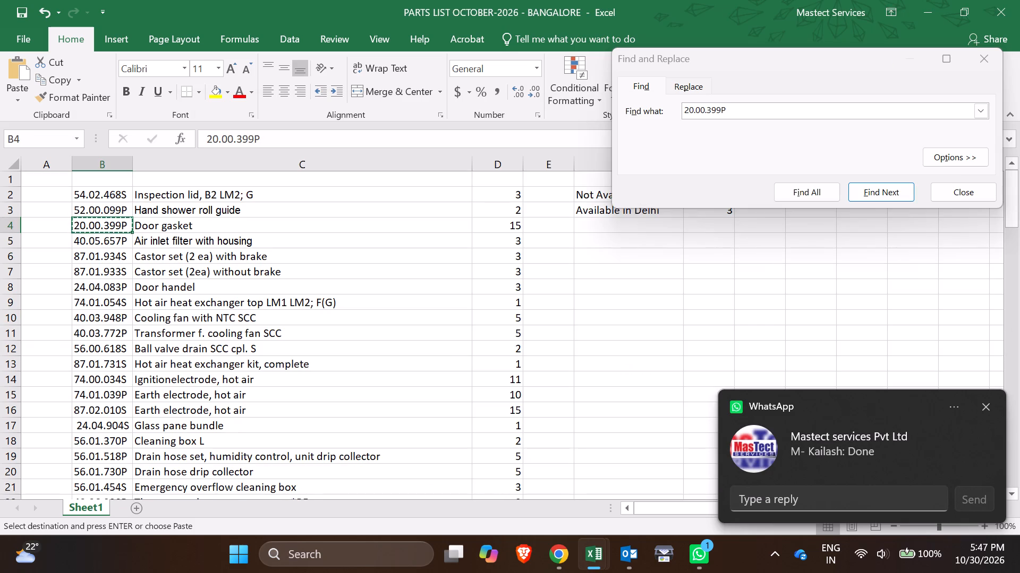
left_click(993, 61)
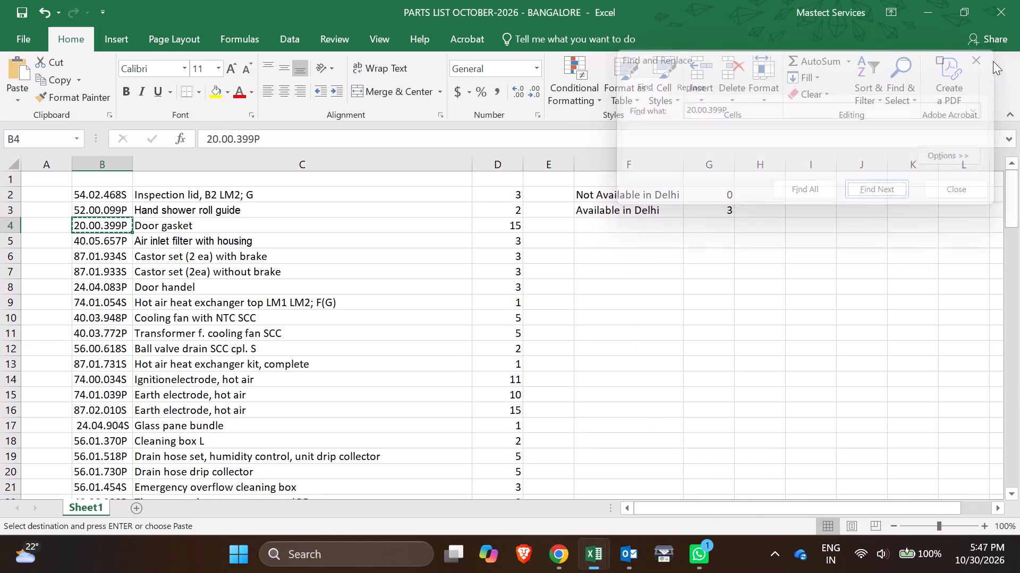
key("ctrl+s")
key("Right")
key("Right")
key("Right")
key("Right")
key("ctrl+d")
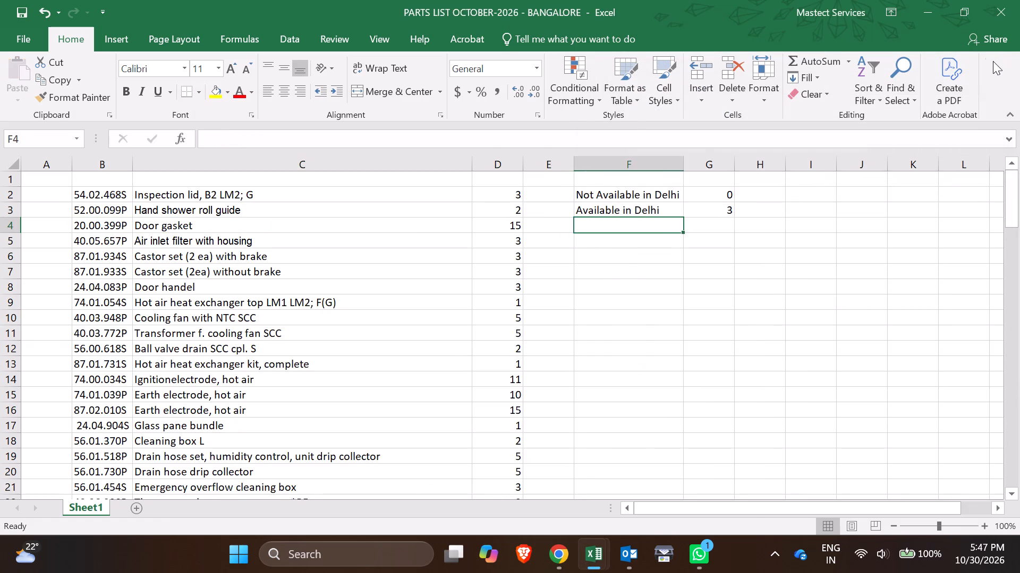
key("Right")
key("Right")
key("Left")
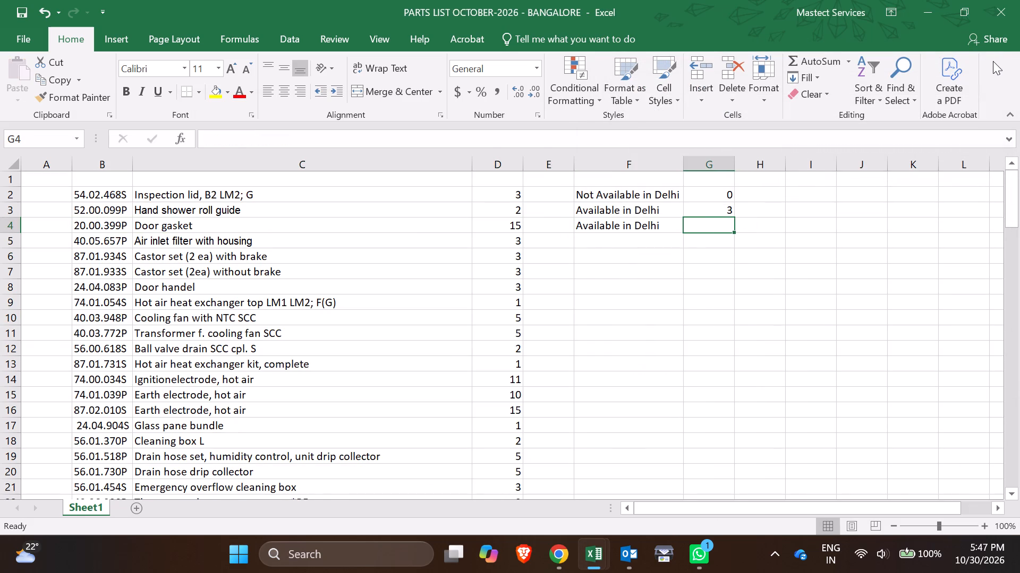
type("36")
key("Return")
key("ctrl+s")
key("ctrl+s")
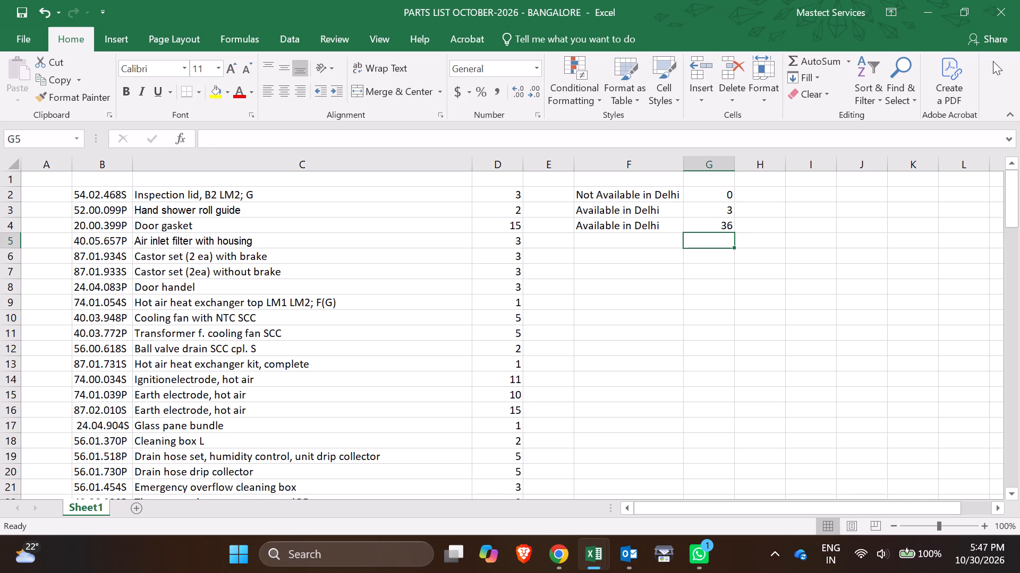
Copy air inlet filter code 40.05.657P from B5 of the parts list and look it up in ZISHAN-15.
key("Left")
key("Left")
key("Left")
key("Left")
key("Left")
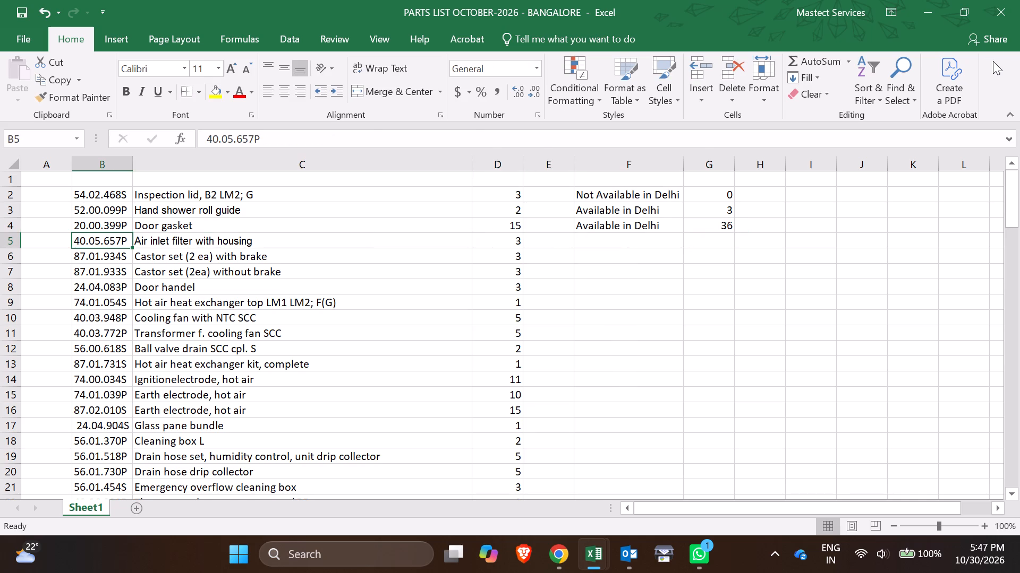
key("ctrl+c")
key("alt+Tab")
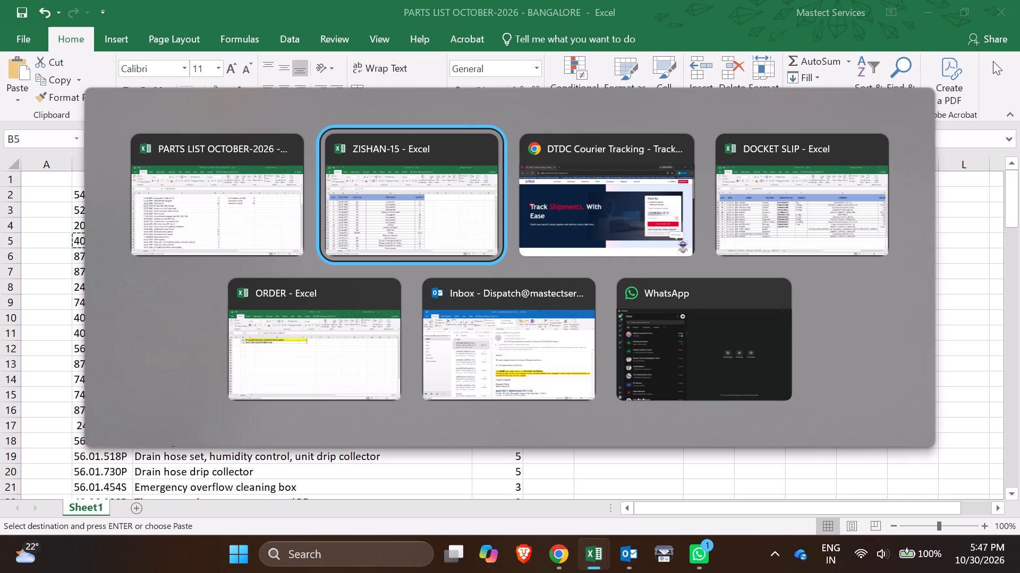
key("ctrl+f")
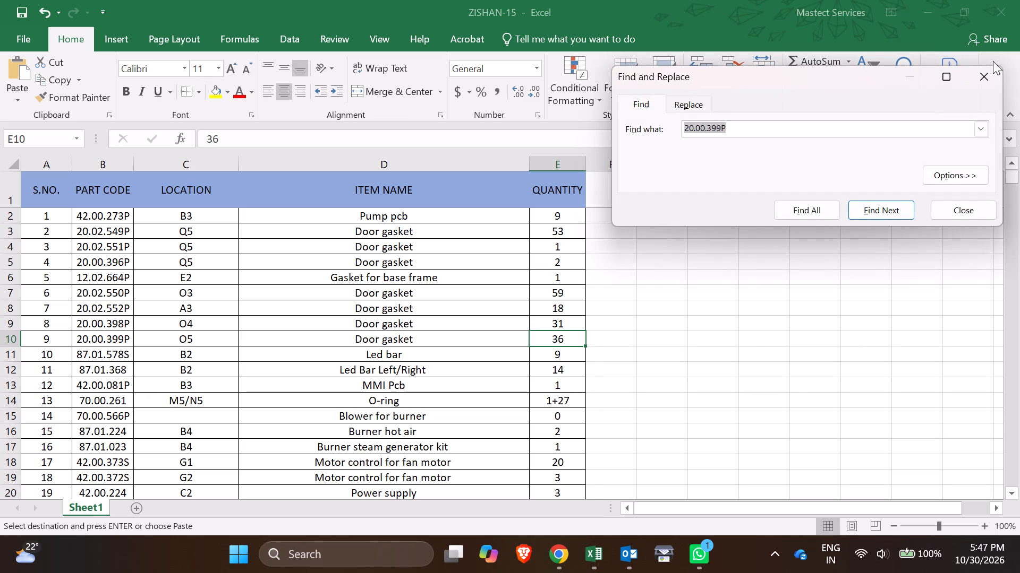
key("BackSpace")
key("ctrl+v")
key("Return")
key("Return")
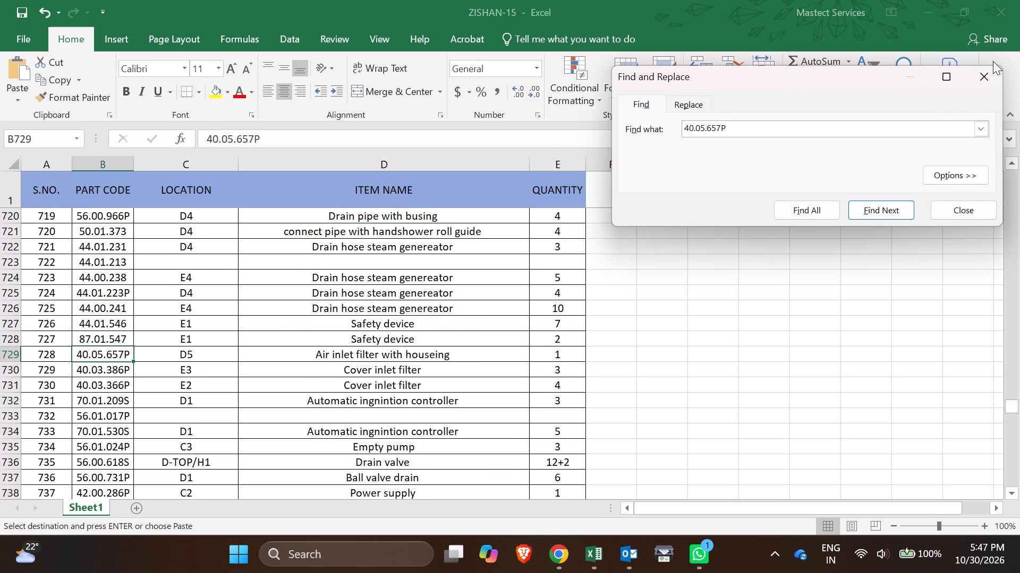
left_click(313, 352)
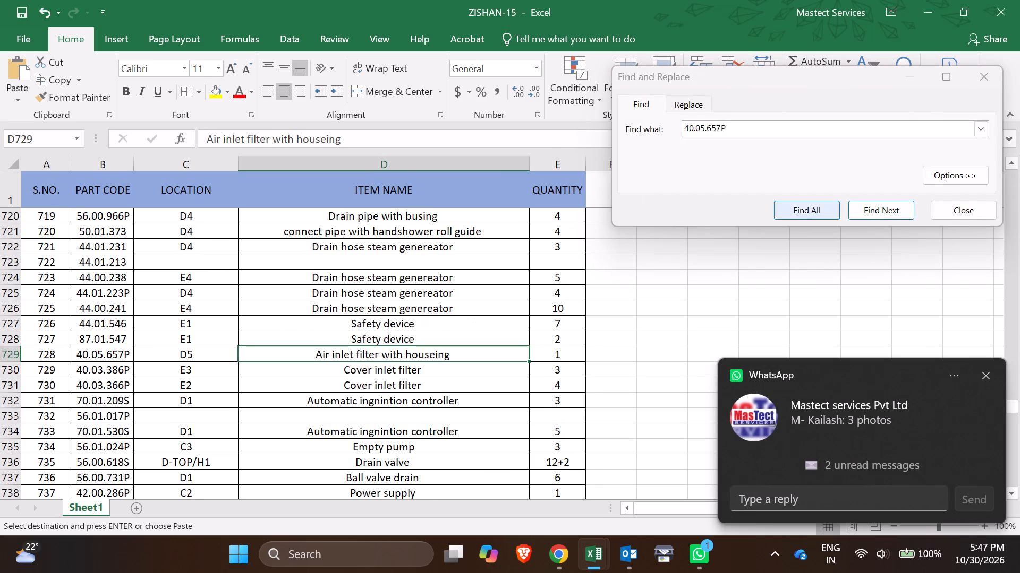
left_click(981, 77)
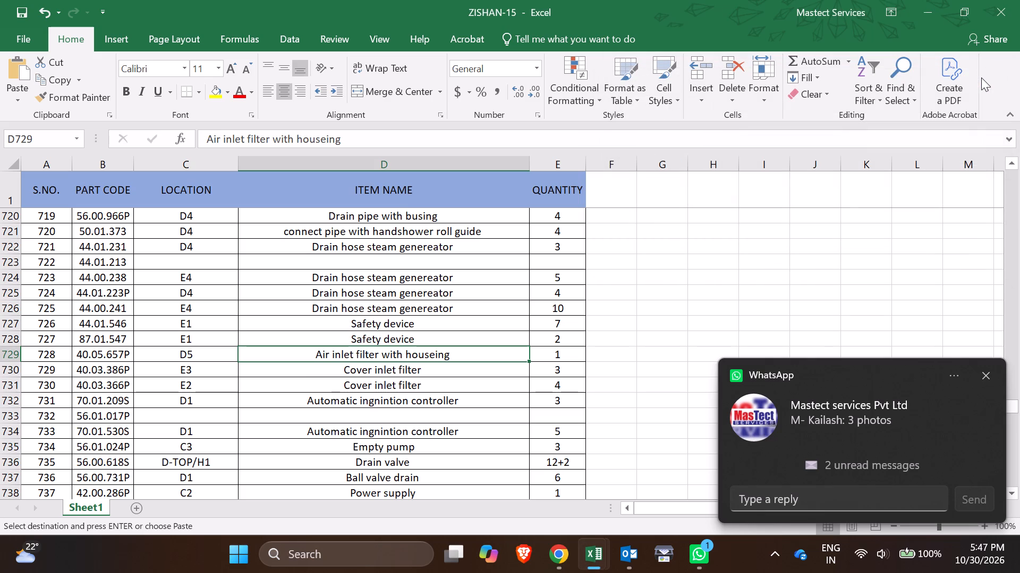
In the parts list, fill F5 with "Available in Delhi" for the air inlet filter, enter 1 in G5 and save.
key("alt+Tab")
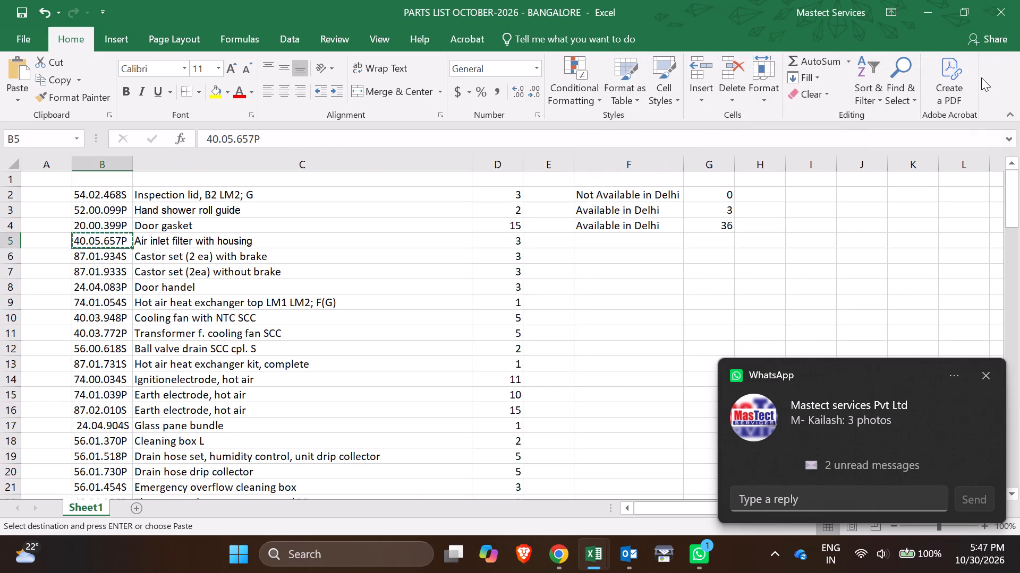
key("Right")
key("Right")
key("Right")
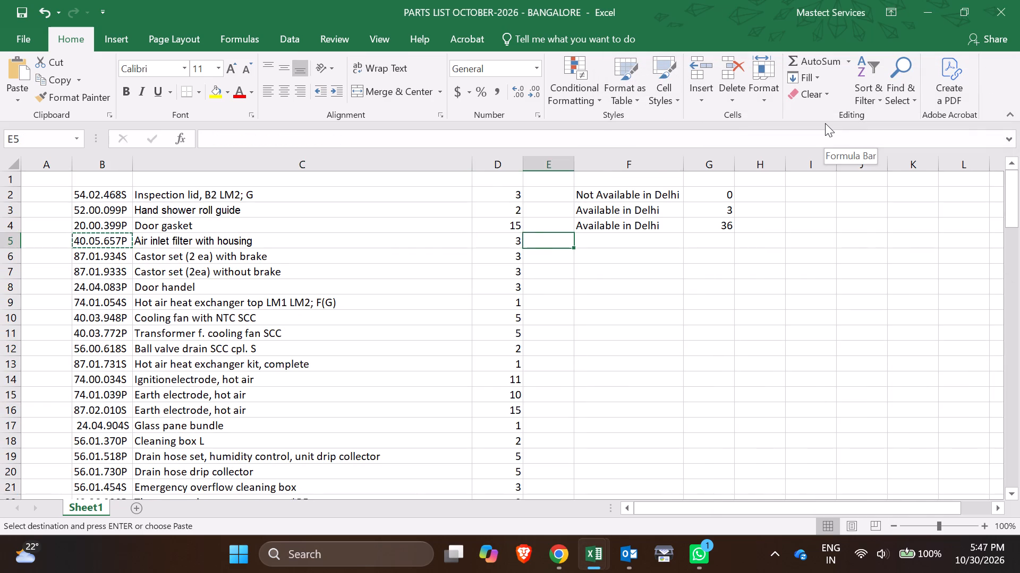
key("Right")
key("ctrl+d")
key("Right")
key("1")
key("Return")
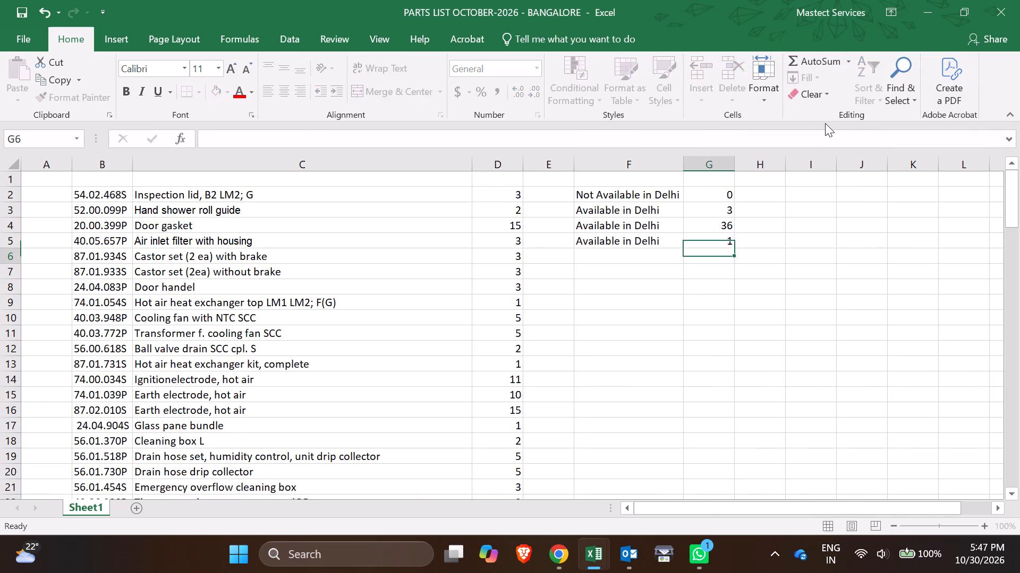
key("ctrl+s")
key("alt+Tab")
key("alt+Tab")
Copy castor set code 87.01.934S from B6 of the parts list and find it in ZISHAN-15.
key("Left")
key("Left")
key("Left")
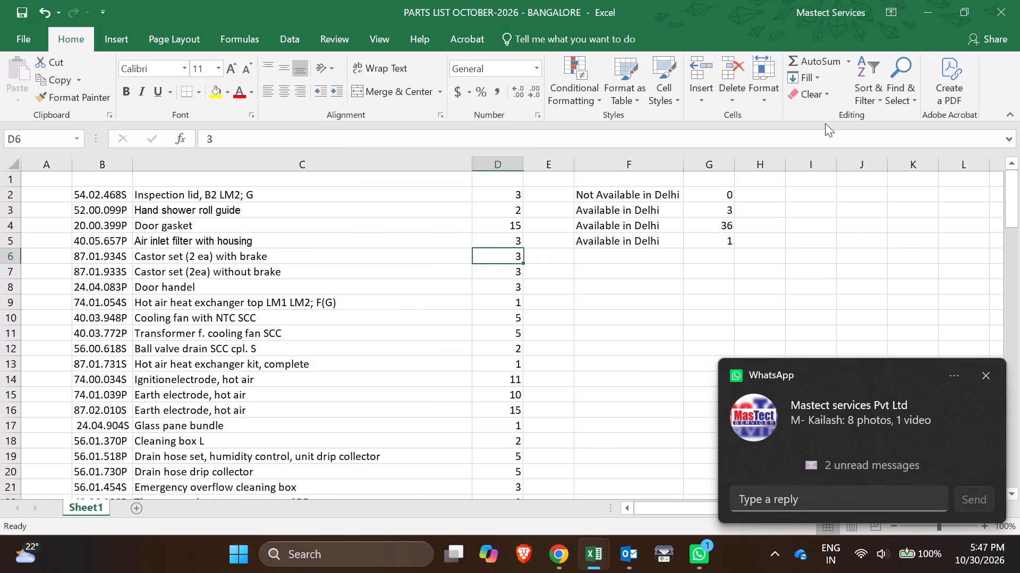
key("Left")
key("Left")
key("ctrl+c")
key("alt+Tab")
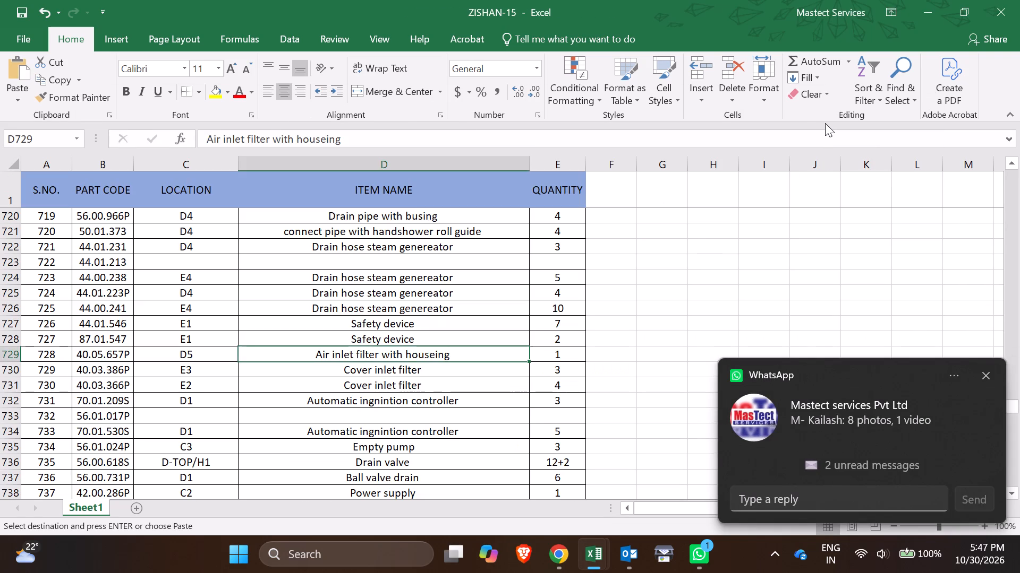
key("ctrl+f")
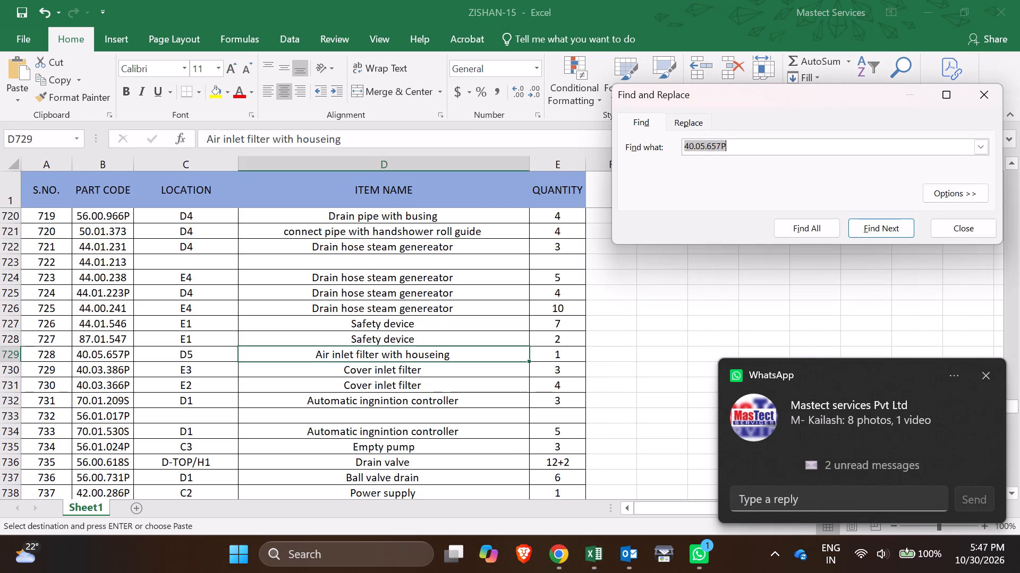
key("BackSpace")
key("ctrl+v")
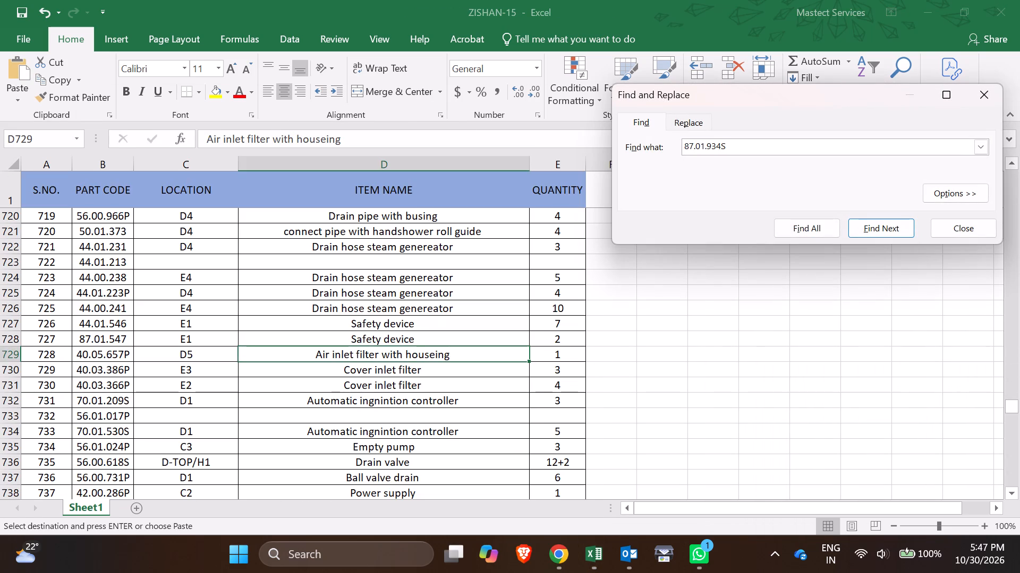
key("Return")
key("Return")
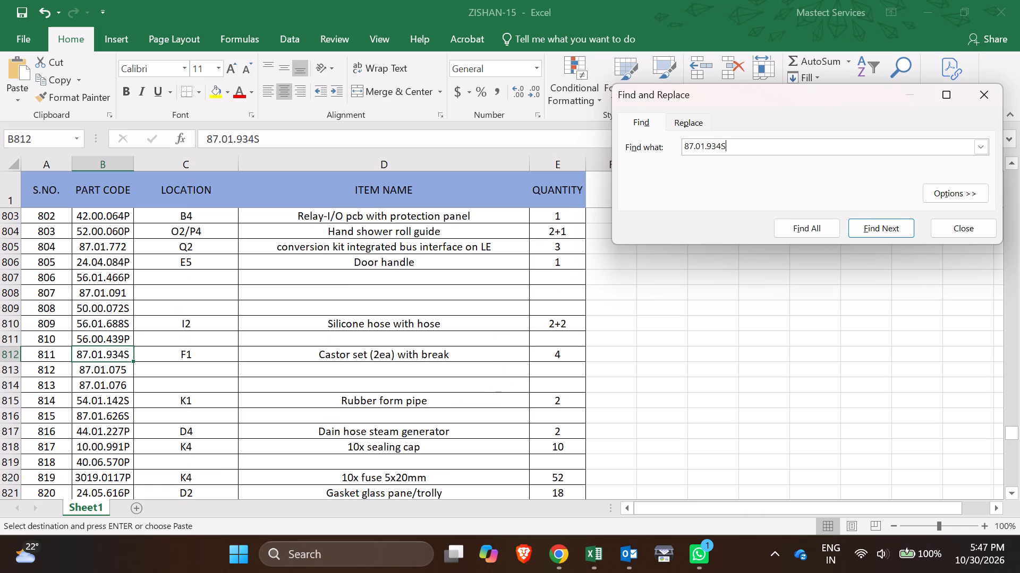
Set the quantity of castor set 87.01.934S in E812 to 7, save ZISHAN-15 and close the search.
left_click(559, 353)
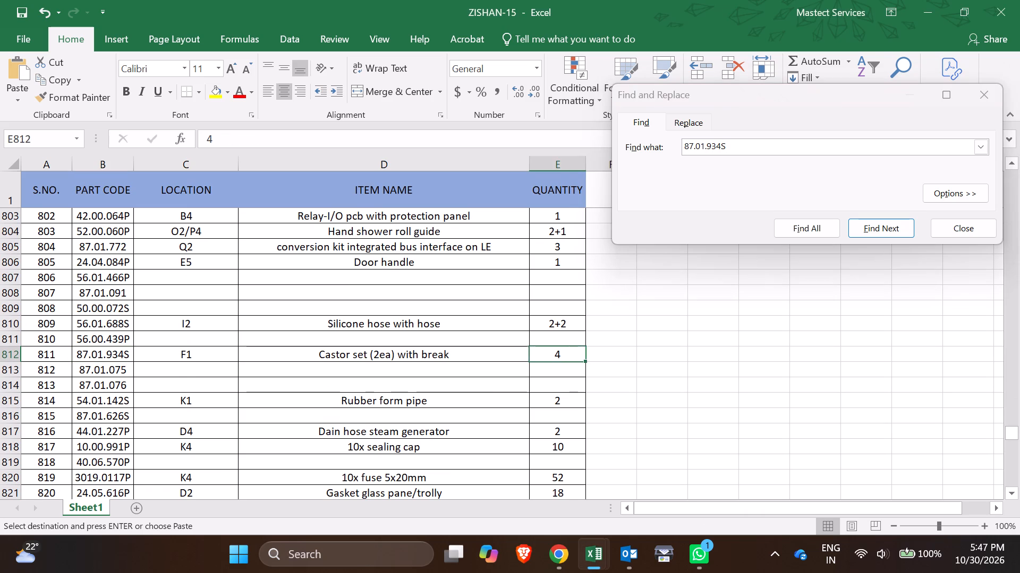
key("7")
key("Return")
key("ctrl+s")
key("ctrl+s")
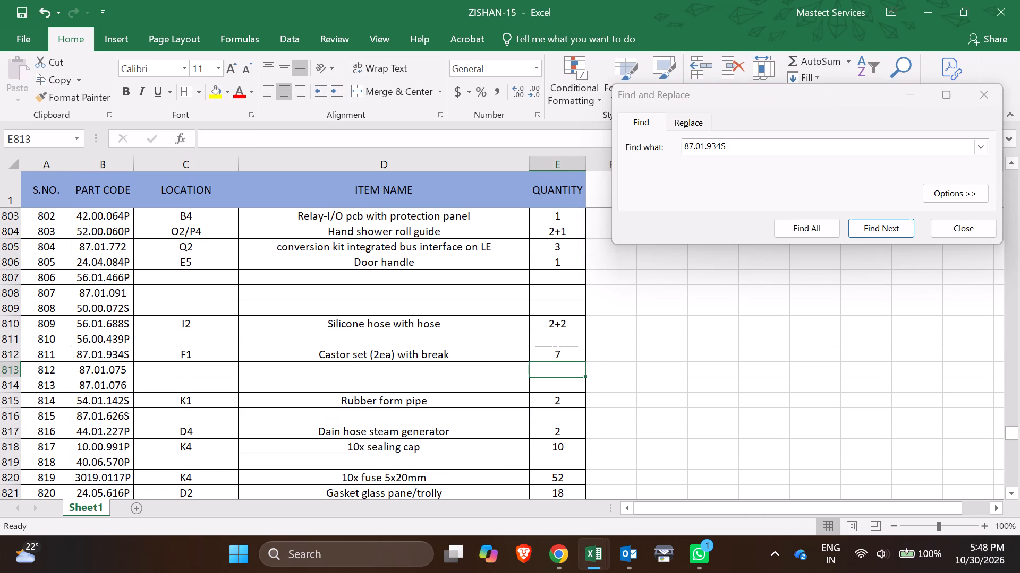
left_click(977, 100)
In the parts list, fill F6 with "Available in Delhi" for the castor set with brake, enter 7 in G6 and save.
key("alt+Tab")
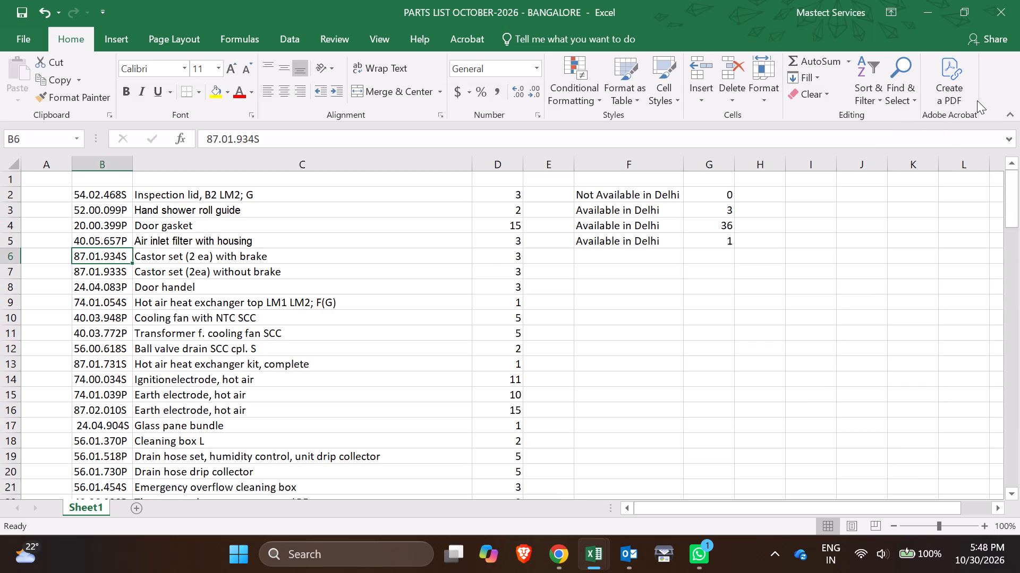
key("Right")
key("Right")
key("Right")
key("Right")
key("ctrl+d")
key("Right")
key("Right")
key("Left")
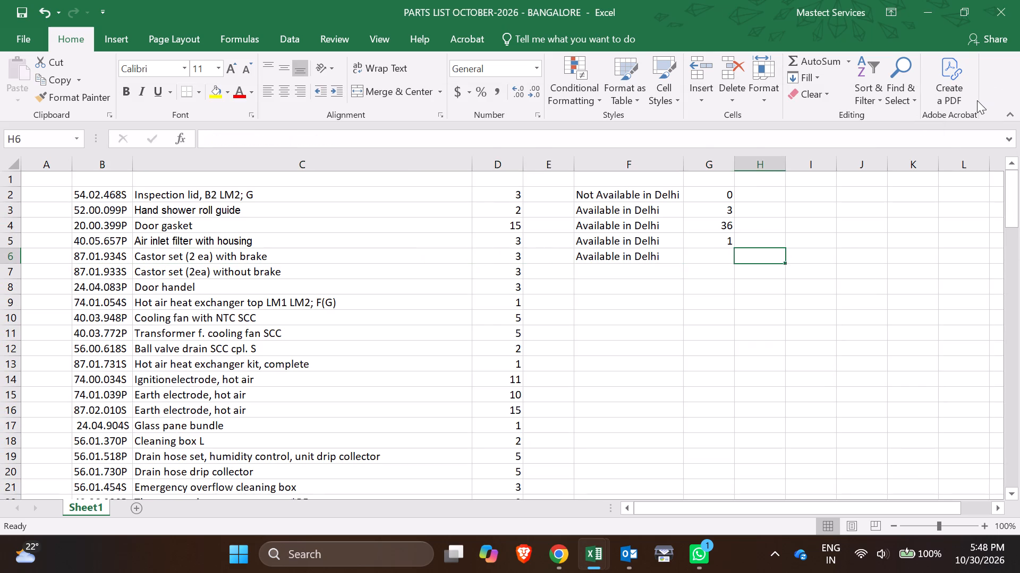
key("7")
key("Return")
key("ctrl+s")
key("ctrl+s")
Copy code 87.01.933S of the castor set without brake from B7 of the parts list and find it in ZISHAN-15.
key("Left")
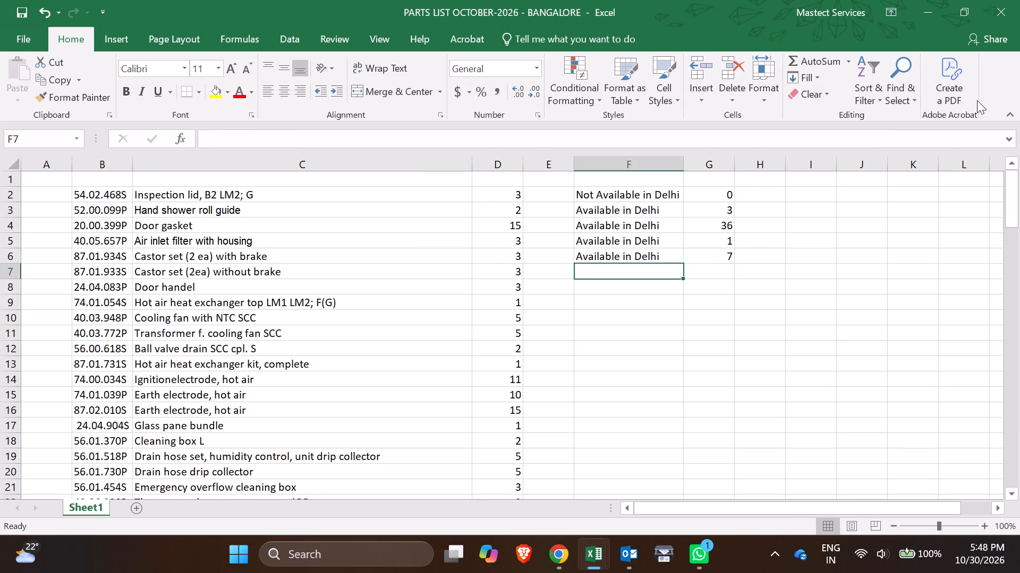
key("Left")
key("Left")
key("Left")
key("Left")
key("ctrl+c")
key("alt+Tab")
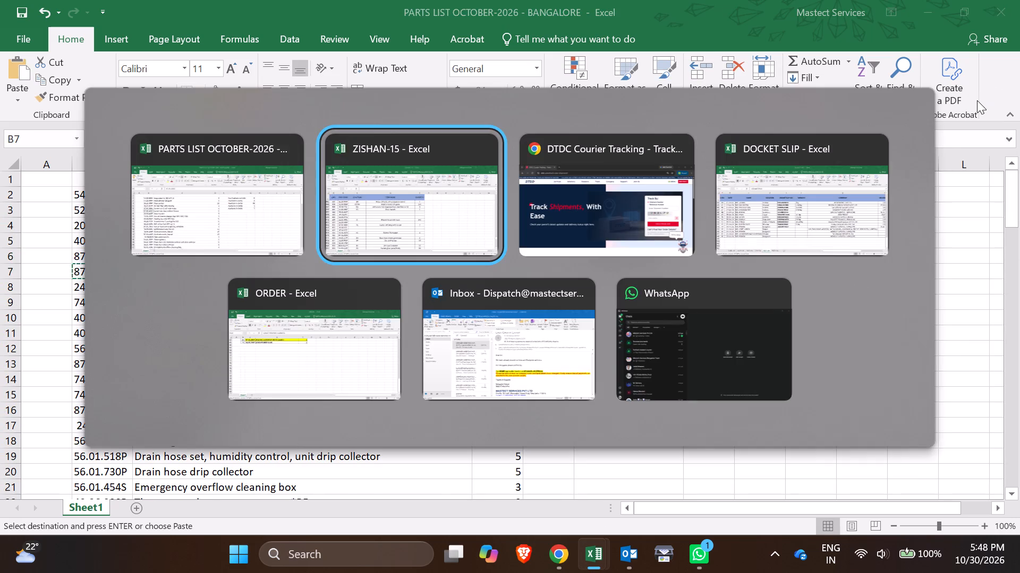
key("ctrl+f")
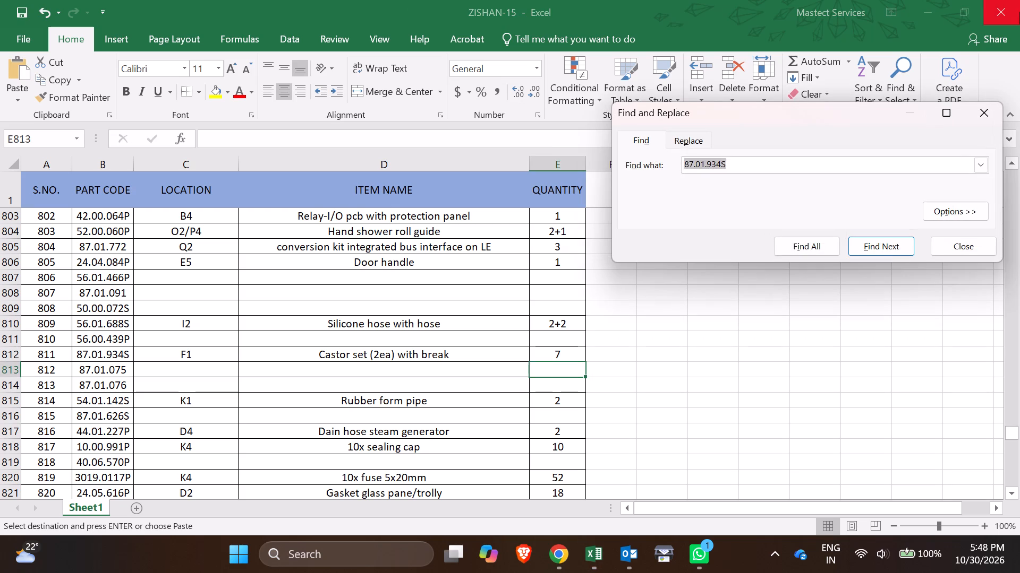
key("BackSpace")
key("ctrl+v")
key("Return")
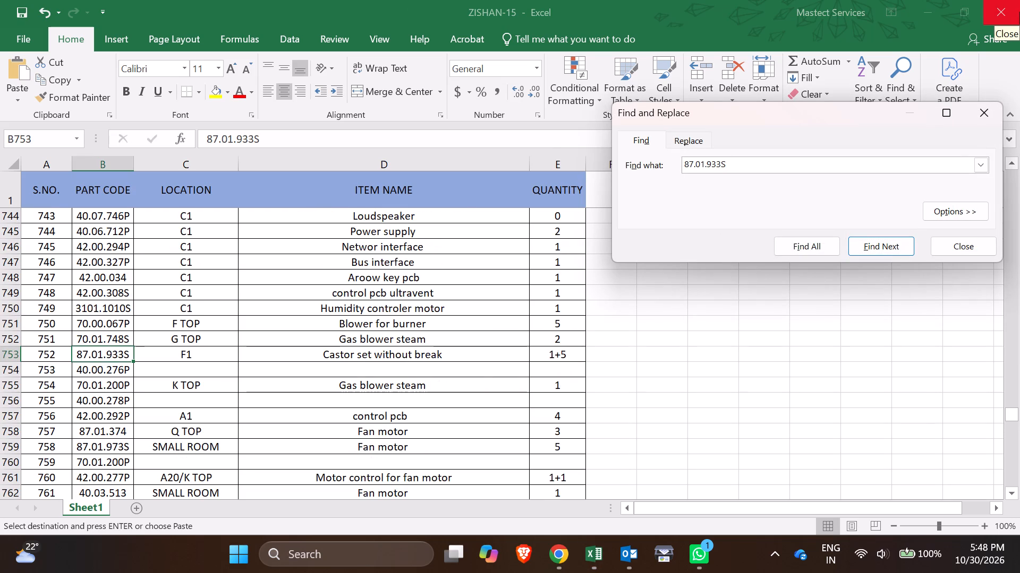
key("Return")
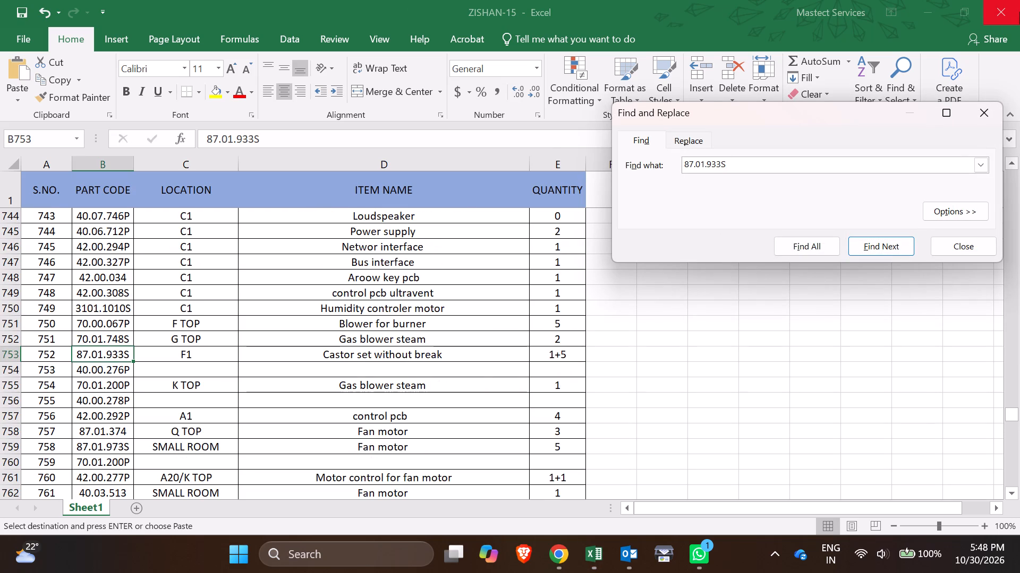
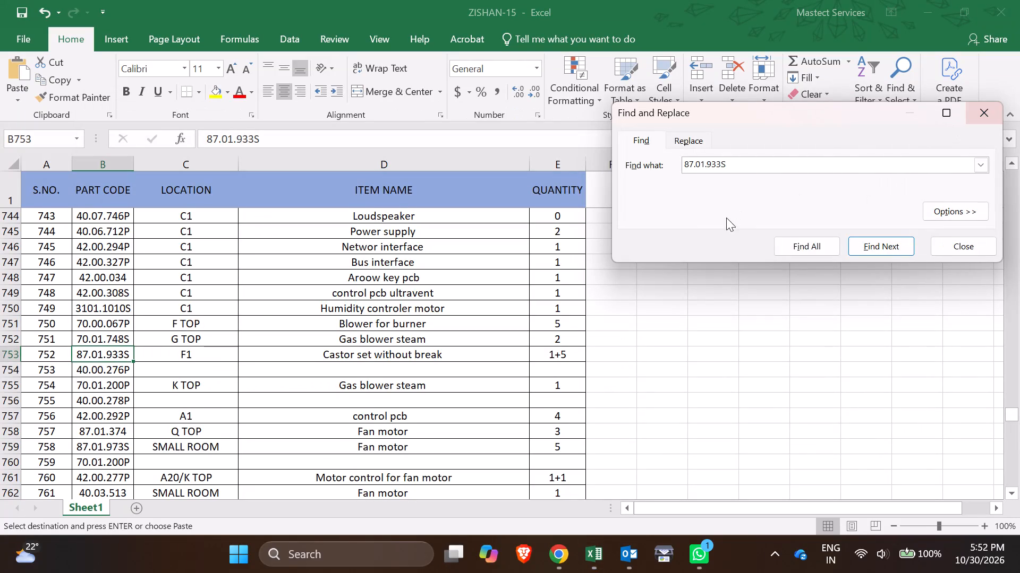
Set the quantity of castor set without brake 87.01.933S in E753 of ZISHAN-15 to 11.
left_click(562, 354)
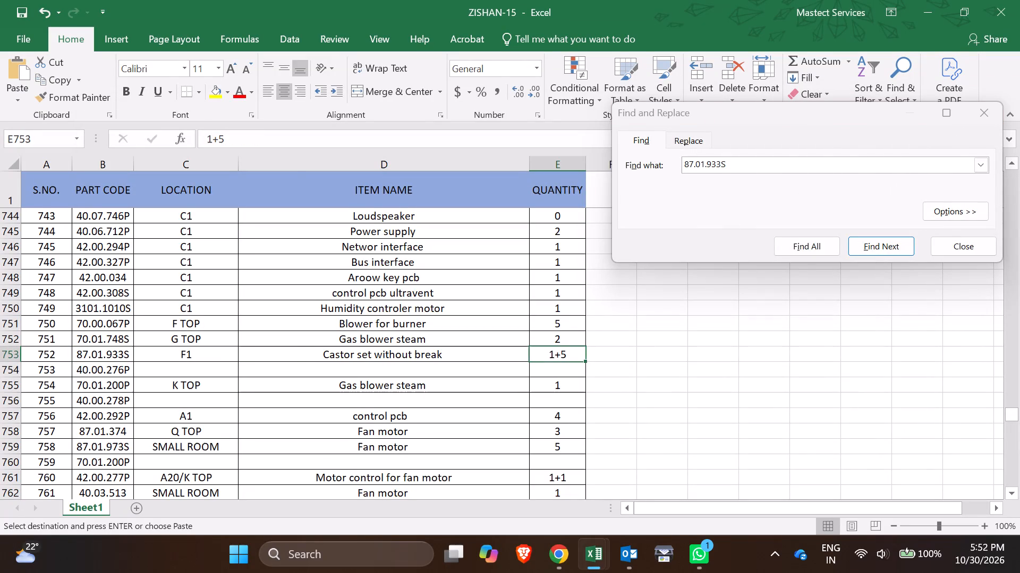
type("11")
key("Return")
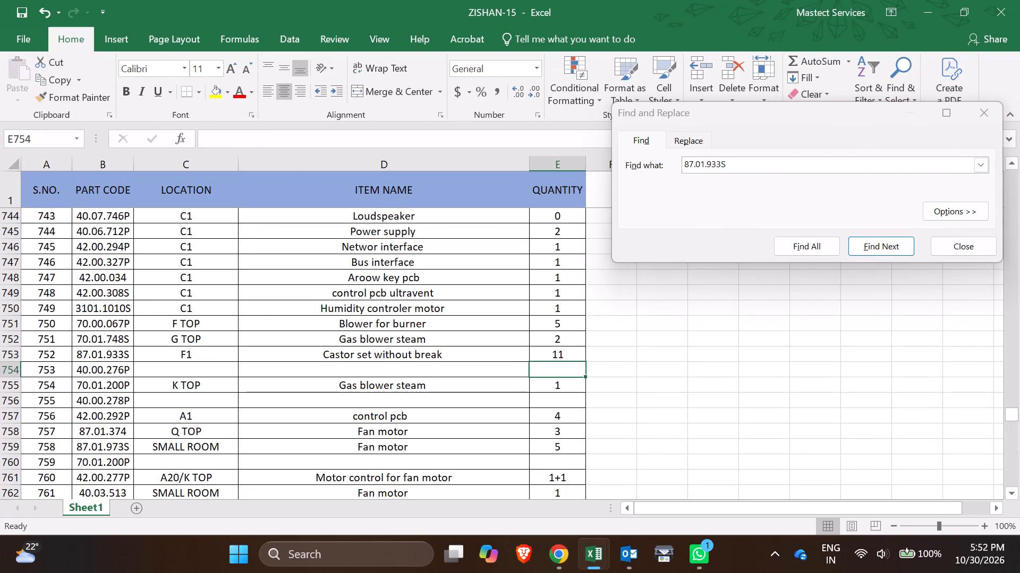
Find castor set 87.01.934 in ZISHAN-15, set its quantity in E812 to 5, save the workbook and close the search.
left_click(827, 168)
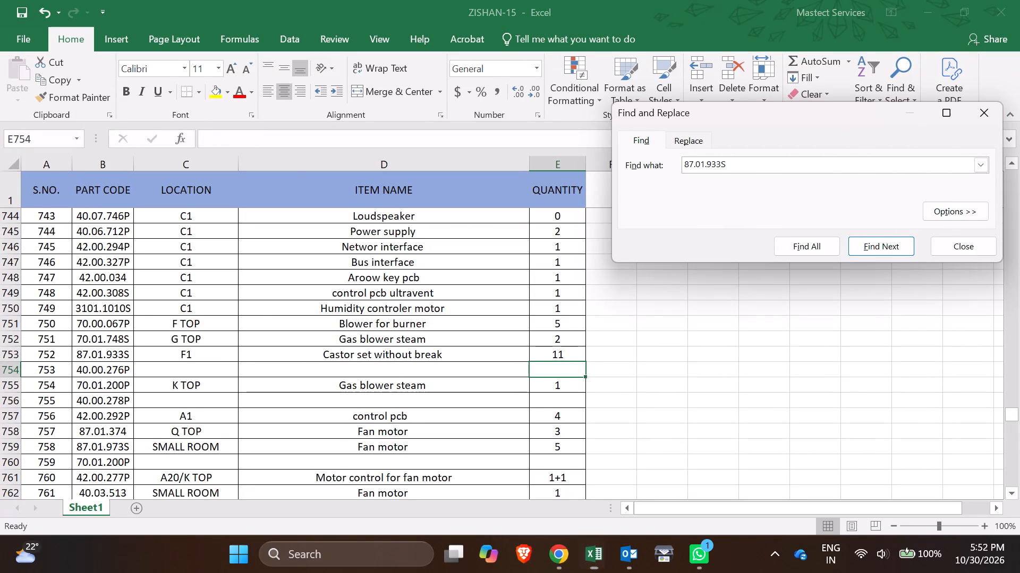
key("BackSpace")
key("BackSpace")
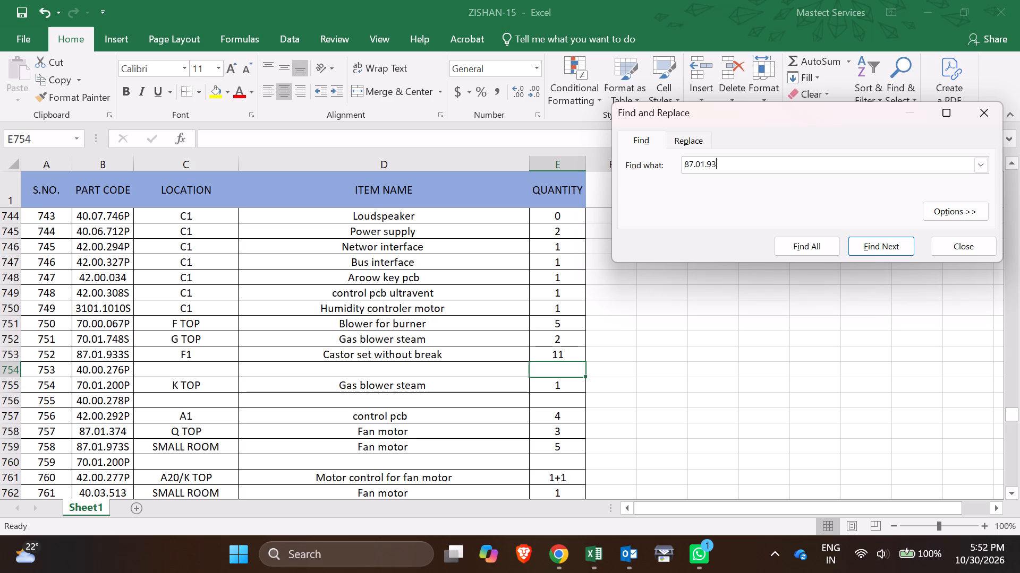
key("4")
key("Return")
key("Return")
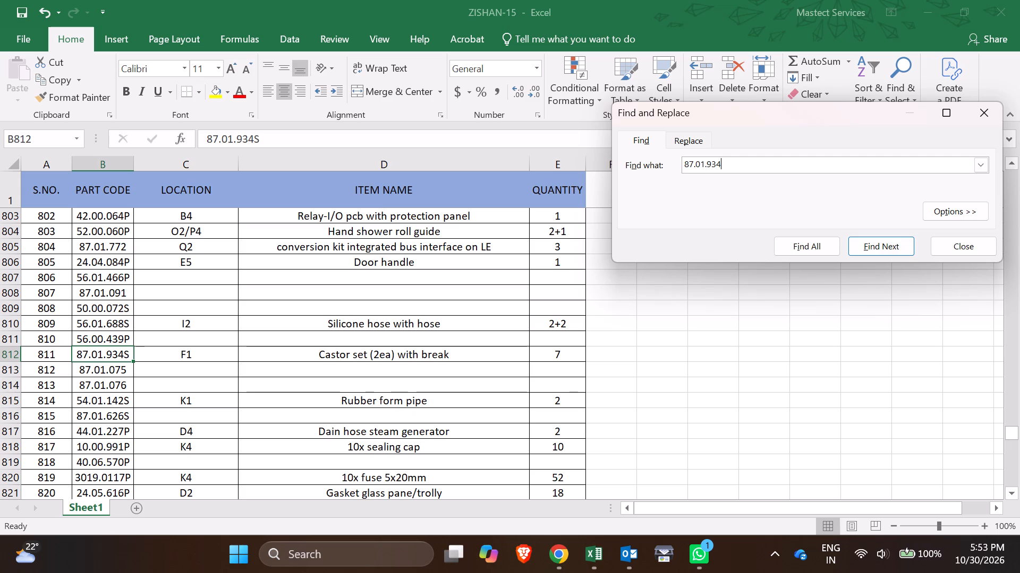
key("Return")
key("Right")
key("Right")
left_click(330, 354)
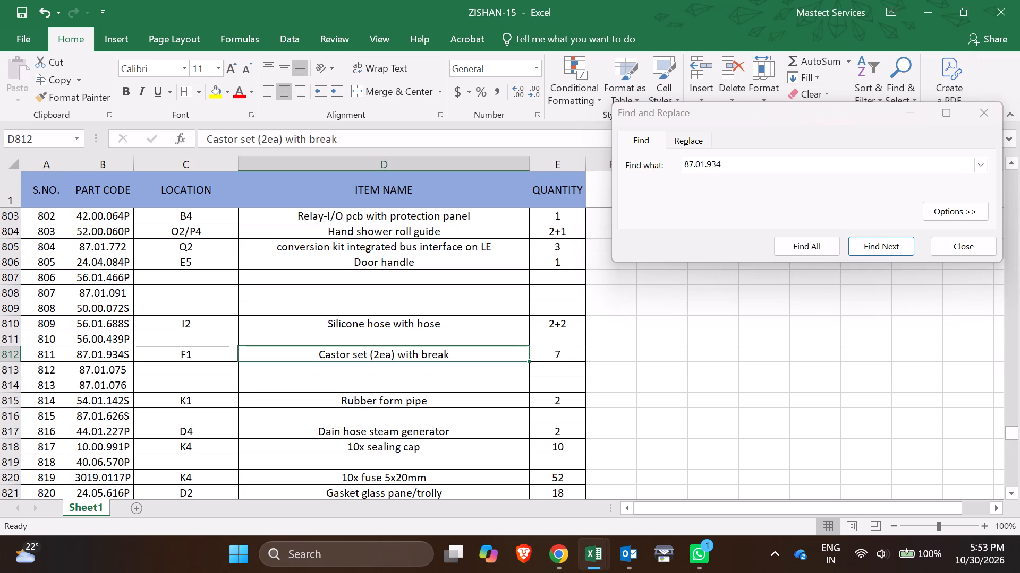
key("Right")
key("5")
key("Return")
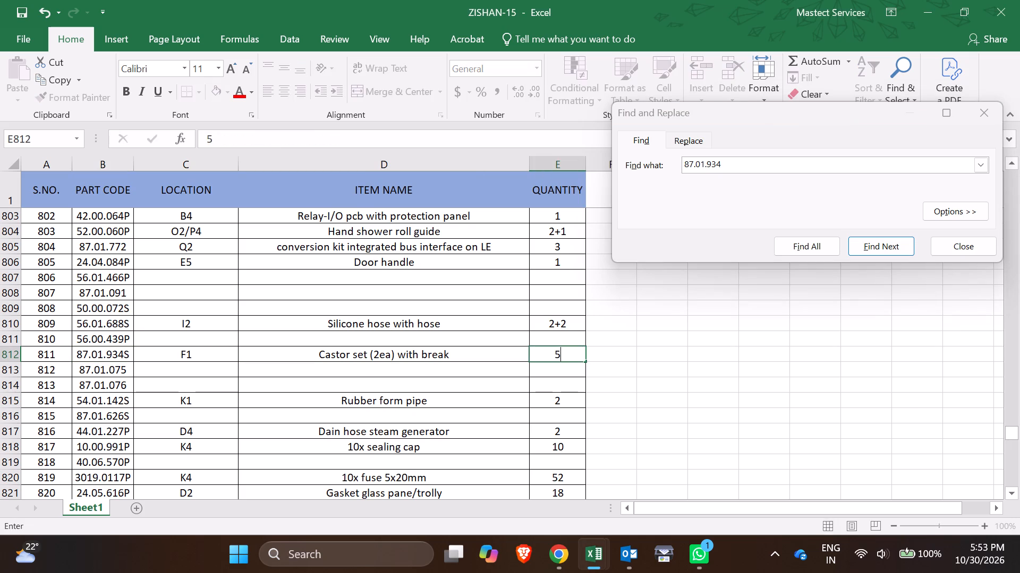
key("ctrl+s")
key("ctrl+s")
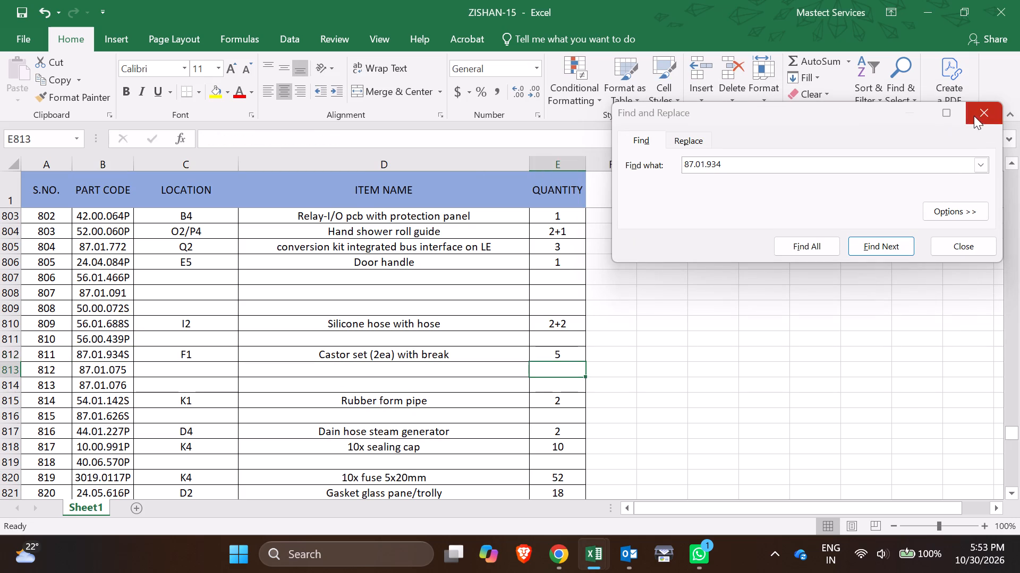
left_click(974, 115)
In the parts list, fill F7 with "Available in Delhi" for the castor set without brake and enter 11 in G7.
key("alt+Tab")
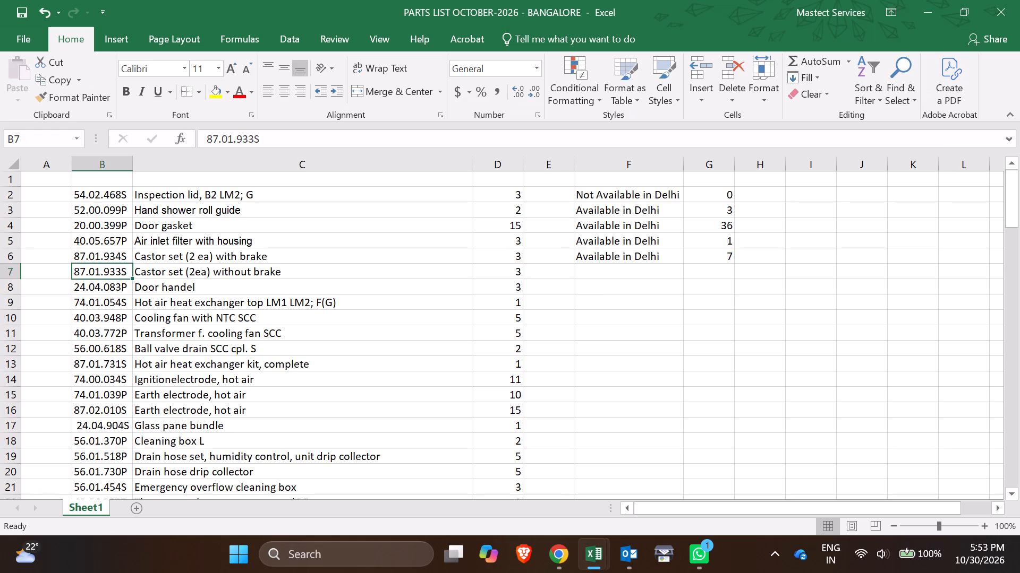
left_click(123, 261)
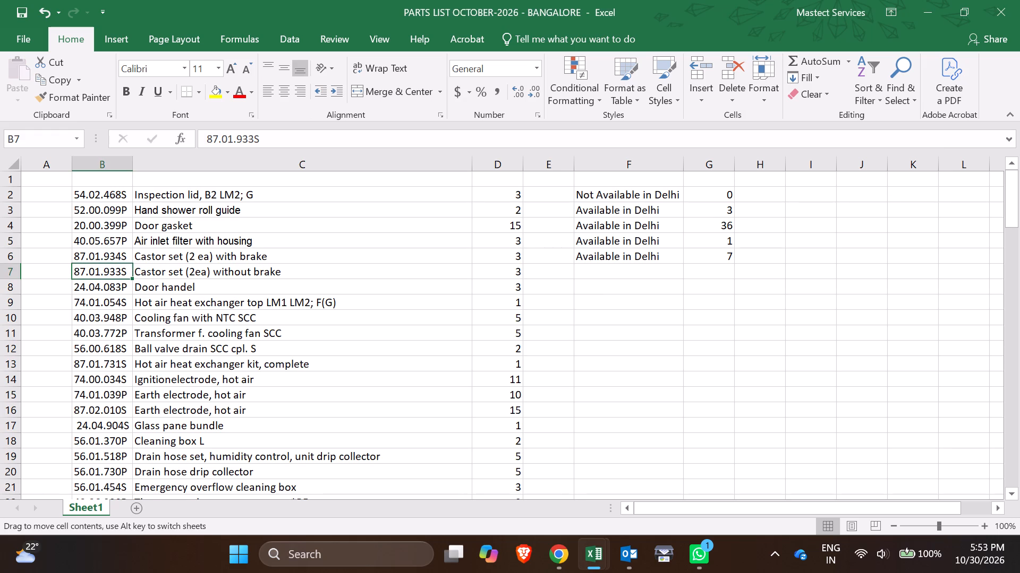
key("Right")
key("Right")
key("Right")
key("Right")
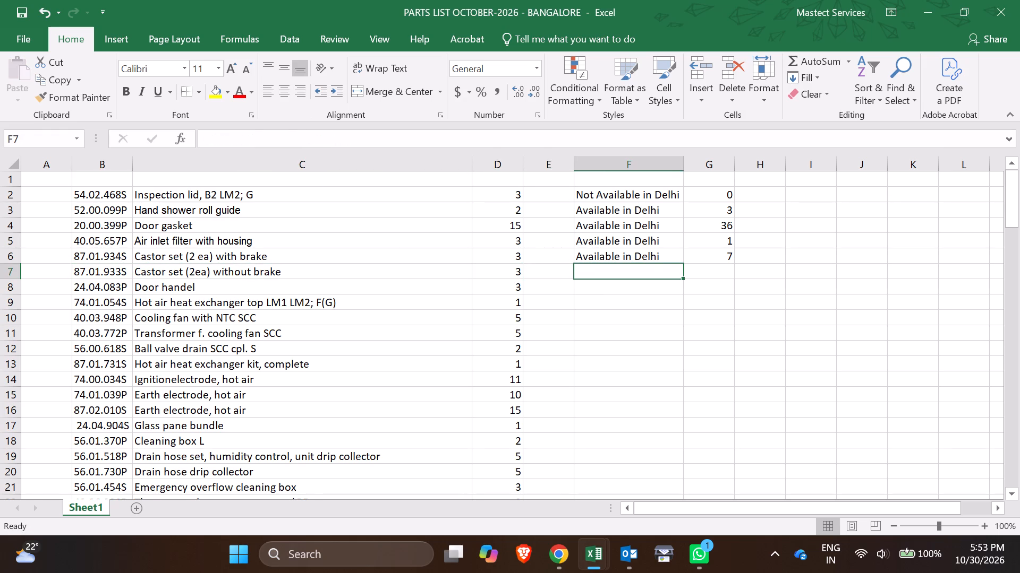
key("ctrl+d")
key("Right")
type("11")
key("Return")
Correct the Delhi quantity of the castor set with brake in G6 to 5 and save the parts list.
key("Up")
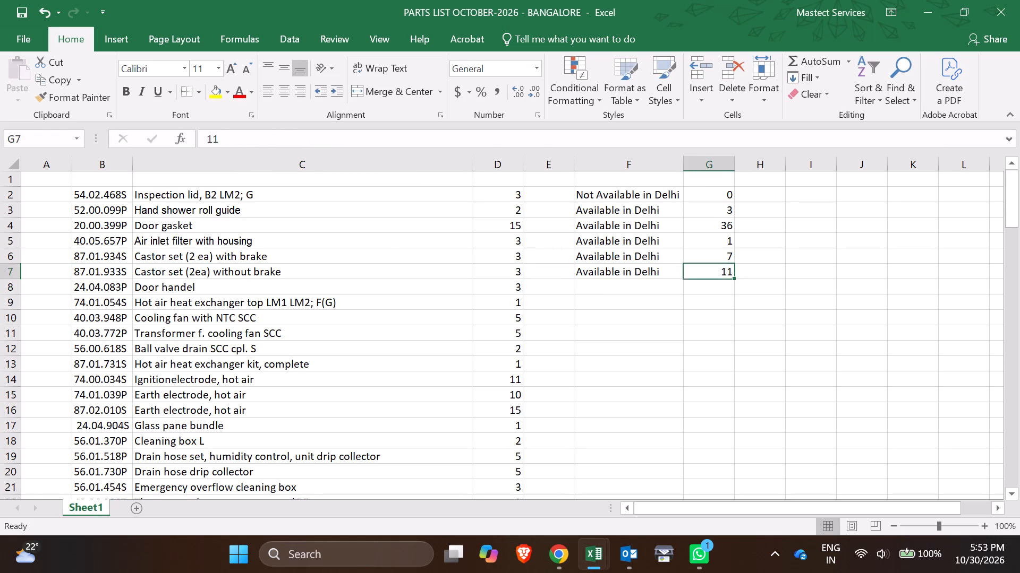
key("Up")
key("5")
key("Return")
key("ctrl+s")
Copy door handle code 24.04.083P from B8 of the parts list, look up its quantity in ZISHAN-15 and close the search.
key("Down")
key("Left")
key("Left")
key("Left")
key("Left")
key("ctrl+s")
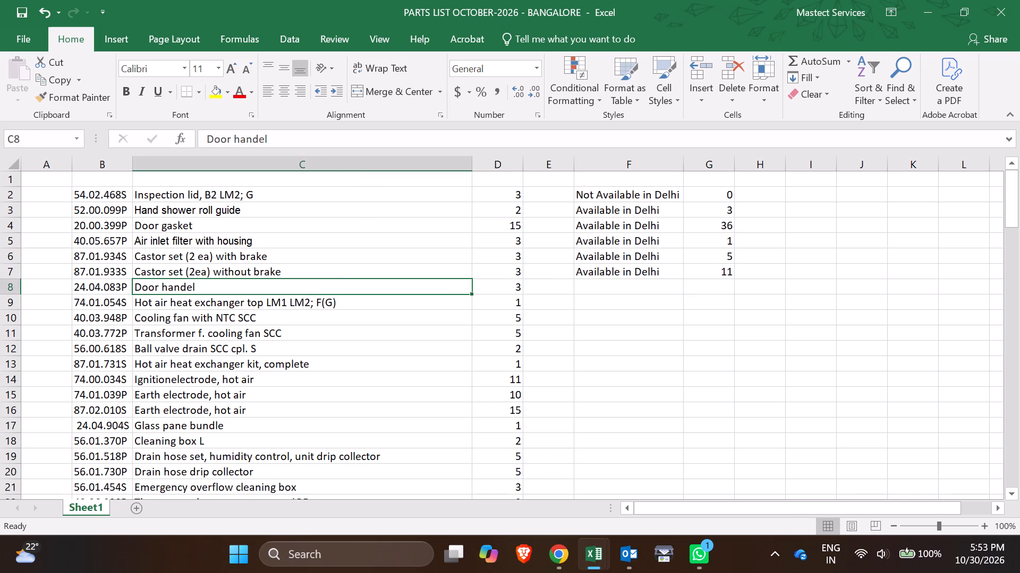
key("Left")
key("ctrl+c")
key("alt+Tab")
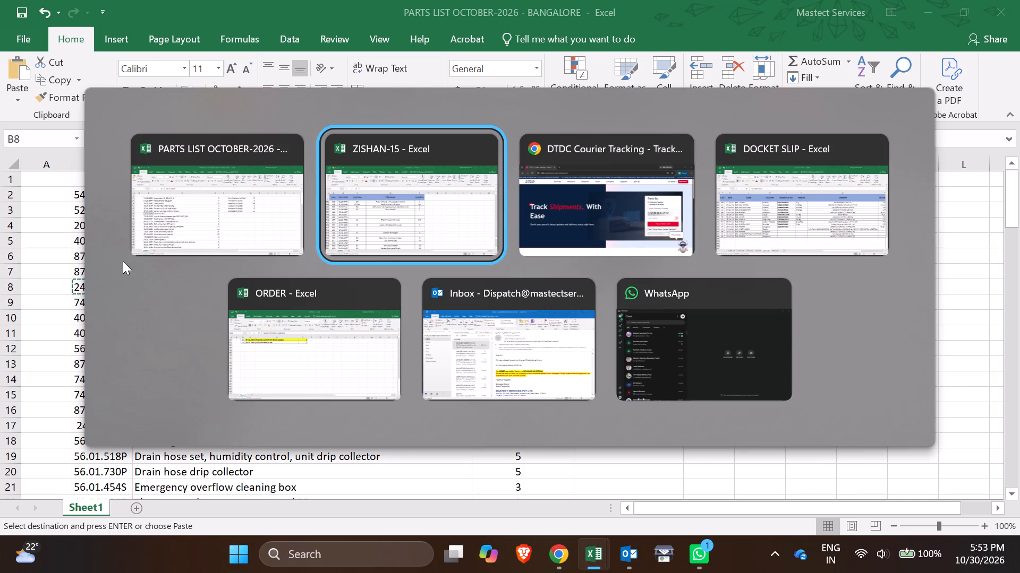
key("ctrl+f")
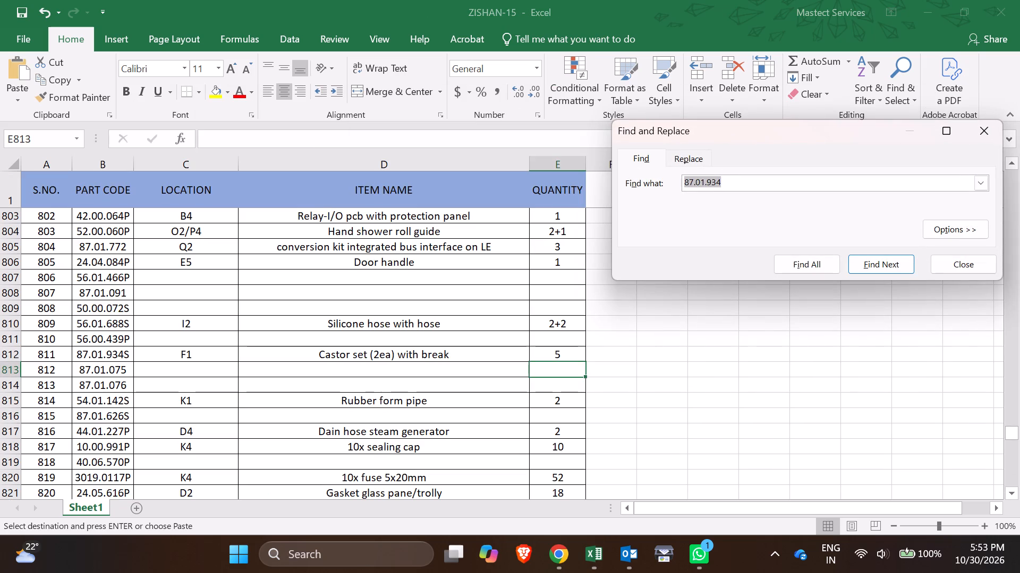
key("BackSpace")
key("ctrl+v")
key("Return")
key("Return")
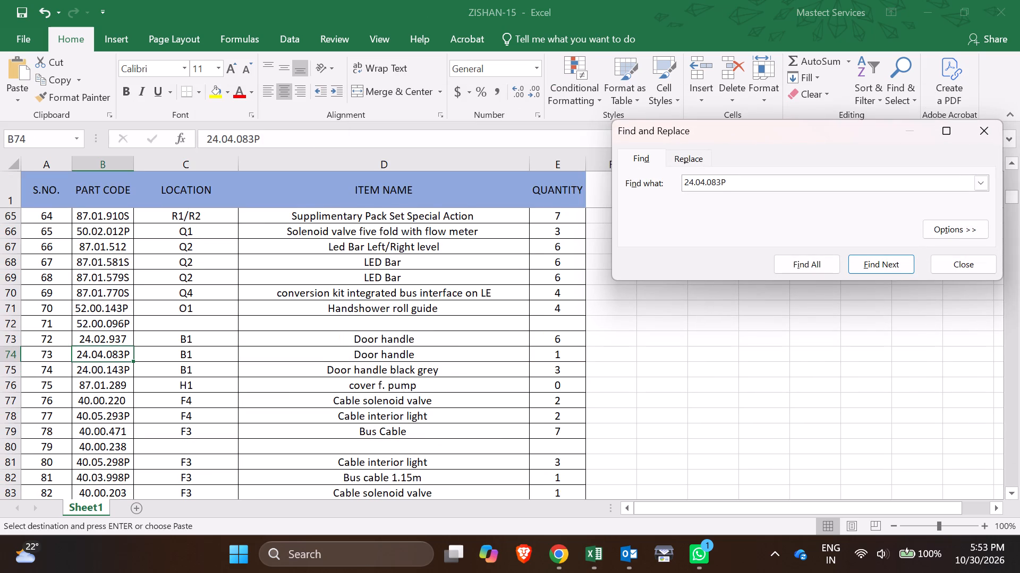
left_click(196, 355)
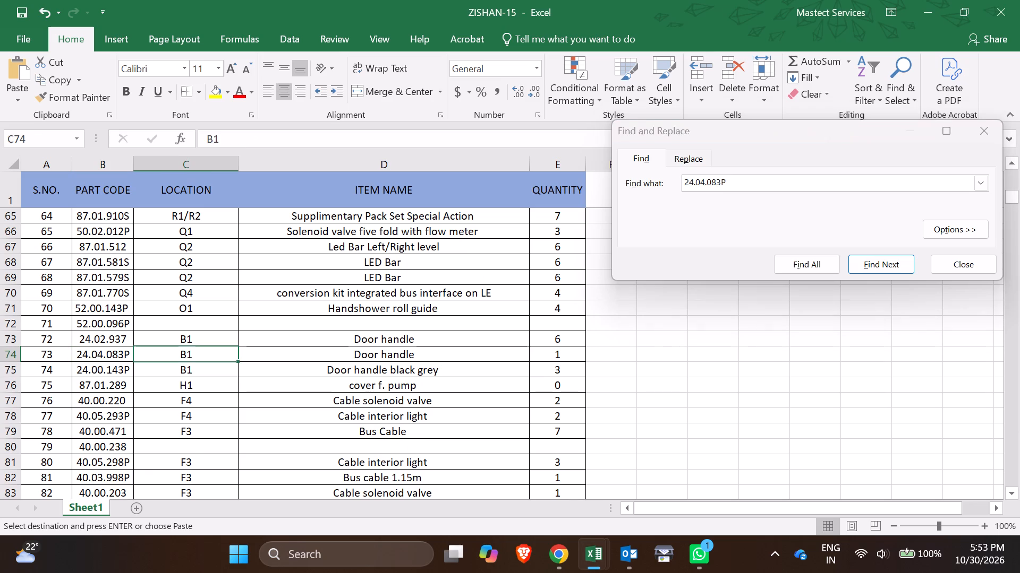
key("Right")
key("Right")
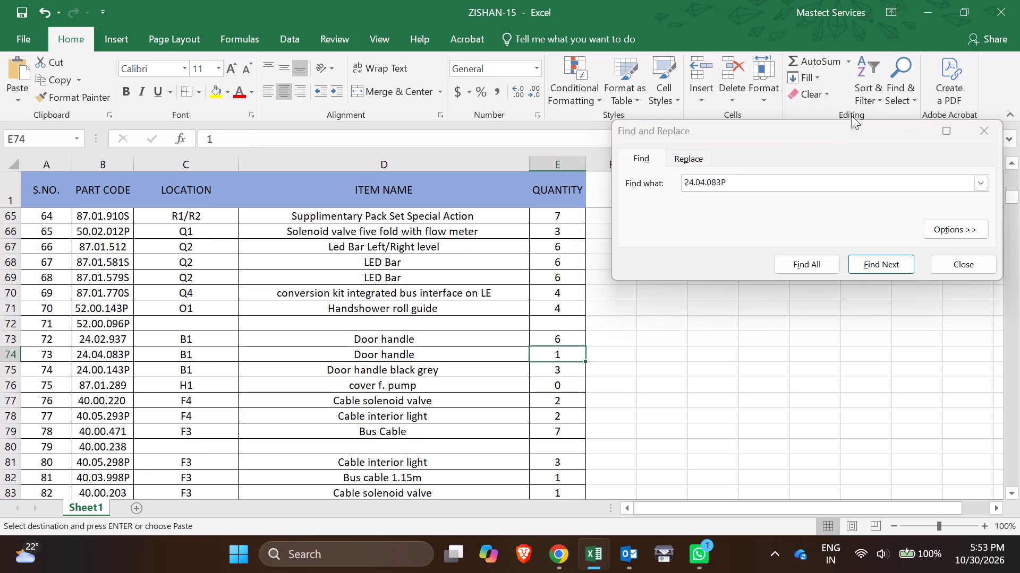
left_click(972, 132)
In the parts list, fill F8 with "Available in Delhi" for the door handle, enter 1 in G8 and save.
key("alt+Tab")
key("Right")
key("Right")
key("Right")
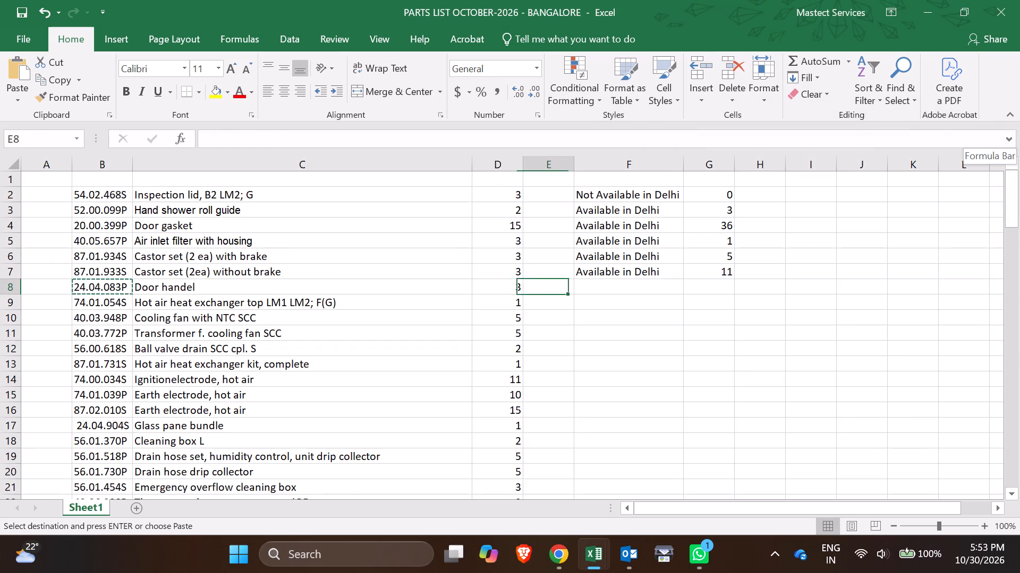
key("Right")
key("ctrl+d")
key("Right")
key("1")
key("Return")
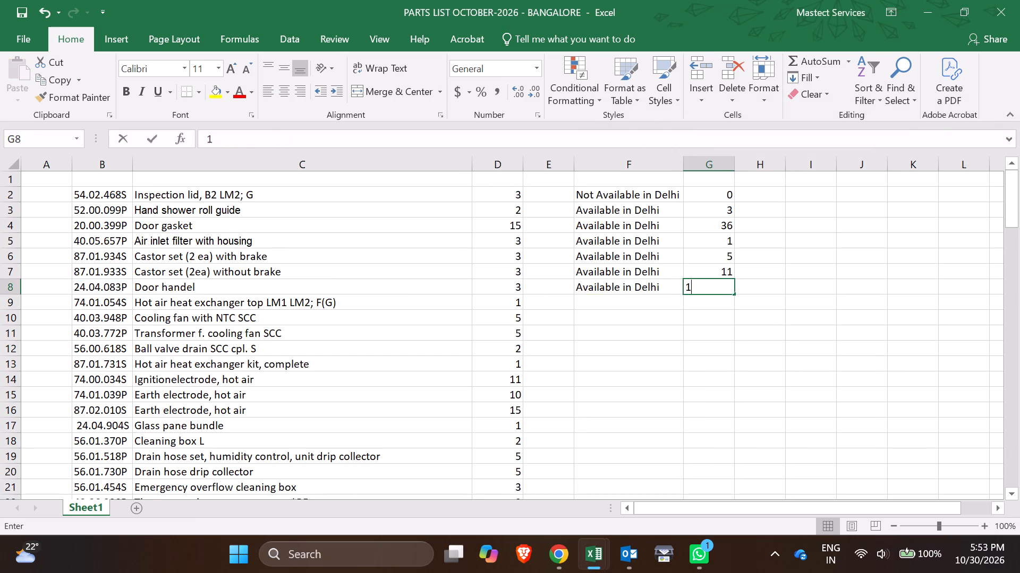
key("ctrl+s")
Copy hot air heat exchanger code 74.01.054S from B9 of the parts list, look up its quantity in ZISHAN-15 and close the search.
key("Left")
key("Left")
key("Left")
key("Left")
key("Left")
key("Right")
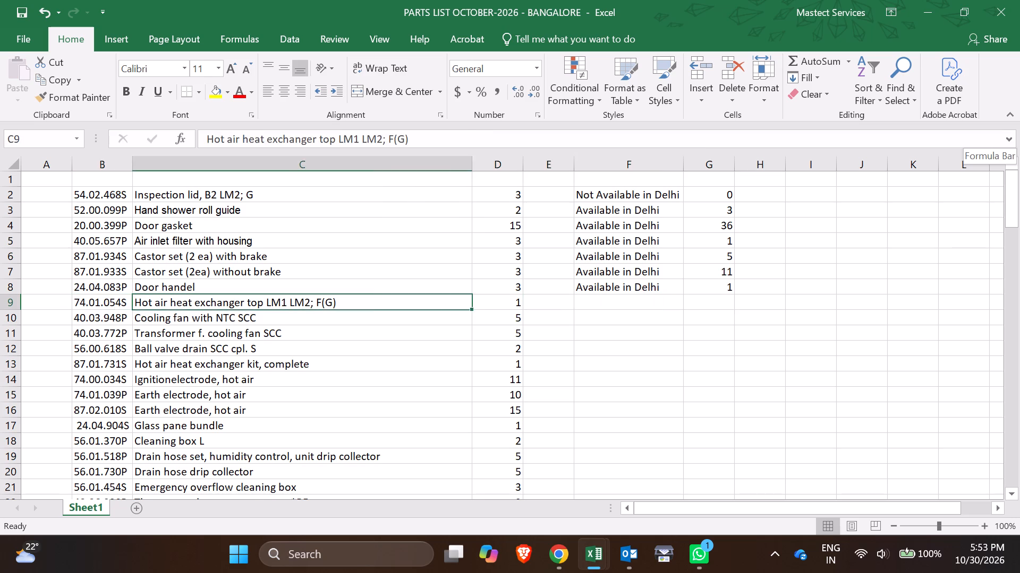
key("Left")
key("ctrl+c")
key("alt+Tab")
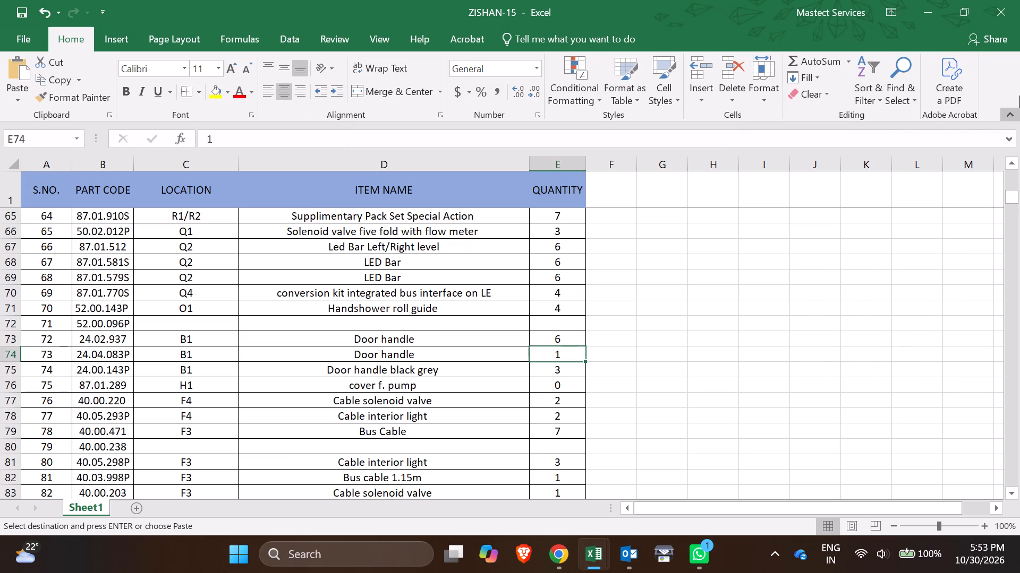
key("ctrl+f")
key("BackSpace")
key("ctrl+v")
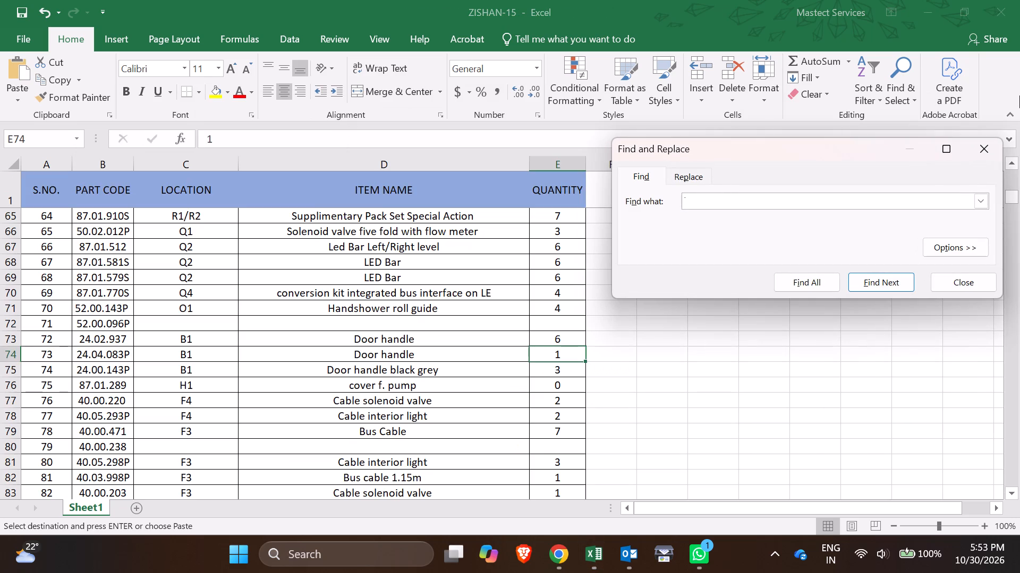
key("Return")
key("Return")
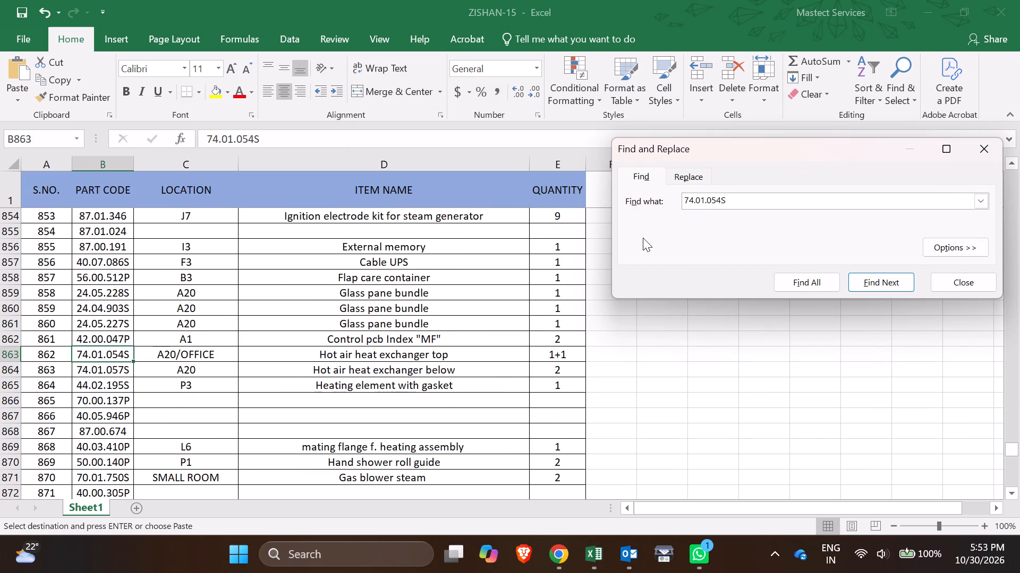
left_click(346, 352)
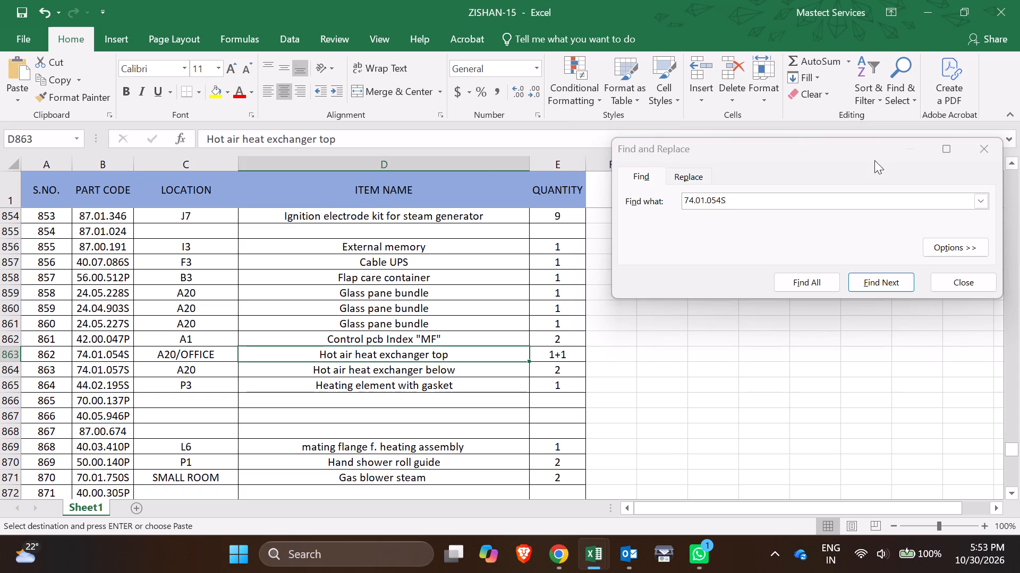
left_click(972, 145)
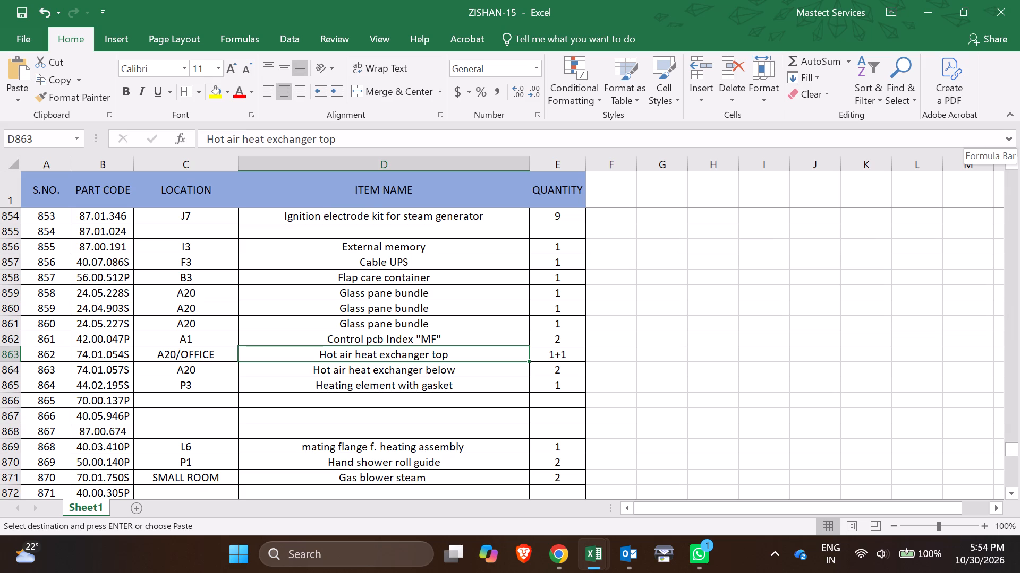
In the parts list, fill F9 with "Available in Delhi" for the hot air heat exchanger, enter 2 in G9 and save.
key("alt+Tab")
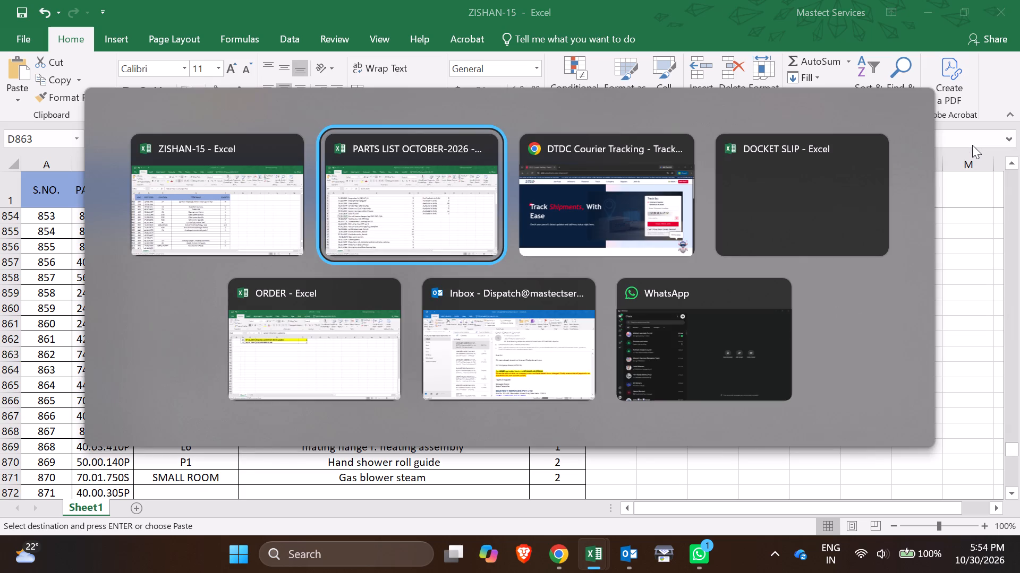
key("Right")
key("Right")
key("Right")
key("Right")
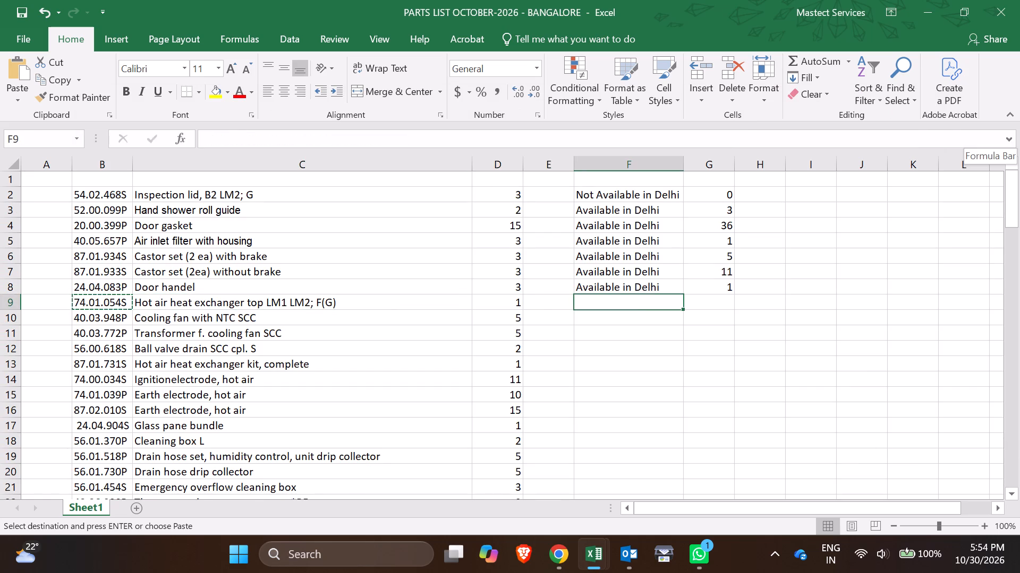
key("ctrl+d")
key("Right")
key("2")
key("Return")
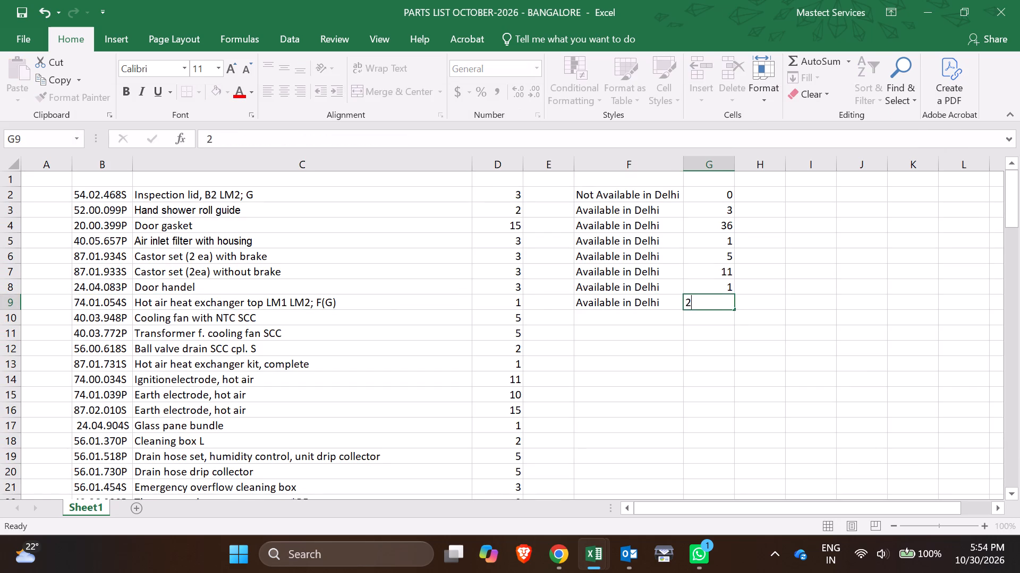
key("ctrl+s")
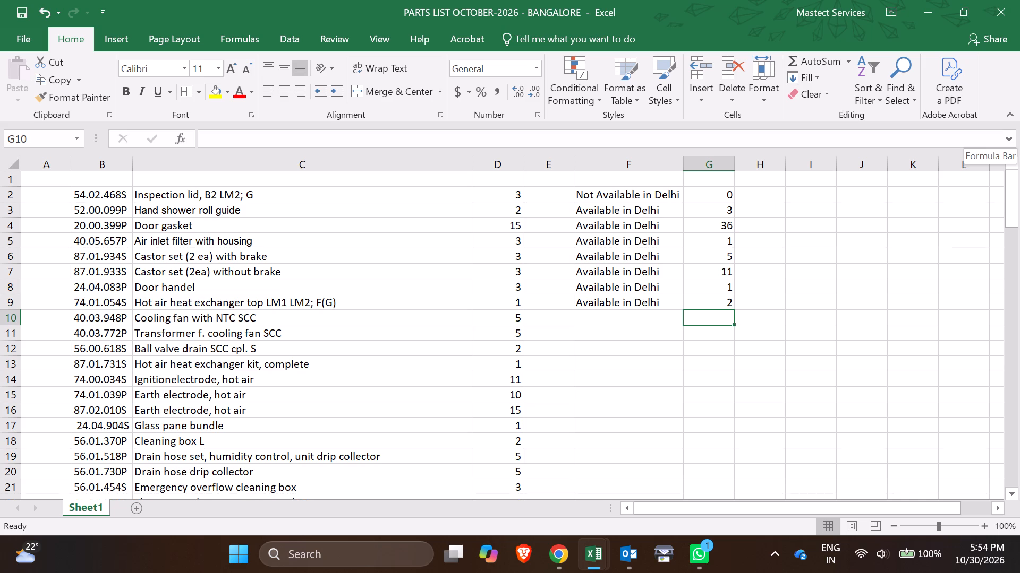
Copy code 40.03.948P of the cooling fan with NTC from B10 of the parts list and find it in ZISHAN-15.
key("Left")
key("Left")
key("Left")
key("Left")
key("Left")
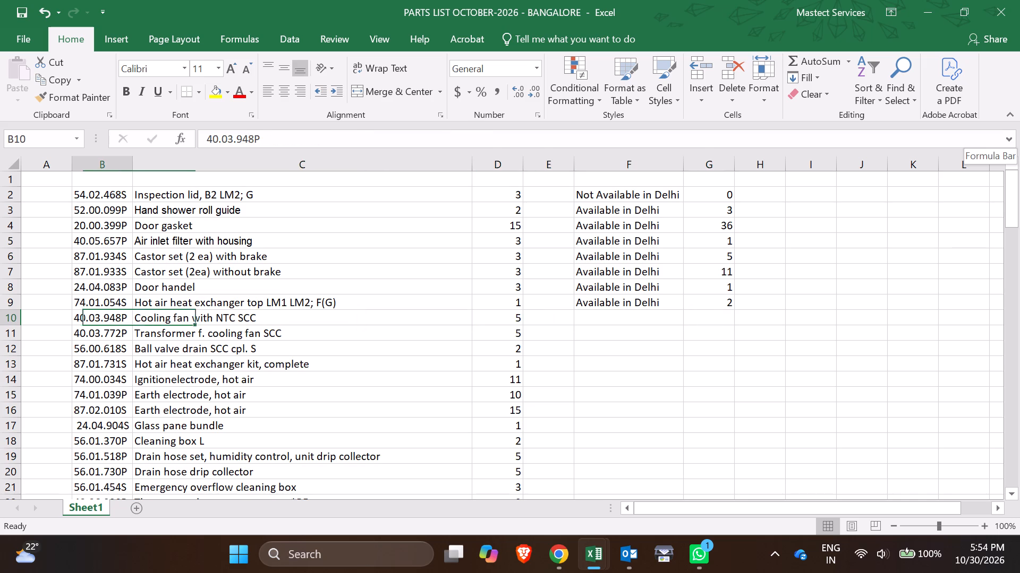
key("ctrl+c")
key("alt+Tab")
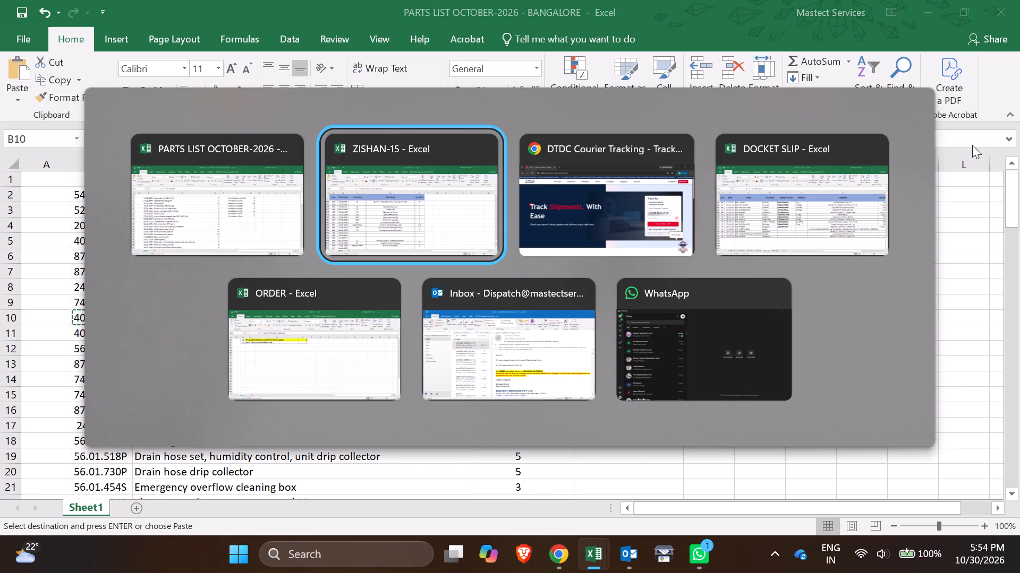
key("ctrl+f")
key("BackSpace")
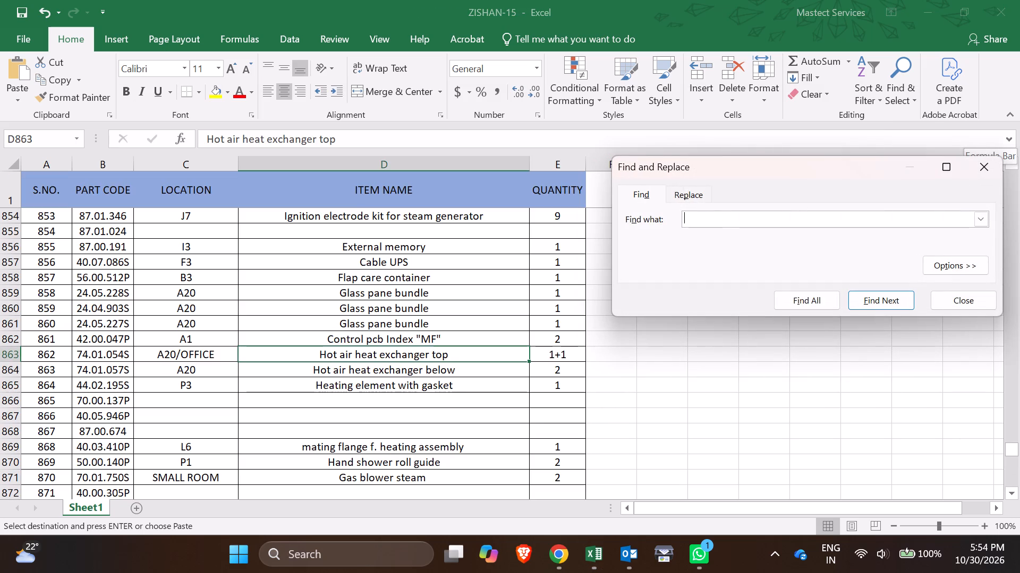
key("ctrl+v")
key("Return")
key("Return")
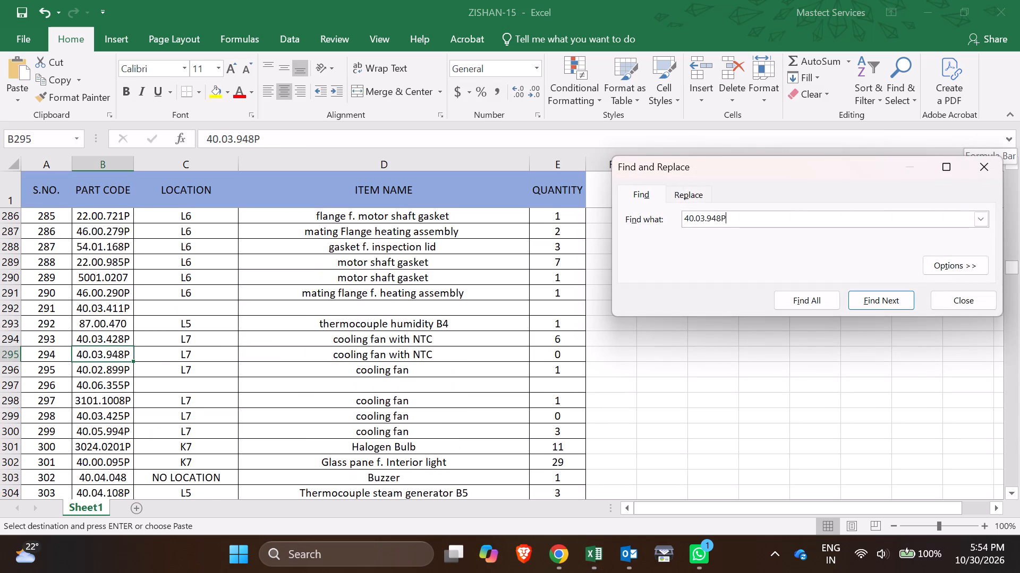
Check the cooling fan with NTC entry for code 40.03.948P in ZISHAN-15 and close the search.
left_click(435, 352)
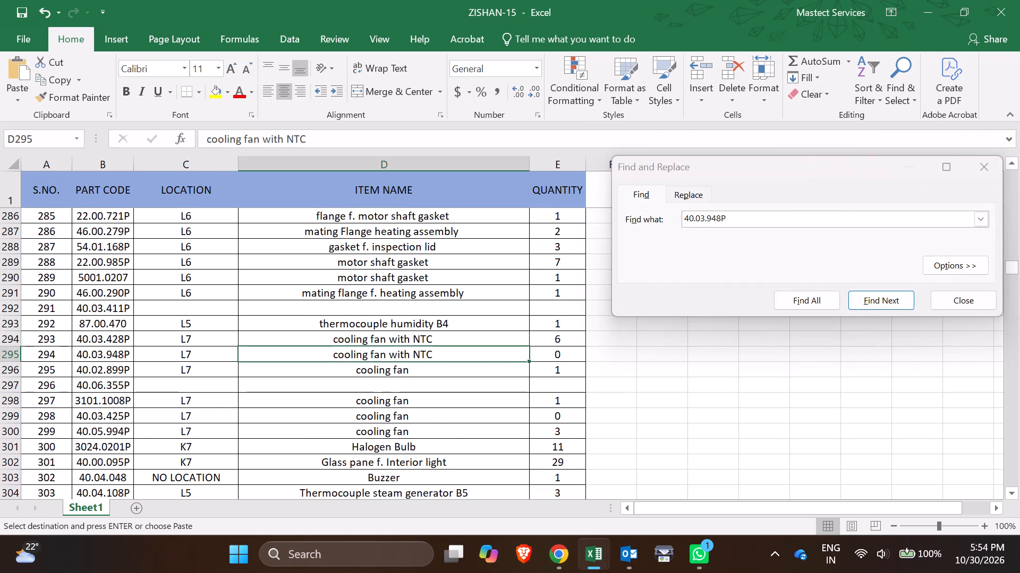
left_click(985, 164)
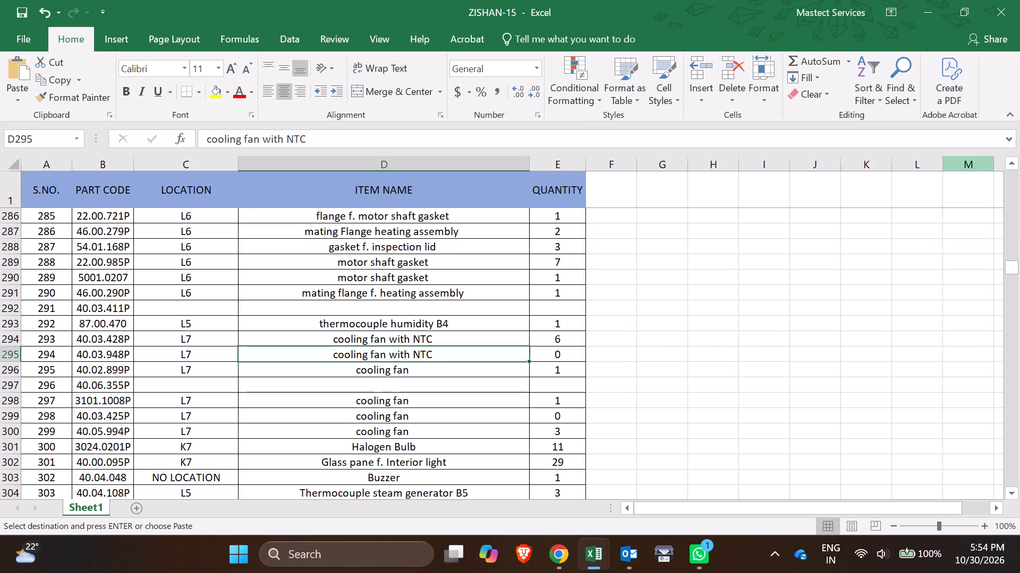
Switch to the October 2026 Bangalore parts list, save it and search it for other occurrences of 40.03.948P.
key("alt+Tab")
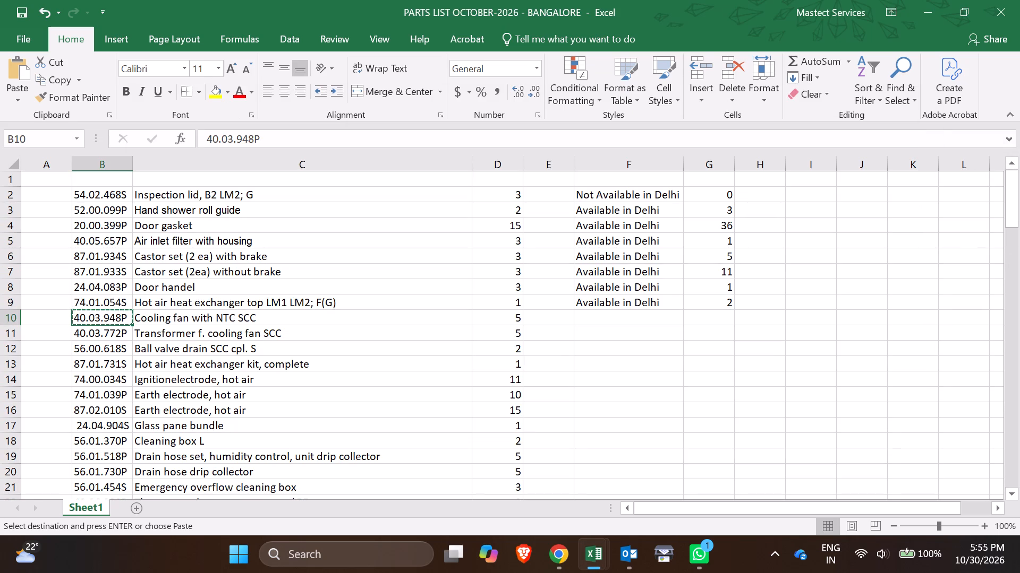
key("ctrl+s")
key("ctrl+f")
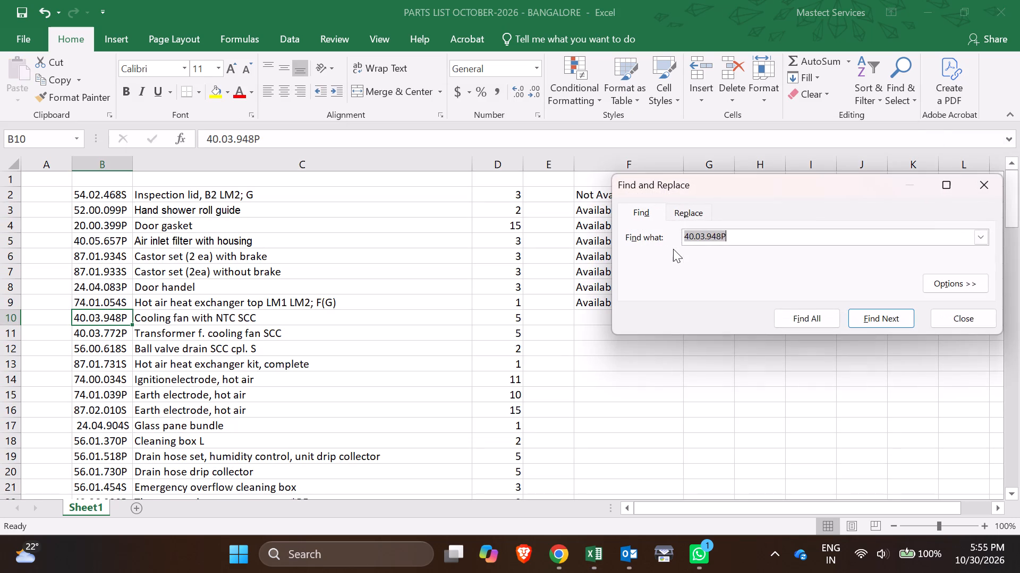
key("Return")
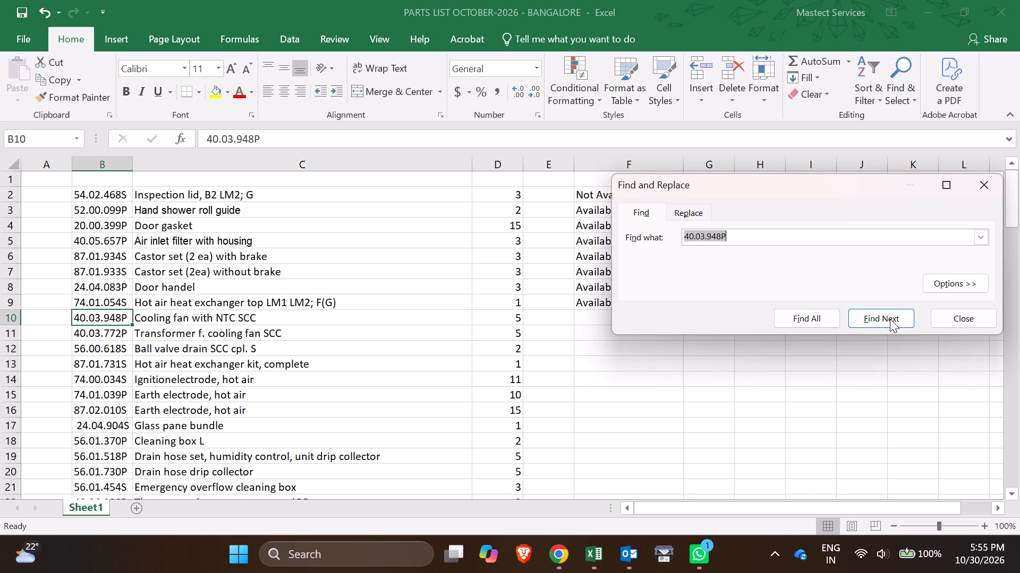
left_click(890, 319)
left_click(701, 375)
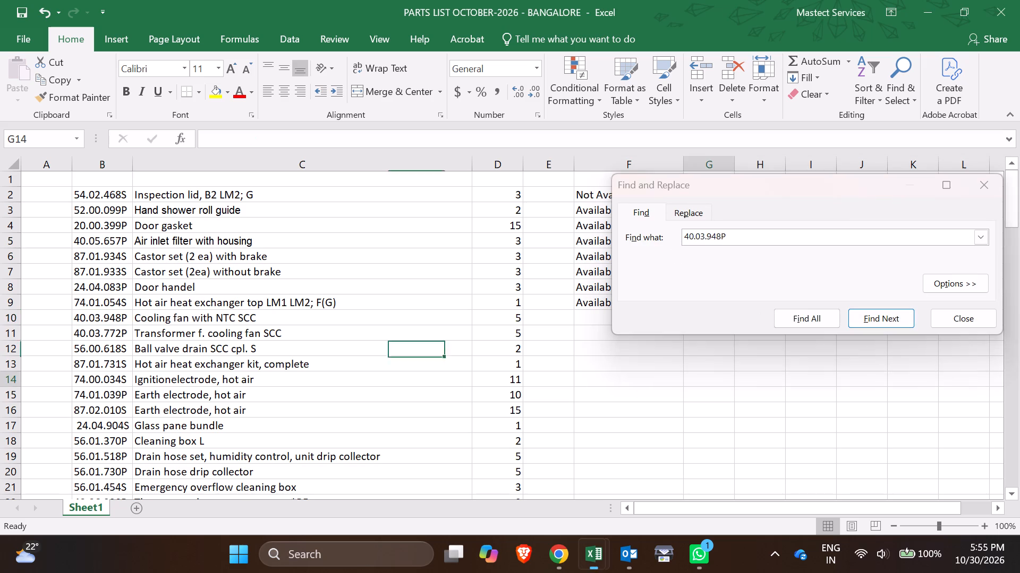
left_click(856, 325)
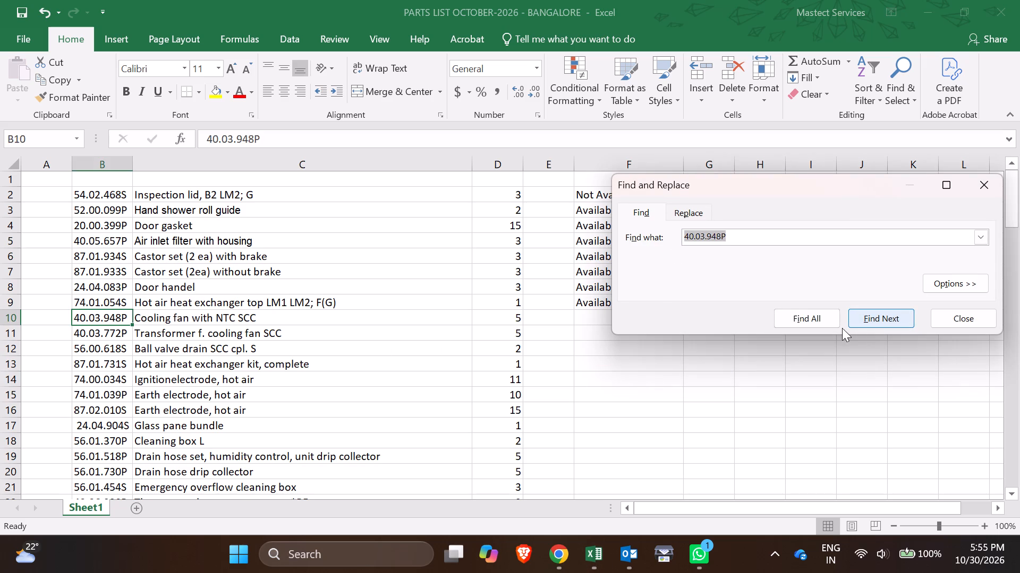
triple_click(867, 319)
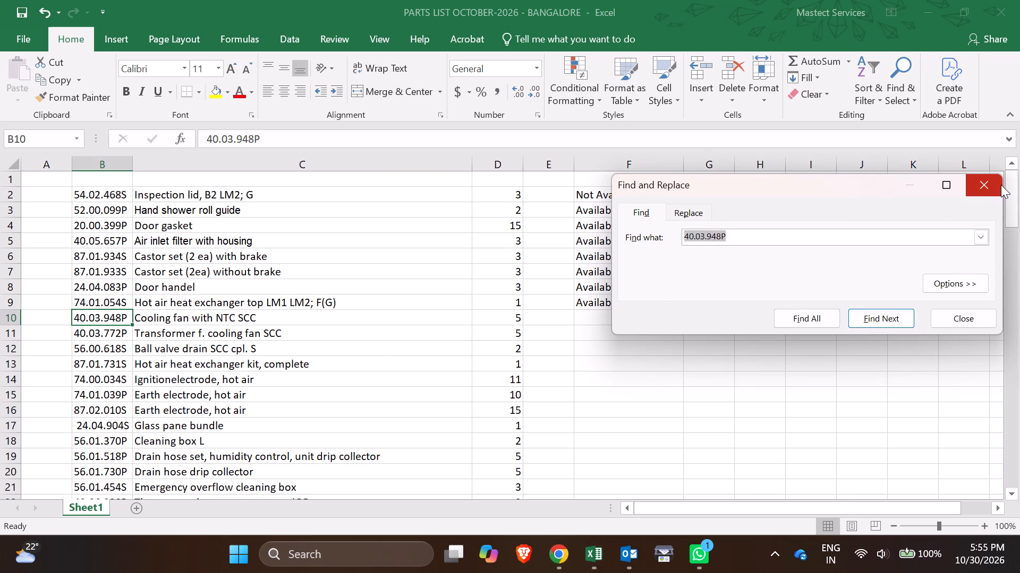
left_click(1001, 185)
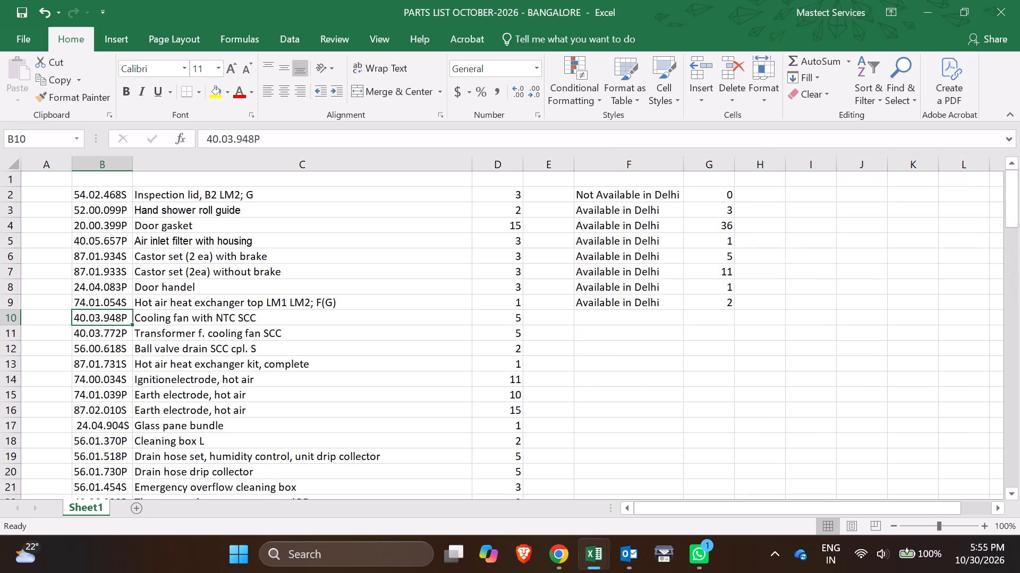
Copy the cooling fan with NTC SCC entry from B10:D10 to the first empty row, starting at B116, and save.
key("shift+Right")
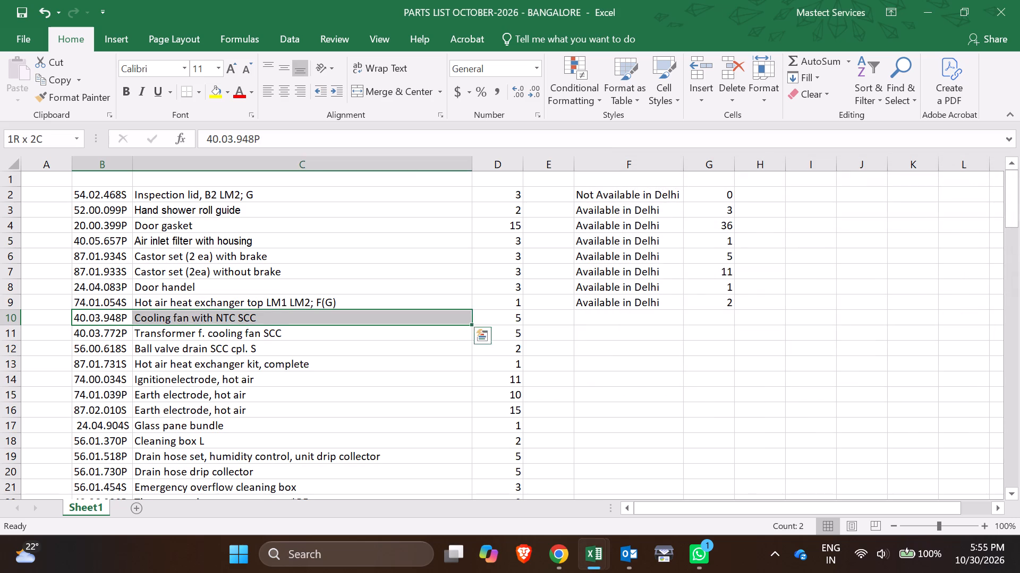
key("shift+Right")
key("ctrl+c")
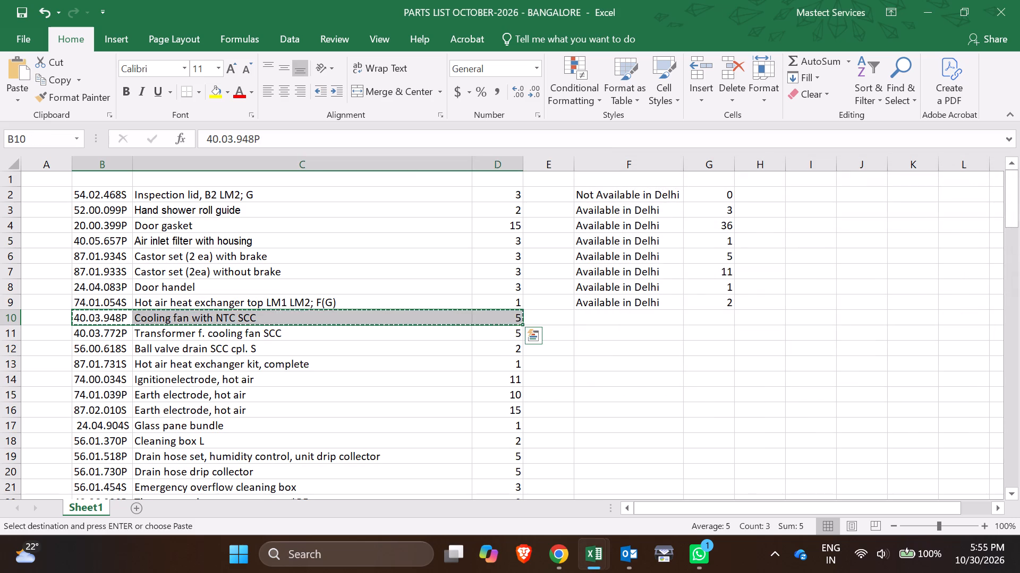
scroll(192, 377, "down", 11)
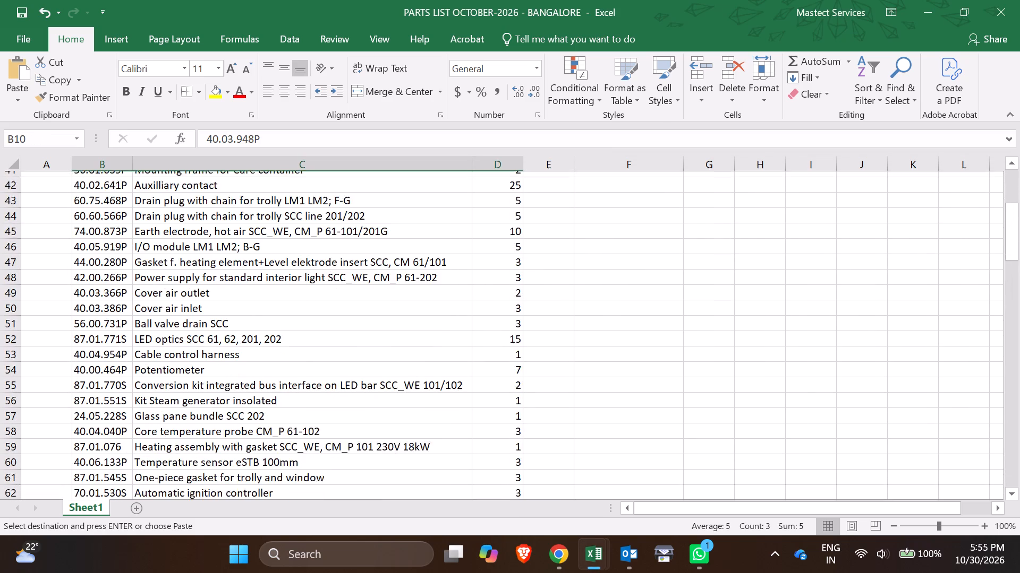
scroll(192, 377, "down", 18)
left_click(115, 396)
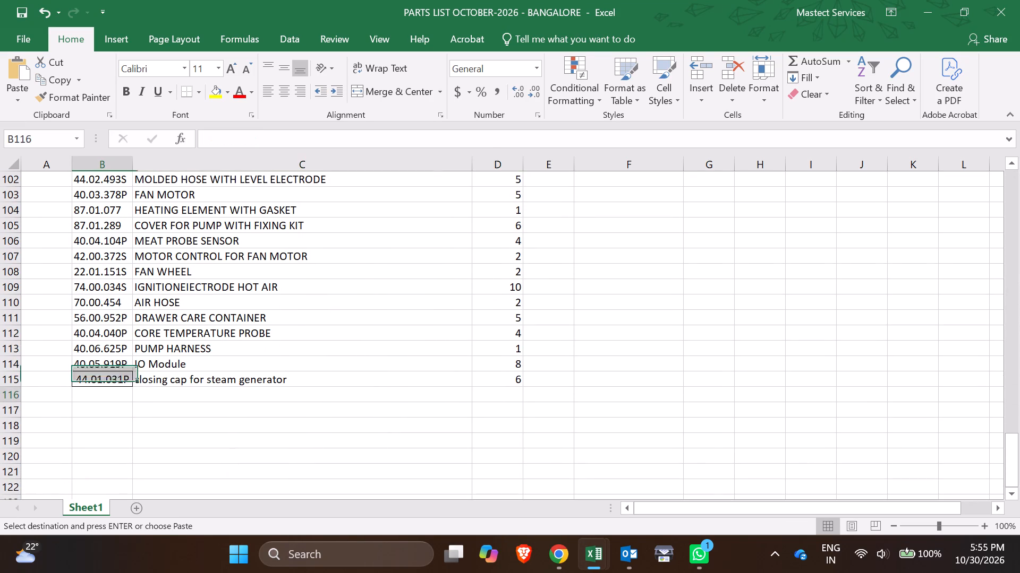
key("ctrl+v")
key("ctrl+s")
key("Right")
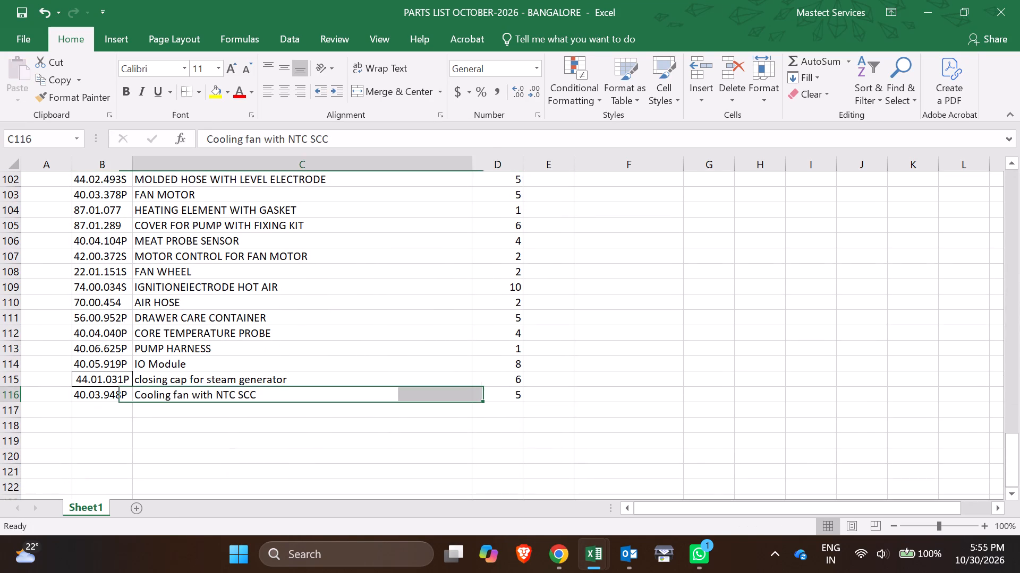
key("ctrl+s")
key("ctrl+s")
key("Left")
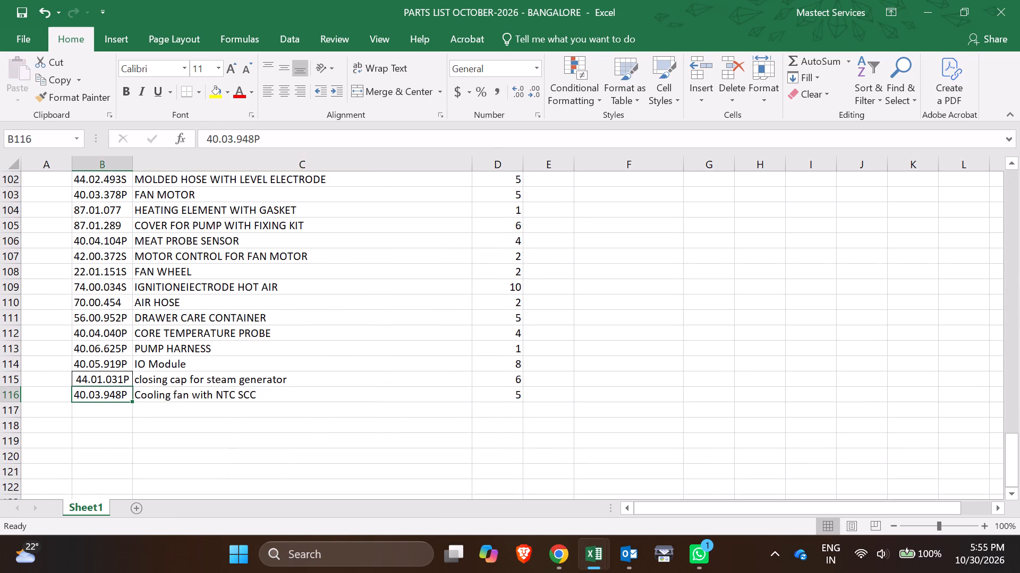
key("ctrl+s")
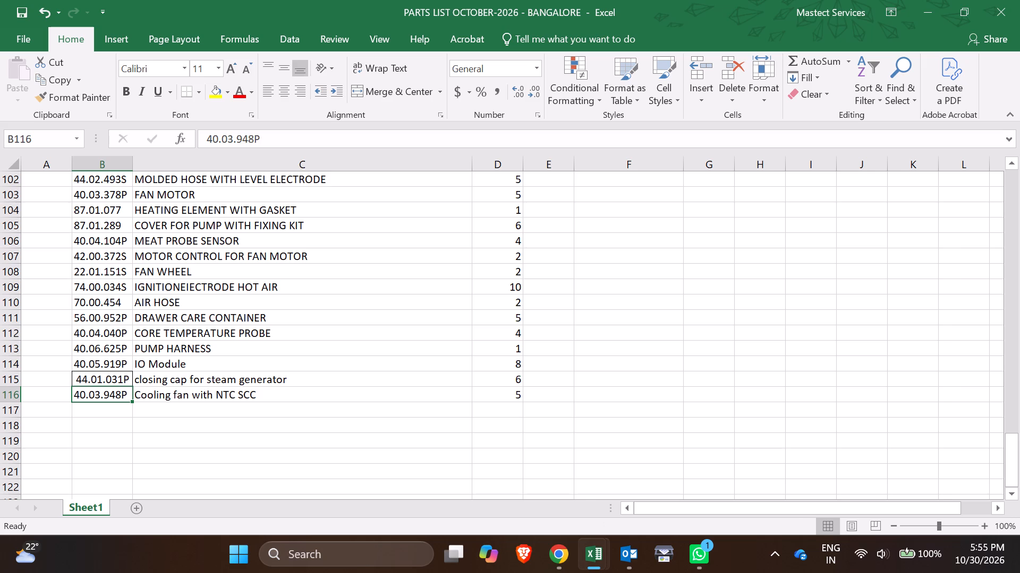
Recheck the row of part 40.03.948P in ZISHAN-15 and save that workbook.
key("alt+Tab")
left_click(173, 352)
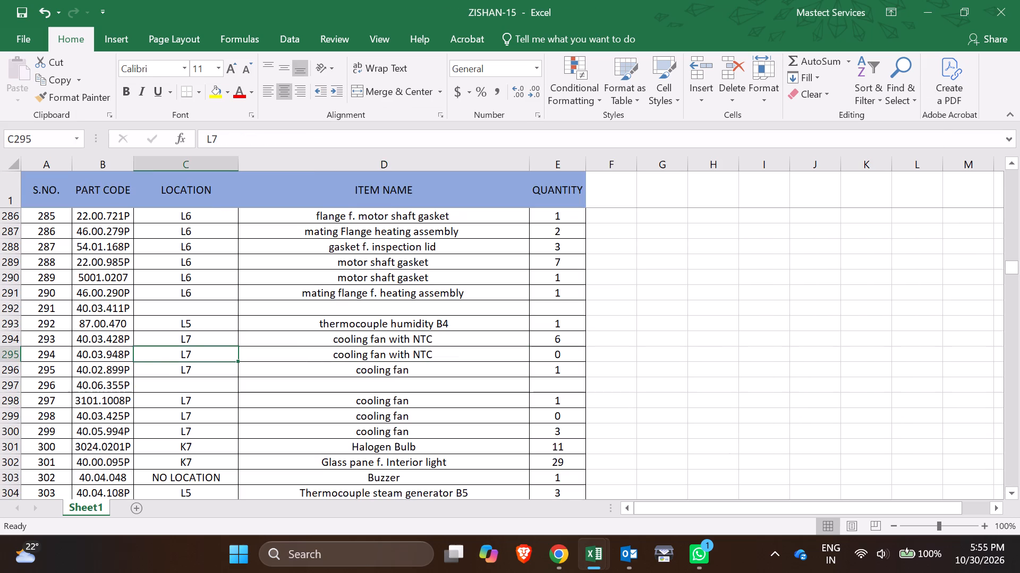
key("ctrl+s")
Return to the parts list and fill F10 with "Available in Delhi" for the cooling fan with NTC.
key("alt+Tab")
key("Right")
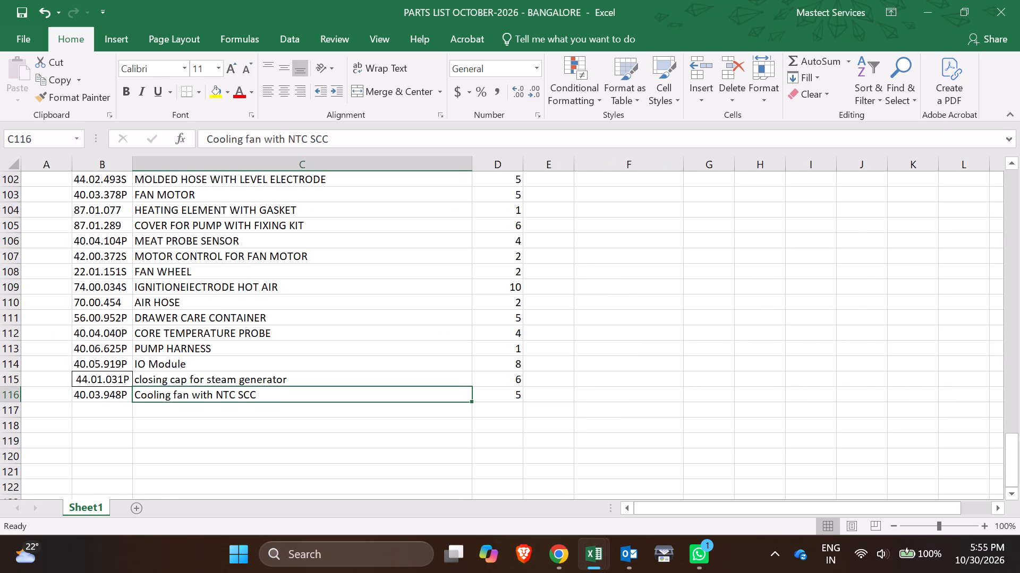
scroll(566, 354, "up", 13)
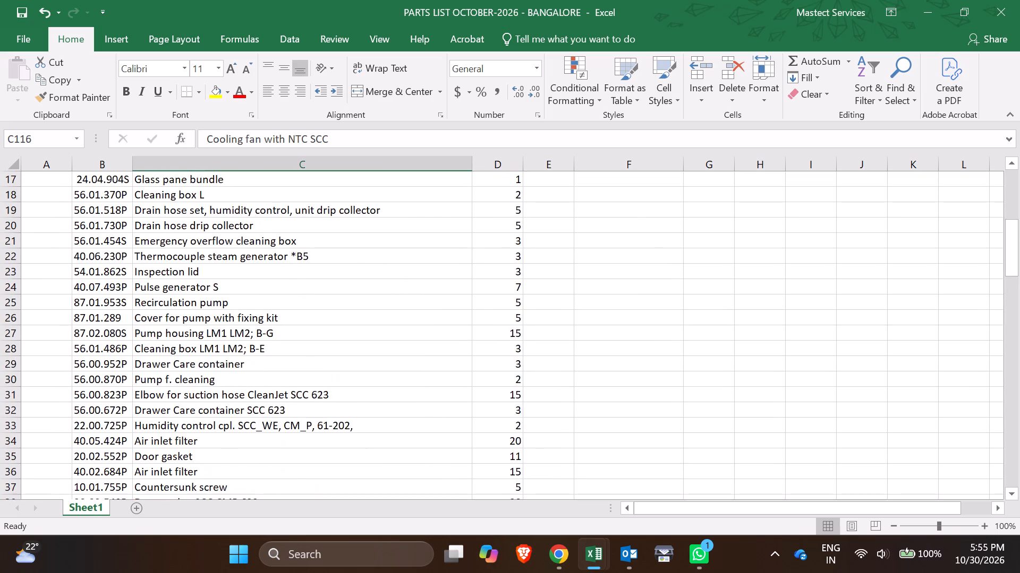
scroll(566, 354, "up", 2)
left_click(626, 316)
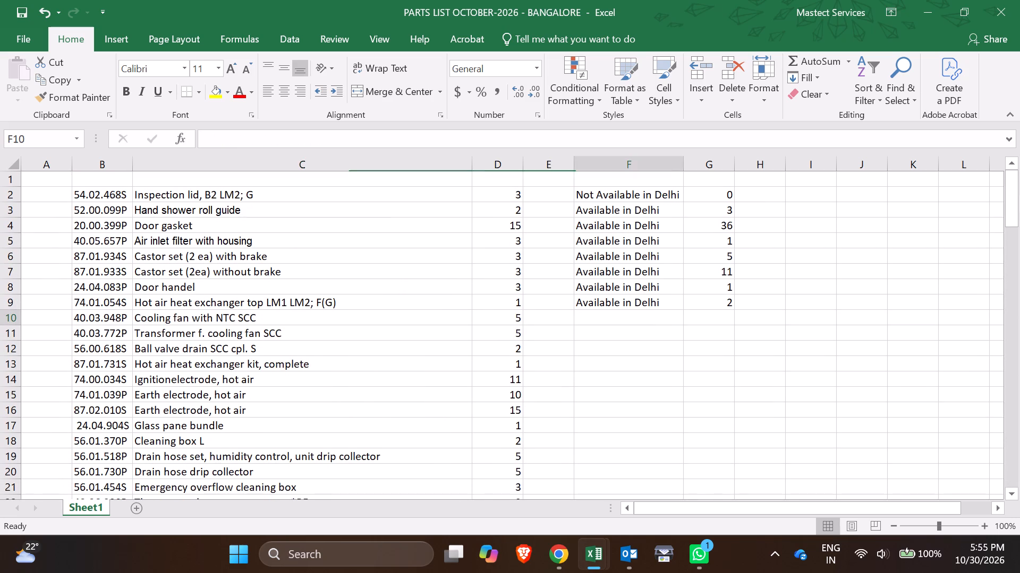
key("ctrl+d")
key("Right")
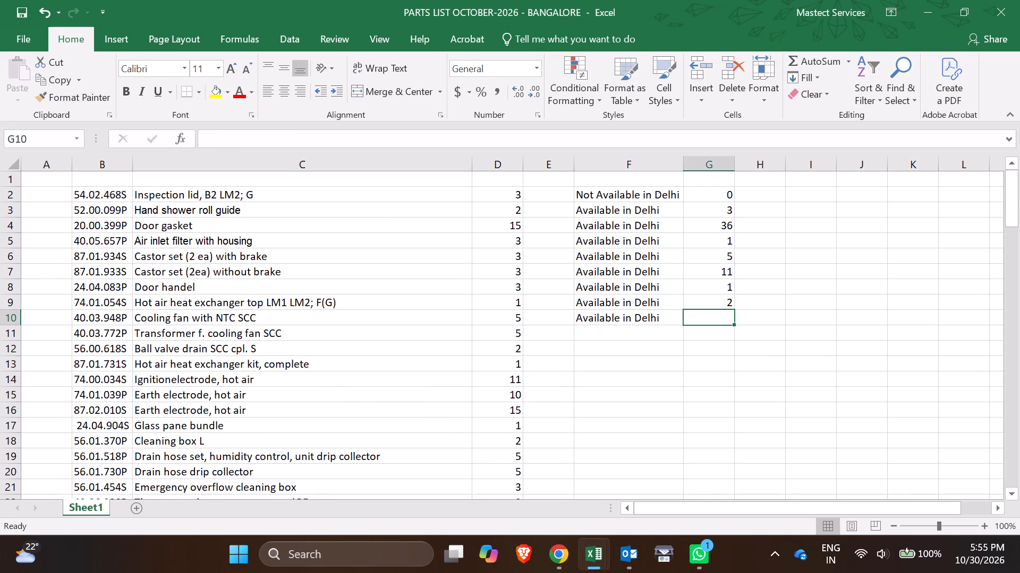
Copy "Not Available in Delhi" from F2 into F10 for the cooling fan with NTC.
key("Up")
key("Left")
key("Up")
key("Up")
key("Up")
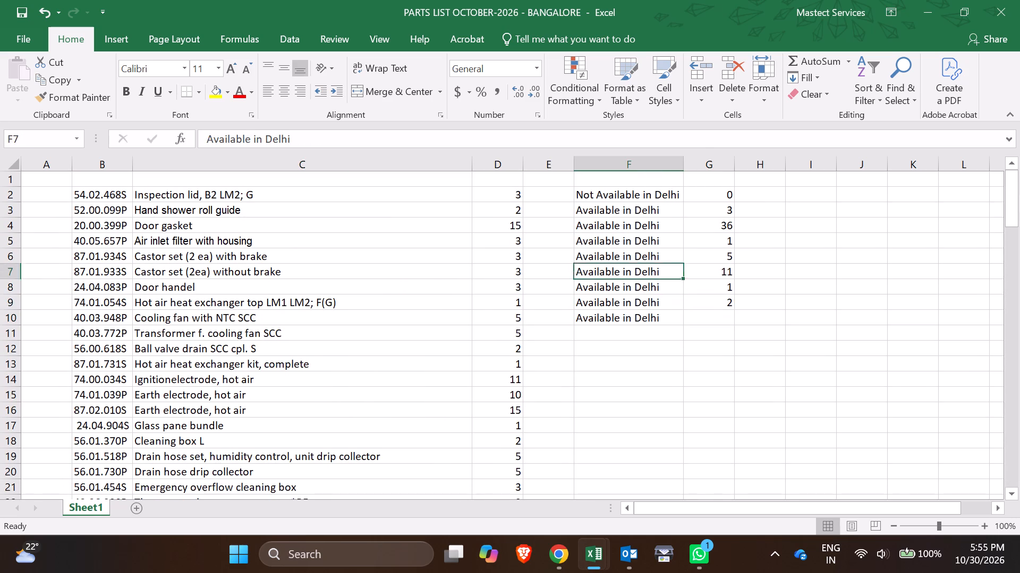
key("Up")
key("Up")
key("Up")
key("Up")
key("ctrl+c")
key("Down")
key("Down")
key("Down")
key("Down")
key("Down")
key("Down")
key("Down")
key("Down")
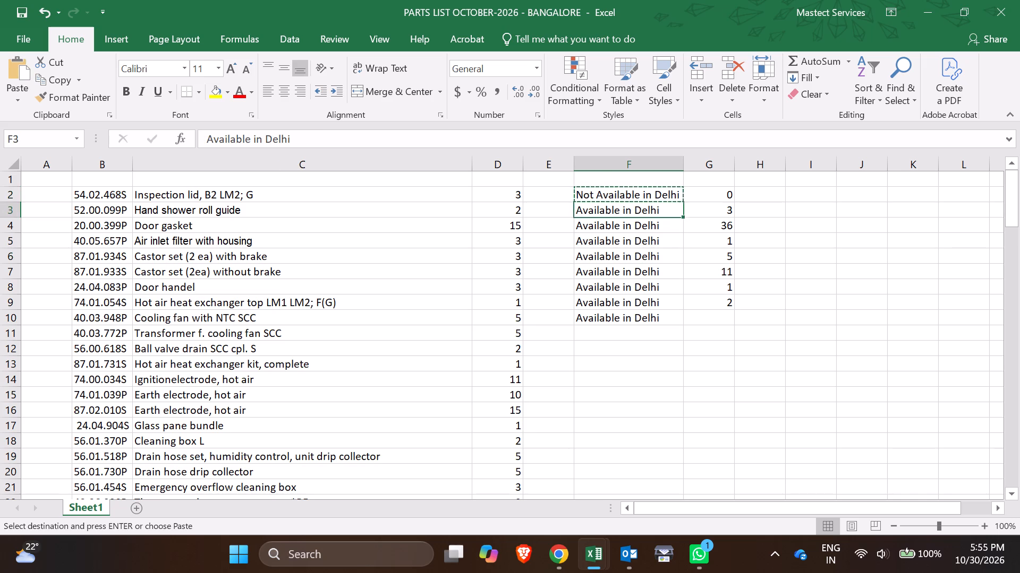
key("ctrl+v")
Enter quantity 0 in G10 for the cooling fan with NTC and save the parts list.
key("Right")
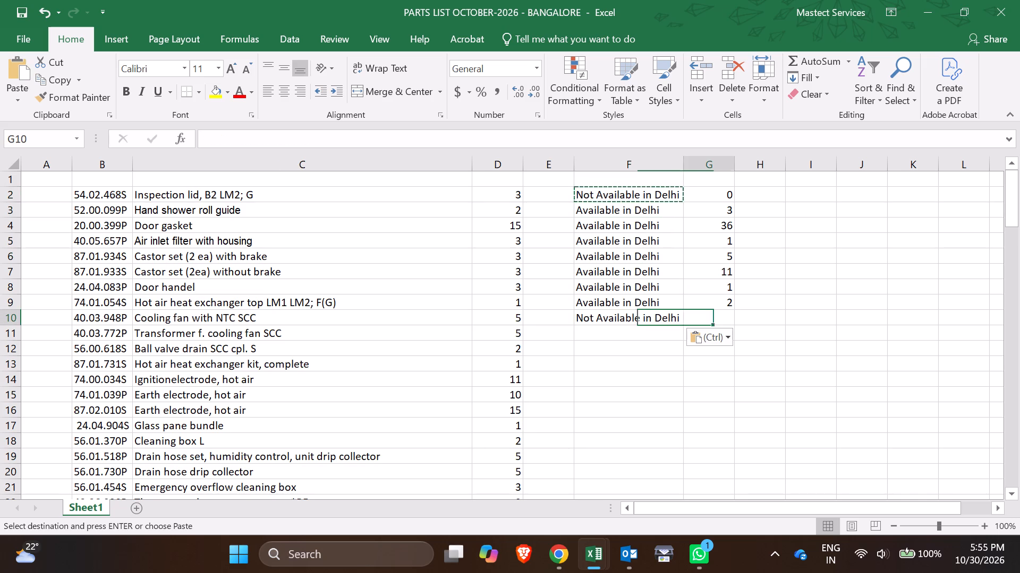
key("ctrl+s")
key("0")
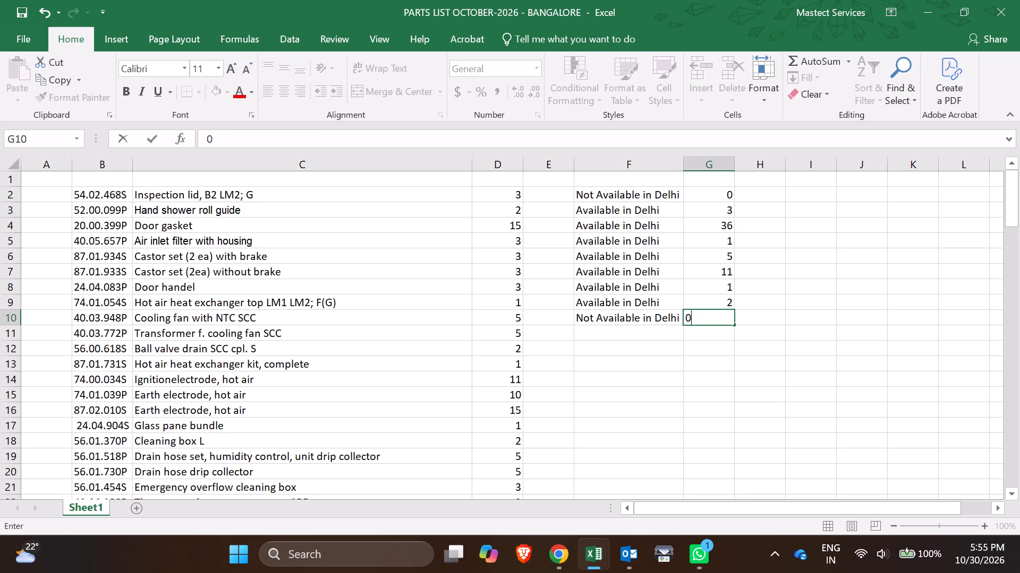
key("Return")
key("ctrl+s")
Copy code 40.03.772P of the cooling fan transformer from B11, look it up in ZISHAN-15 and close the search.
key("Left")
key("Left")
key("Left")
key("Left")
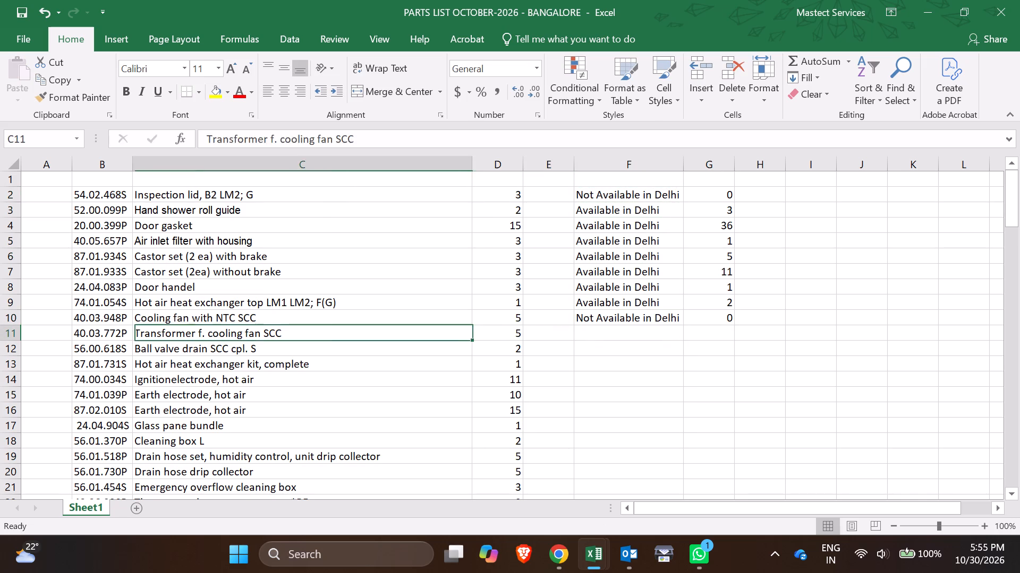
key("Left")
key("ctrl+c")
key("alt+Tab")
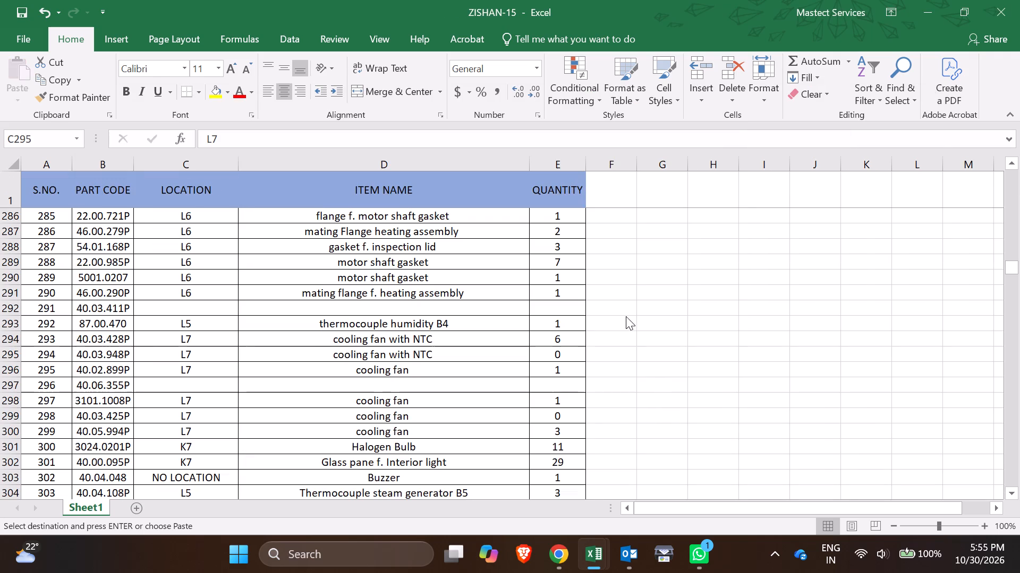
key("ctrl+f")
key("BackSpace")
key("ctrl+v")
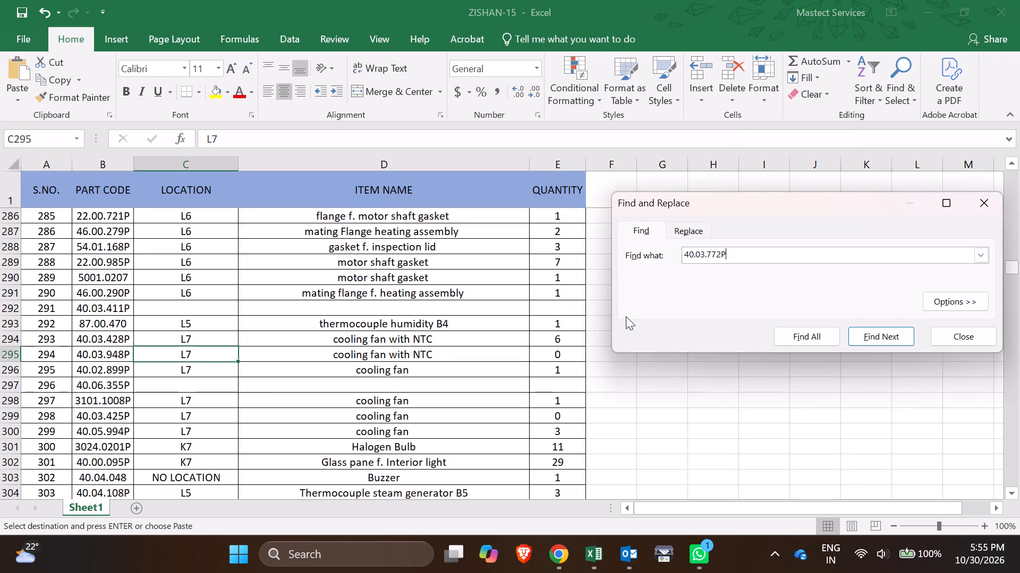
key("Return")
key("Return")
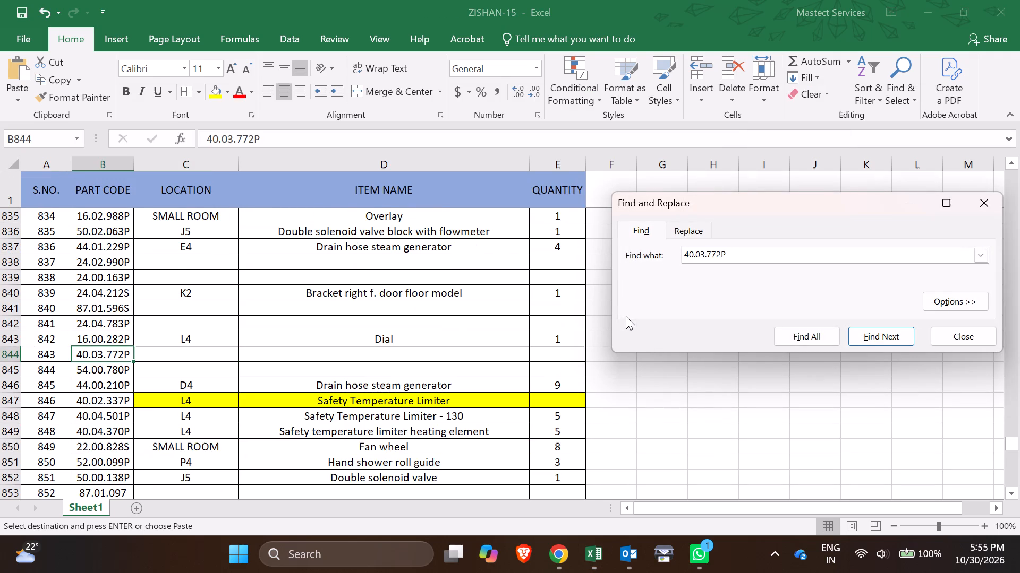
left_click(986, 203)
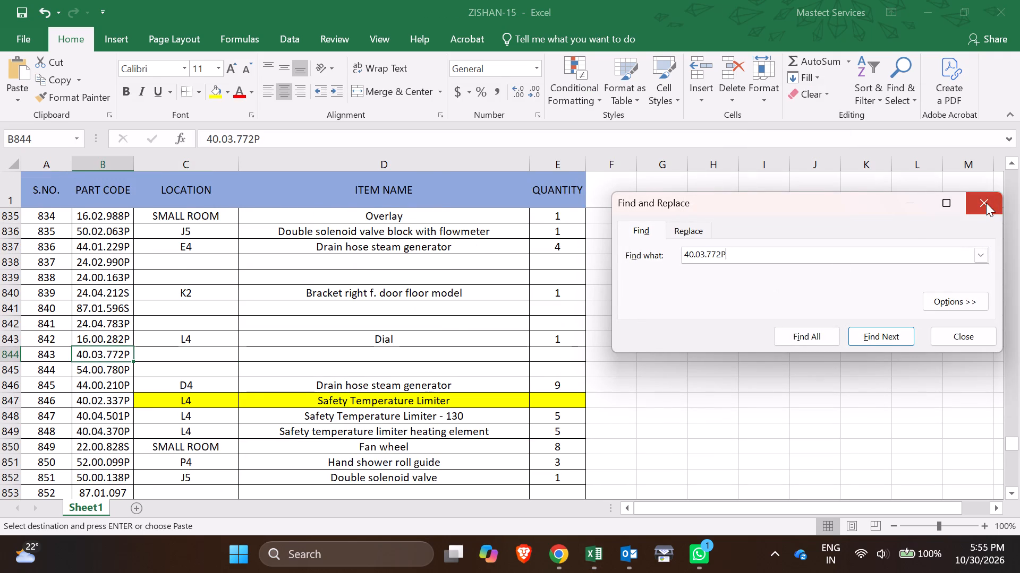
In the parts list, fill F11 with "Not Available in Delhi" and G11 with 0 for the cooling fan transformer, and save.
key("alt+Tab")
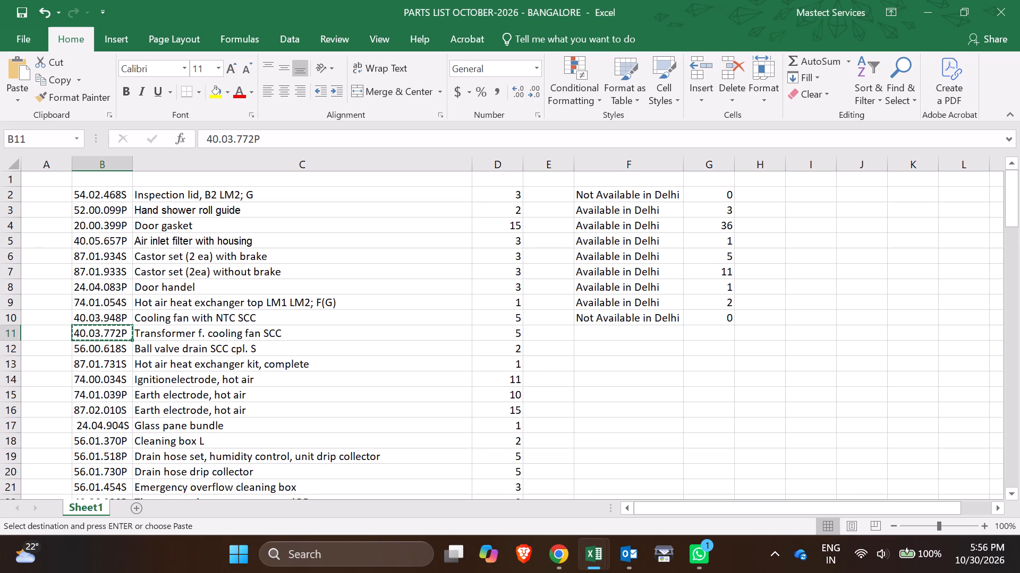
key("Right")
key("Right")
key("Right")
key("Right")
key("ctrl+d")
key("Right")
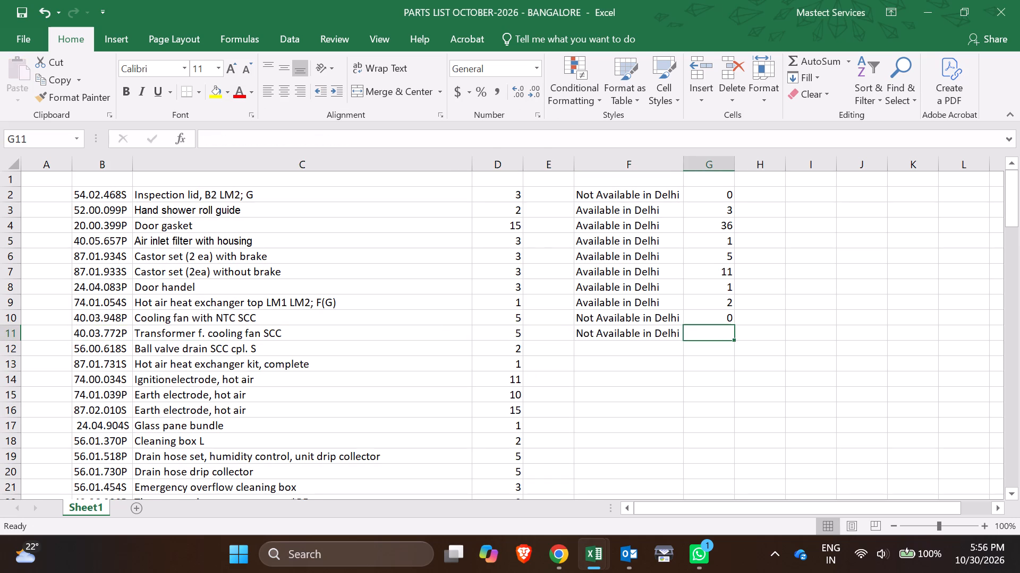
key("ctrl+d")
key("ctrl+s")
Copy ball valve drain code 56.00.618S from B12, look it up in ZISHAN-15, close the search and check its quantity.
key("Return")
key("Left")
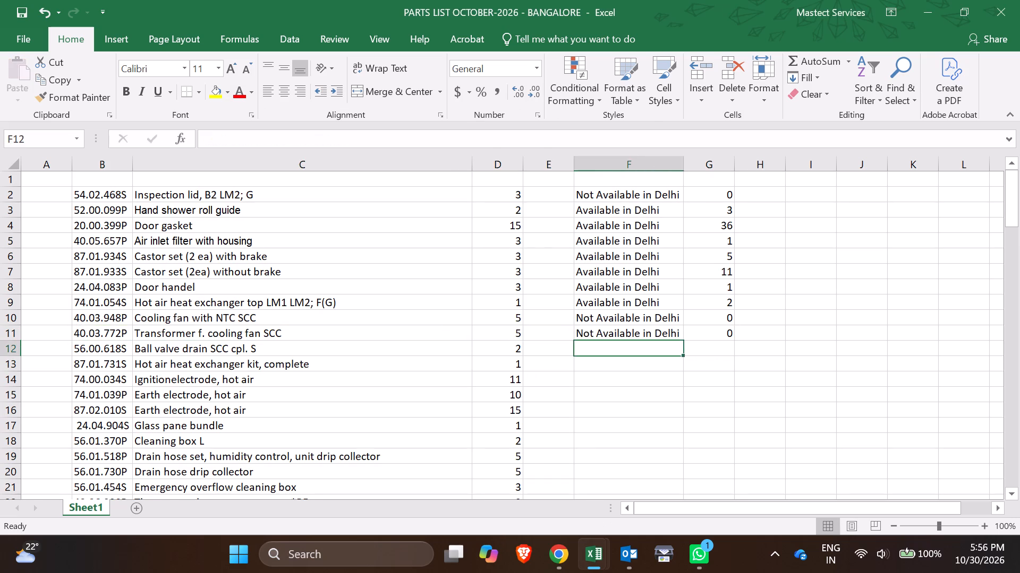
key("Left")
key("Left")
key("Left")
key("Left")
key("ctrl+c")
key("alt+Tab")
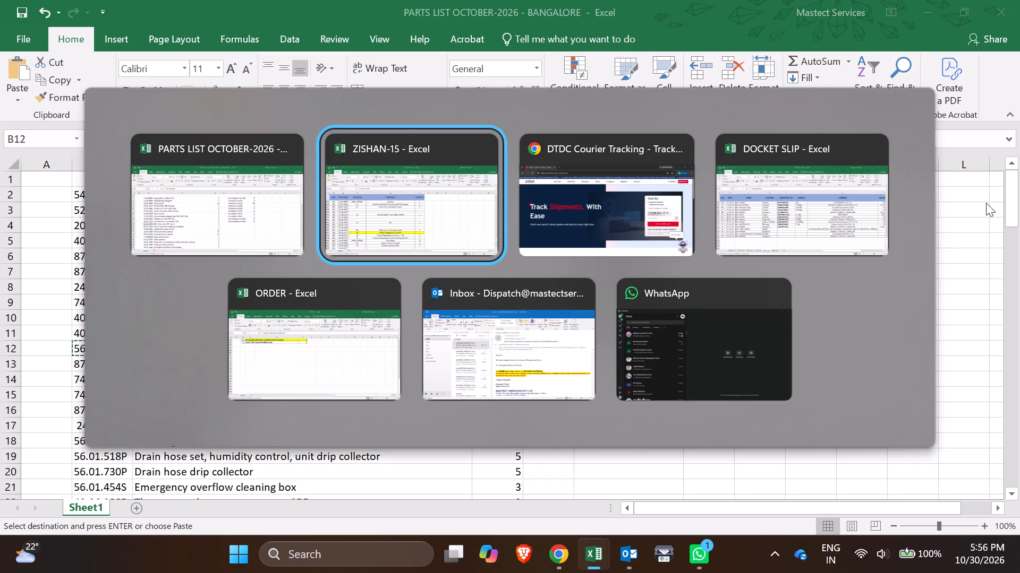
key("ctrl+f")
key("BackSpace")
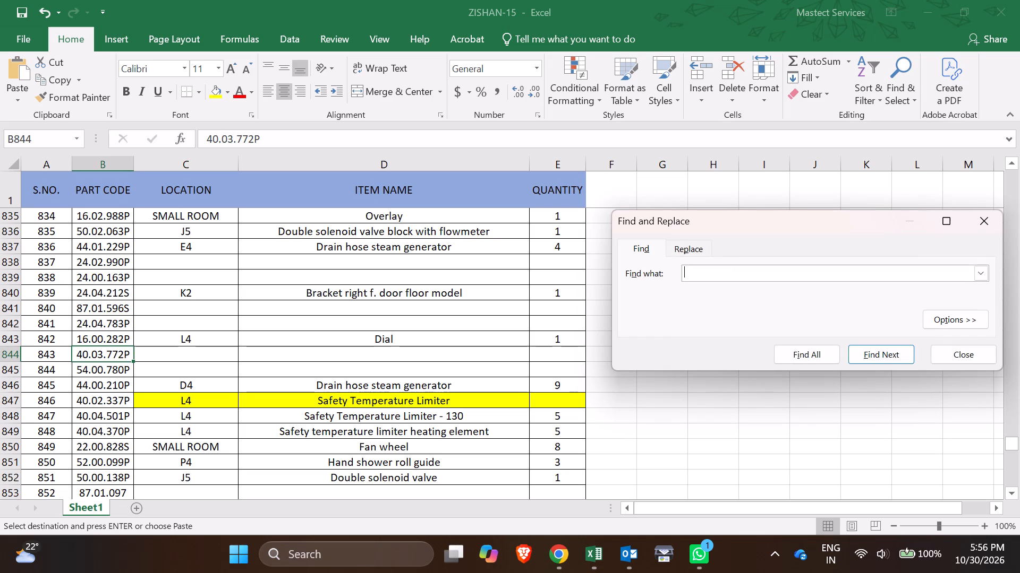
key("ctrl+v")
key("Return")
key("Return")
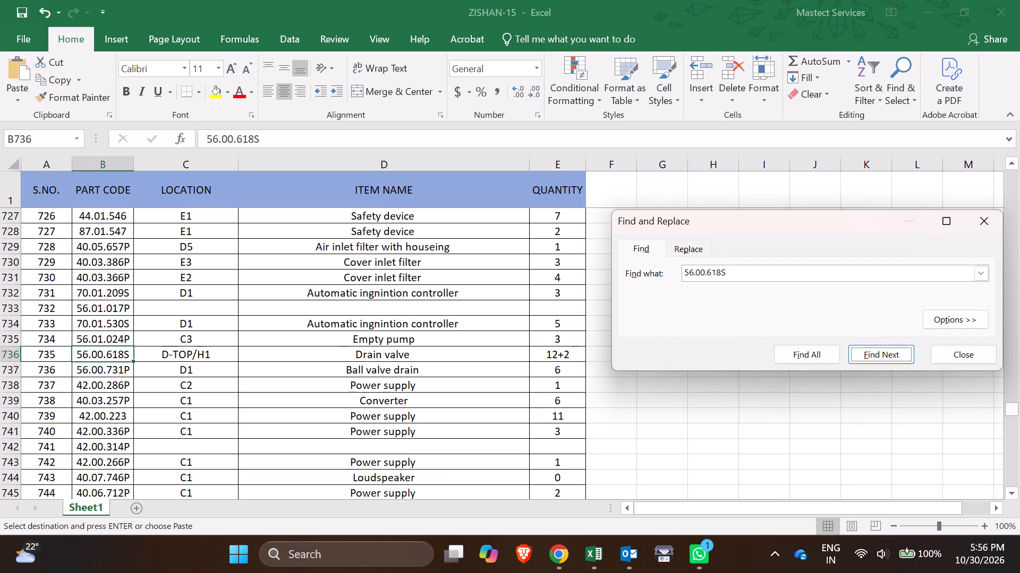
left_click(993, 227)
key("Right")
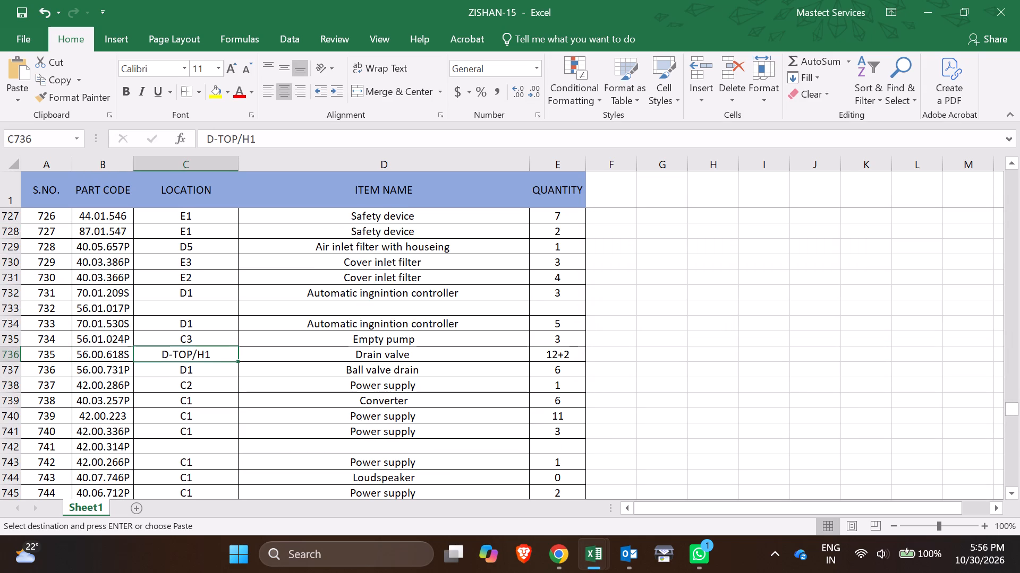
key("Left")
key("Right")
key("Right")
key("Right")
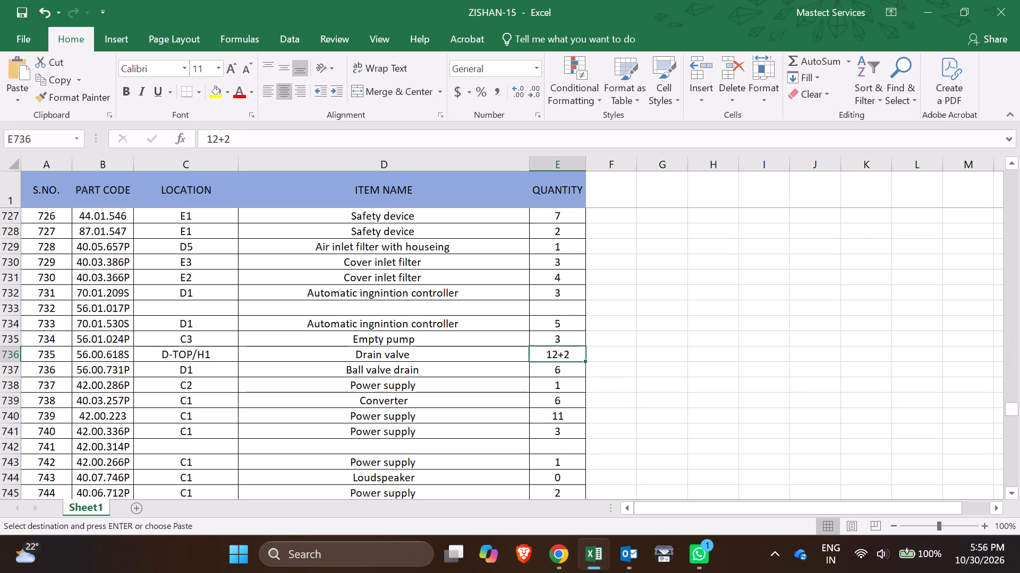
key("Left")
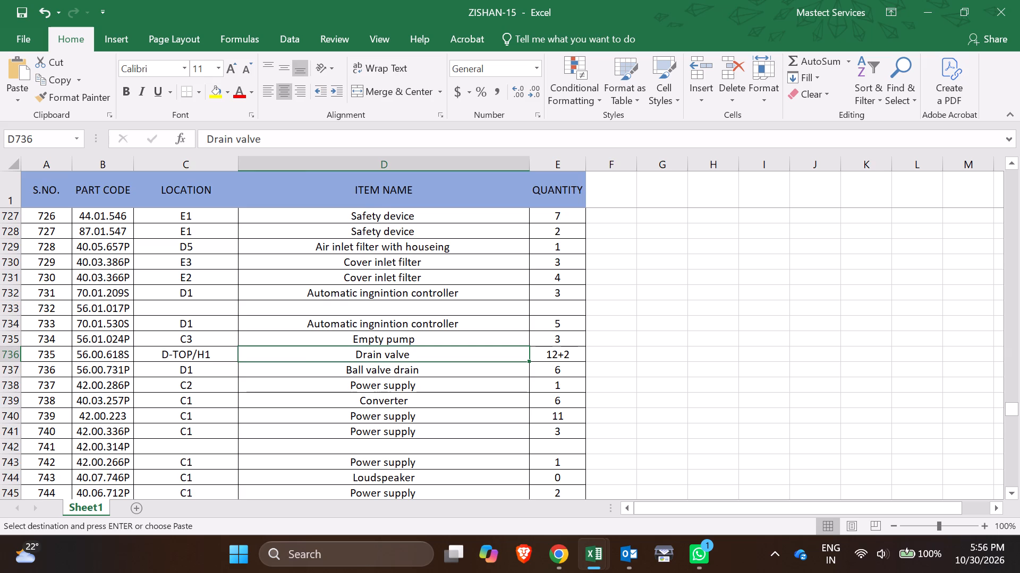
Back in the parts list, copy "Available in Delhi" from F9 into F12 for the ball valve drain and save.
key("alt+Tab")
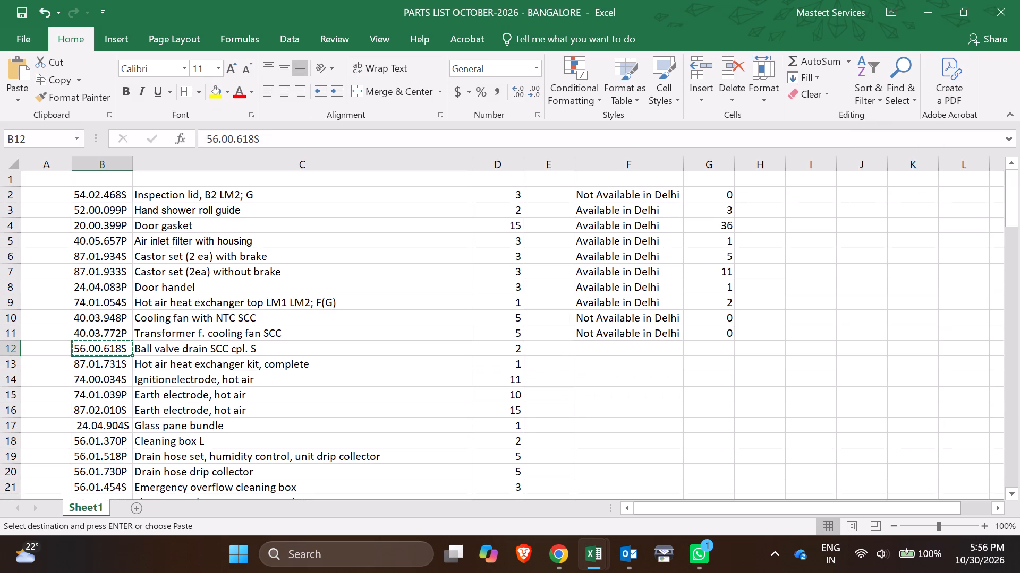
key("ctrl+s")
key("Right")
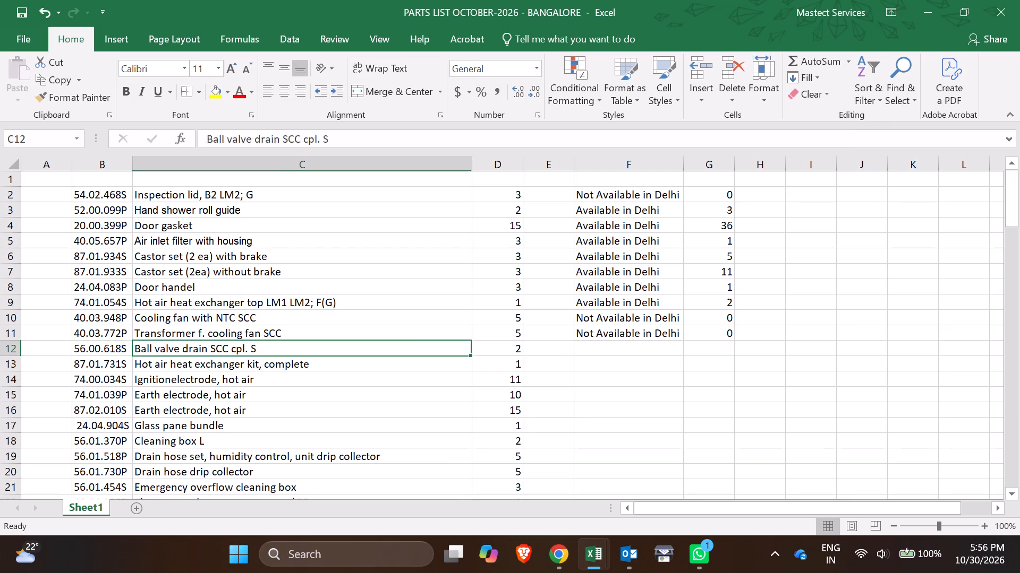
key("Right")
key("Right")
key("Right")
key("Up")
key("Up")
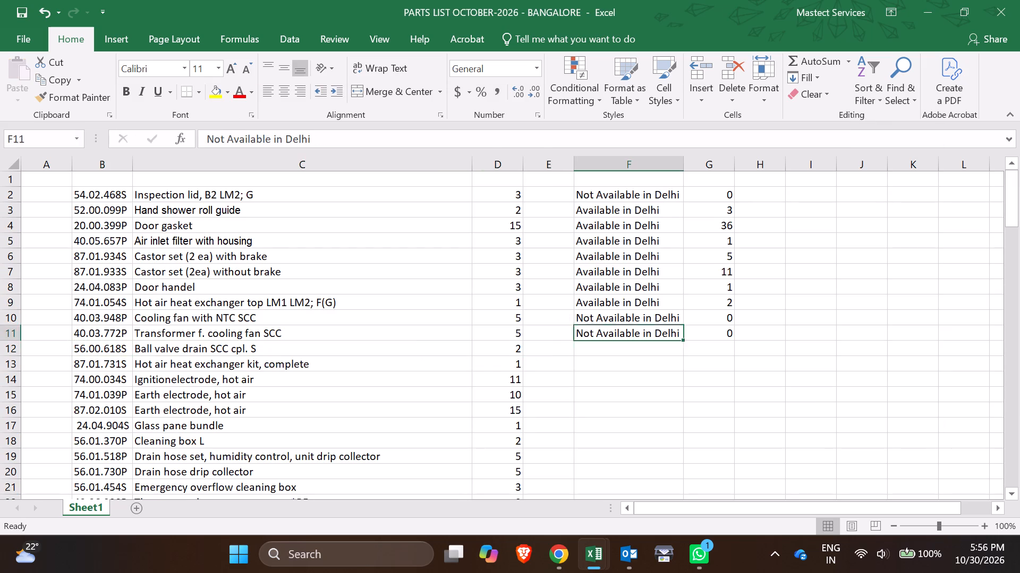
key("Up")
key("ctrl+c")
key("Down")
key("Down")
key("Down")
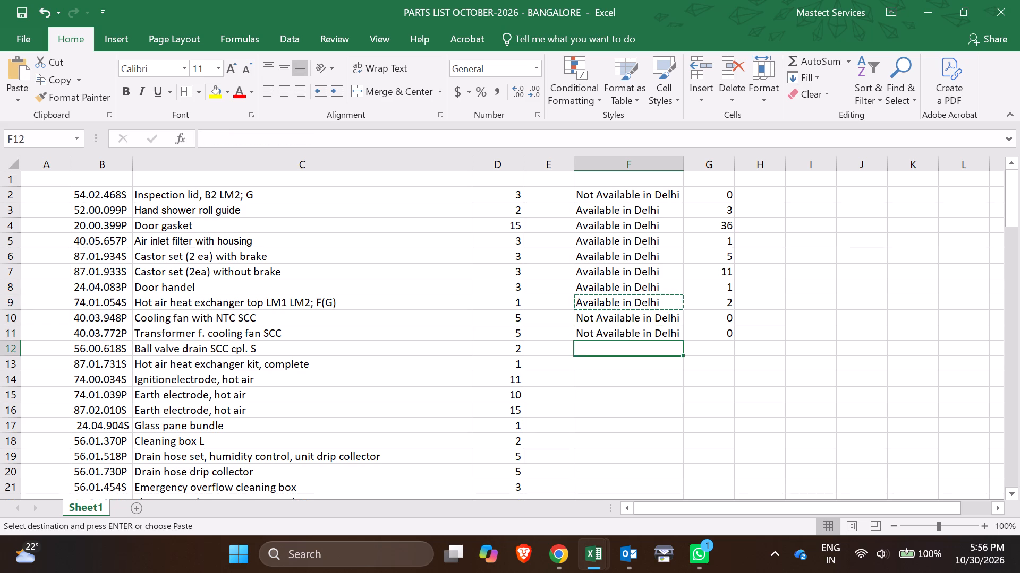
key("ctrl+v")
key("ctrl+s")
Enter quantity 14 in G12 for the ball valve drain and save the parts list.
key("Right")
key("Right")
key("Left")
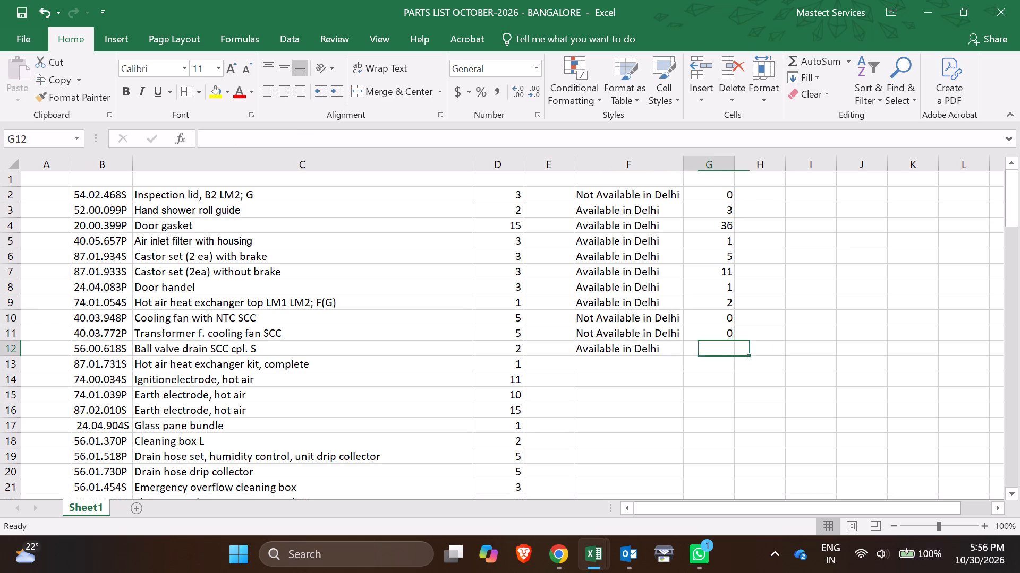
type("14")
key("Return")
key("ctrl+s")
Copy code 87.01.731S of the hot air heat exchanger kit from B13, search ZISHAN-15 for it and close the search.
key("Left")
key("Left")
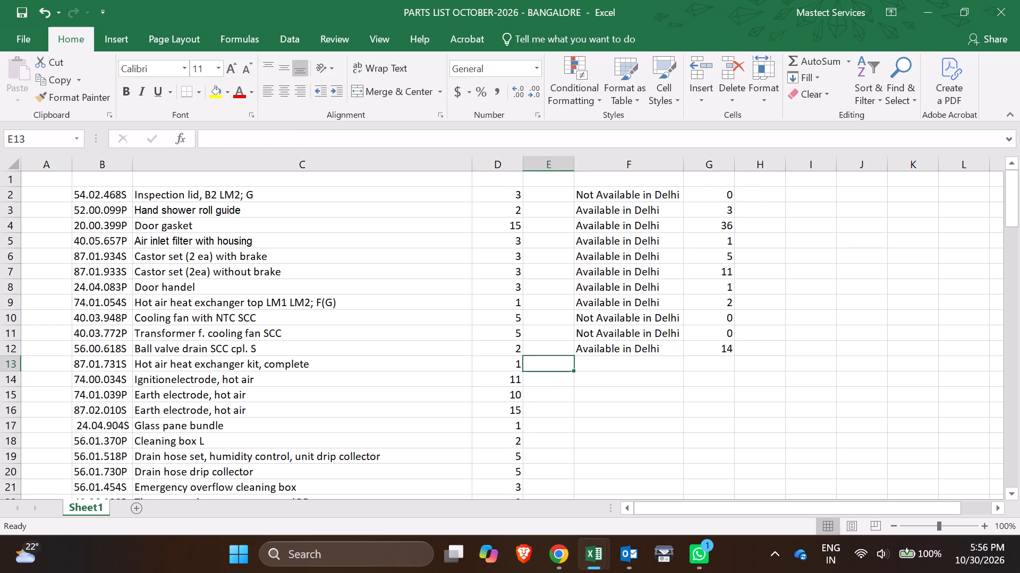
key("Left")
key("Left")
key("Left")
key("ctrl+c")
key("alt+Tab")
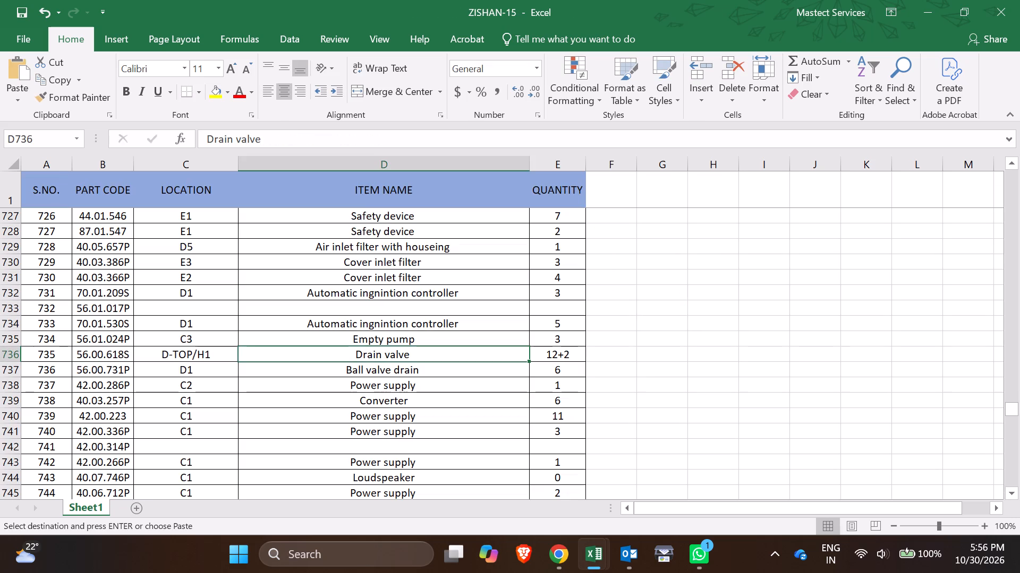
key("ctrl+f")
key("BackSpace")
key("ctrl+v")
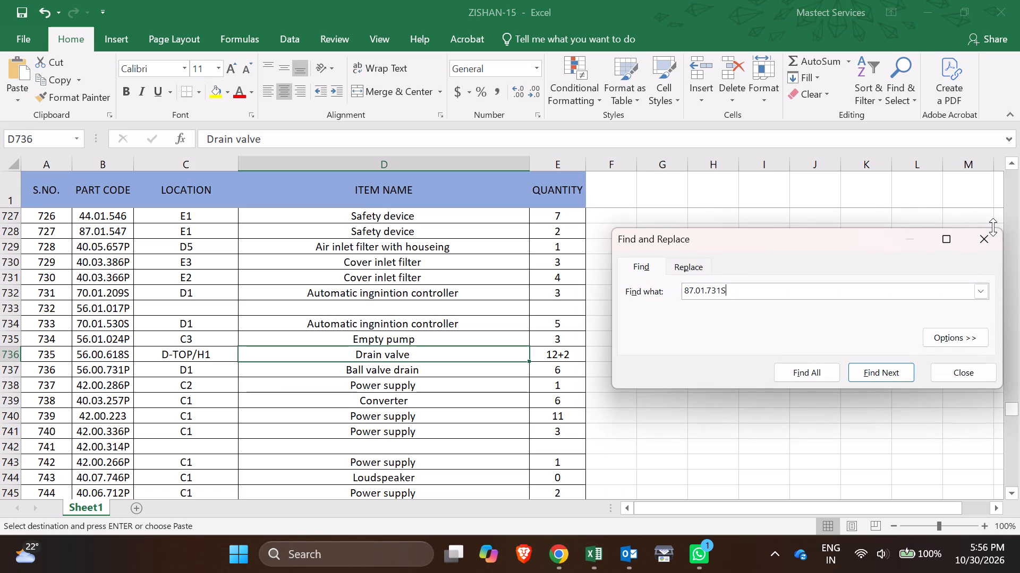
key("Return")
key("Return")
key("Return")
key("Return")
key("alt+Tab")
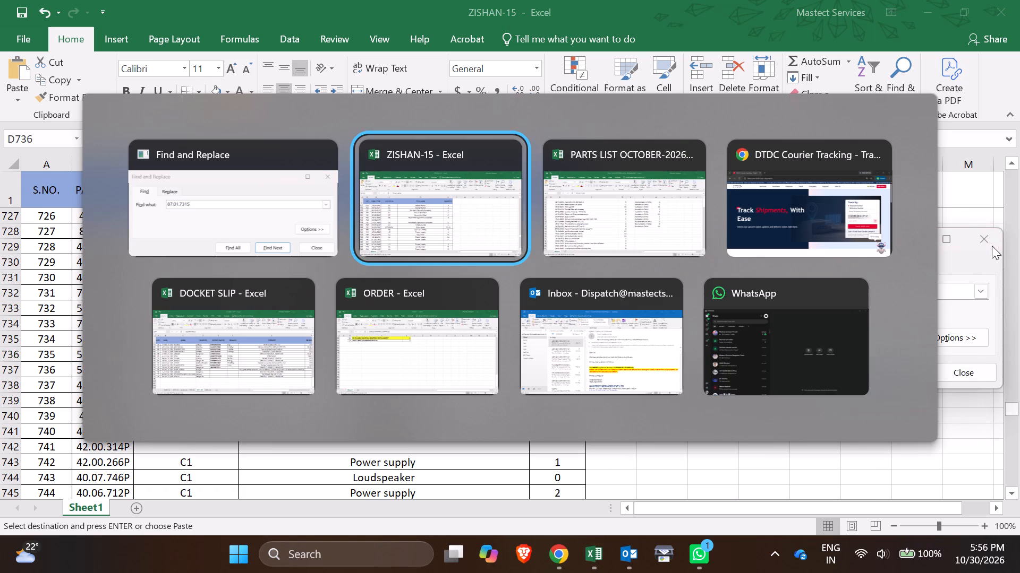
key("alt+Tab")
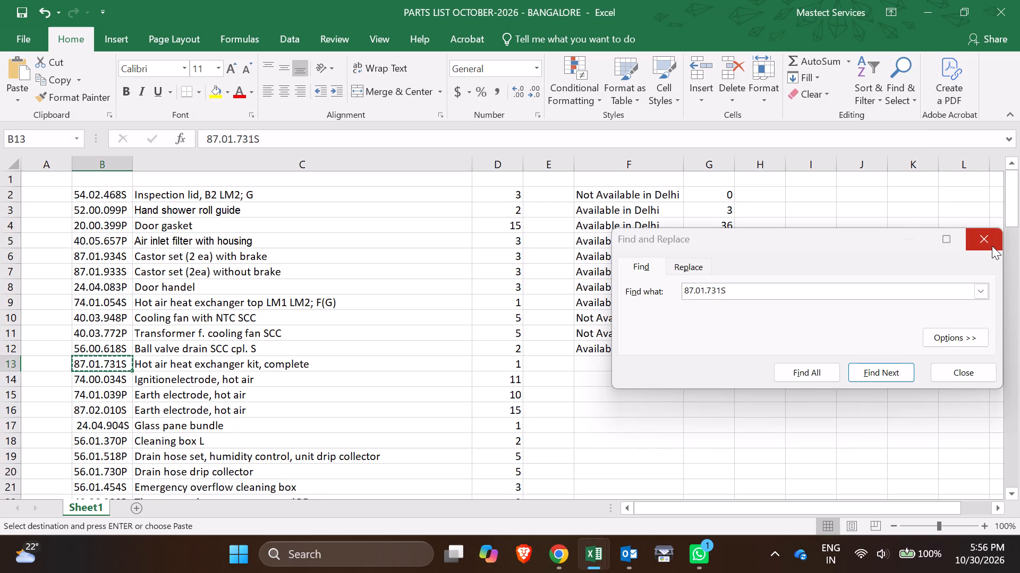
left_click(992, 246)
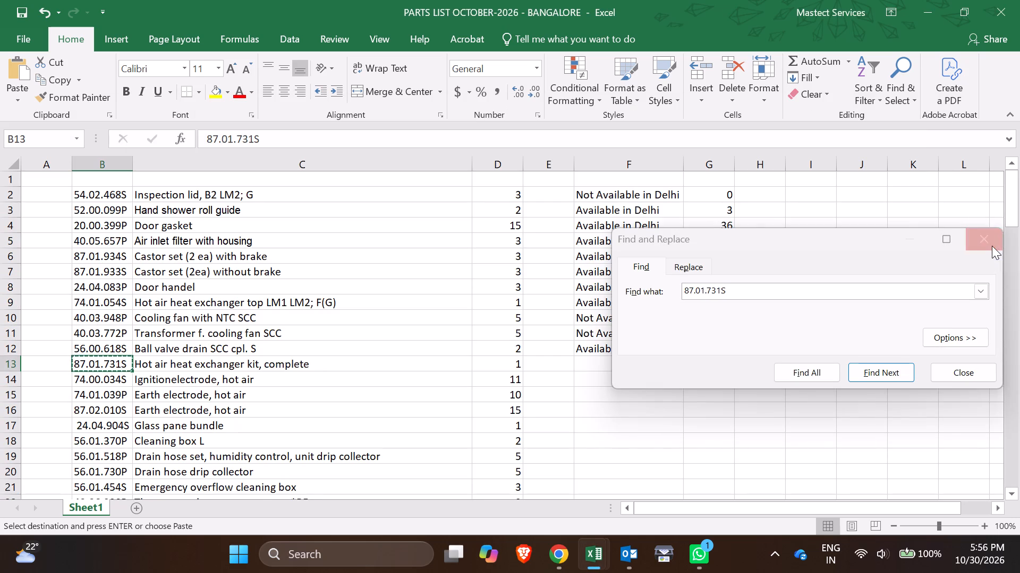
In the parts list, copy "Not Available in Delhi" from F11 into F13, save, and enter quantity 0 in G13.
key("Right")
key("Right")
key("Right")
key("Right")
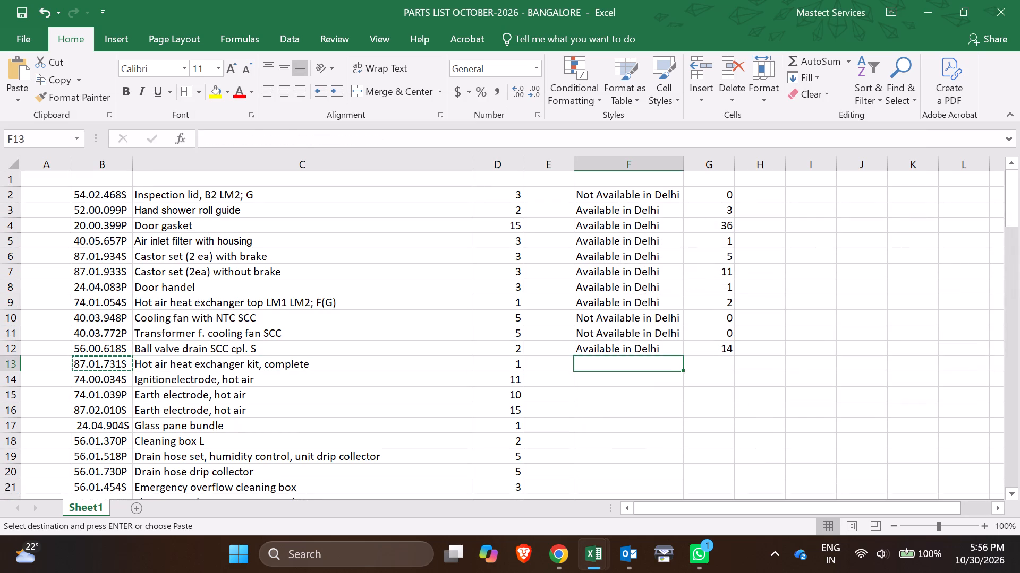
key("Up")
key("Up")
key("ctrl+c")
key("Down")
key("Down")
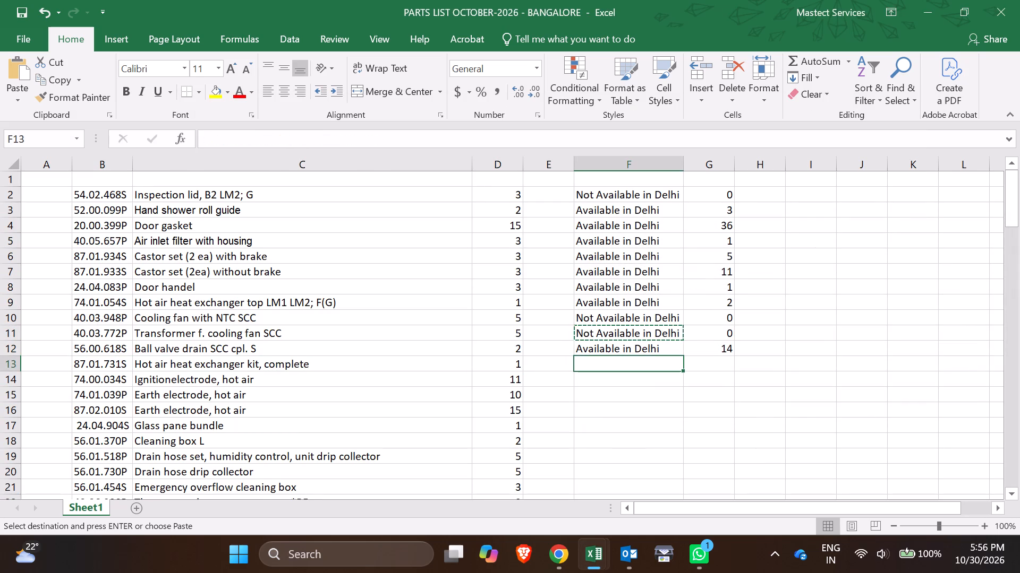
key("ctrl+v")
key("Right")
key("ctrl+s")
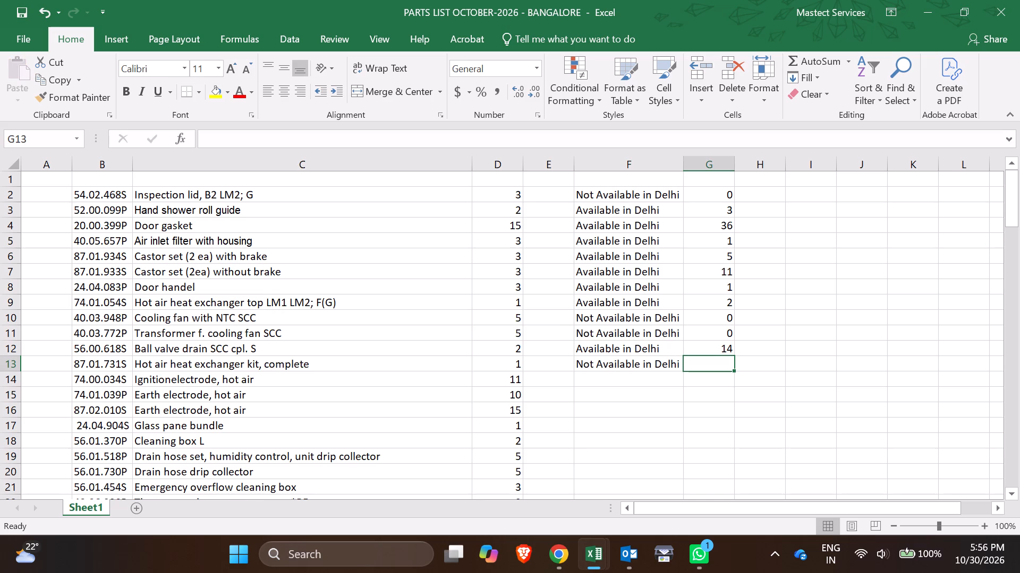
key("0")
key("Return")
Copy ignition electrode code 74.00.034S from B14, look up its quantity in ZISHAN-15 and close the search.
key("Left")
key("Left")
key("Left")
key("Left")
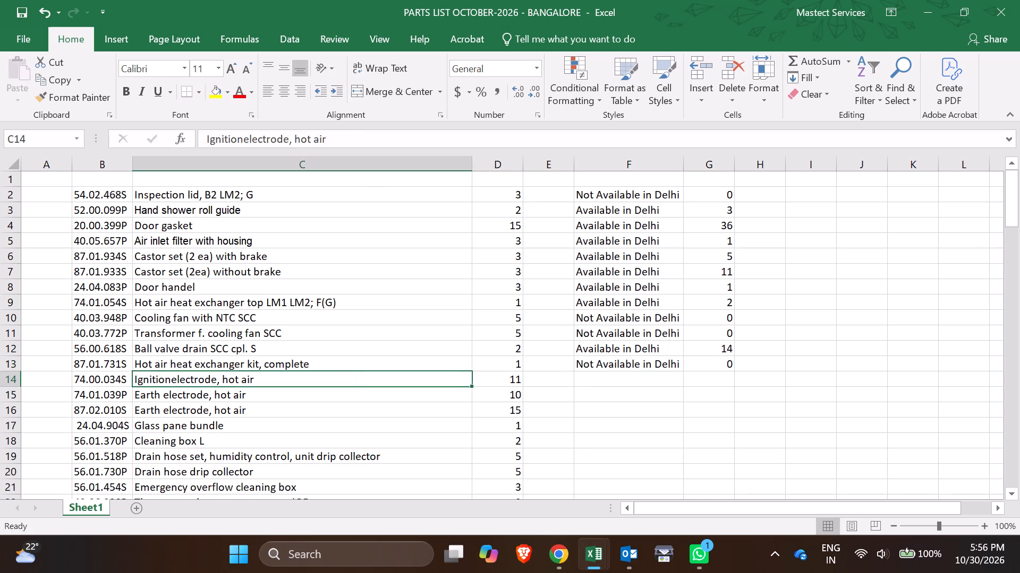
key("Left")
key("ctrl+c")
key("alt+Tab")
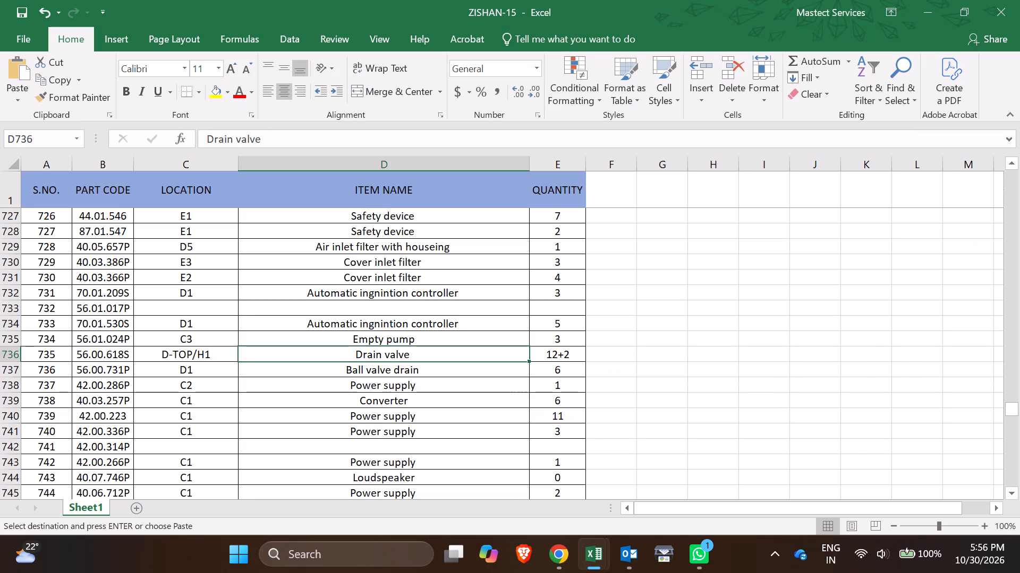
key("ctrl+f")
key("BackSpace")
key("ctrl+v")
key("Return")
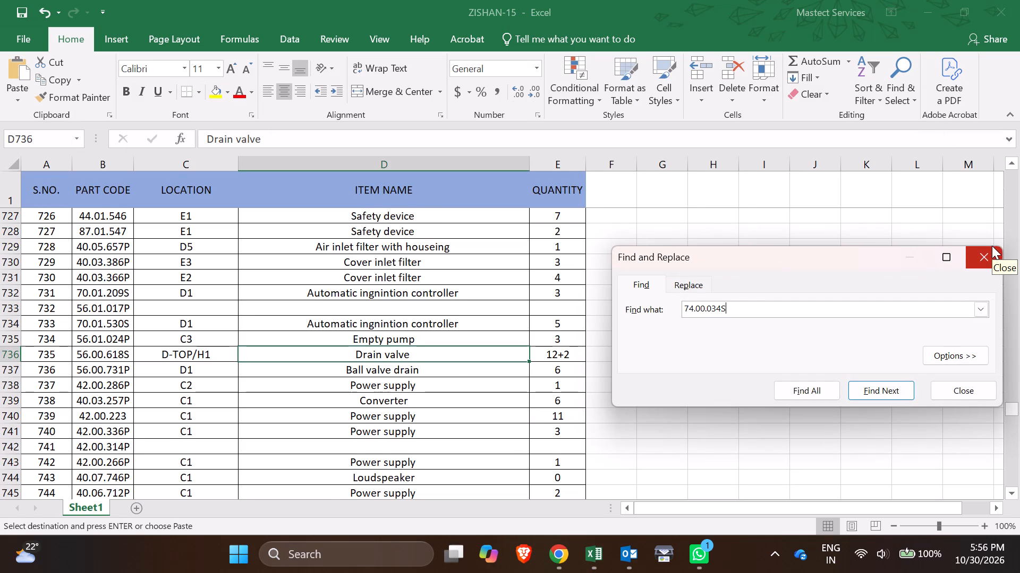
key("Return")
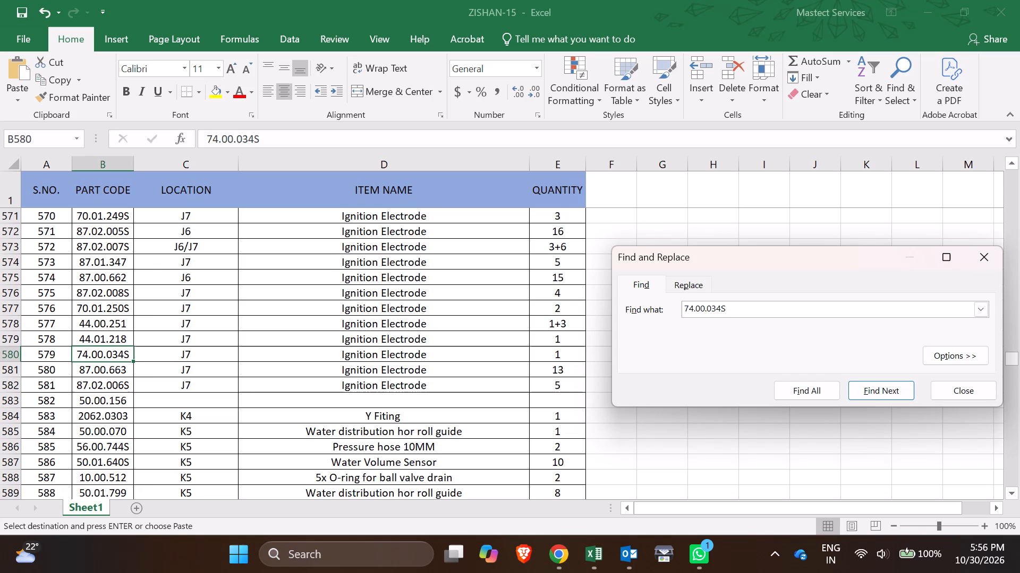
left_click(200, 351)
key("Right")
key("Right")
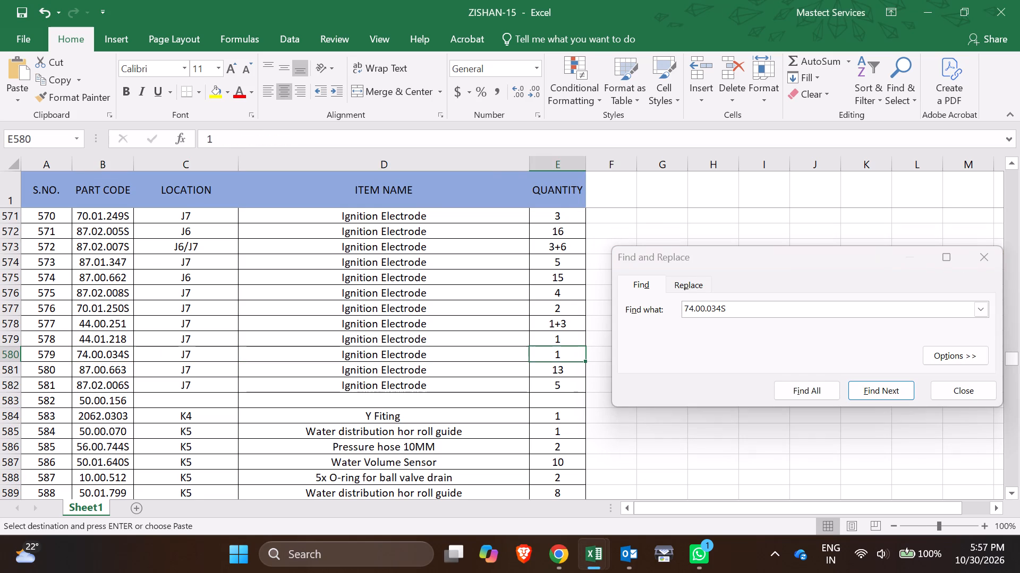
left_click(988, 257)
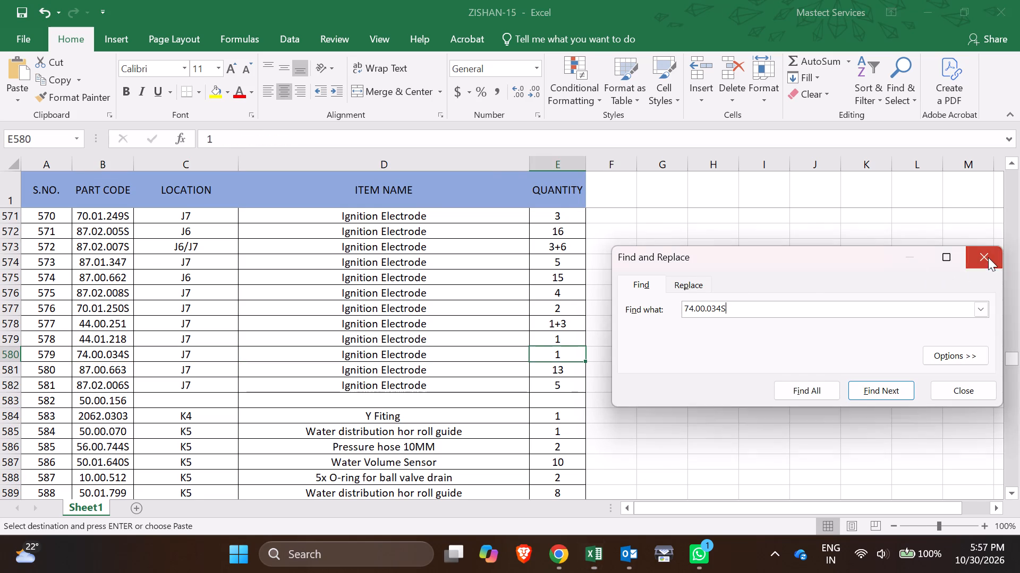
Back in the parts list, copy "Available in Delhi" from F12 into F14 for the ignition electrode and save.
key("alt+Tab")
key("Right")
key("Right")
key("Right")
key("Right")
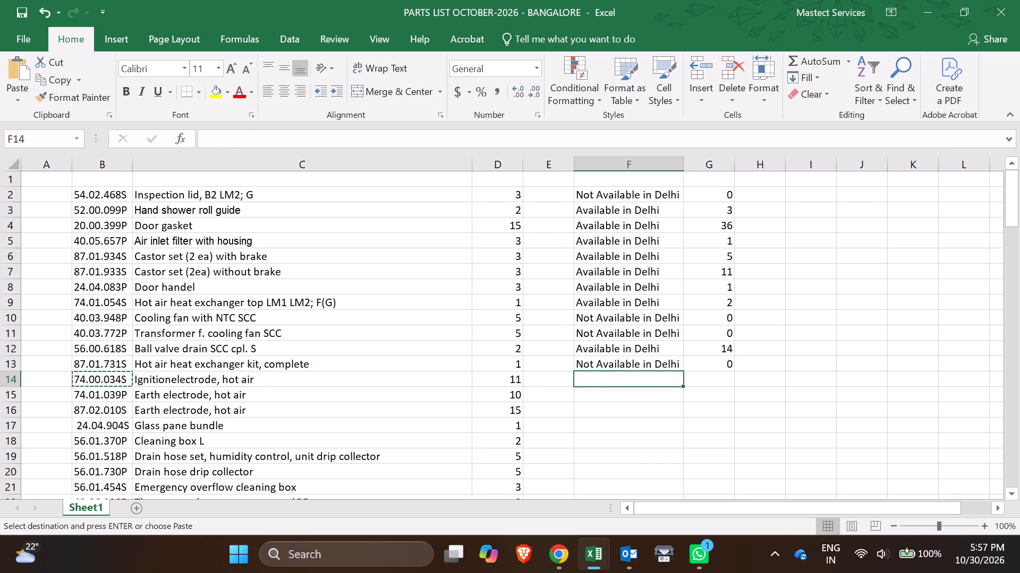
key("Up")
key("Up")
key("ctrl+c")
key("Down")
key("Down")
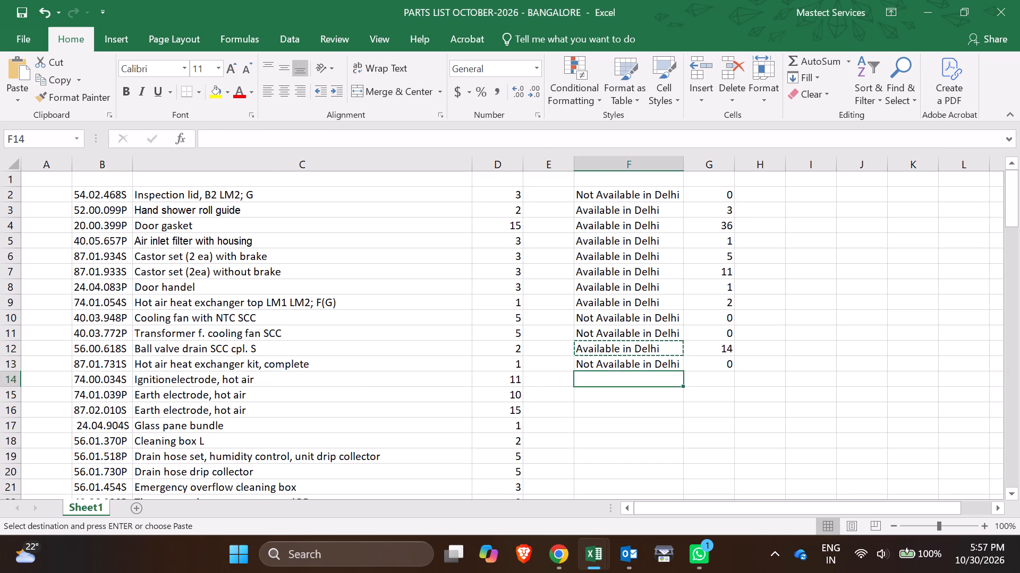
key("ctrl+v")
key("Right")
key("ctrl+s")
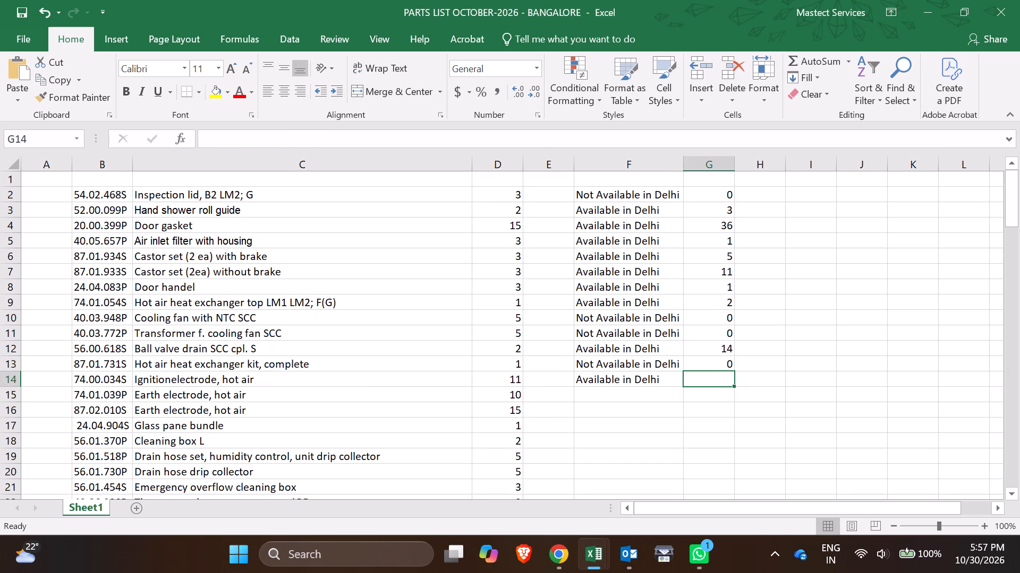
Enter quantity 1 in G14 for the ignition electrode and save the parts list.
key("1")
key("Return")
key("ctrl+s")
Copy earth electrode code 74.01.039P from B15, look up its quantity in ZISHAN-15 and close the search.
key("Left")
key("Left")
key("Left")
key("Left")
key("Left")
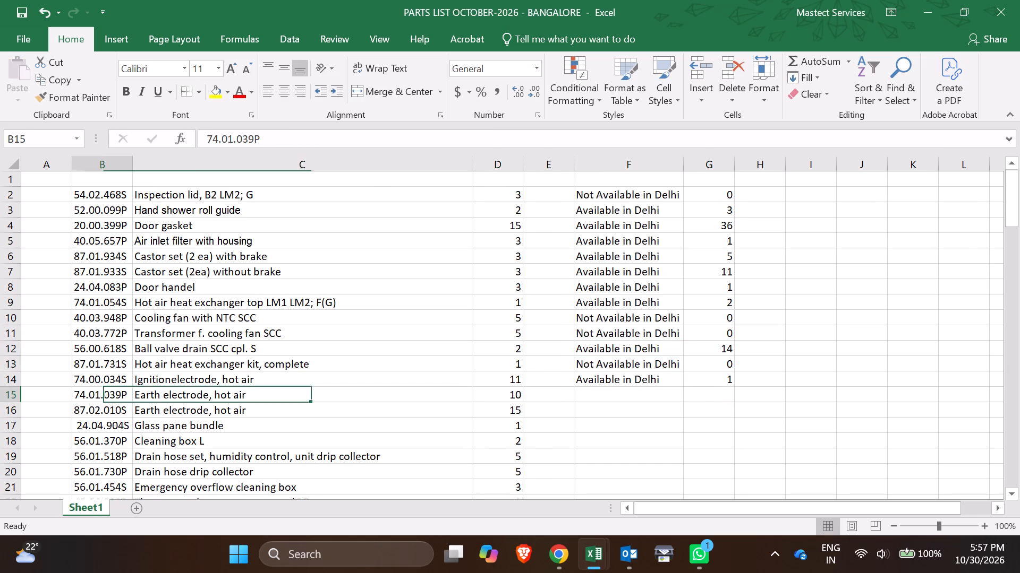
key("ctrl+c")
key("alt+Tab")
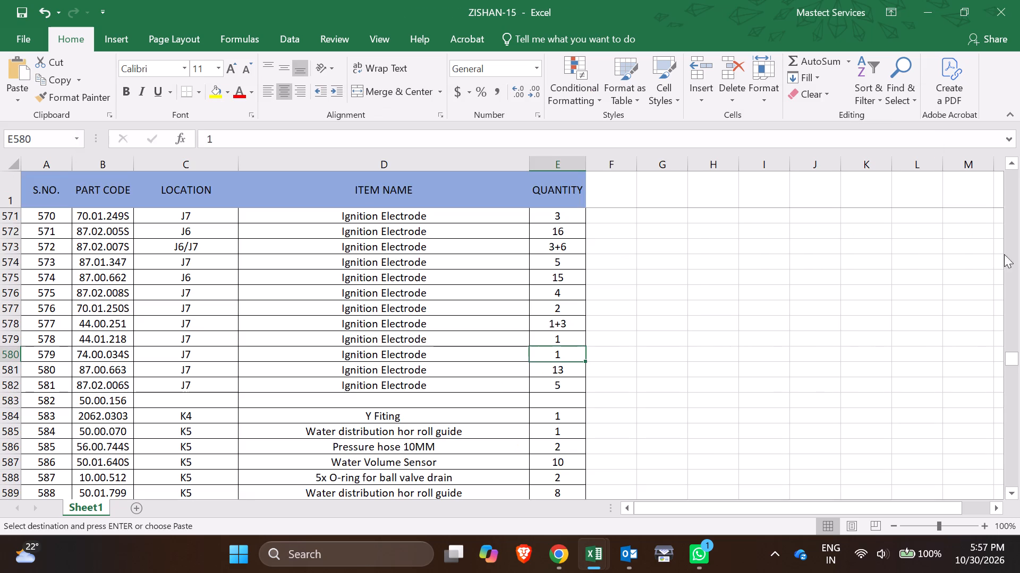
key("ctrl+f")
key("BackSpace")
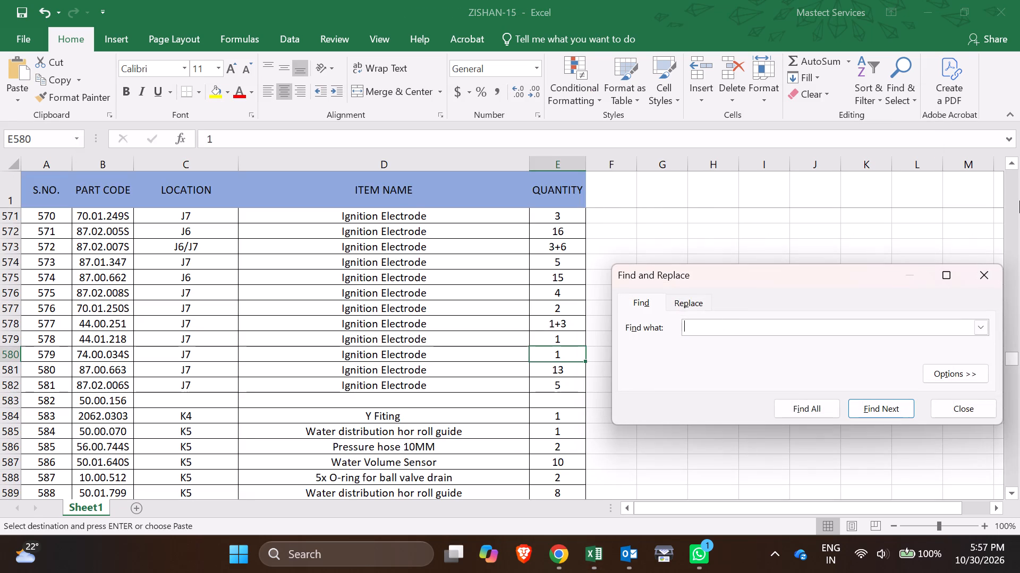
key("ctrl+v")
key("Return")
key("Return")
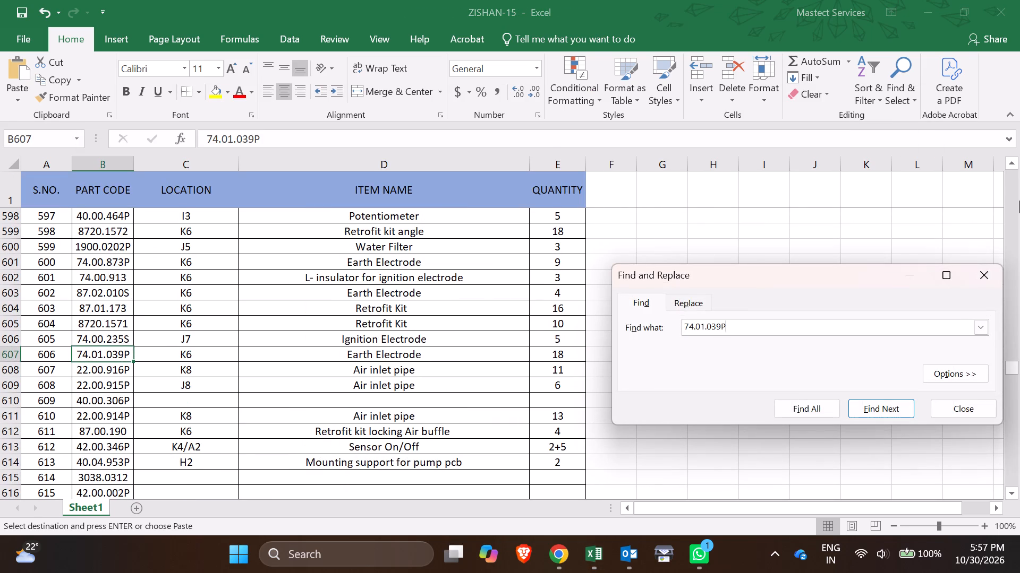
left_click(175, 351)
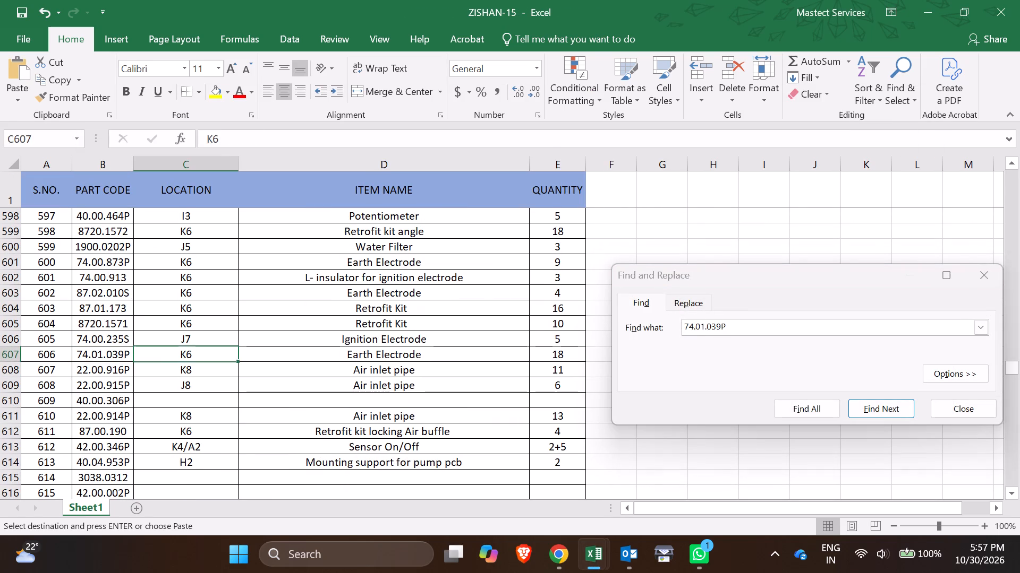
key("Right")
key("Right")
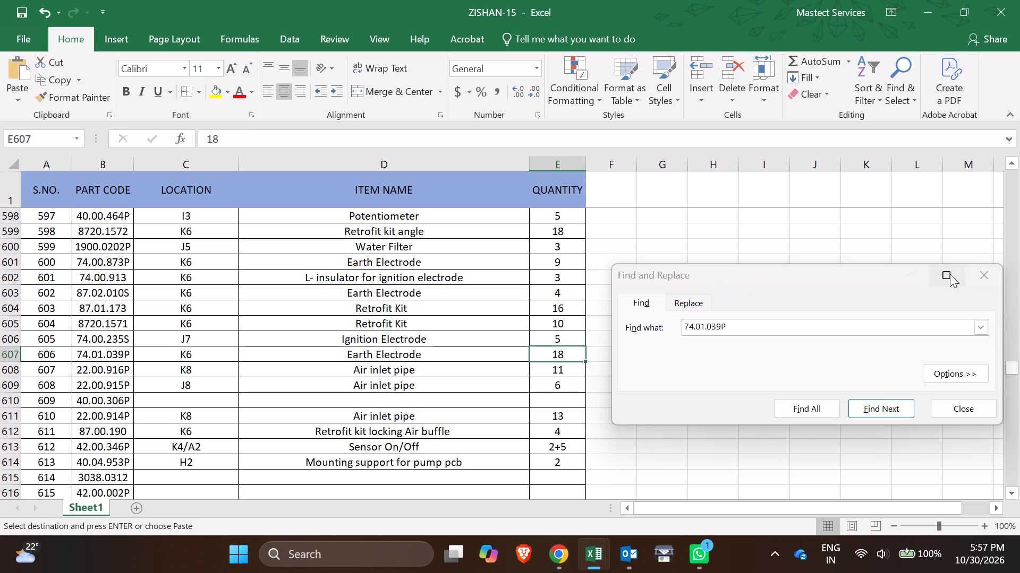
left_click(966, 274)
Back in the parts list, copy "Available in Delhi" from F14 into F15 and enter quantity 18 in G15.
key("alt+Tab")
key("Right")
key("Right")
key("Right")
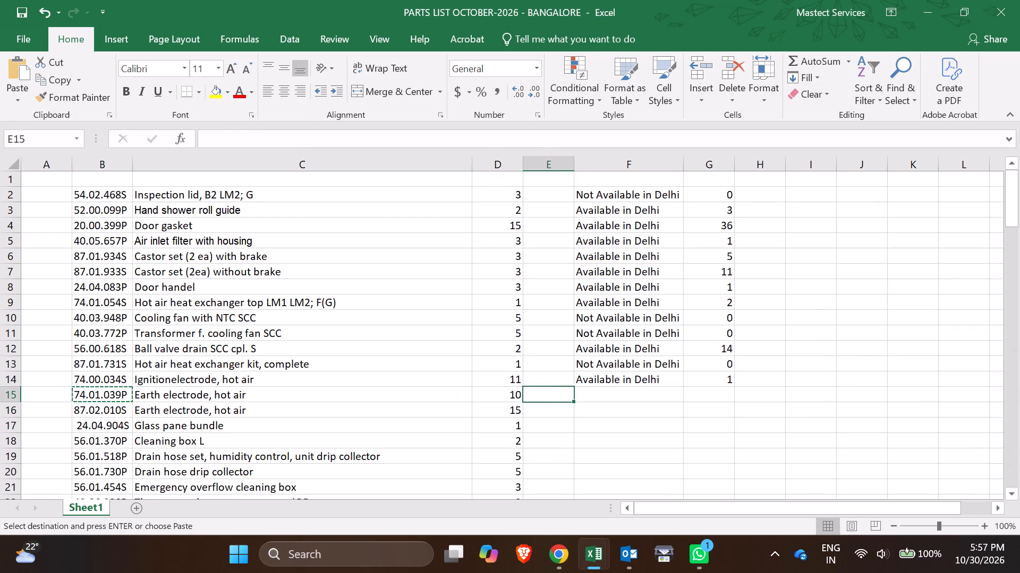
key("Right")
key("ctrl+d")
key("Right")
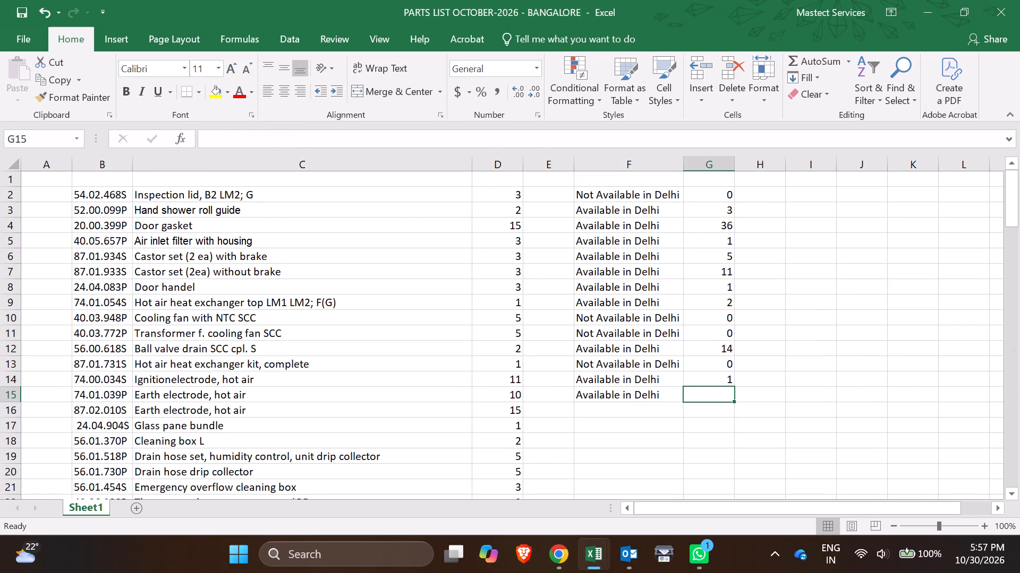
type("18")
key("Return")
Copy earth electrode code 87.02.010S from B16, look up its quantity in ZISHAN-15 and close the search.
key("Left")
key("Left")
key("Left")
key("Left")
key("Left")
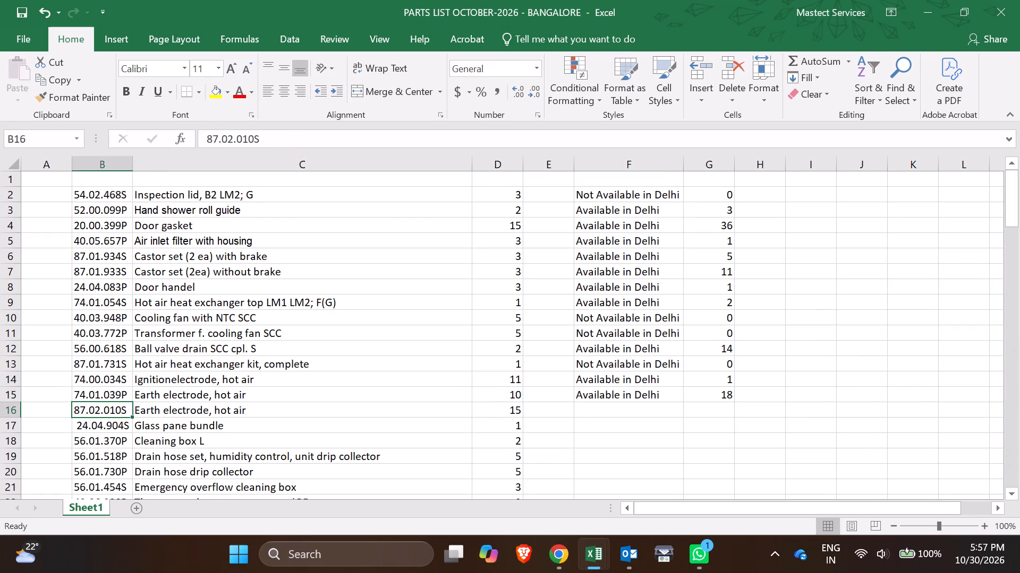
key("ctrl+c")
key("alt+Tab")
key("ctrl+f")
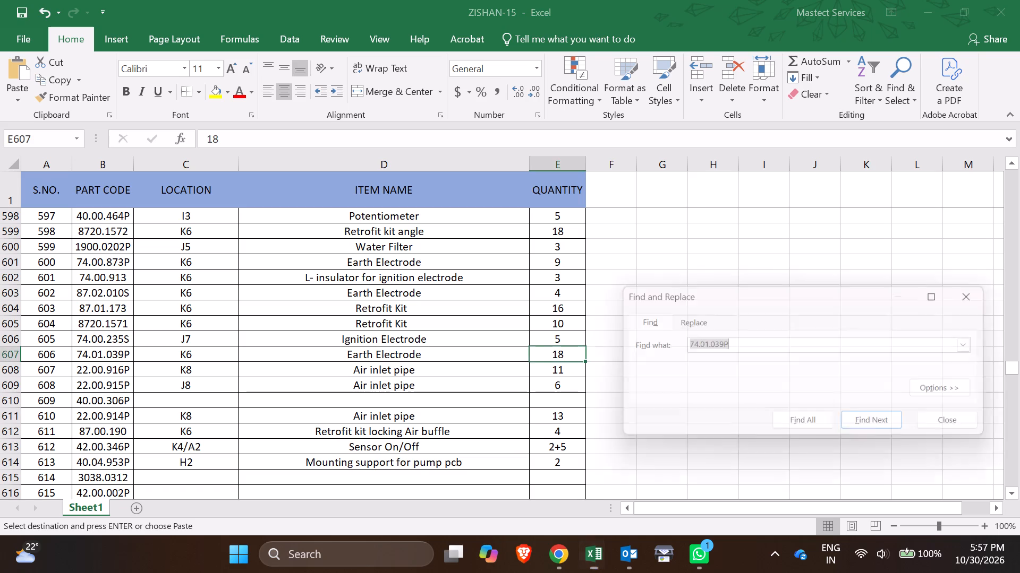
key("BackSpace")
key("ctrl+v")
key("Return")
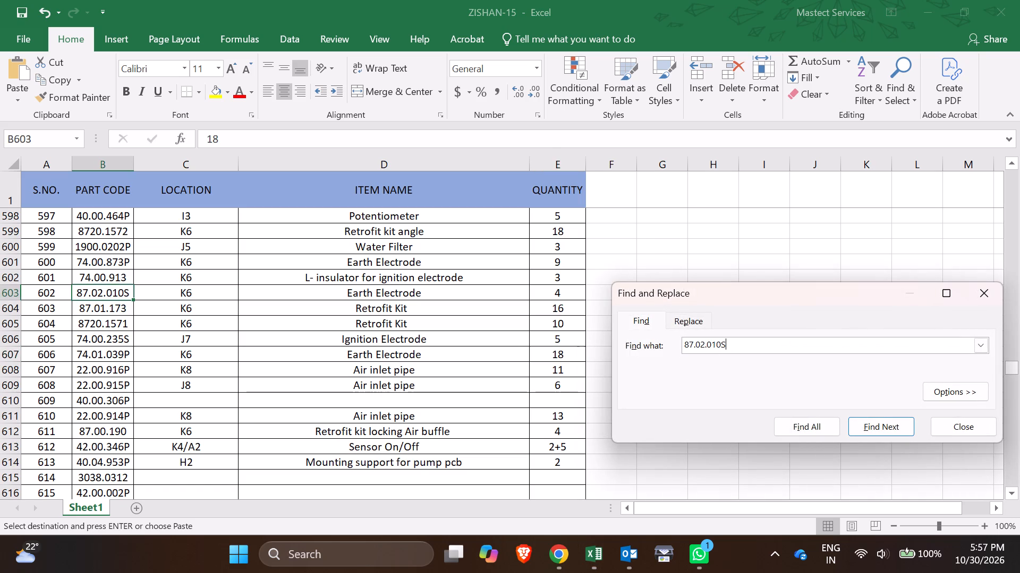
key("Return")
left_click(210, 291)
key("Right")
key("Right")
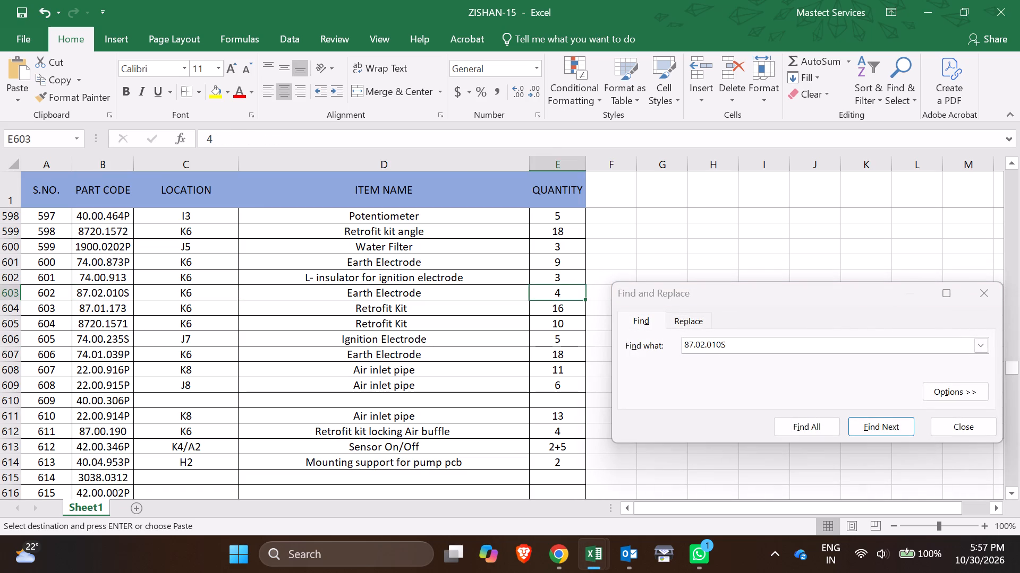
left_click(981, 294)
Back in the parts list, copy "Available in Delhi" from F15 into F16, enter quantity 4 in G16 and save.
key("alt+Tab")
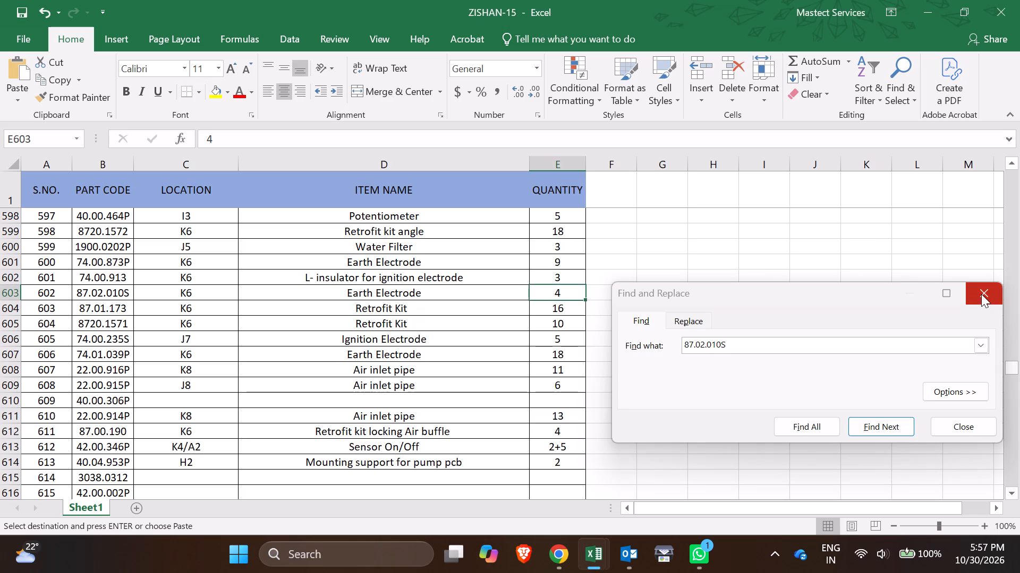
key("alt+Tab")
key("alt+Tab")
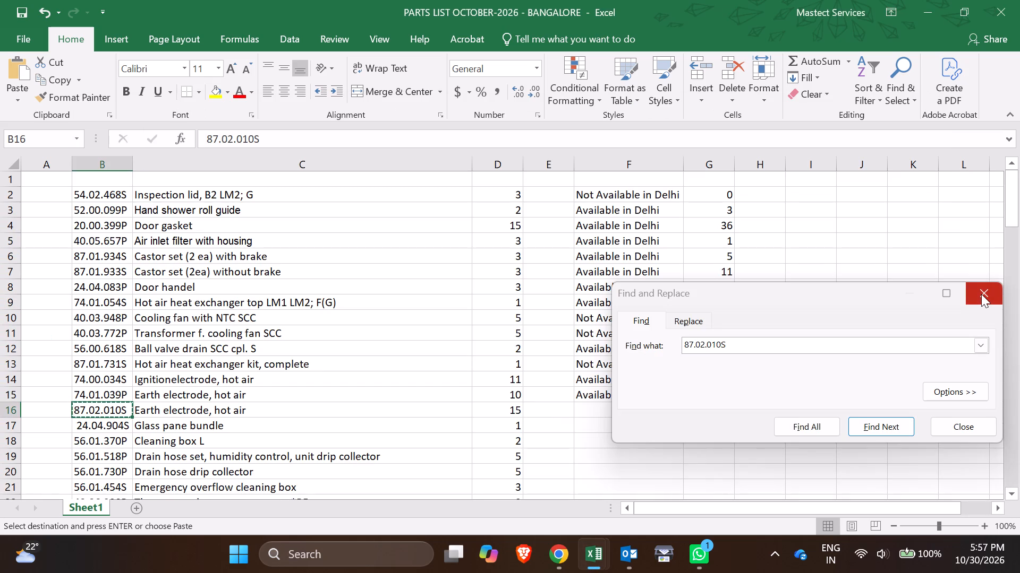
left_click(981, 294)
key("Right")
key("Right")
key("Right")
key("Right")
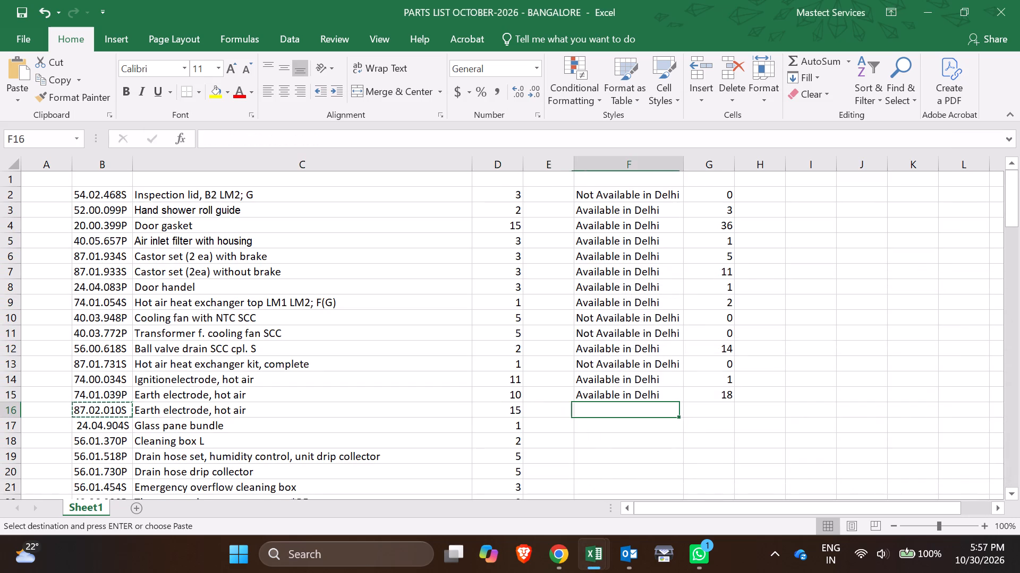
key("ctrl+d")
key("Right")
key("Right")
key("Left")
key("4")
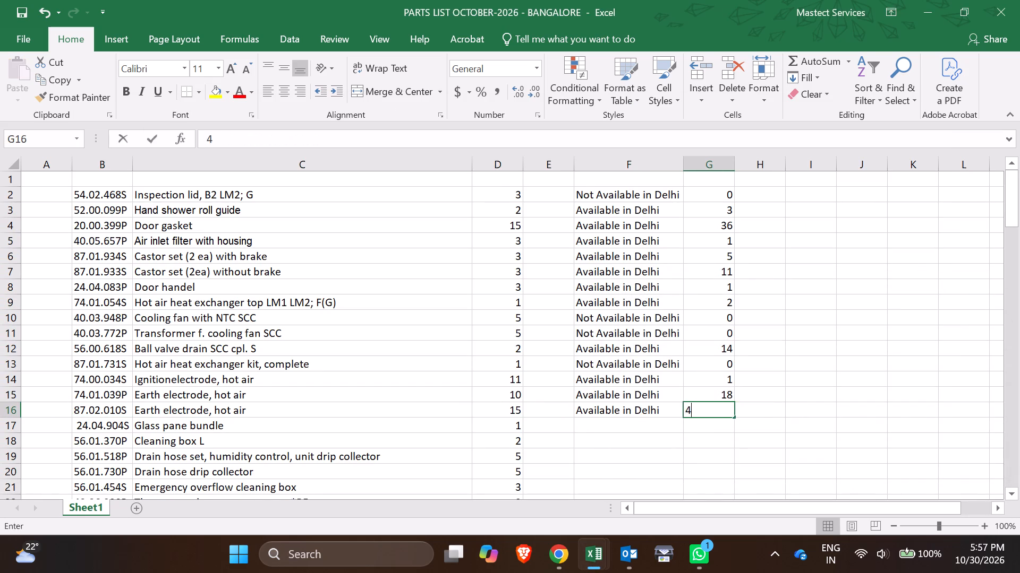
key("Return")
key("ctrl+s")
key("ctrl+s")
Copy glass pane bundle code 24.04.904S from B17 and search for it in ZISHAN-15.
key("Left")
key("Left")
key("Left")
key("Left")
key("Left")
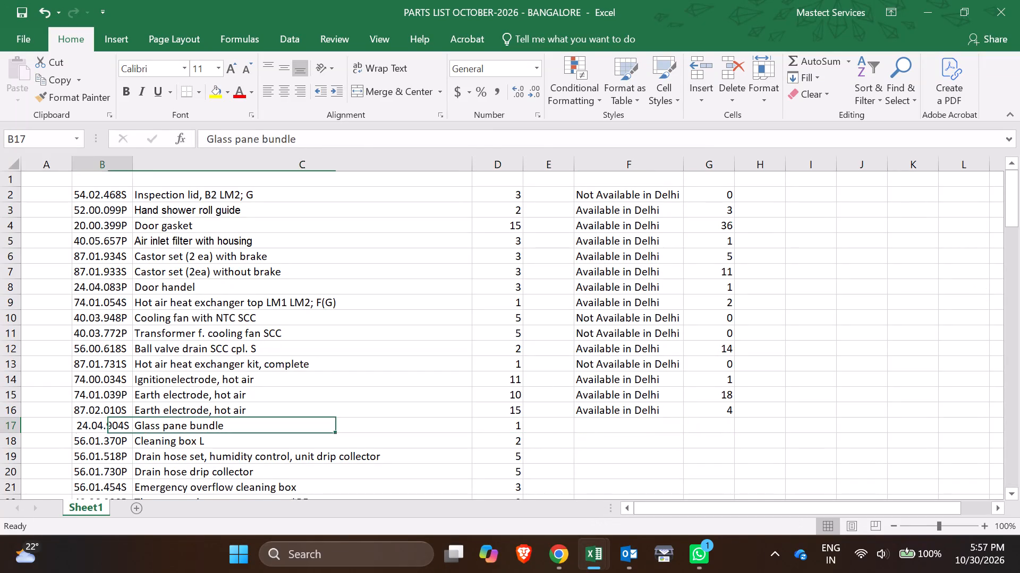
key("Right")
key("Left")
key("ctrl+c")
key("alt+Tab")
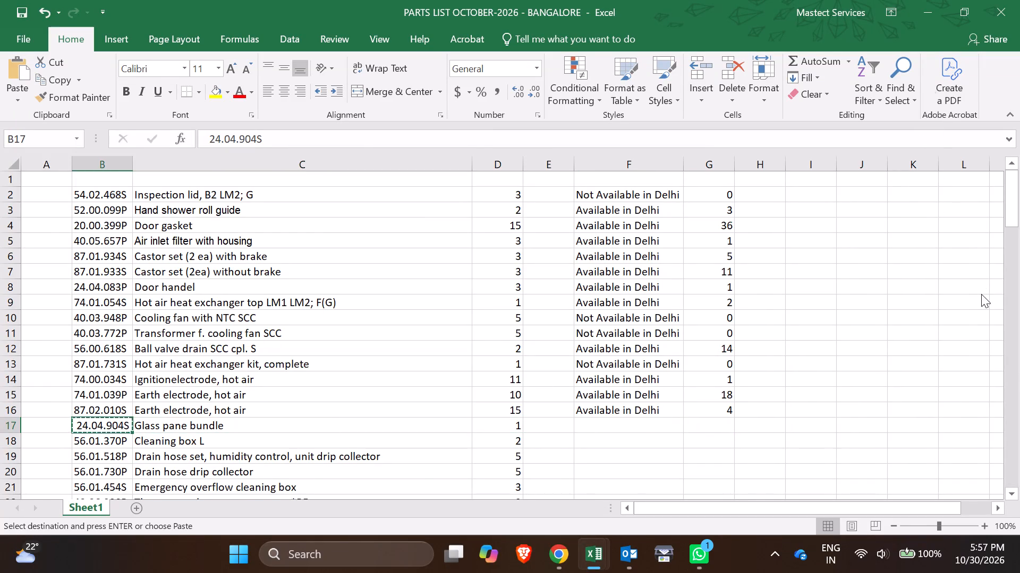
key("alt+Tab")
key("alt+Tab")
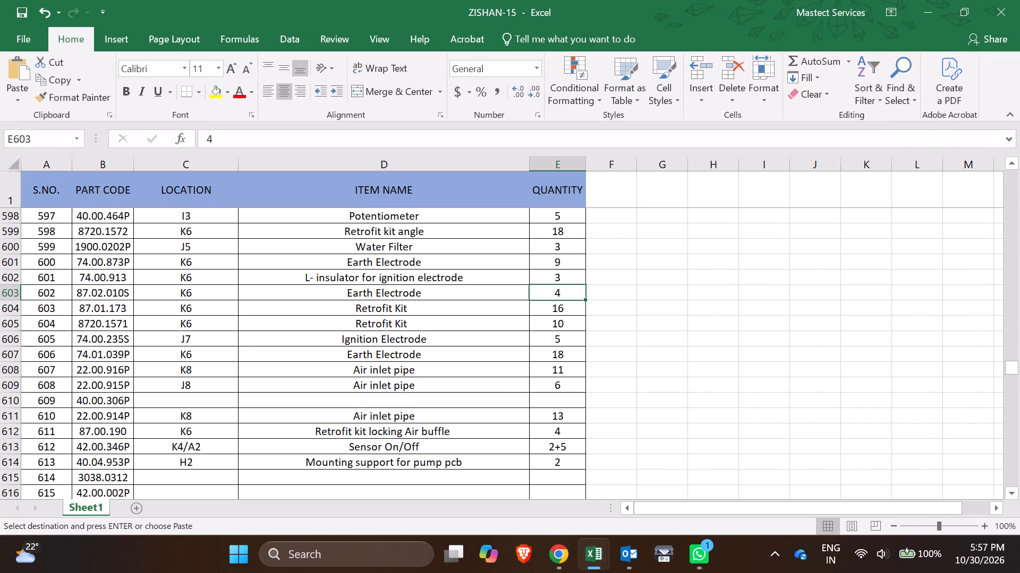
key("ctrl+f")
key("BackSpace")
key("ctrl+v")
key("Return")
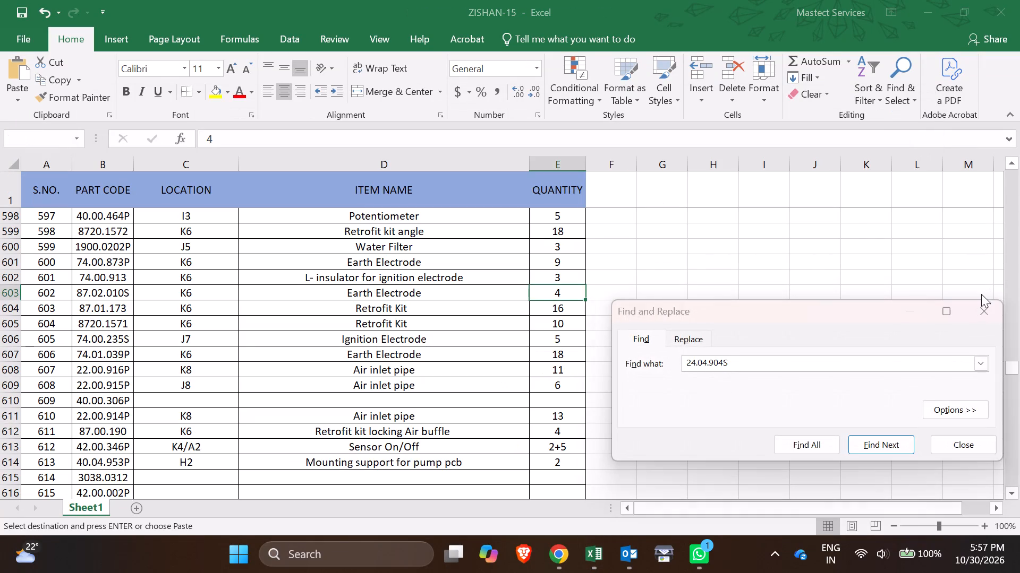
key("Return")
Remove the leading space before 24.04.904S in the search term, look up its quantity in ZISHAN-15 and close the search.
key("Left")
key("Left")
key("Left")
key("Left")
key("Left")
key("Left")
key("Left")
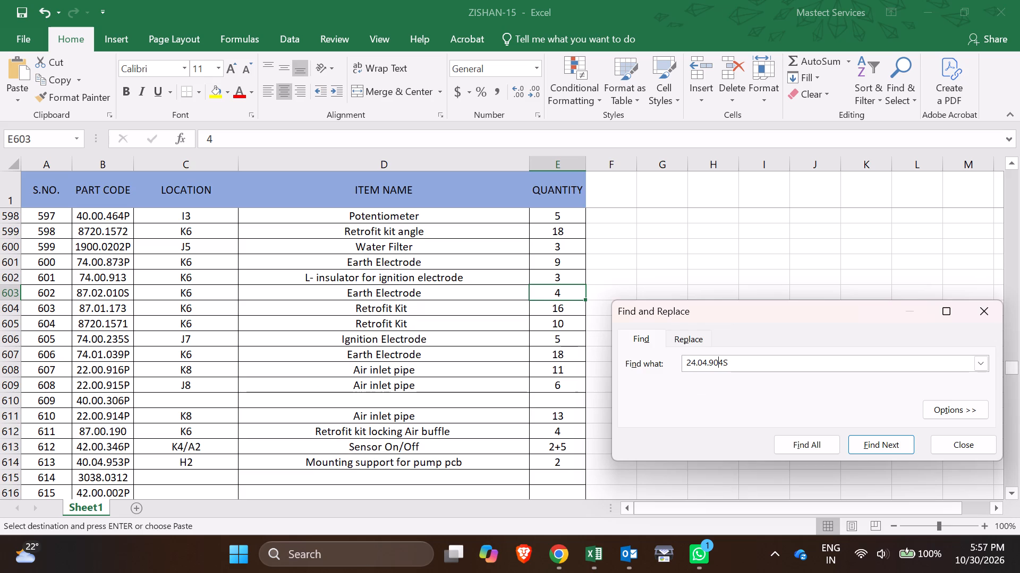
key("Left")
key("Left")
key("Left")
key("BackSpace")
key("Return")
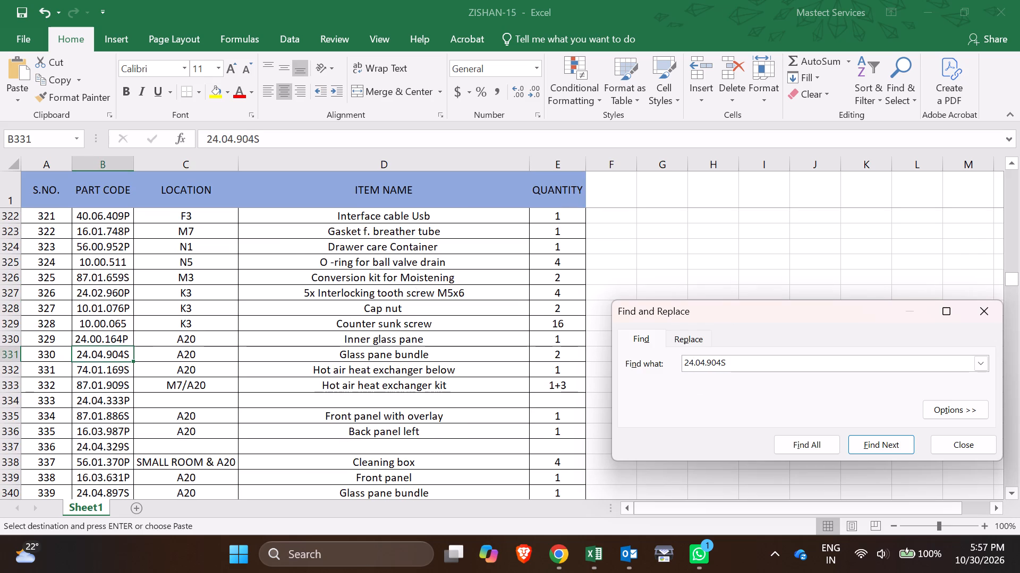
key("Return")
key("Return")
key("Return")
key("Return")
key("Right")
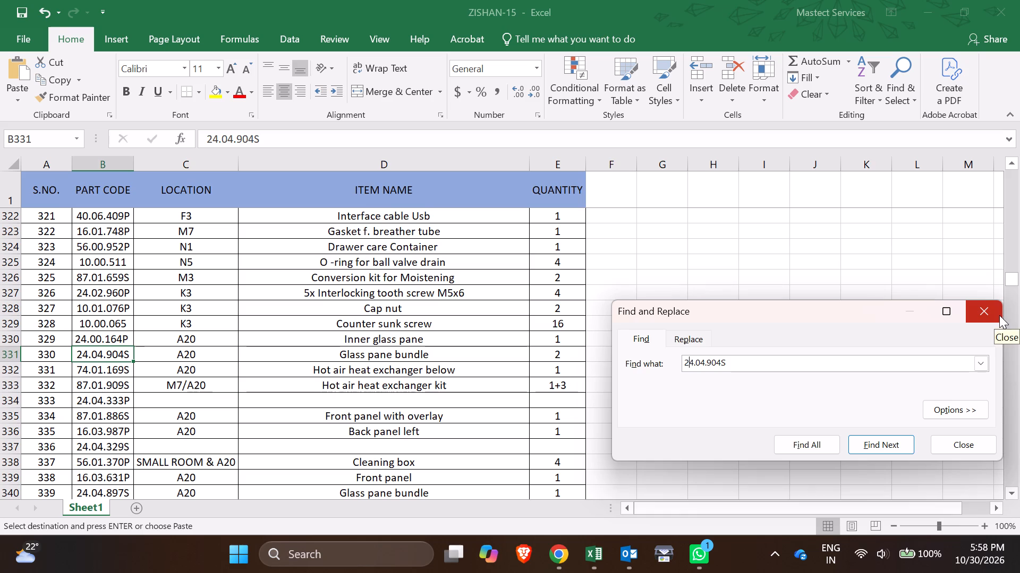
left_click(999, 315)
key("Right")
key("Right")
key("Right")
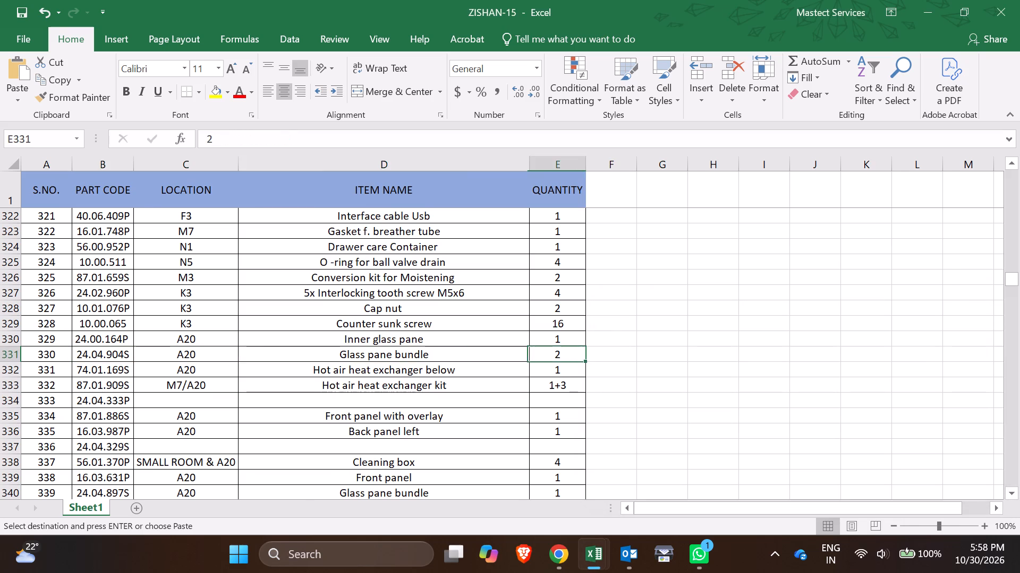
Back in the parts list, copy "Available in Delhi" from F16 into F17, enter quantity 2 in G17 and save.
key("alt+Tab")
key("Right")
key("Right")
key("Right")
key("Right")
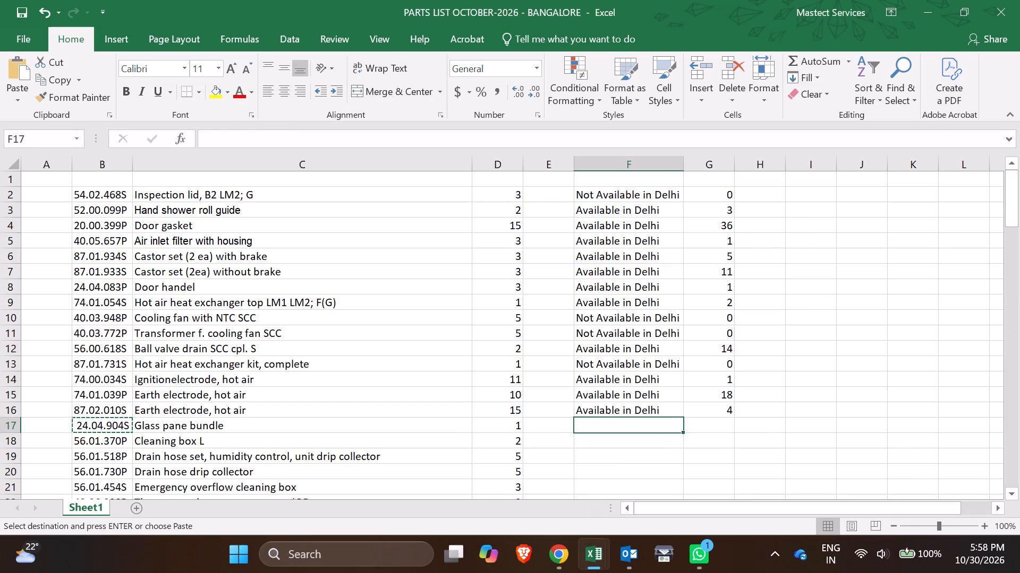
key("ctrl+d")
key("Right")
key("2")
key("Return")
key("ctrl+s")
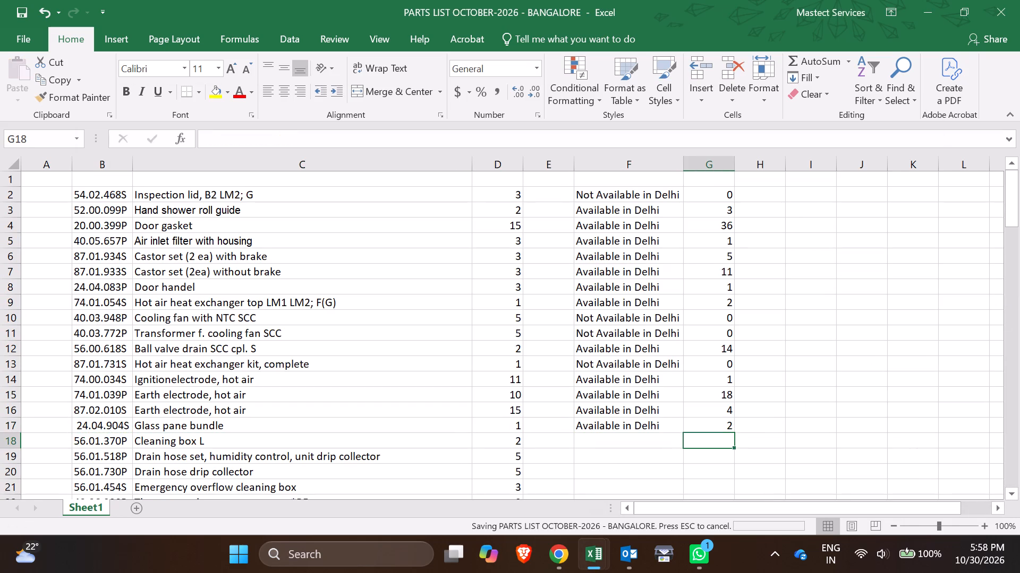
Recheck heat exchanger kit code 87.01.731S from B13 by searching for it in ZISHAN-15, and close the search.
key("Up")
key("Up")
key("Up")
key("Up")
key("Up")
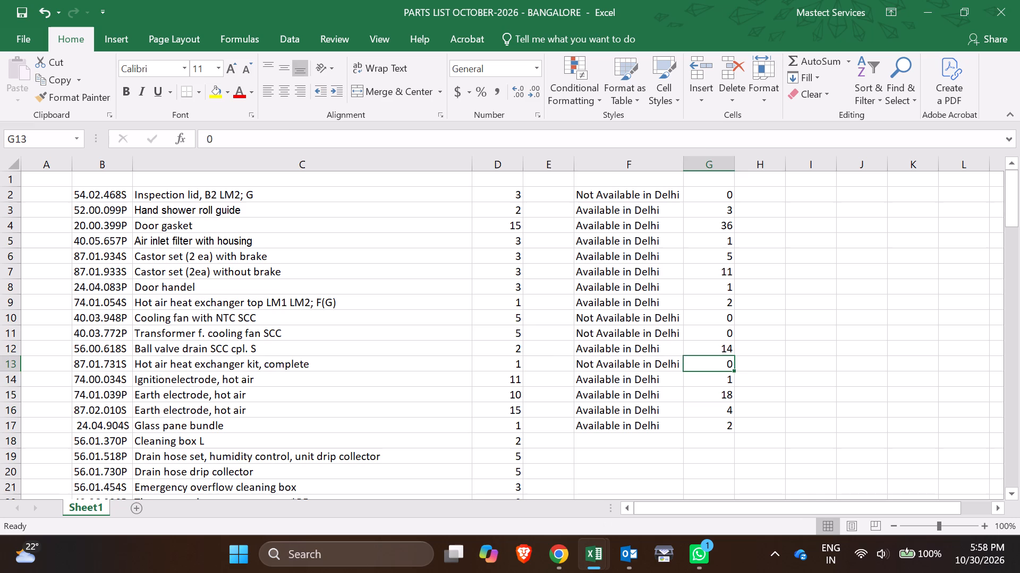
key("Left")
key("Left")
key("Left")
key("Left")
key("Left")
key("Left")
key("Right")
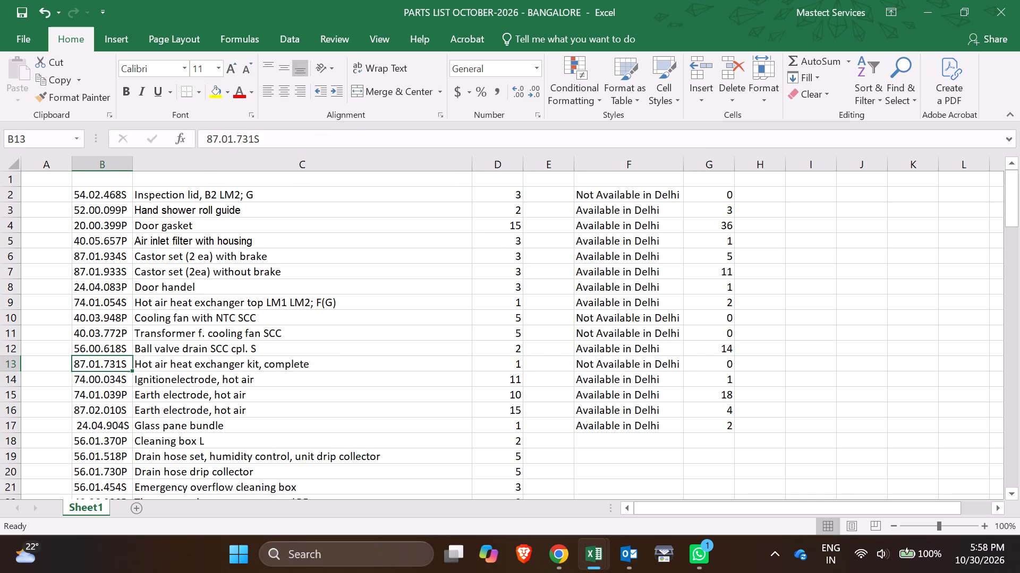
key("ctrl+c")
key("alt+Tab")
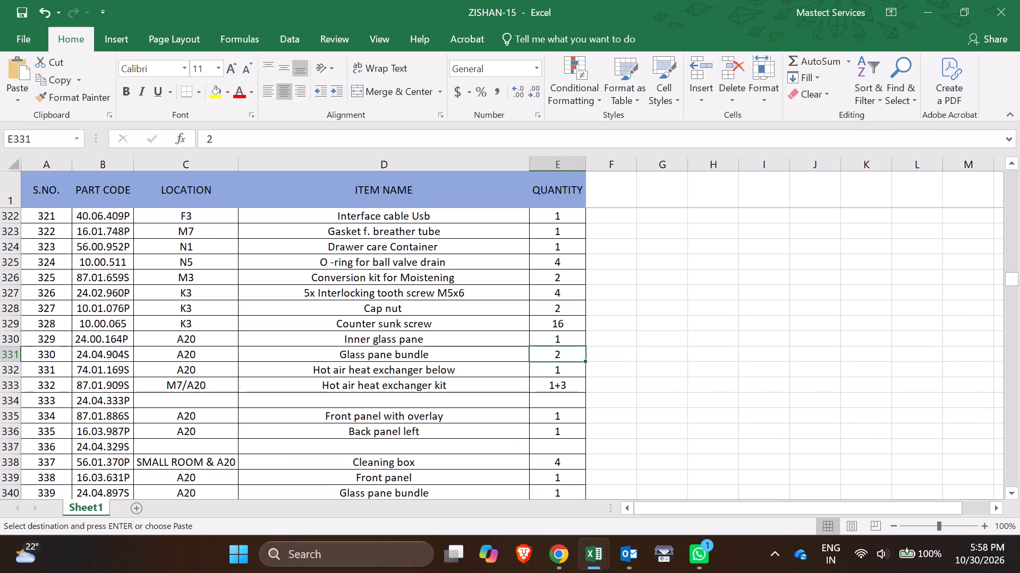
key("ctrl+f")
key("BackSpace")
key("ctrl+v")
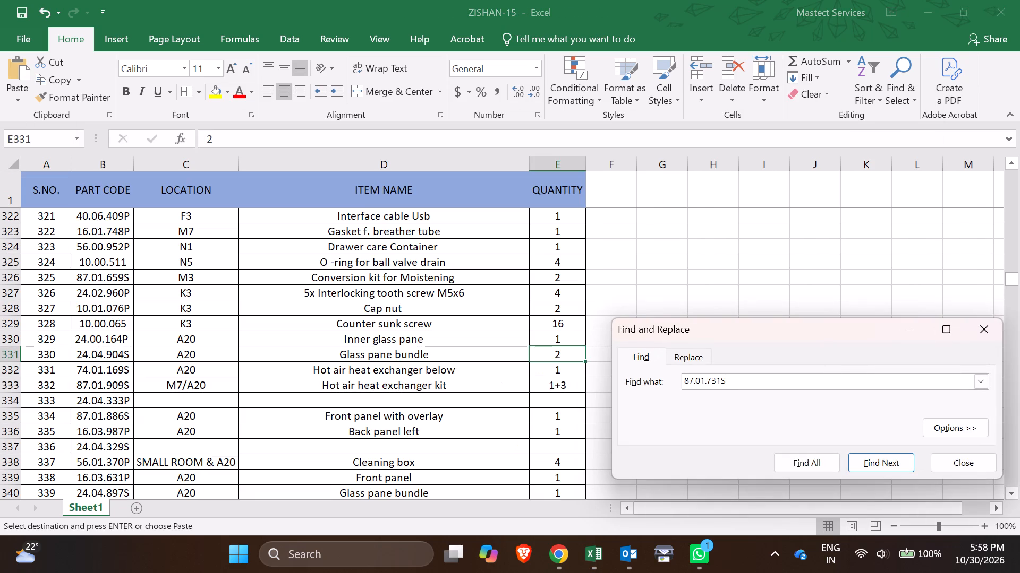
key("Return")
key("Return")
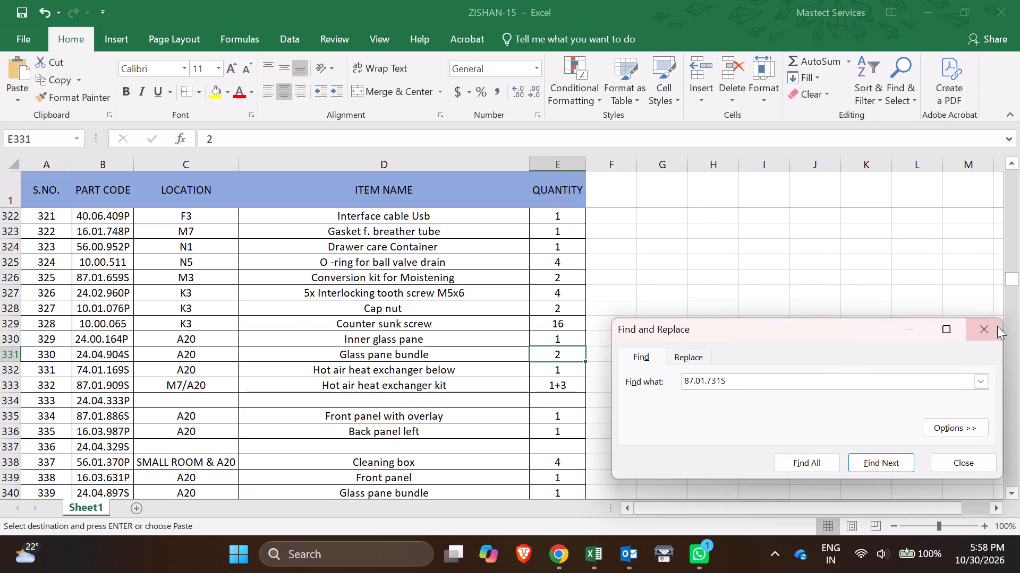
key("alt+Tab")
left_click(996, 329)
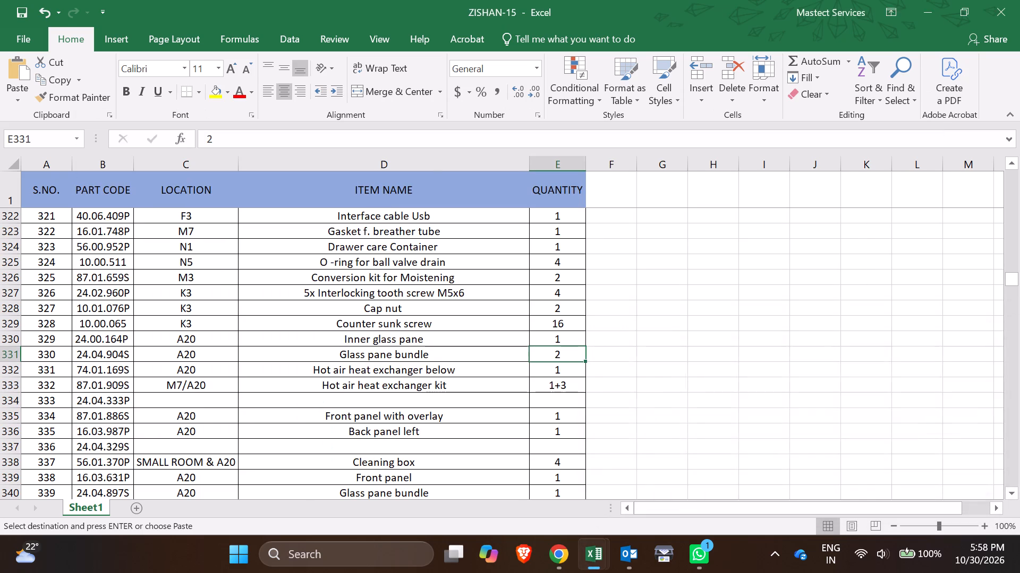
Copy cleaning box code 56.01.370P from B18 of the parts list, look up its quantity in ZISHAN-15 and close the search.
key("alt+Tab")
key("Down")
key("Down")
key("Down")
key("Right")
key("Right")
key("Right")
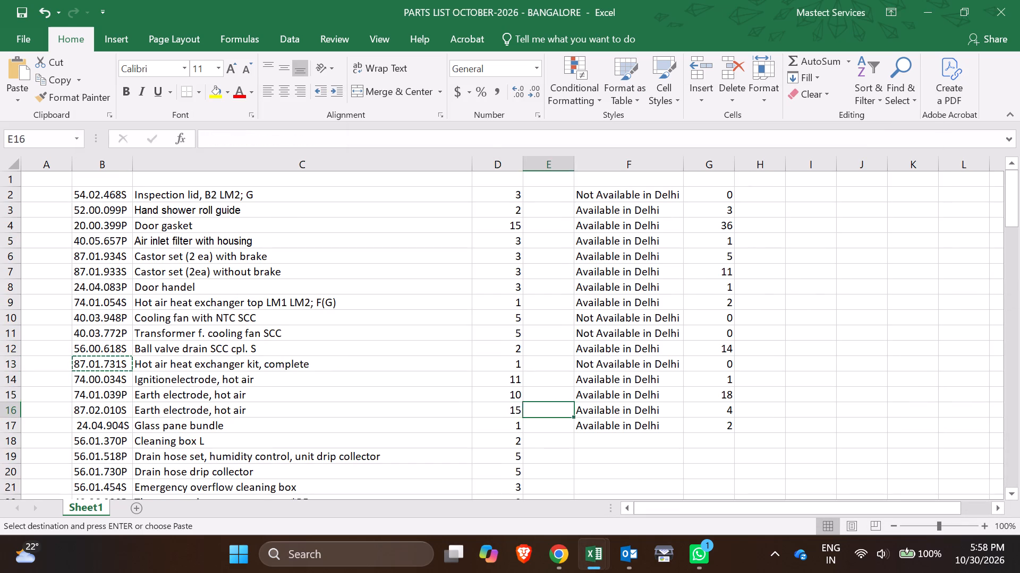
key("Down")
key("Down")
key("Left")
key("Left")
key("Left")
key("ctrl+c")
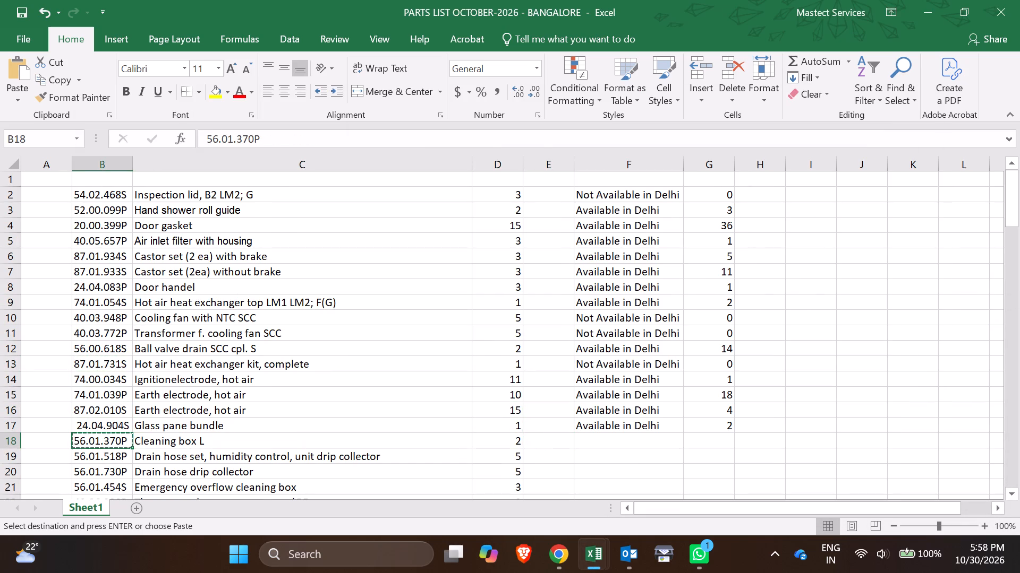
key("alt+Tab")
key("ctrl+f")
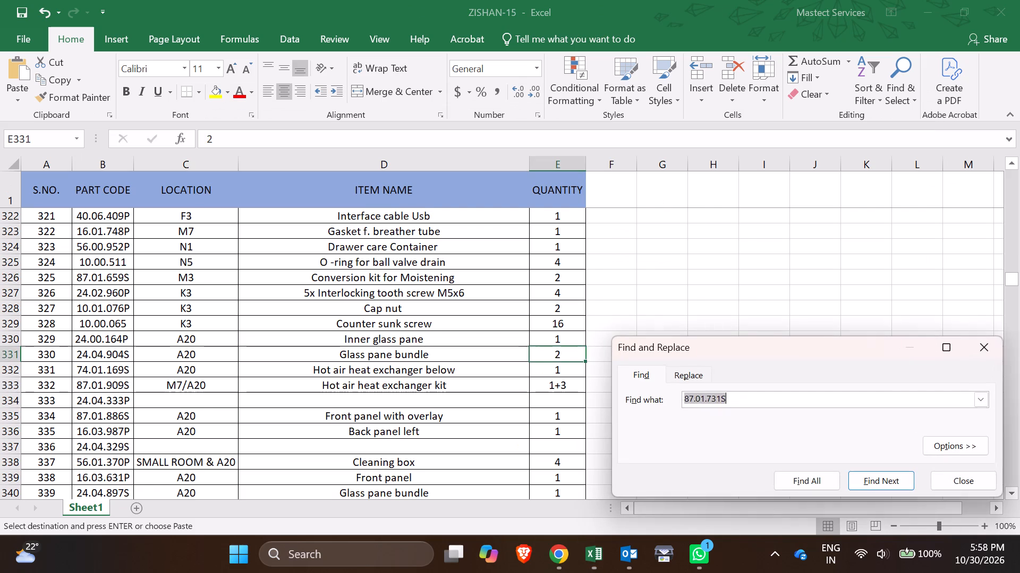
key("BackSpace")
key("ctrl+v")
key("Return")
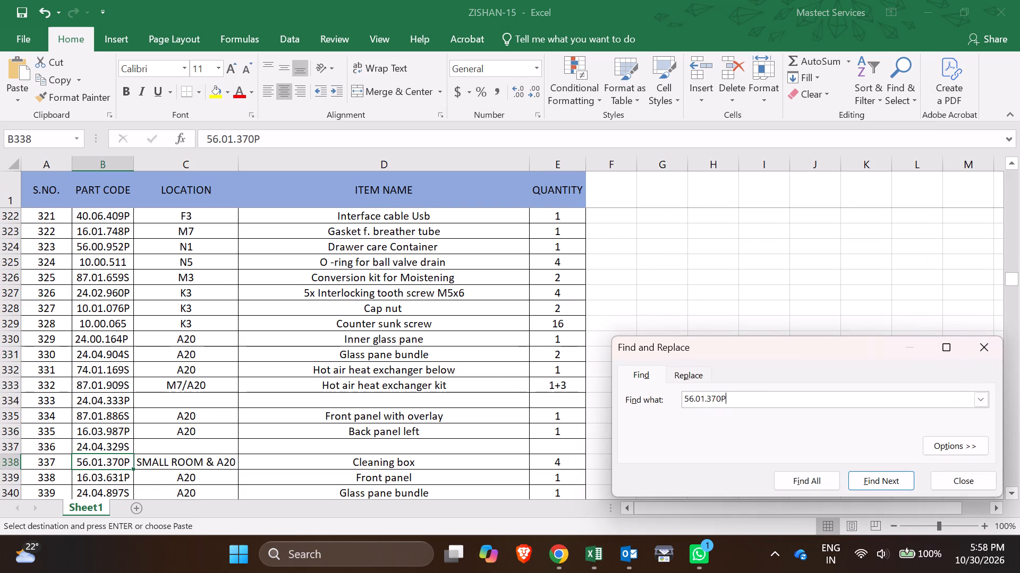
key("Return")
left_click(989, 351)
Back in the parts list, copy "Available in Delhi" from F17 into F18, enter quantity 4 in G18 and save.
key("alt+Tab")
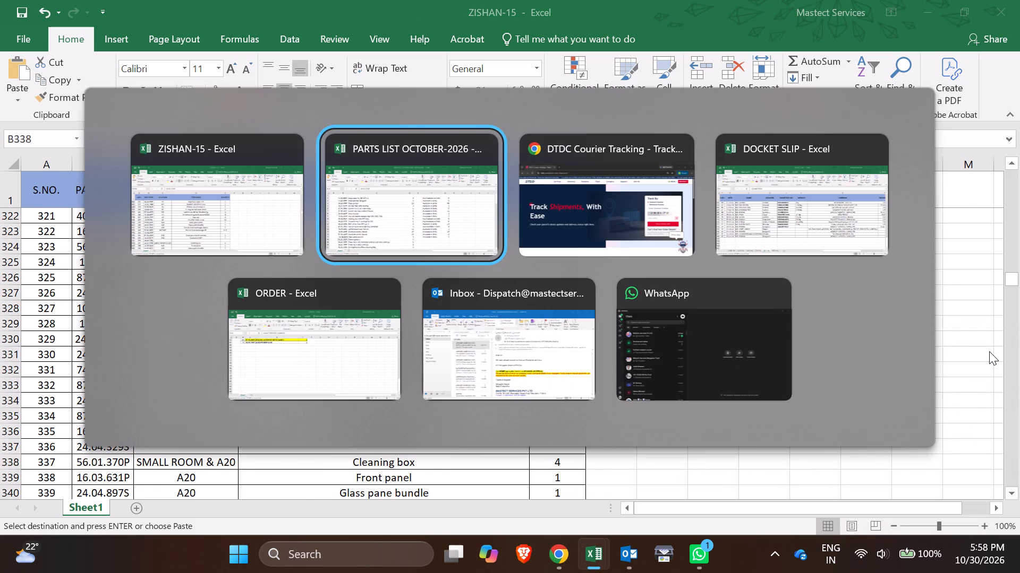
key("Right")
key("Right")
key("Right")
key("Right")
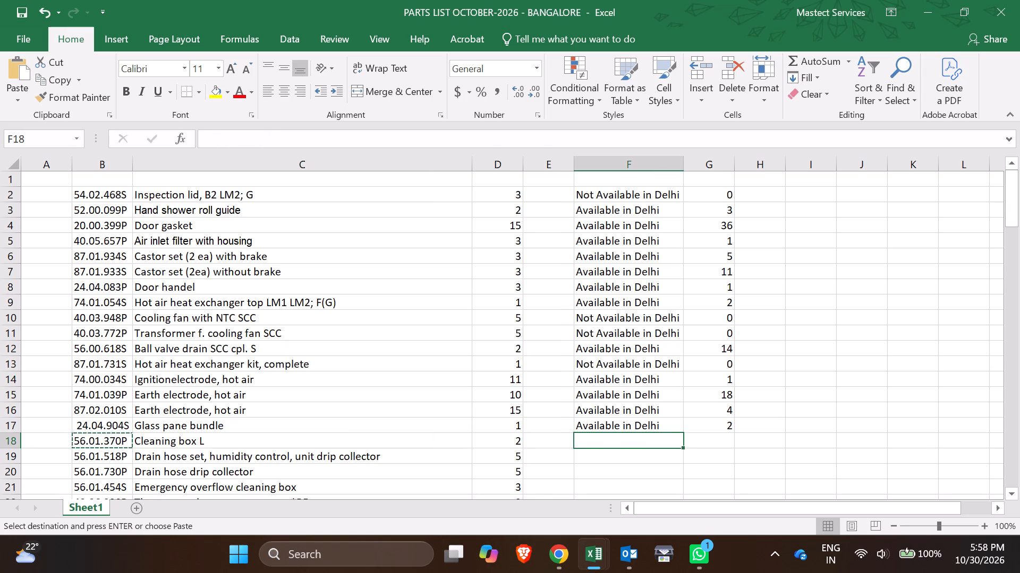
key("ctrl+d")
key("Right")
key("Right")
key("Left")
key("4")
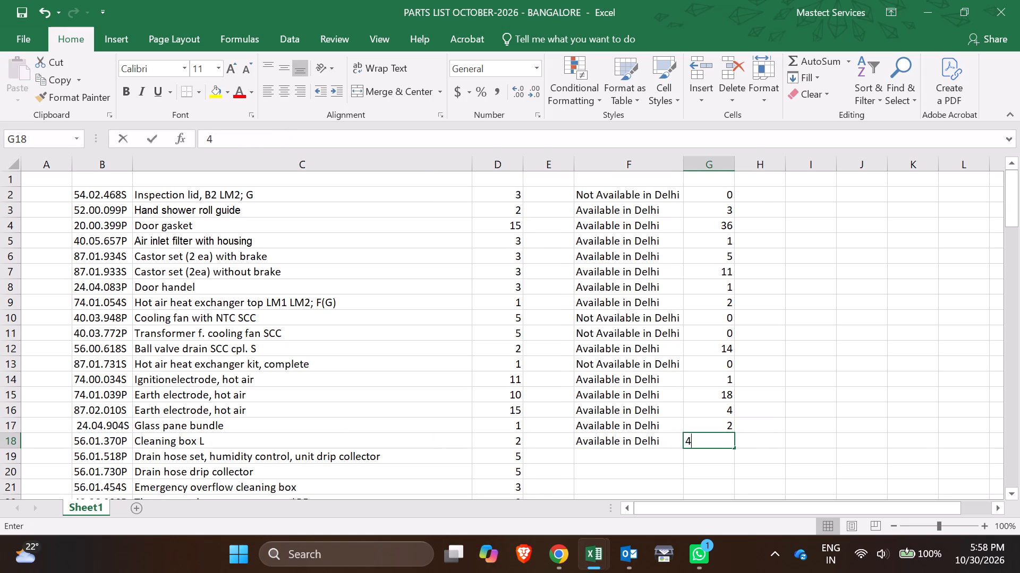
key("Return")
key("ctrl+s")
Copy drain hose set code 56.01.518P from B19 of the parts list, look up its quantity in ZISHAN-15 and close the search.
key("Left")
key("Left")
key("Left")
key("Left")
key("Left")
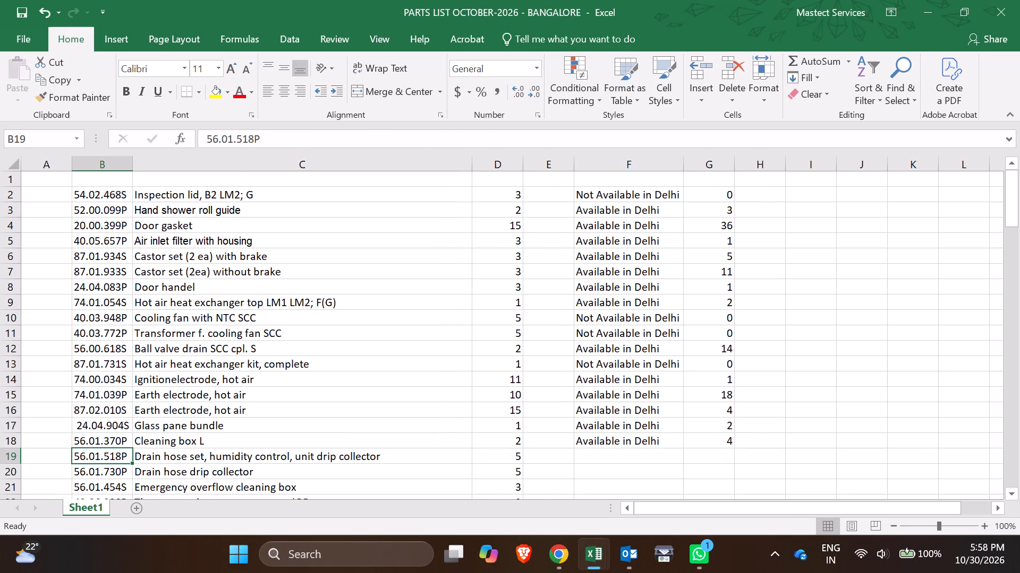
key("ctrl+c")
key("alt+Tab")
key("ctrl+f")
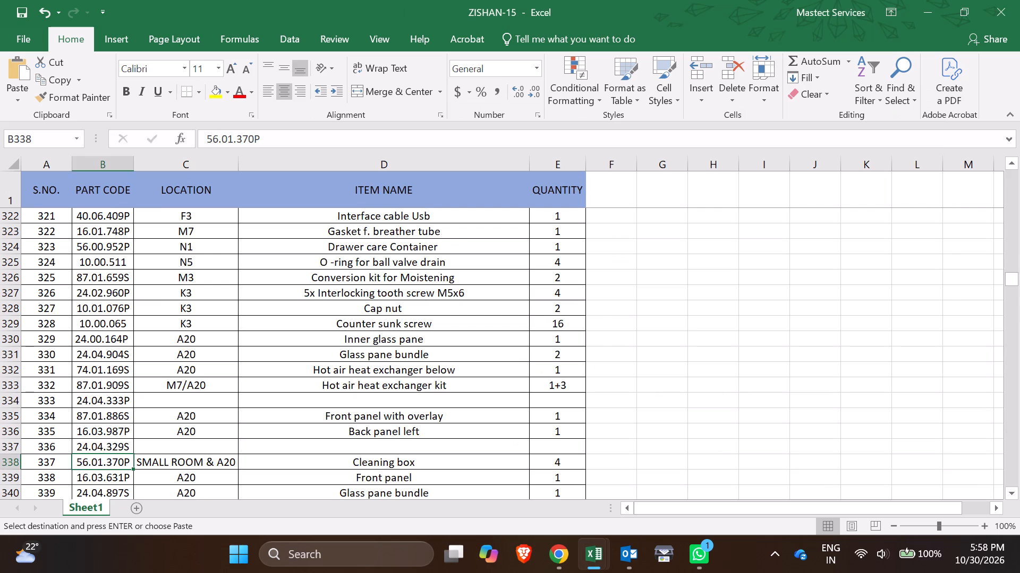
key("BackSpace")
key("ctrl+v")
key("Return")
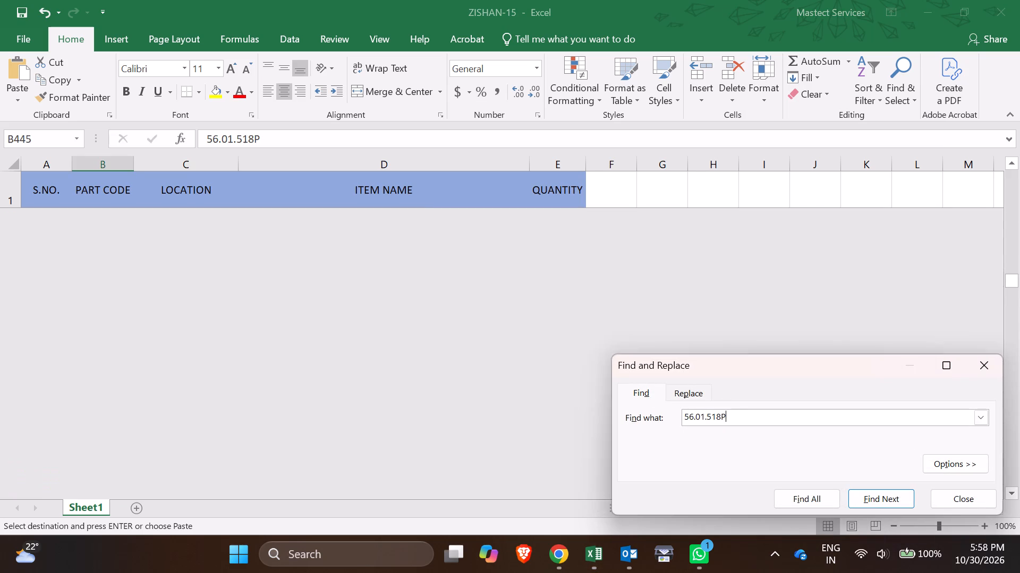
key("Return")
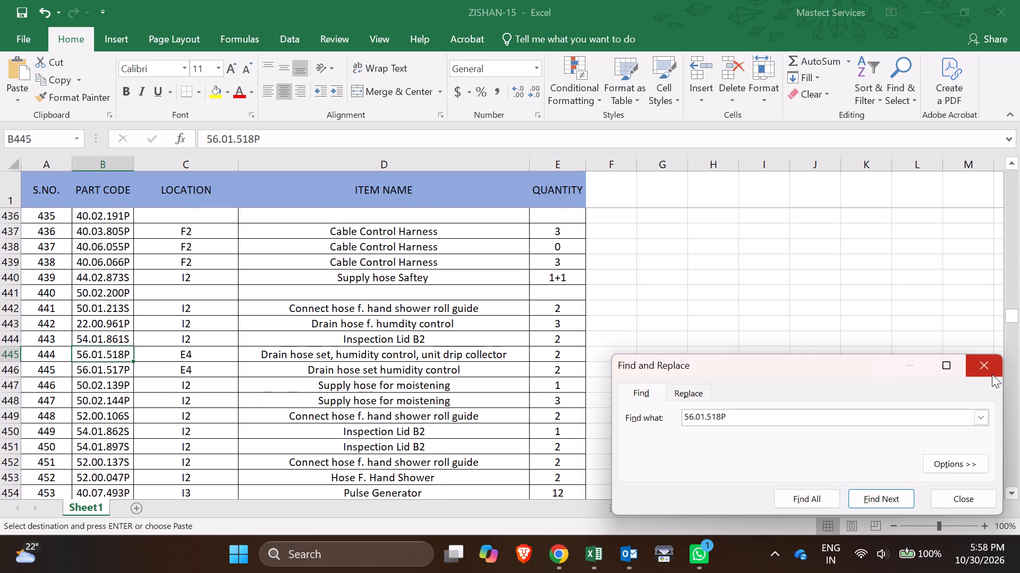
left_click(992, 374)
key("Right")
key("Right")
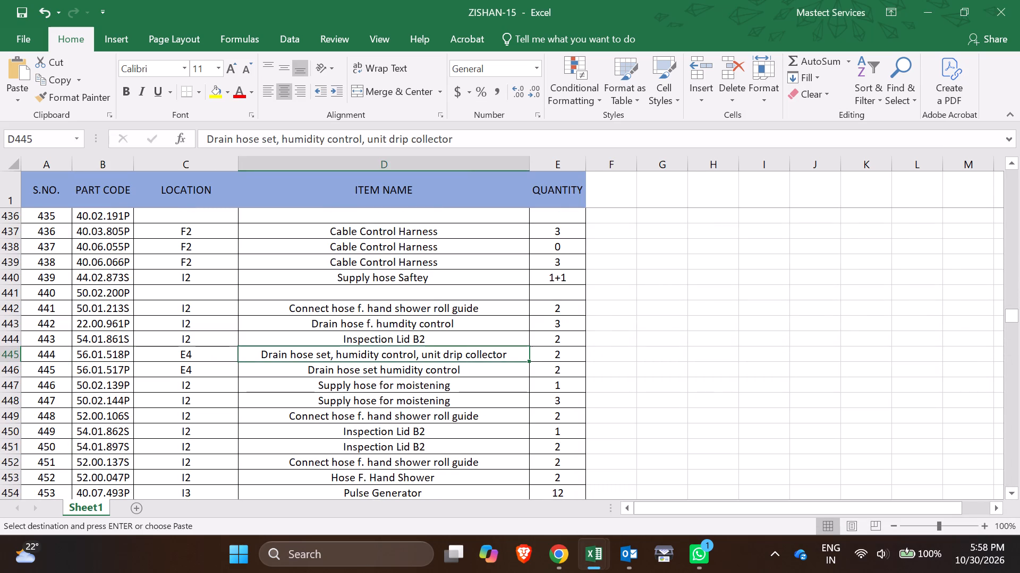
Back in the parts list, copy "Available in Delhi" from F18 into F19, enter quantity 2 in G19 and save.
key("alt+Tab")
key("Right")
key("Right")
key("Right")
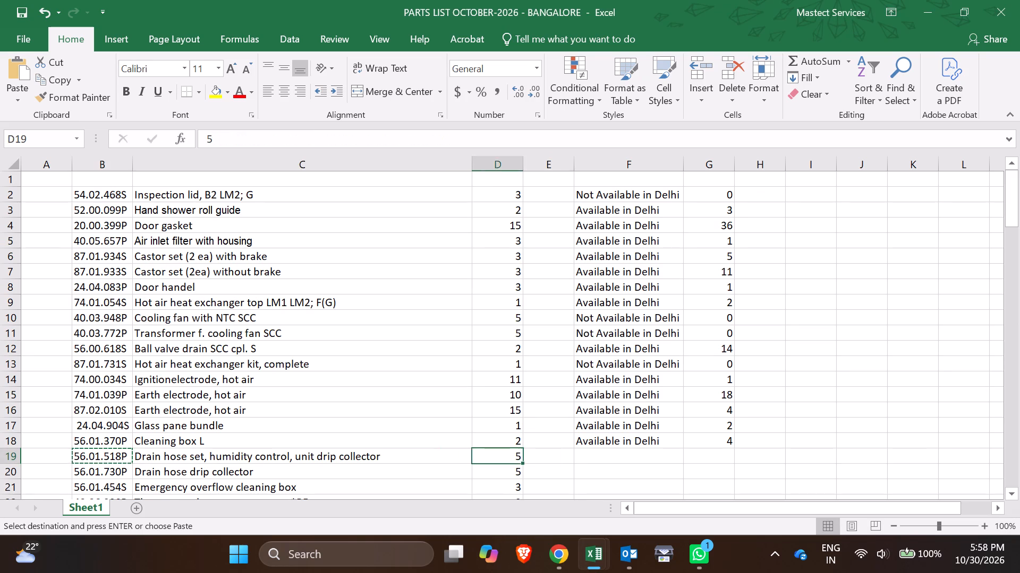
key("Right")
key("ctrl+d")
key("Right")
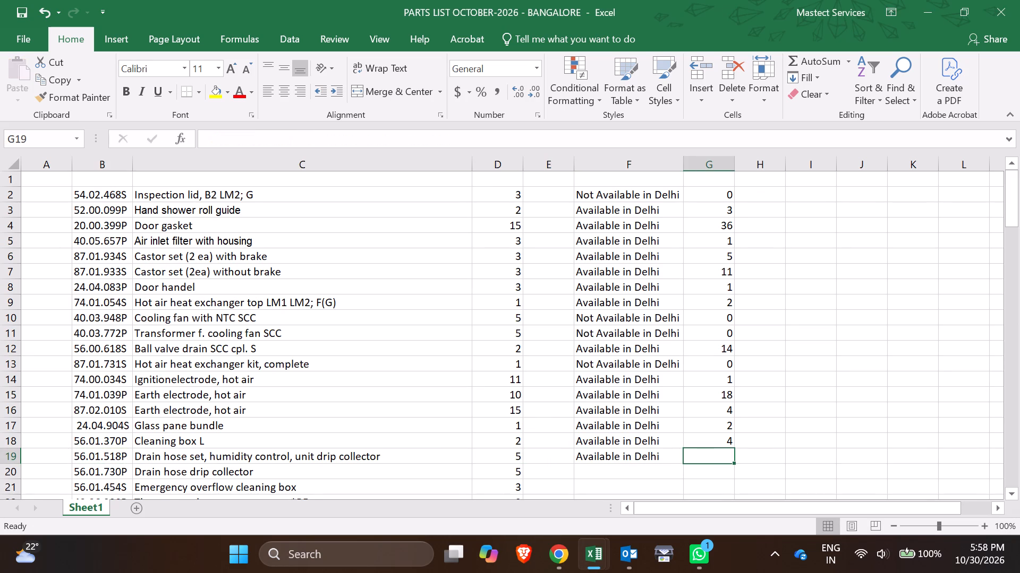
key("2")
key("Return")
key("ctrl+s")
Copy drain hose drip collector code 56.01.730P from B20, search for it in ZISHAN-15, return to the parts list and close the search.
key("Left")
key("Left")
key("Left")
key("Left")
key("Left")
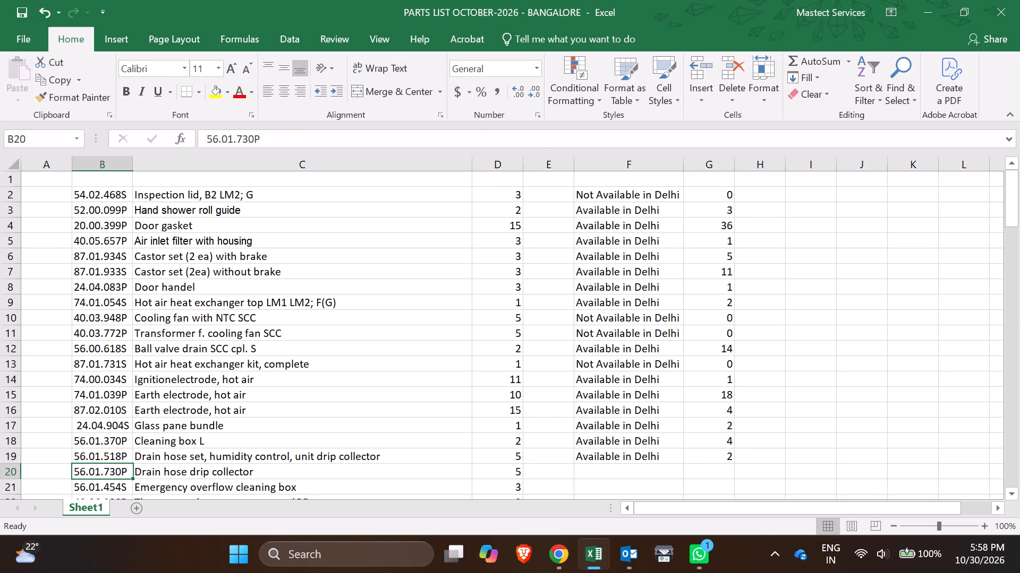
key("ctrl+c")
key("alt+Tab")
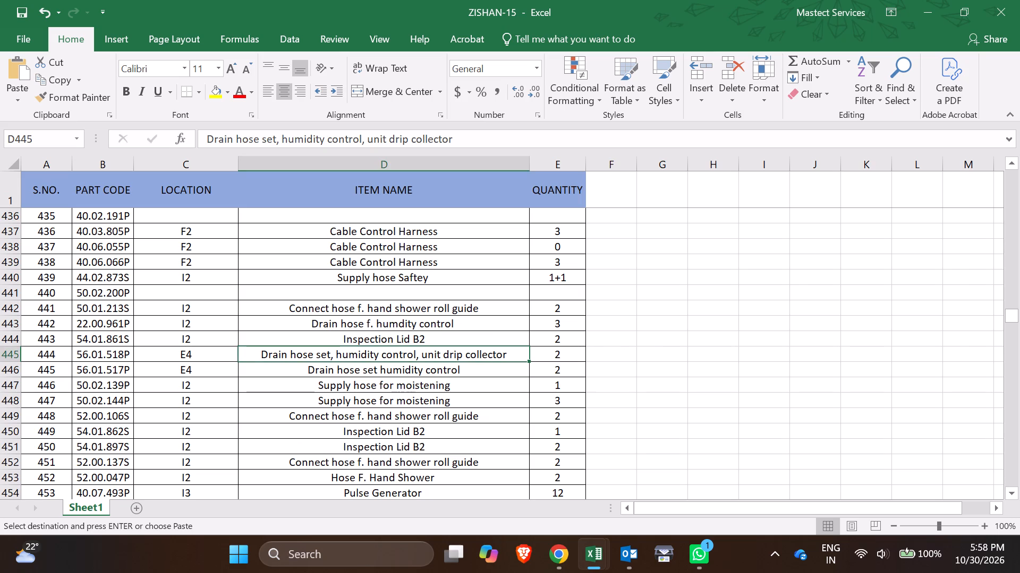
key("ctrl+f")
key("BackSpace")
key("ctrl+v")
key("Return")
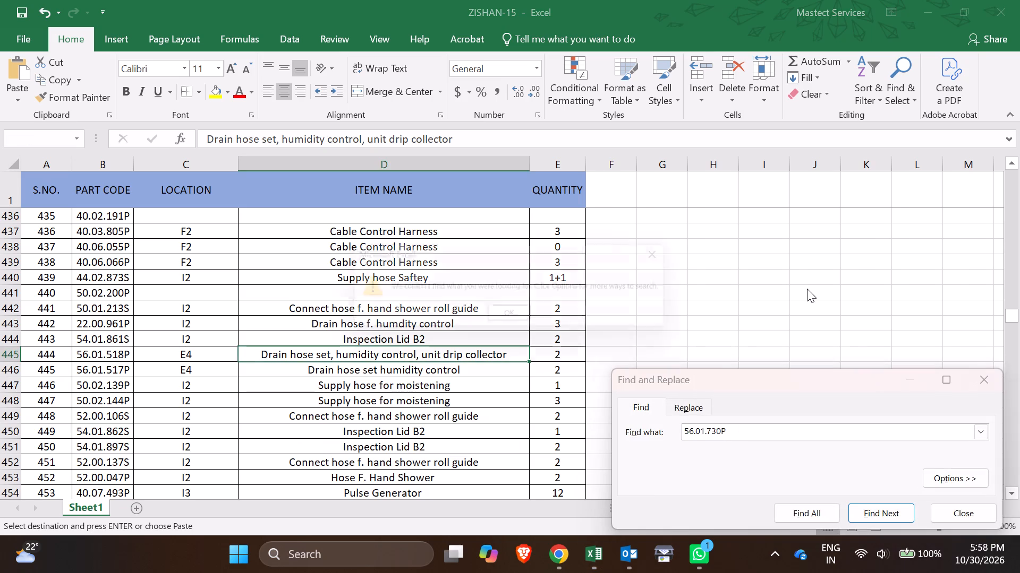
key("Return")
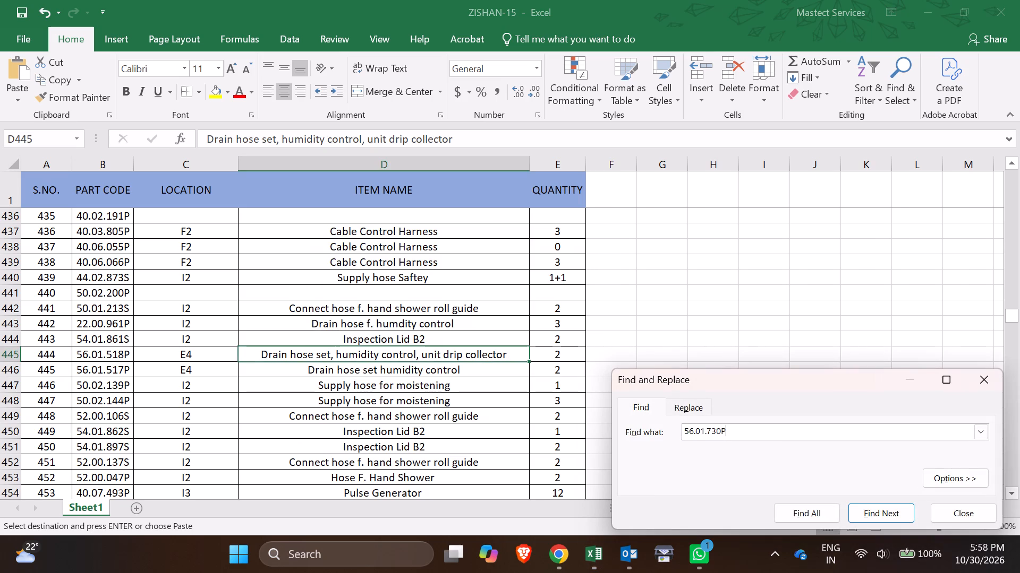
key("Return")
key("Return")
key("alt+Tab")
key("alt+Tab")
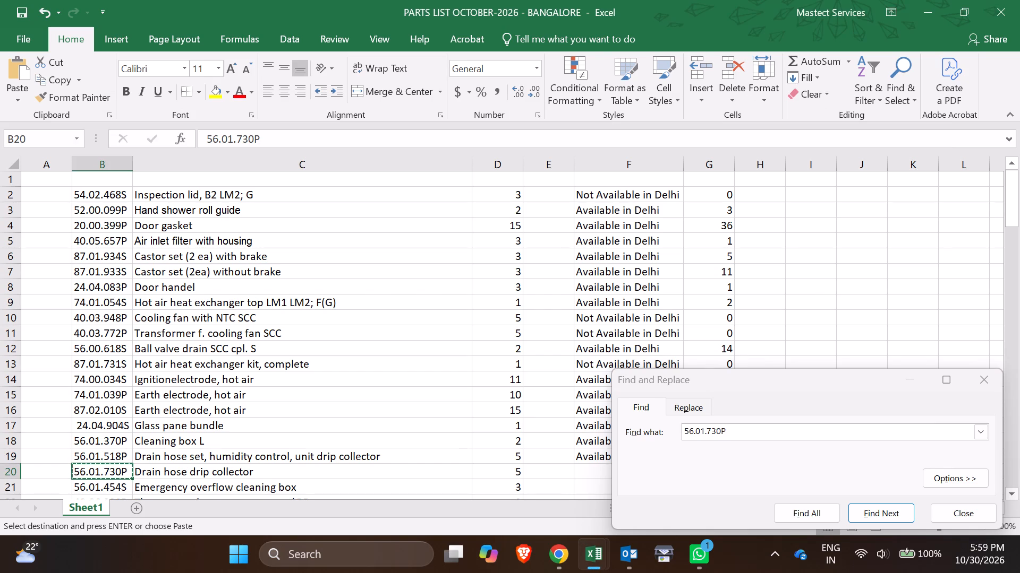
left_click(975, 381)
In the parts list, copy "Not Available in Delhi" from F13 into F20 for the drain hose drip collector and save.
key("Right")
key("Right")
key("Right")
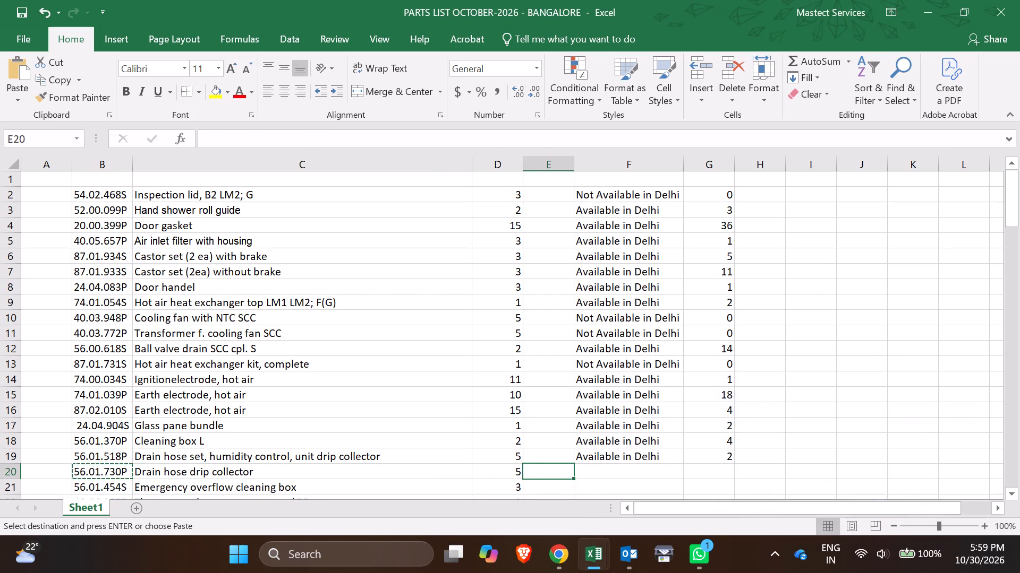
key("Right")
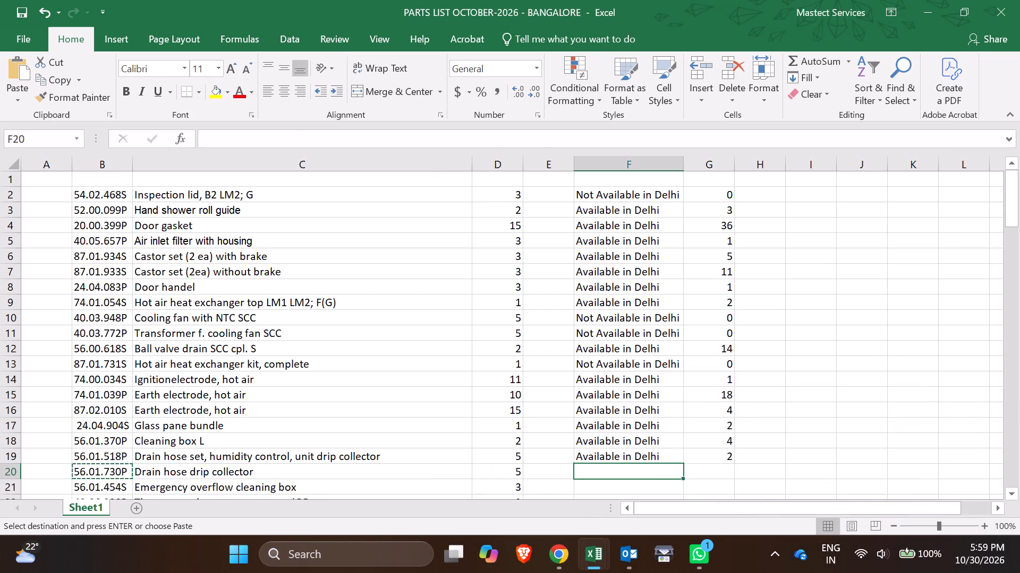
key("ctrl+s")
key("Up")
key("Up")
key("Up")
key("Up")
key("Up")
key("Up")
key("Up")
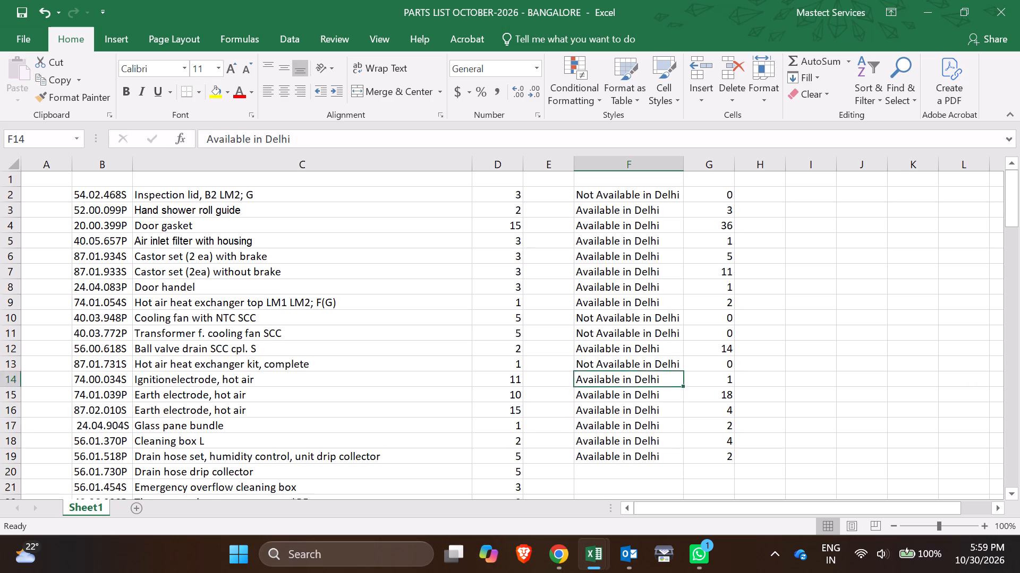
key("ctrl+c")
key("Down")
key("Down")
key("Down")
key("Down")
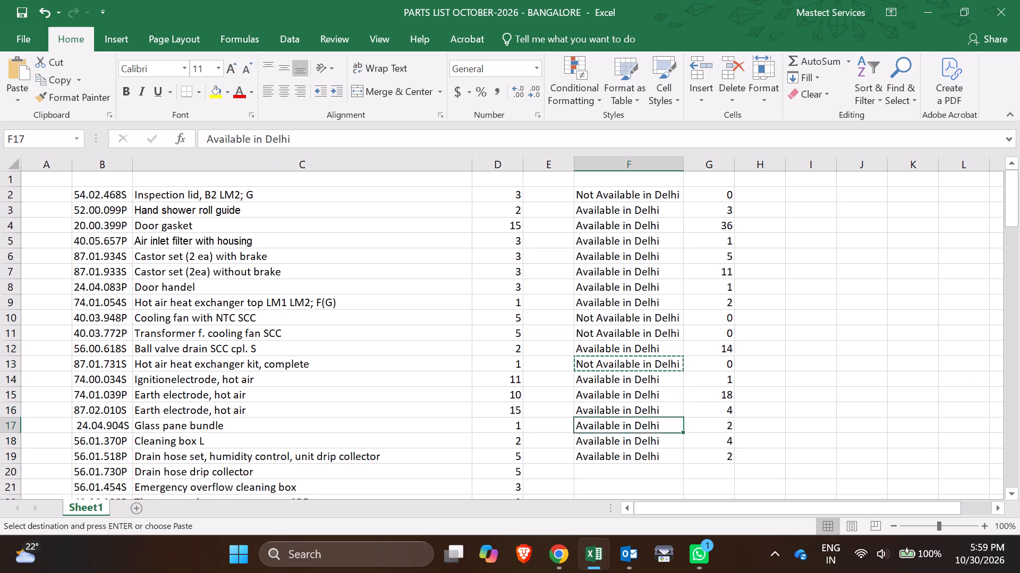
key("Down")
key("Down")
key("Down")
key("ctrl+v")
key("ctrl+s")
key("Right")
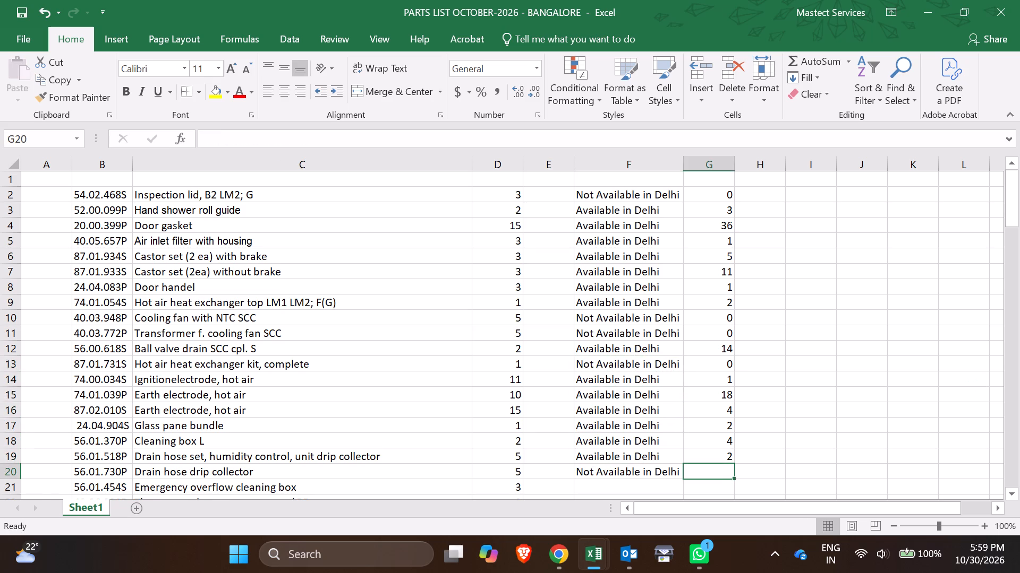
key("ctrl+s")
Glance back at ZISHAN-15, return to the parts list and enter quantity 0 in G20 for the drain hose drip collector.
key("alt+Tab")
key("alt+Tab")
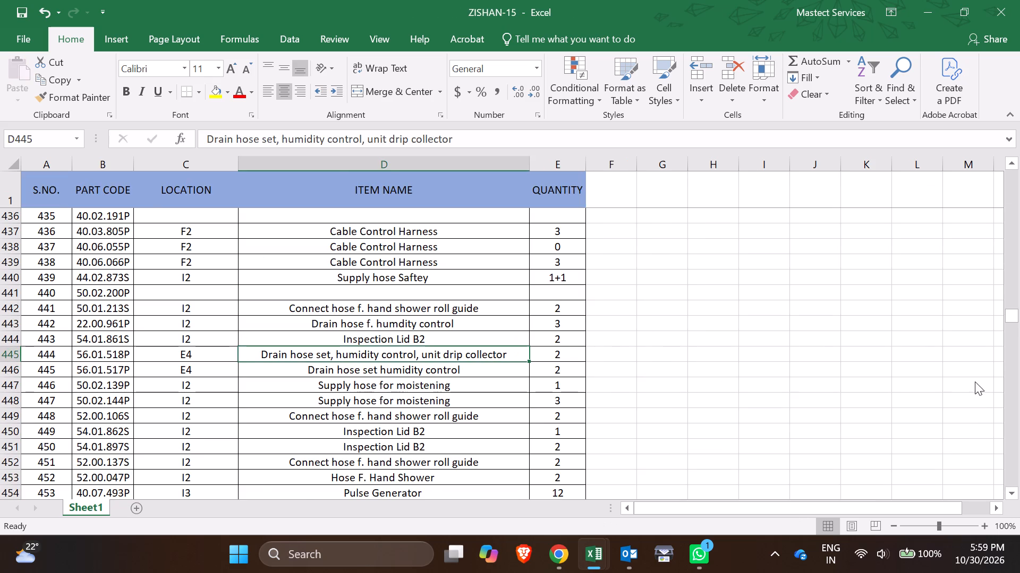
key("alt+Tab")
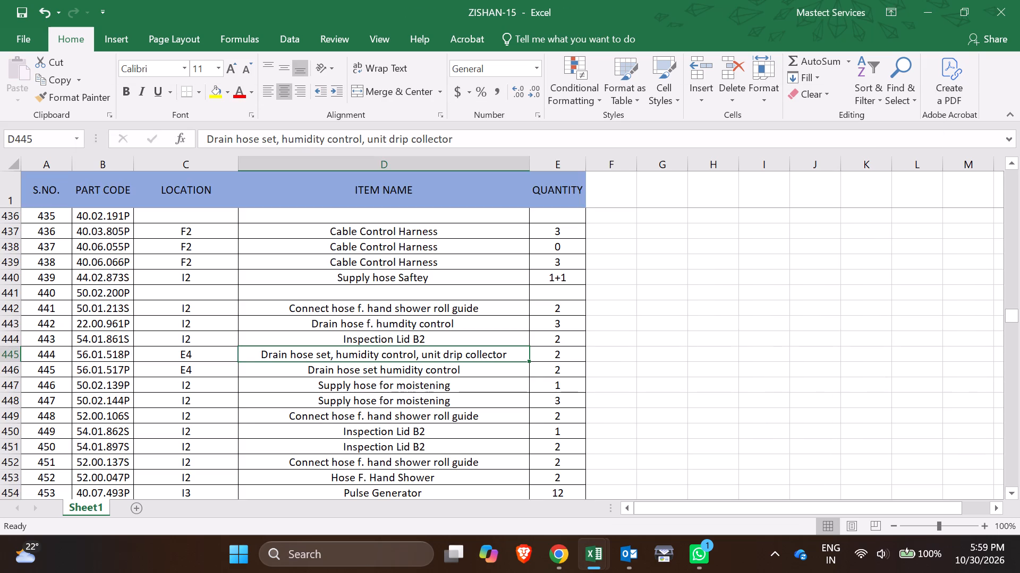
key("alt+Tab")
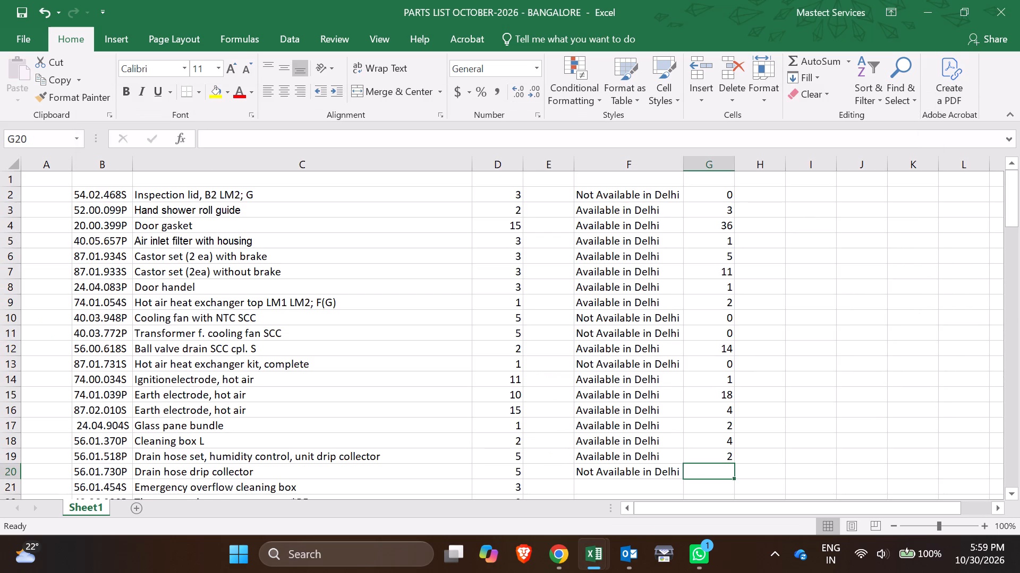
key("0")
key("Return")
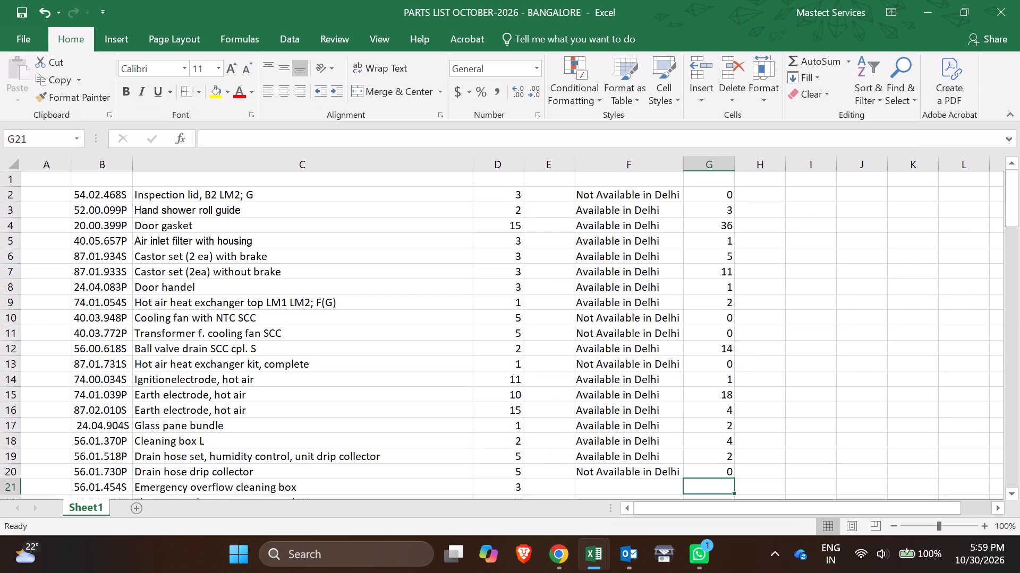
Copy emergency overflow cleaning box code 56.01.454S from B21, look it up in ZISHAN-15 and close the search.
key("Left")
key("Left")
key("Left")
key("Left")
key("Left")
key("ctrl+c")
key("alt+Tab")
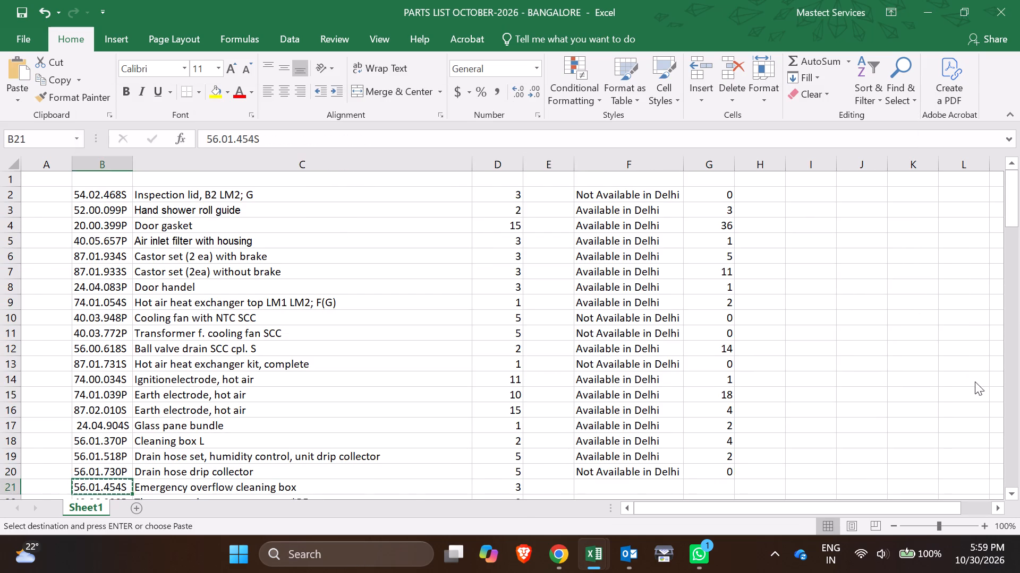
key("ctrl+f")
key("BackSpace")
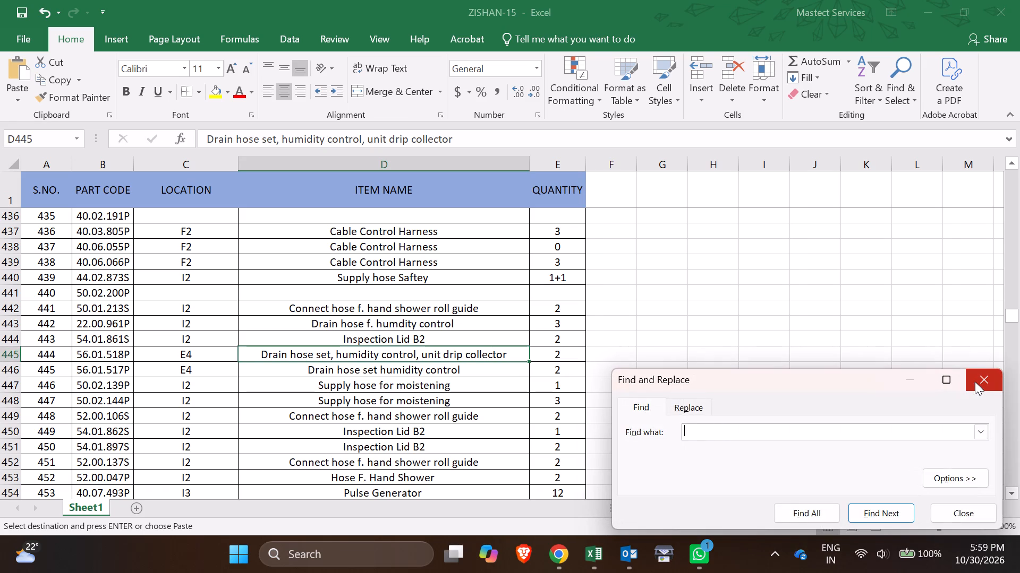
key("ctrl+v")
key("Return")
key("Return")
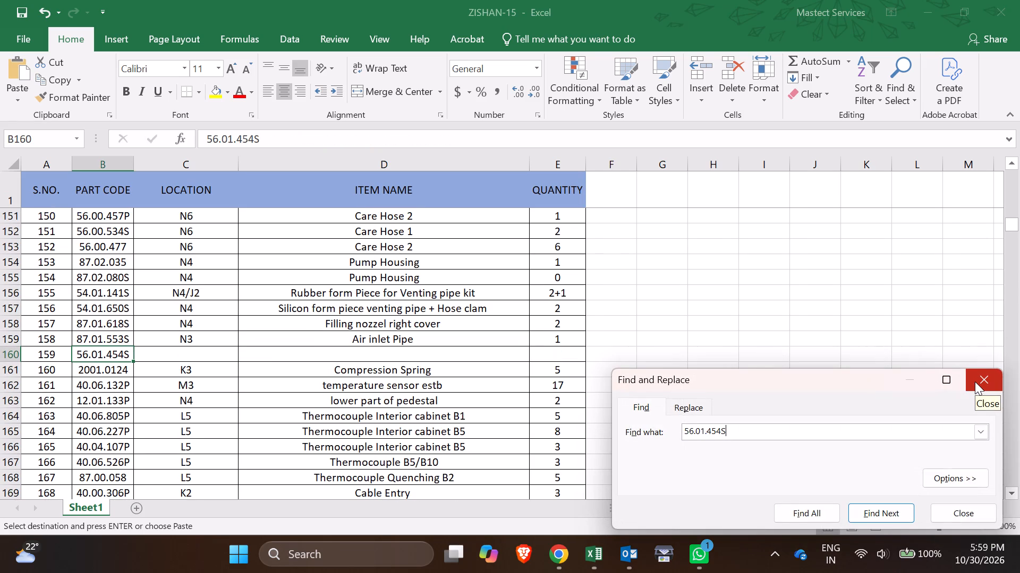
left_click(978, 371)
Back in the parts list, copy "Not Available in Delhi" from F20 into F21, enter quantity 0 in G21 and save.
key("alt+Tab")
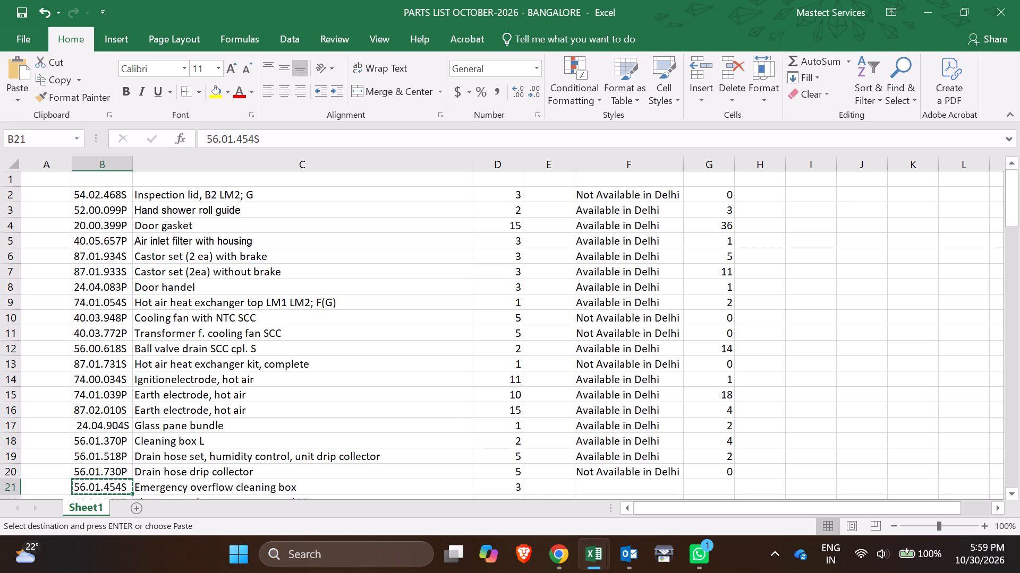
key("Right")
key("Right")
key("Right")
key("Right")
key("ctrl+d")
key("Right")
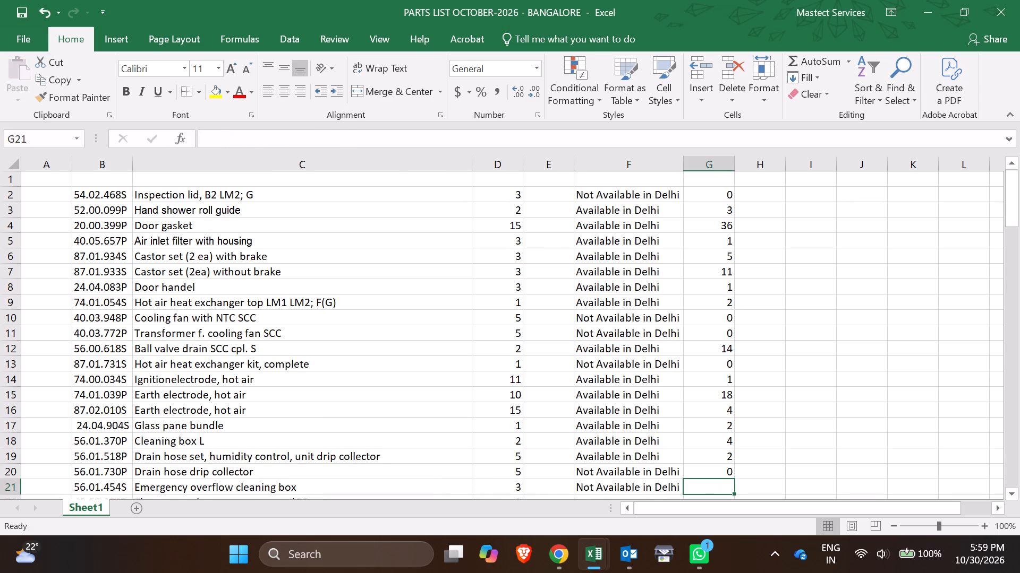
key("0")
key("Return")
key("ctrl+s")
Copy thermocouple steam generator code 40.06.230P from B22, look it up in ZISHAN-15 and close the search.
key("Left")
key("Left")
key("Left")
key("Left")
key("Left")
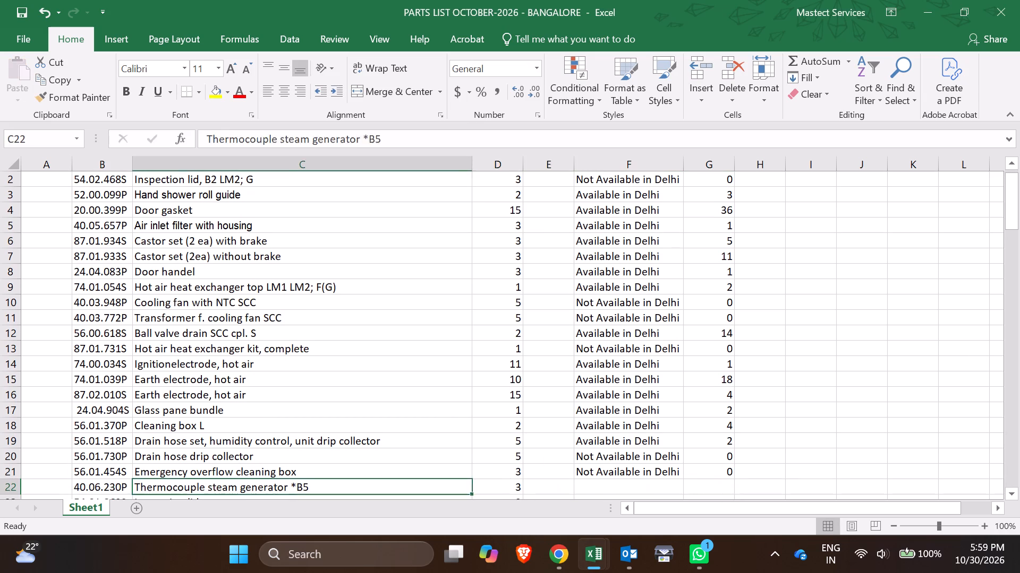
key("ctrl+c")
key("alt+Tab")
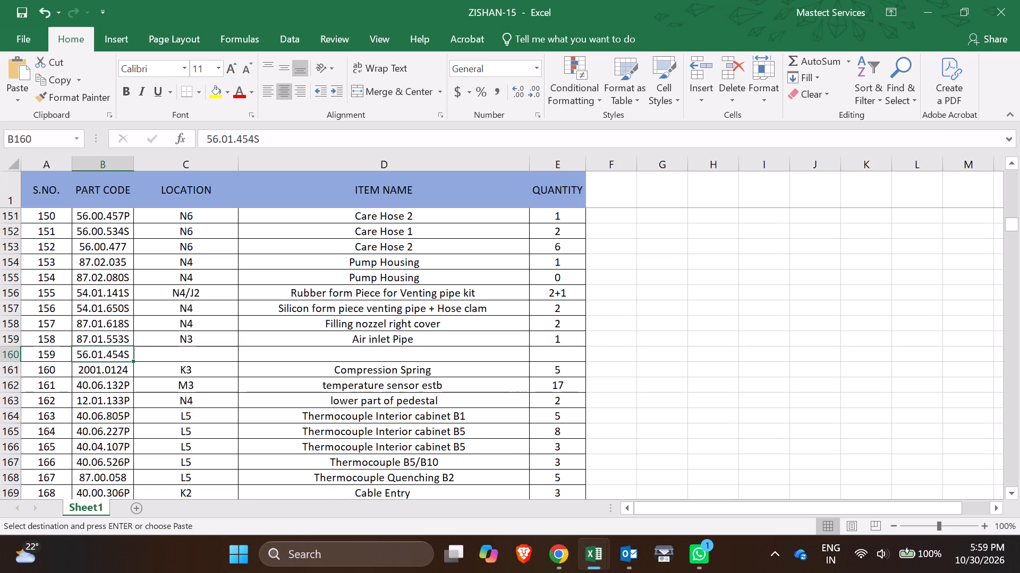
key("ctrl+f")
key("BackSpace")
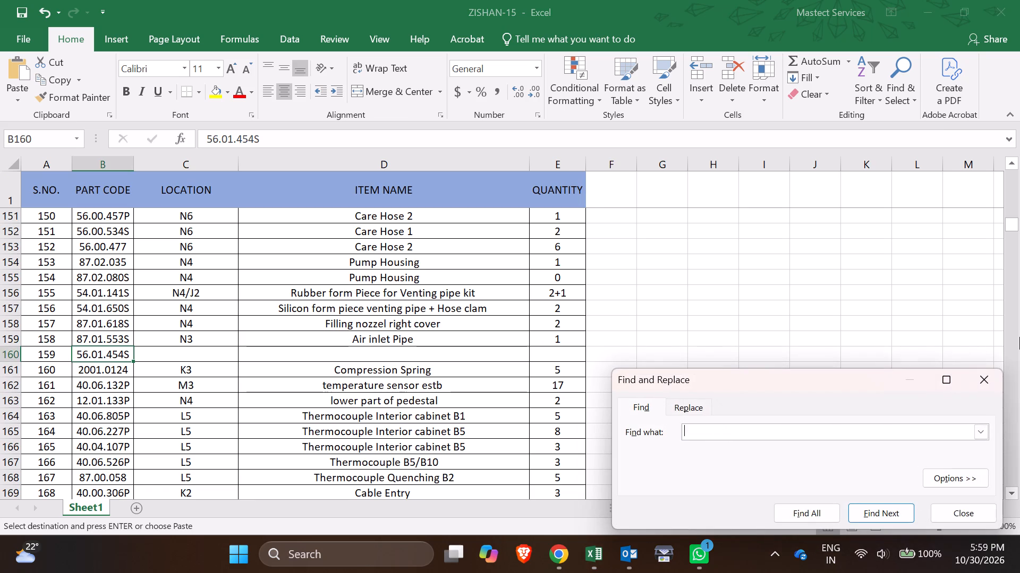
key("ctrl+v")
key("Return")
key("Return")
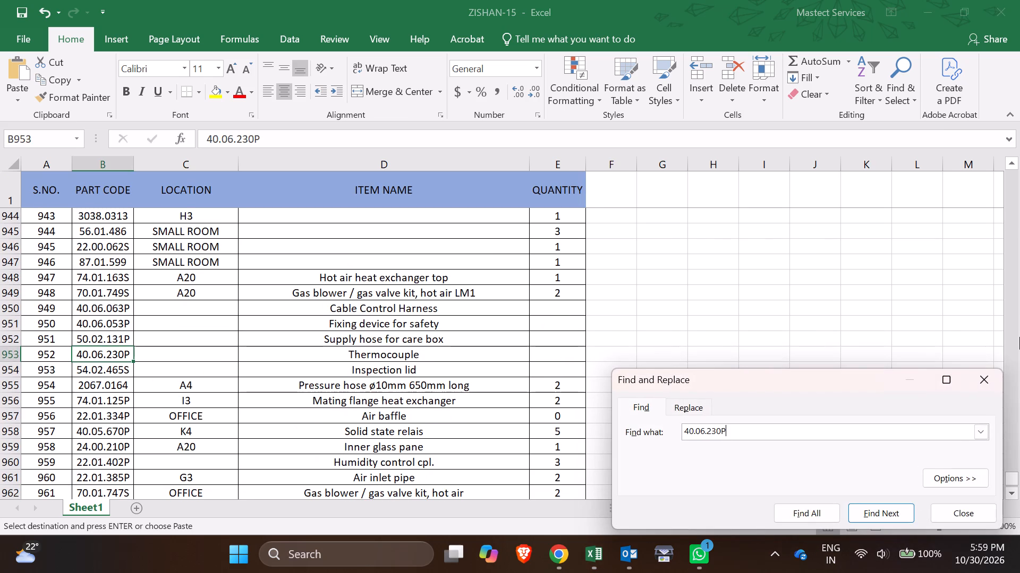
left_click(985, 387)
Return to the parts list and select availability cell F22 for the thermocouple steam generator.
key("alt+Tab")
key("Right")
key("Right")
key("Right")
key("Right")
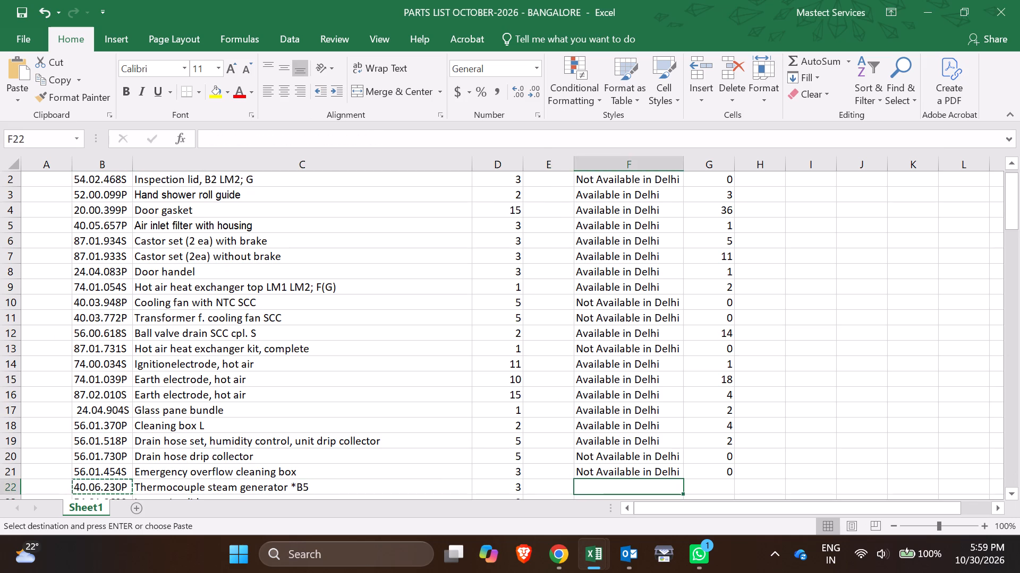
Fill "Not Available in Delhi" from F21 into F22 and enter quantity 0 in G22 for the thermocouple steam generator.
key("ctrl+d")
key("Right")
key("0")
key("Return")
Copy inspection lid code 54.01.862S from B23, look it up in ZISHAN-15 and close the search.
key("Left")
key("Left")
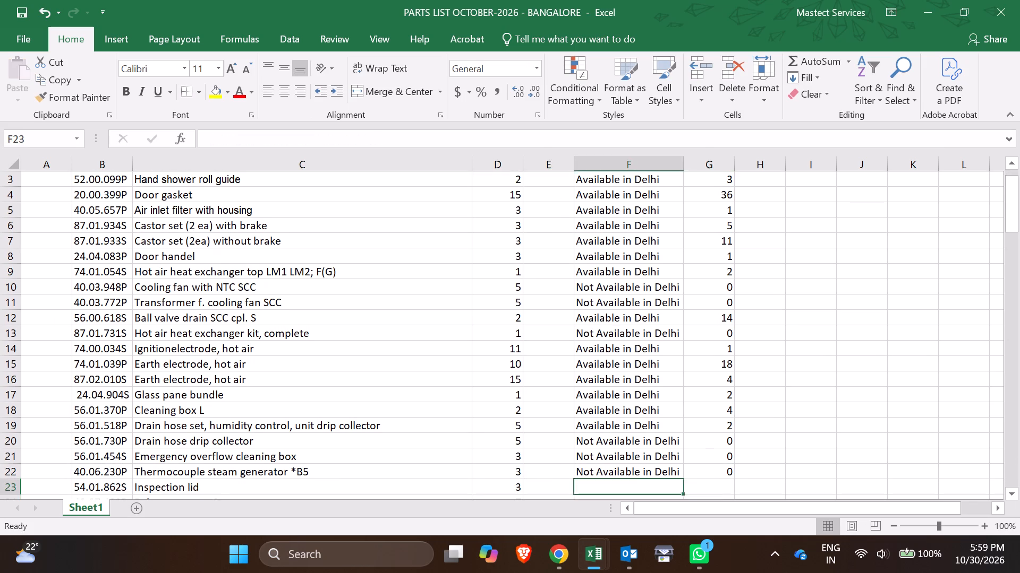
key("Left")
key("Left")
key("Left")
key("ctrl+c")
key("alt+Tab")
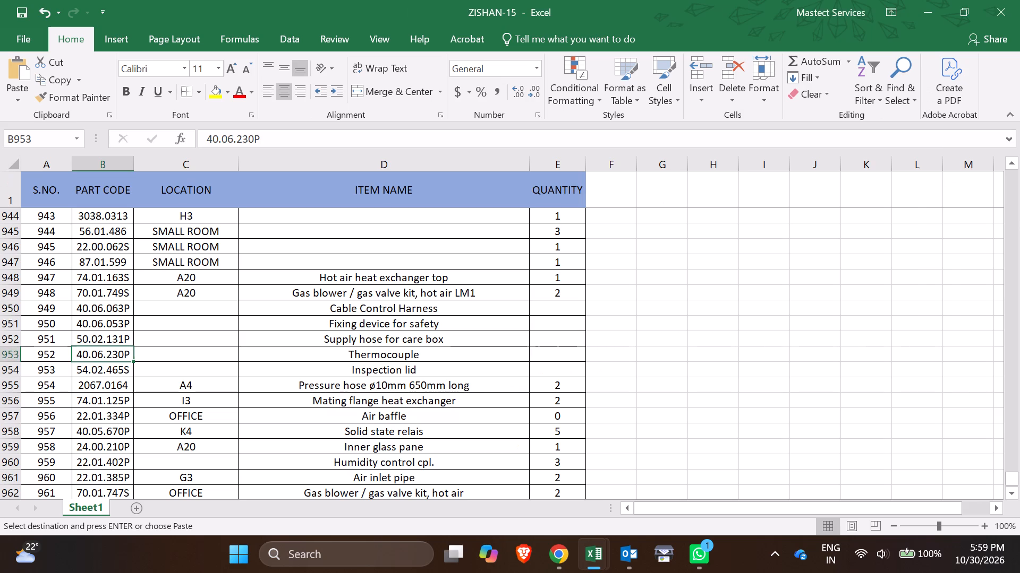
key("ctrl+f")
key("BackSpace")
key("ctrl+v")
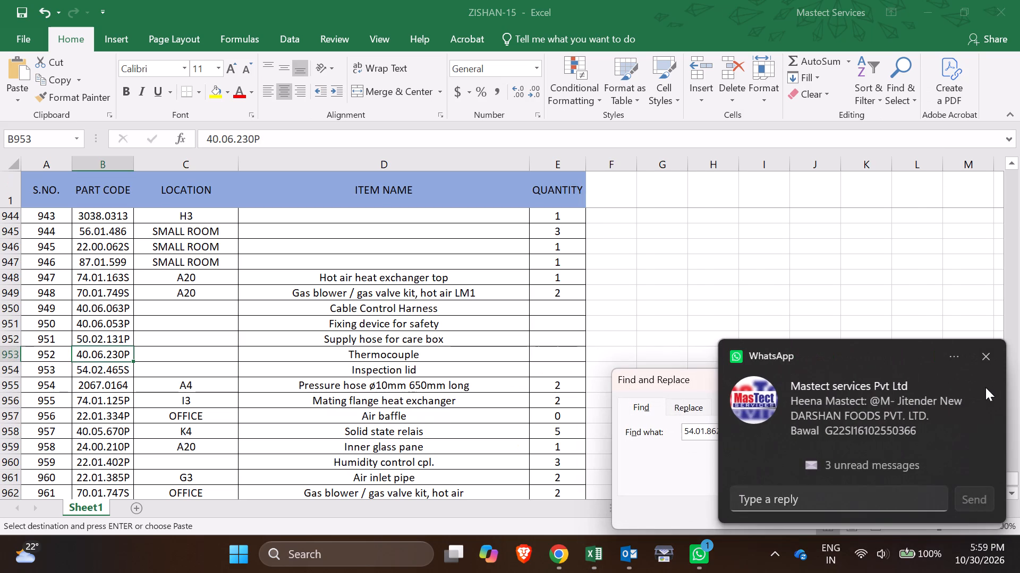
key("Return")
left_click(989, 359)
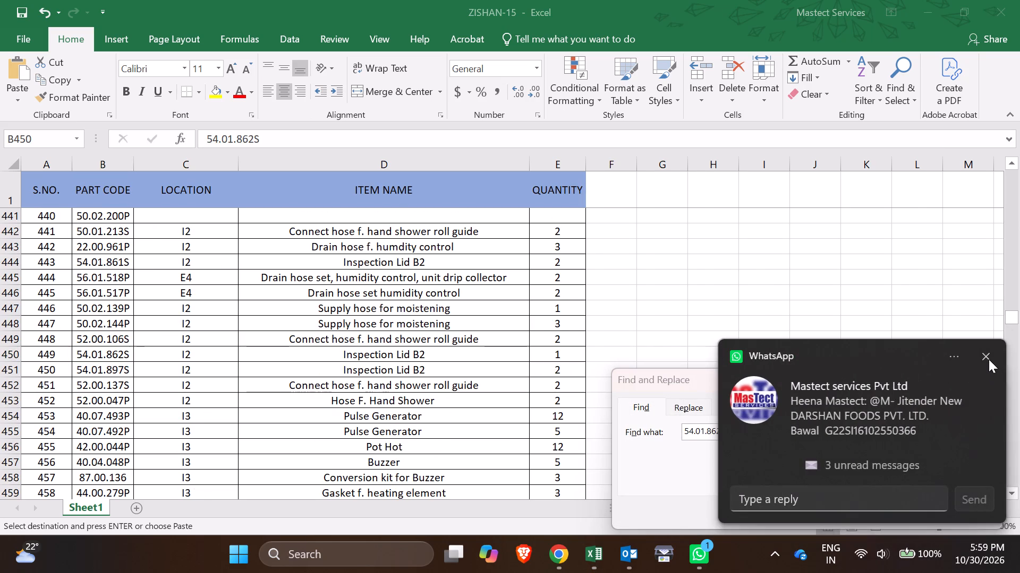
left_click(877, 510)
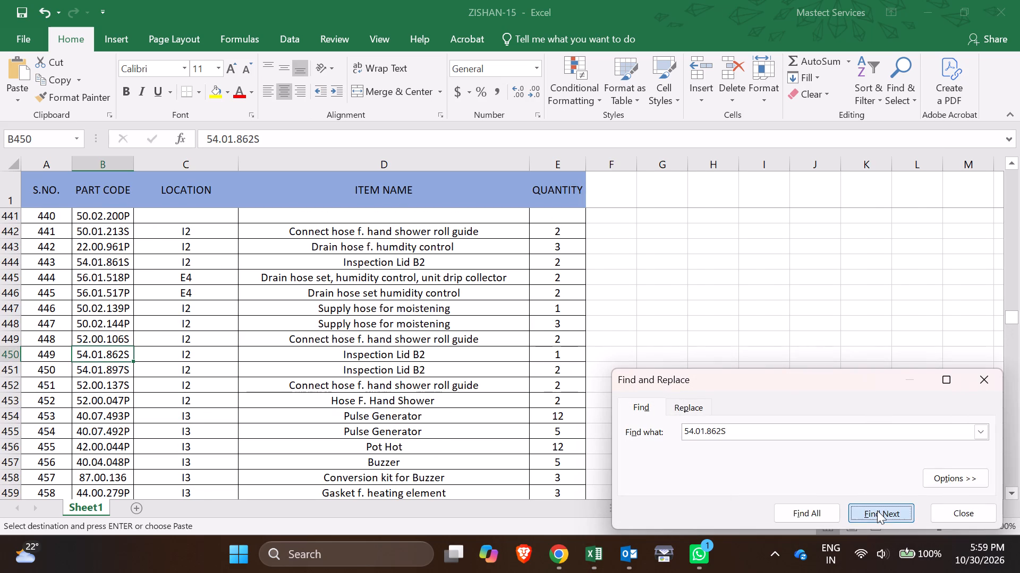
double_click(877, 510)
left_click(982, 389)
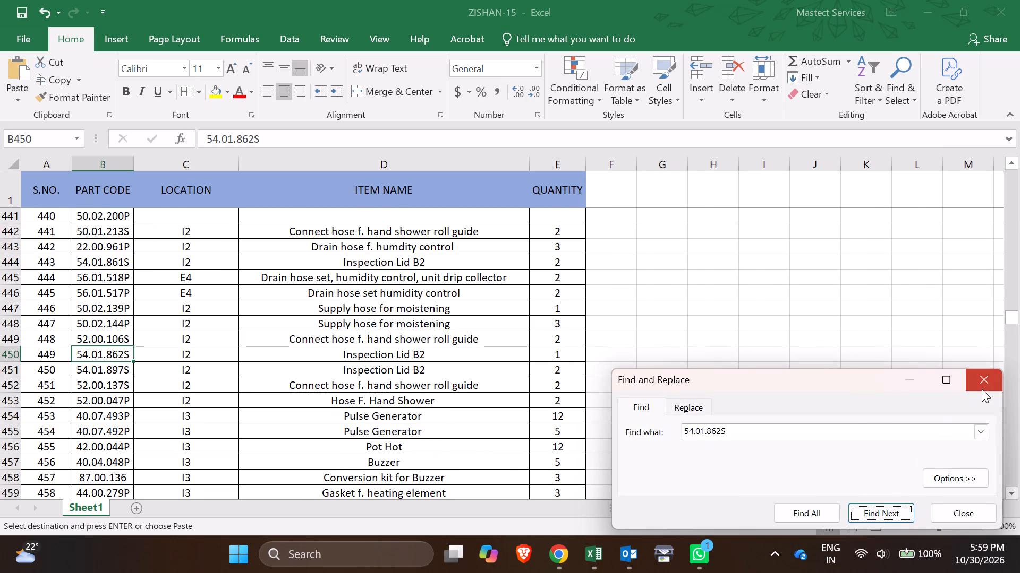
Check the item name and quantity in the ZISHAN-15 row for code 54.01.862S.
key("Right")
key("Right")
key("Right")
key("Left")
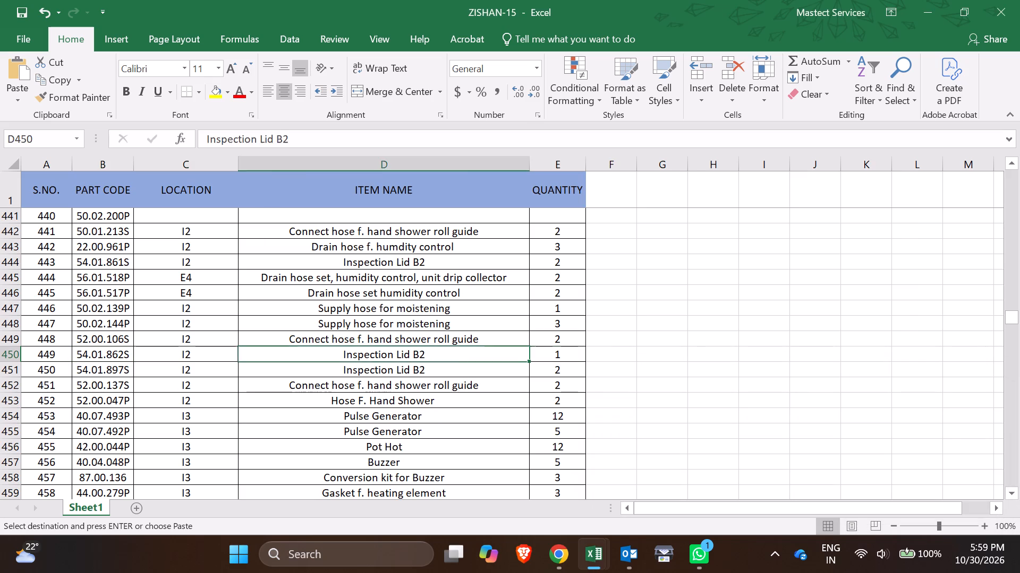
Back in the parts list, copy "Available in Delhi" from F19 into F23 for inspection lid 54.01.862S and save.
key("alt+Tab")
key("Right")
key("Right")
key("Right")
key("Right")
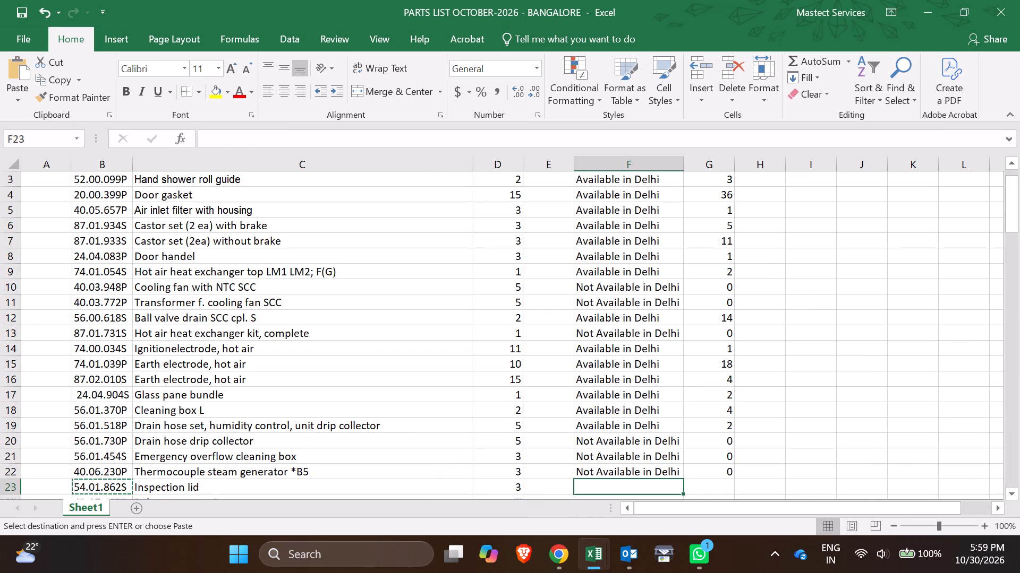
key("Up")
key("Up")
key("Up")
key("Up")
key("ctrl+c")
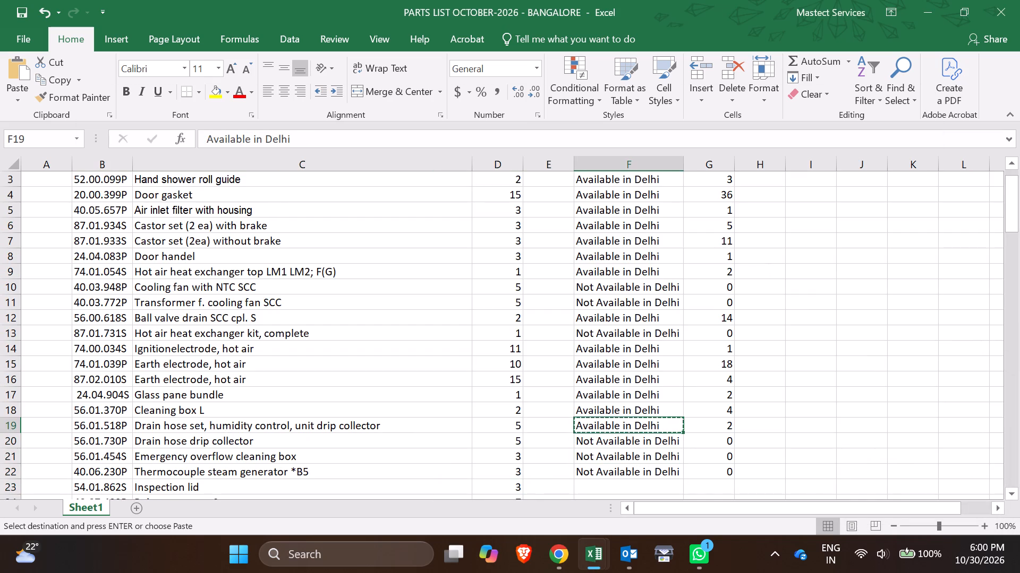
key("Down")
key("Down")
key("Down")
key("Down")
key("ctrl+v")
key("ctrl+s")
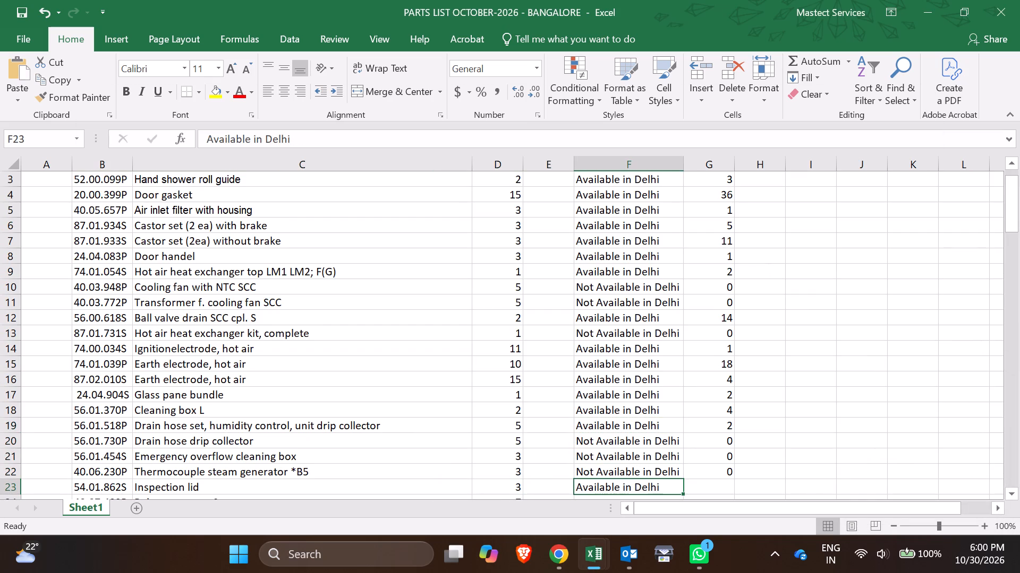
Enter quantity 1 in G23 for inspection lid 54.01.862S.
key("Return")
key("Up")
key("Right")
key("1")
key("Return")
Copy pulse generator code 40.07.493P from B24, look up its quantity in ZISHAN-15 and close the search.
key("Left")
key("Left")
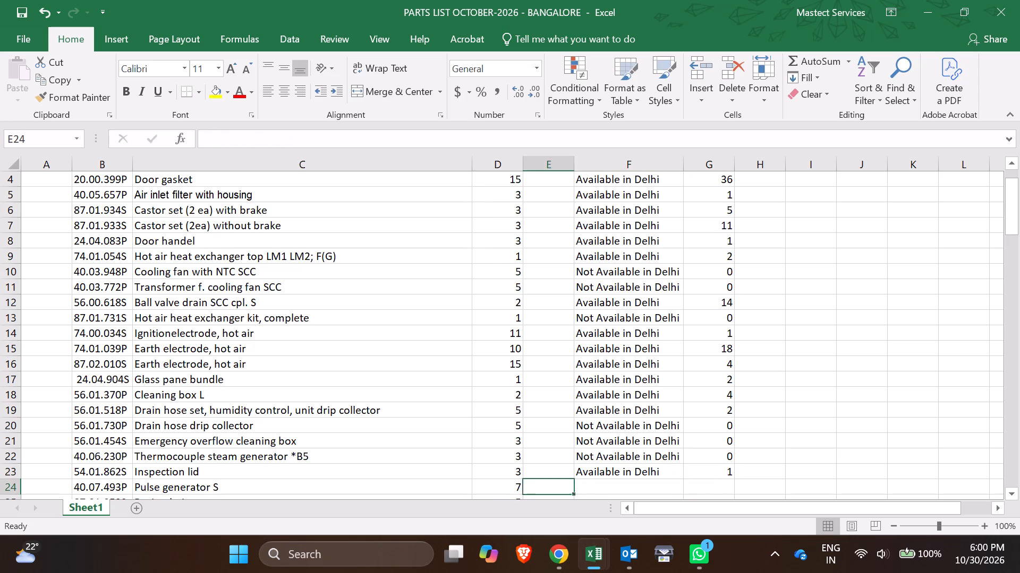
key("Left")
key("Left")
key("Left")
key("ctrl+c")
key("alt+Tab")
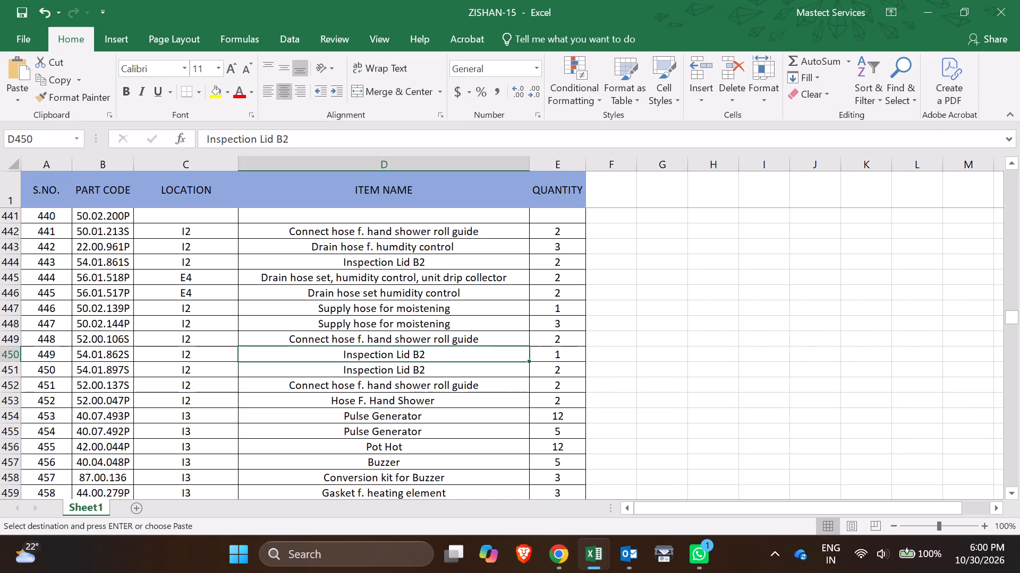
key("ctrl+f")
key("BackSpace")
key("ctrl+v")
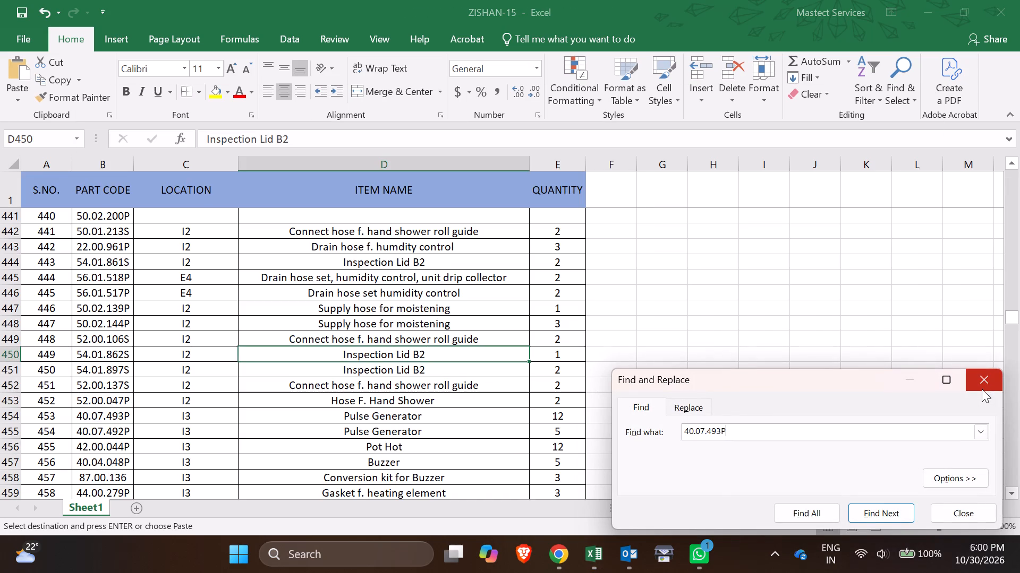
key("Return")
key("Return")
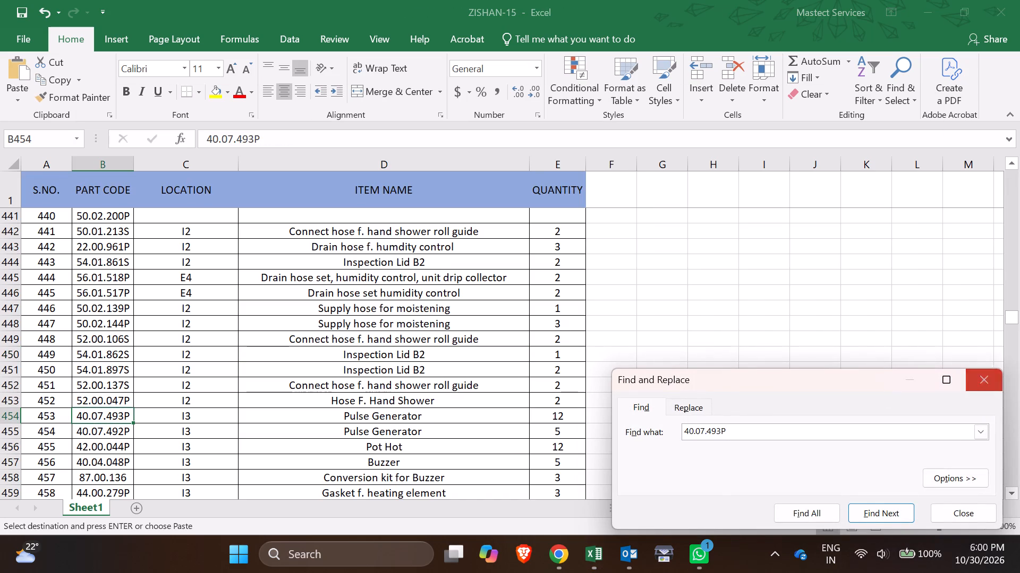
left_click(219, 412)
key("Right")
key("Right")
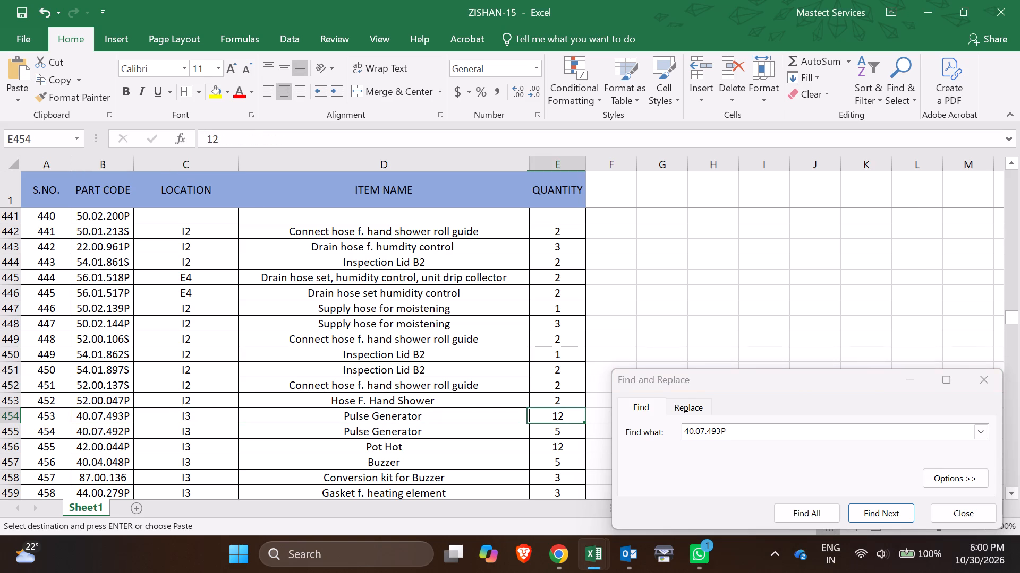
left_click(972, 383)
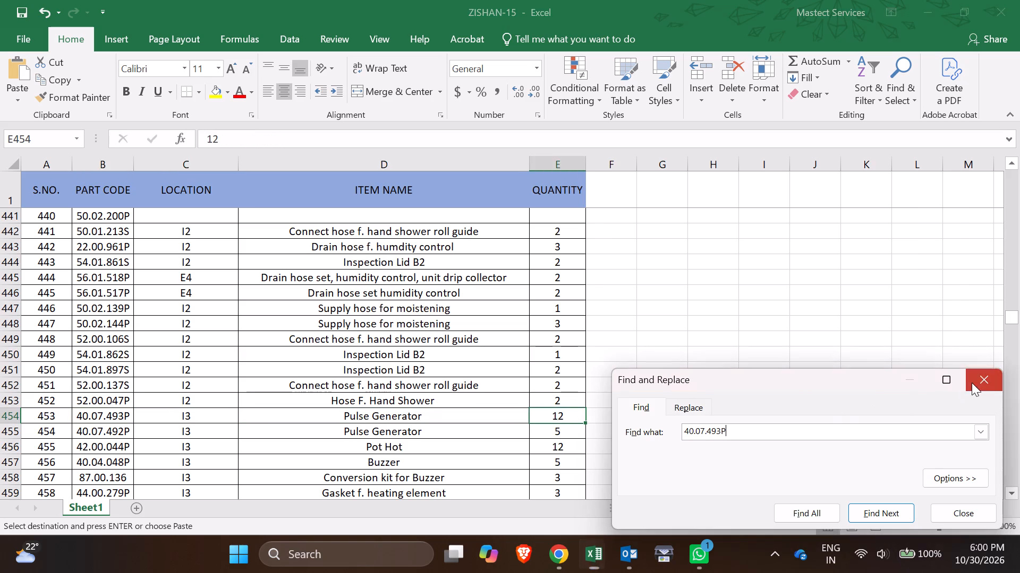
Back in the parts list, fill "Available in Delhi" down into F24, enter quantity 12 in G24 and save.
key("alt+Tab")
key("Right")
key("Right")
key("Right")
key("Right")
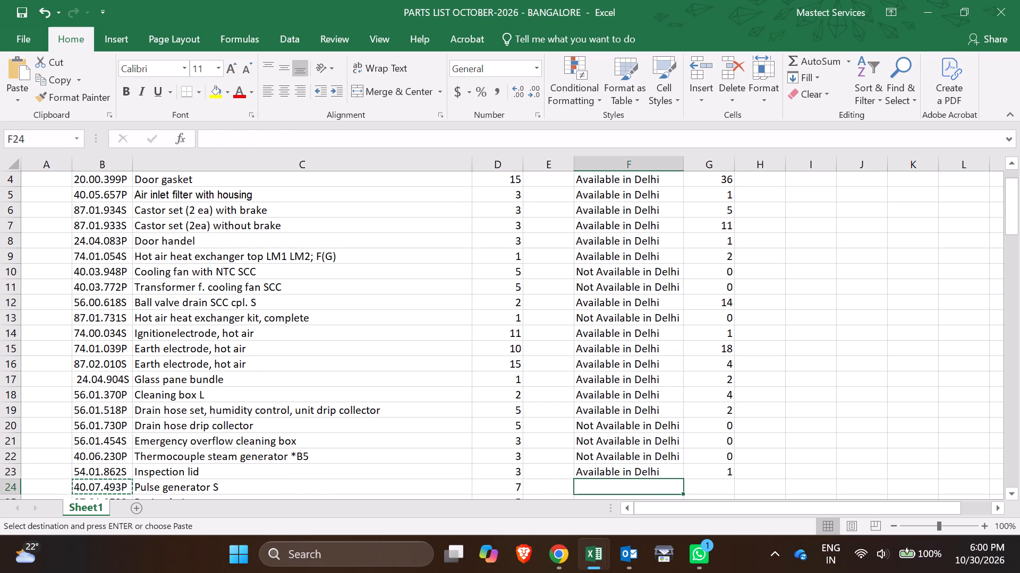
key("ctrl+d")
key("Right")
type("12")
key("Return")
key("ctrl+s")
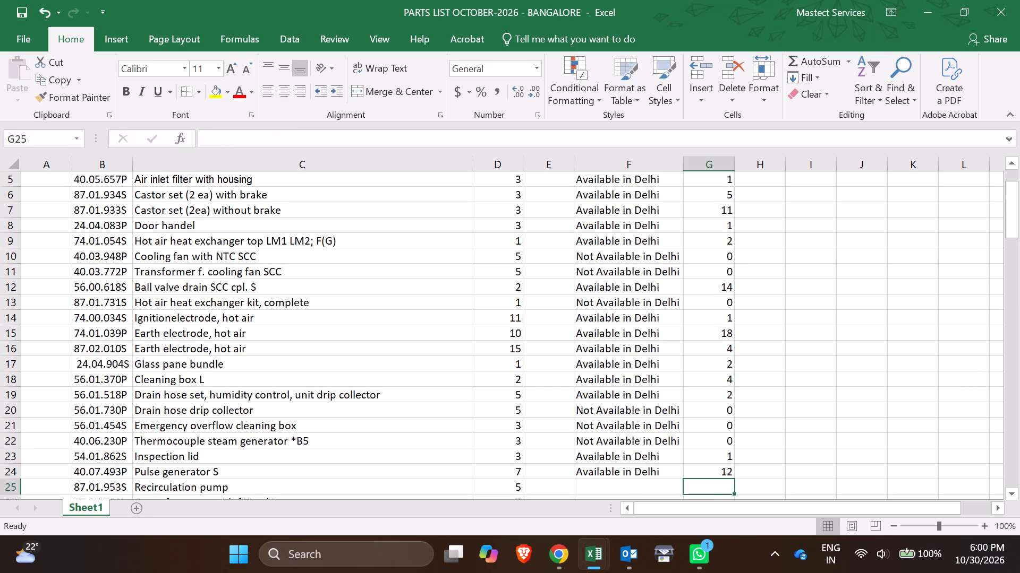
Copy recirculation pump code 87.01.953S from B25, look it up in ZISHAN-15 and close the search.
key("Left")
key("Left")
key("Left")
key("Left")
key("Left")
key("ctrl+c")
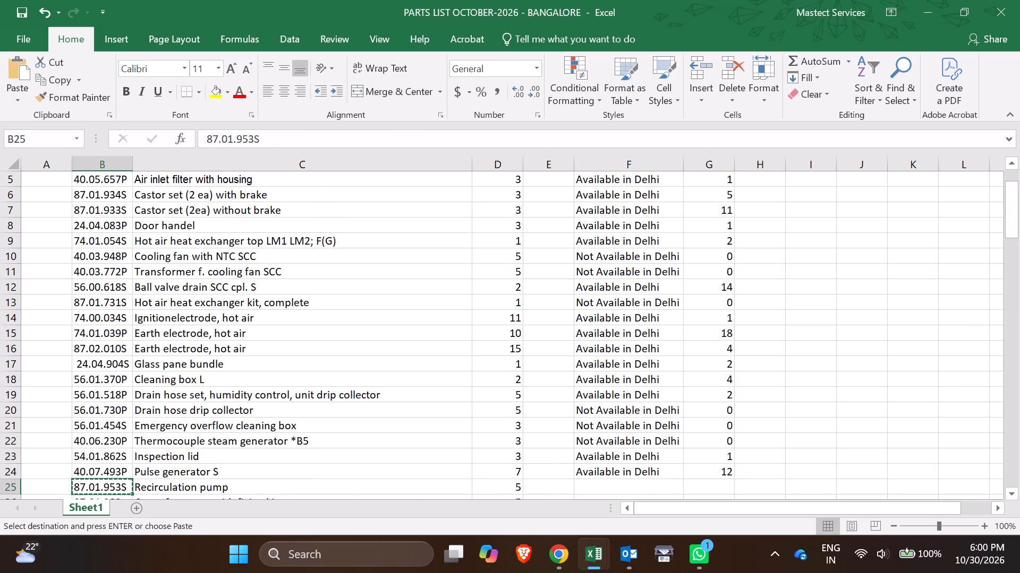
key("alt+Tab")
key("ctrl+f")
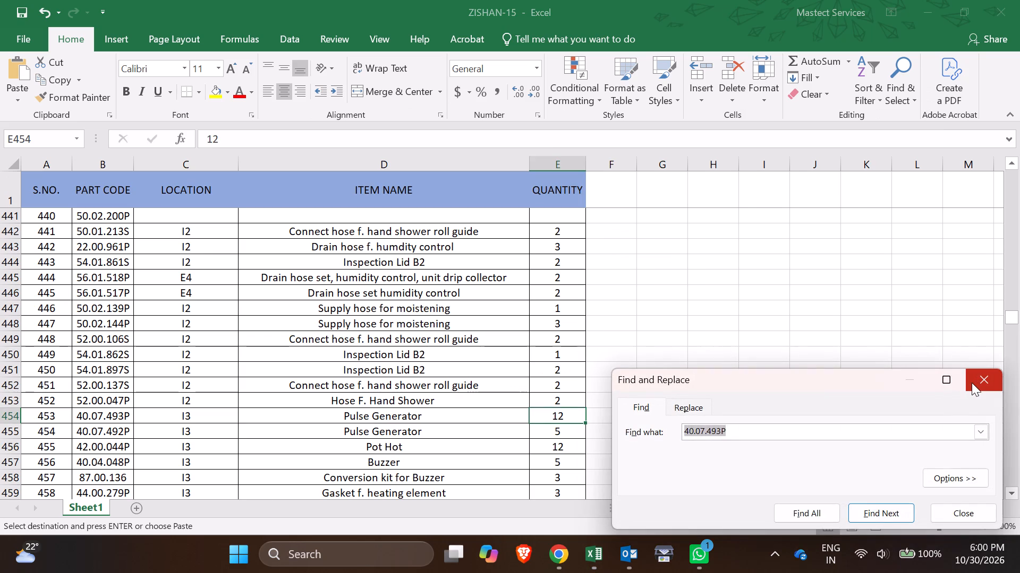
key("BackSpace")
key("ctrl+v")
key("Return")
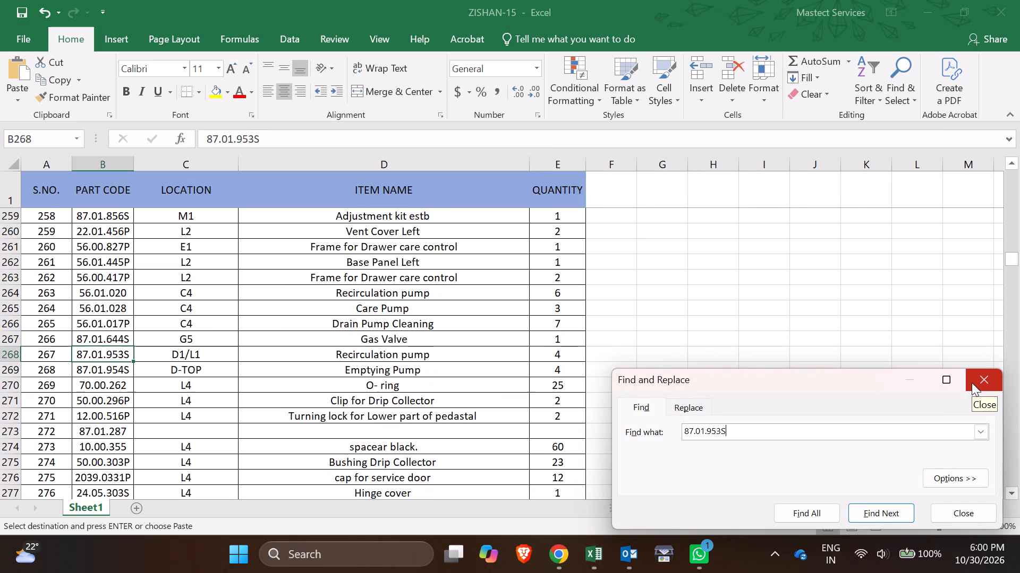
key("Return")
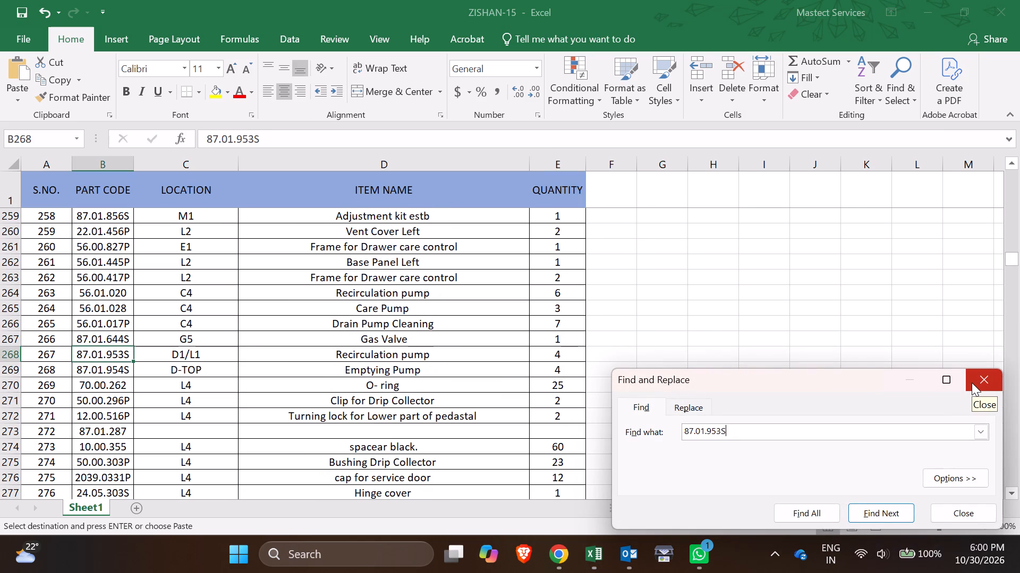
left_click(979, 383)
Back in the parts list, fill "Available in Delhi" down into F25, enter quantity 4 in G25 and save.
key("alt+Tab")
key("Right")
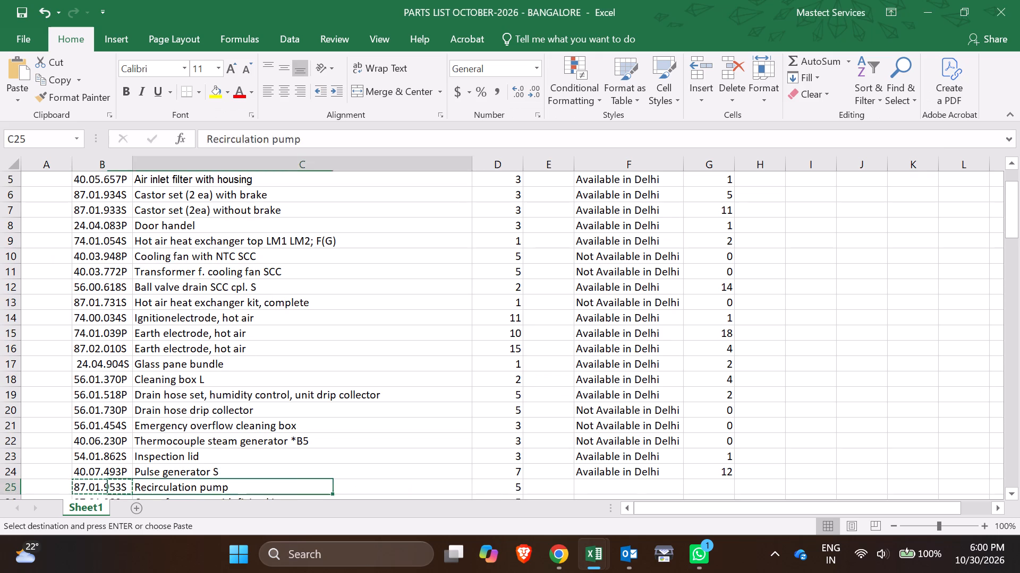
key("Right")
key("Right")
key("Right")
key("Right")
key("Left")
key("ctrl+d")
key("Right")
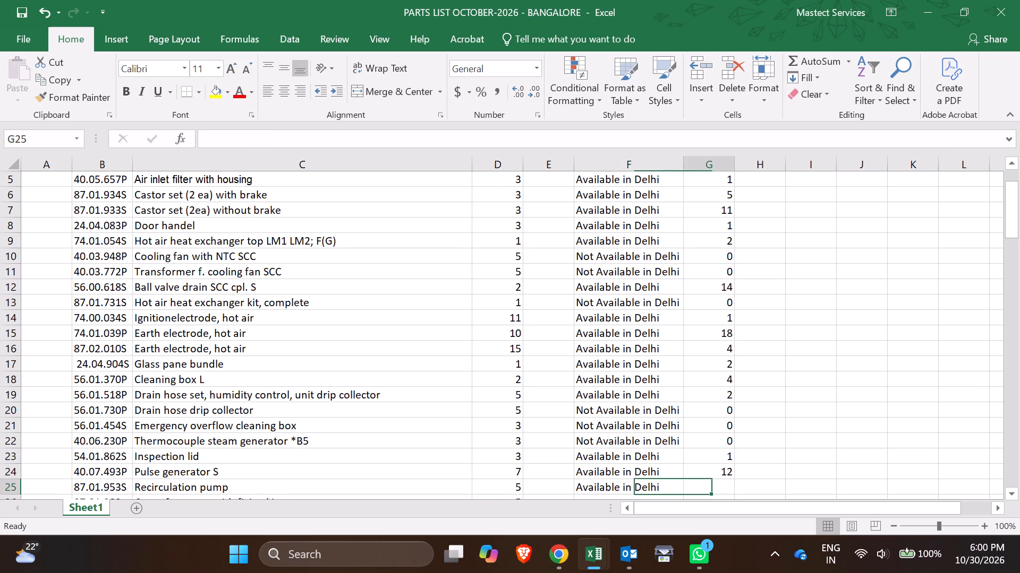
key("4")
key("Return")
key("ctrl+s")
key("ctrl+s")
Copy pump cover code 87.01.289 from B26, look it up in ZISHAN-15 and close the search.
key("Left")
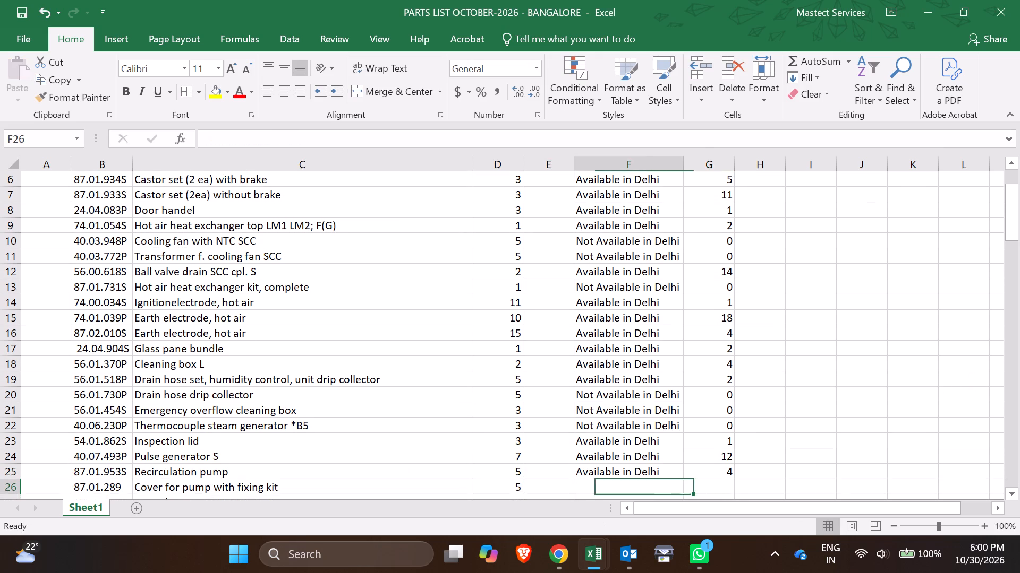
key("Left")
key("Left")
key("Left")
key("Left")
key("ctrl+c")
key("alt+Tab")
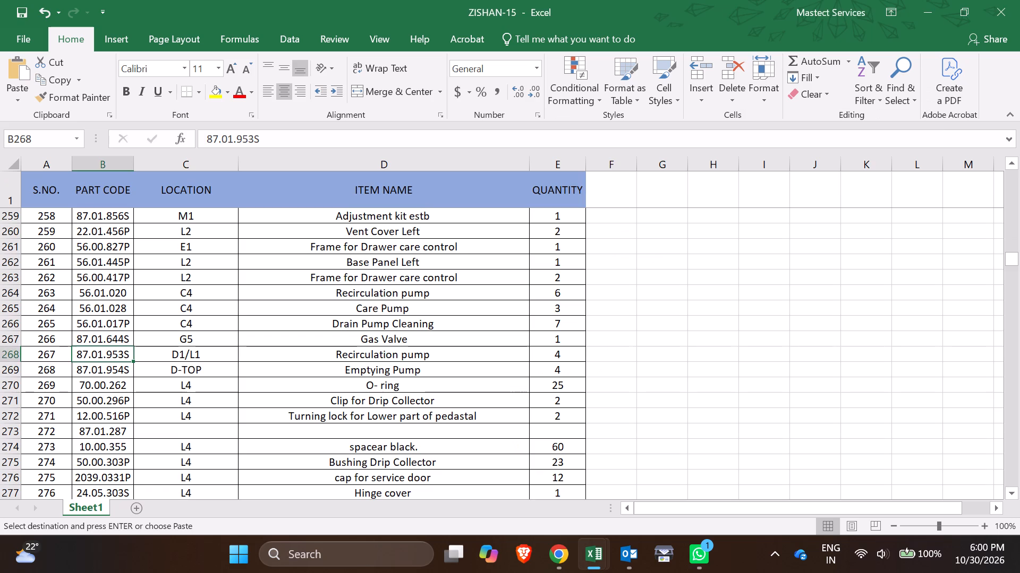
key("ctrl+f")
key("BackSpace")
key("ctrl+v")
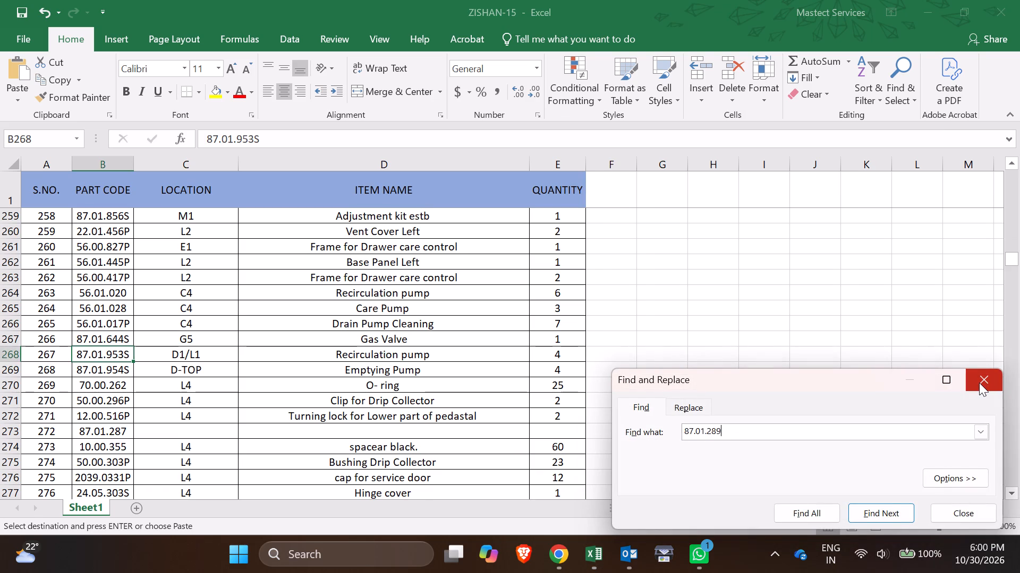
key("Return")
key("Return")
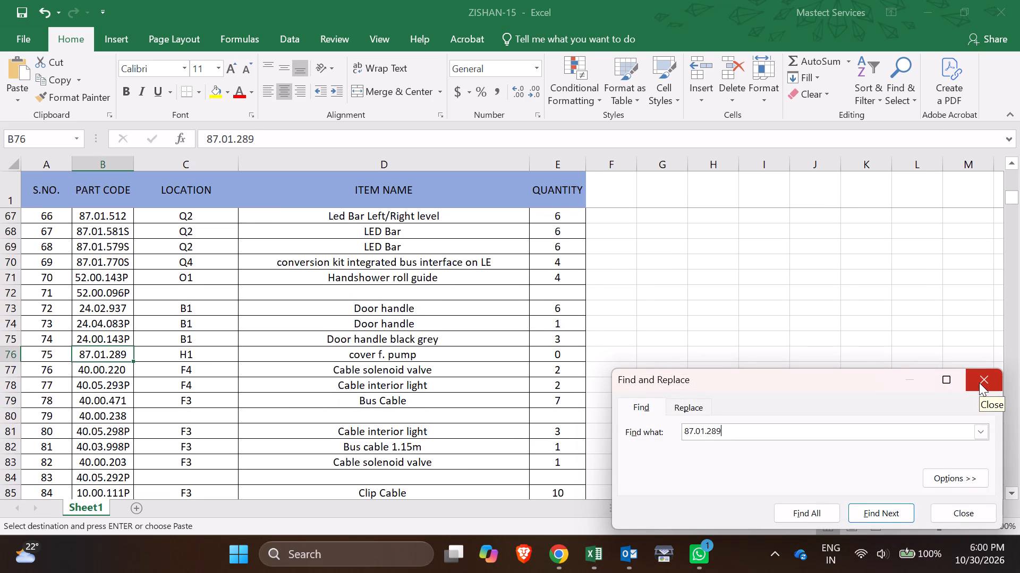
left_click(984, 383)
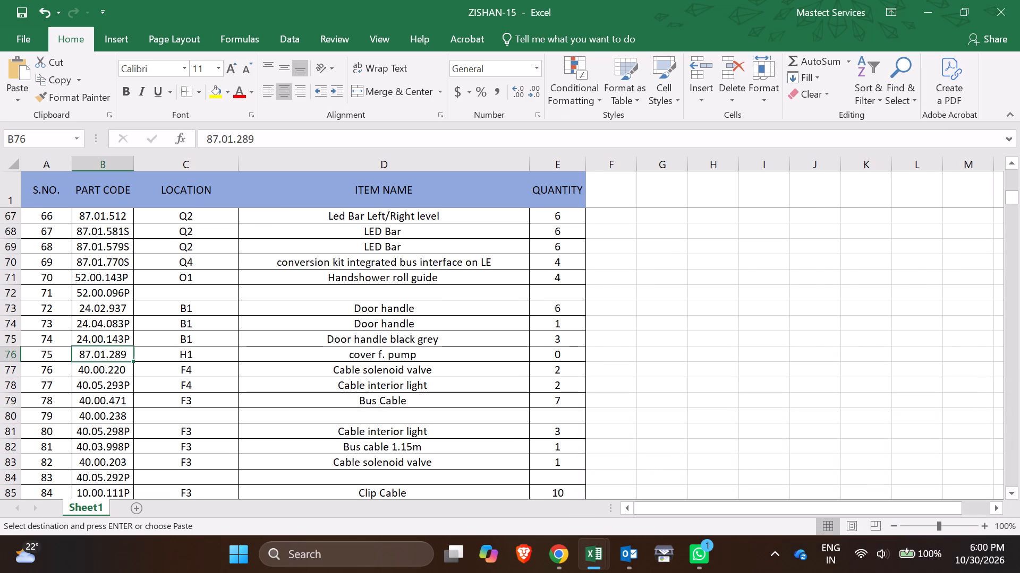
Back in the parts list, copy "Not Available in Delhi" and quantity 0 from F22:G22 into F26:G26 and save.
key("alt+Tab")
key("Right")
key("Right")
key("Right")
key("Right")
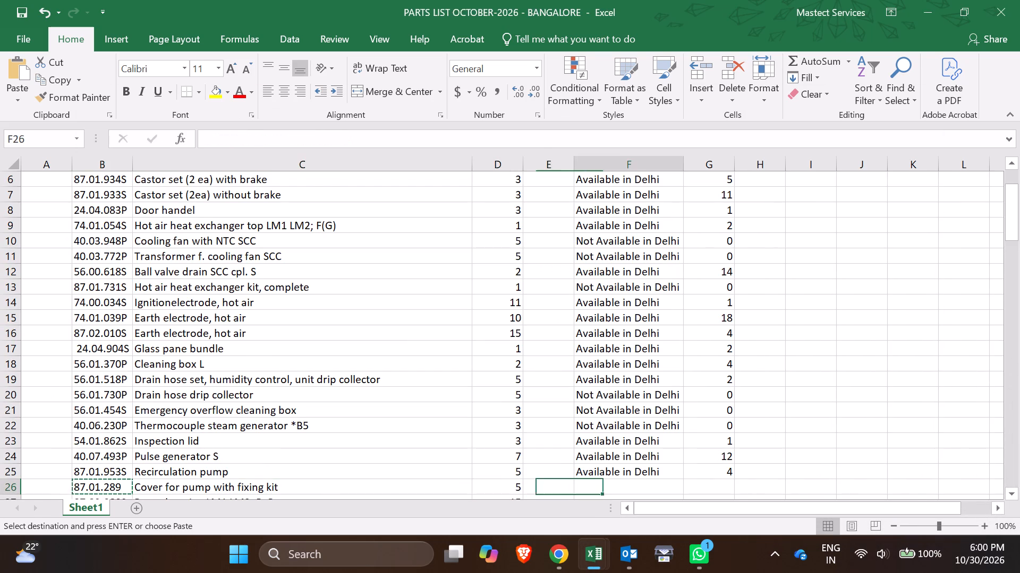
key("Up")
key("Up")
key("Up")
key("Up")
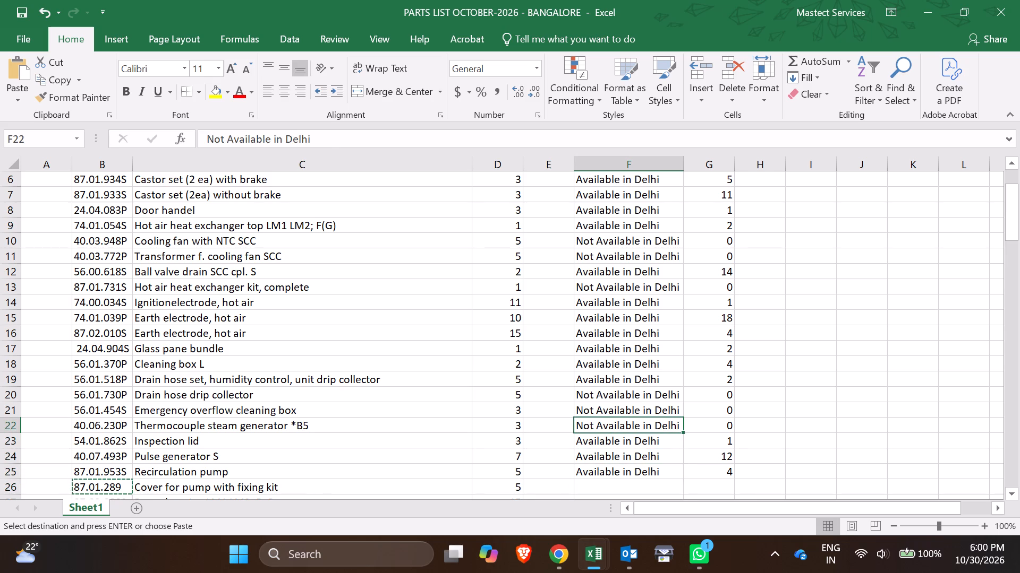
key("shift+Right")
key("ctrl+c")
key("Down")
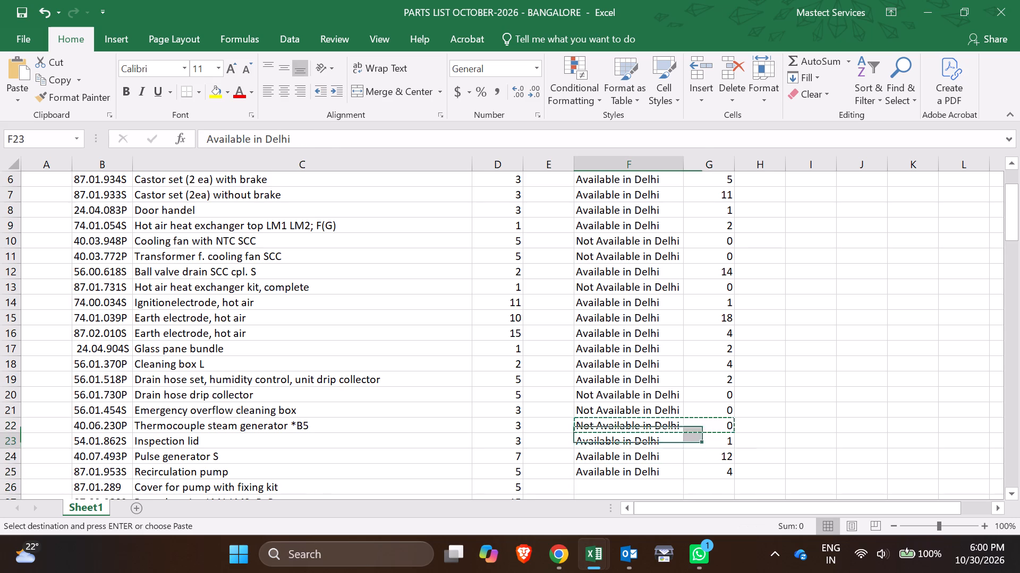
key("Down")
key("Down")
key("Down")
key("ctrl+v")
key("ctrl+s")
key("ctrl+Return")
key("ctrl+s")
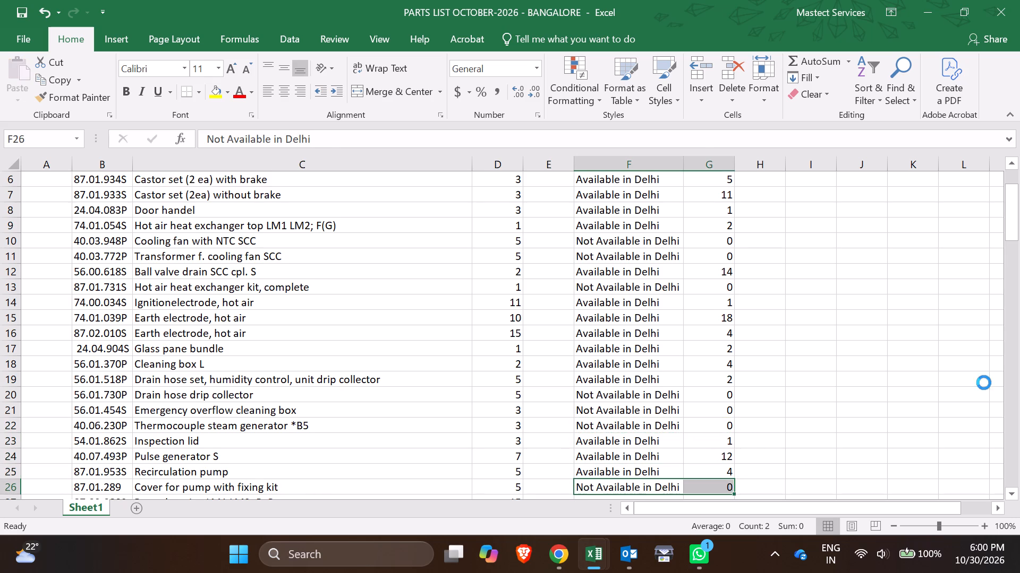
Copy pump housing code 87.02.080S from B27, look it up in ZISHAN-15, close the search and check its quantity cell.
key("Down")
key("Left")
key("Left")
key("Left")
key("Left")
key("Left")
key("Right")
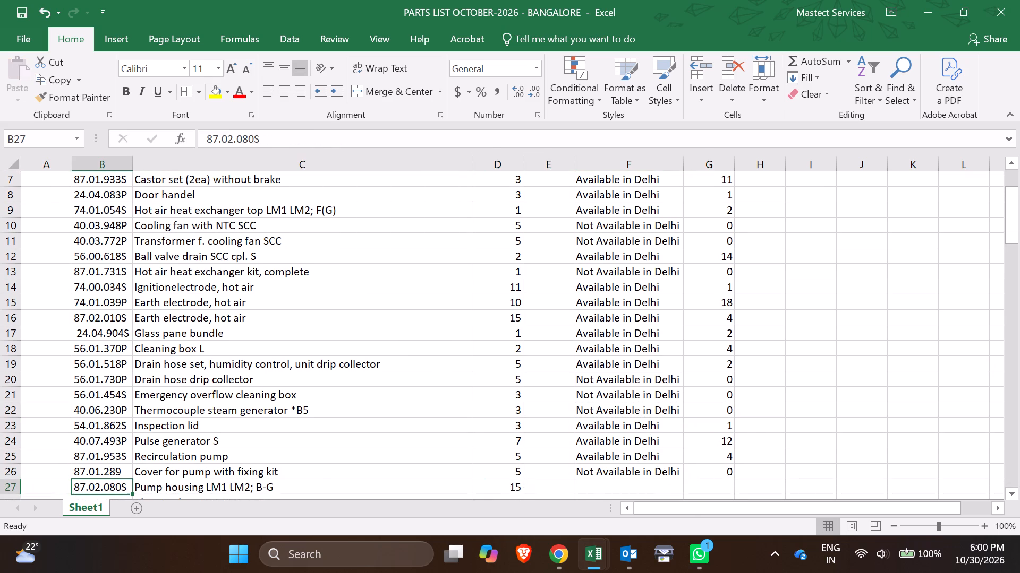
key("ctrl+c")
key("alt+Tab")
key("ctrl+f")
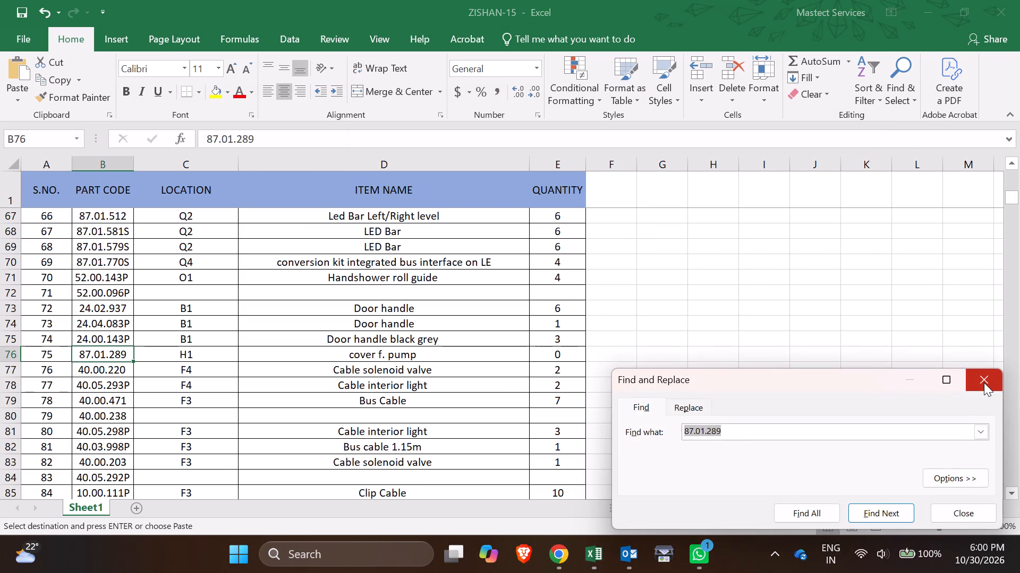
key("BackSpace")
key("ctrl+v")
key("Return")
key("Return")
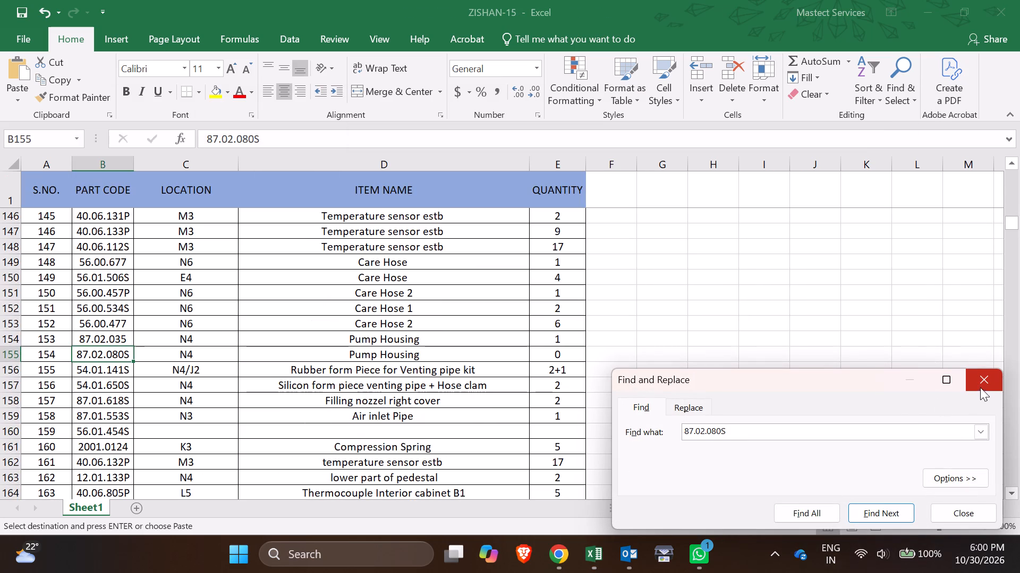
left_click(982, 383)
left_click(194, 355)
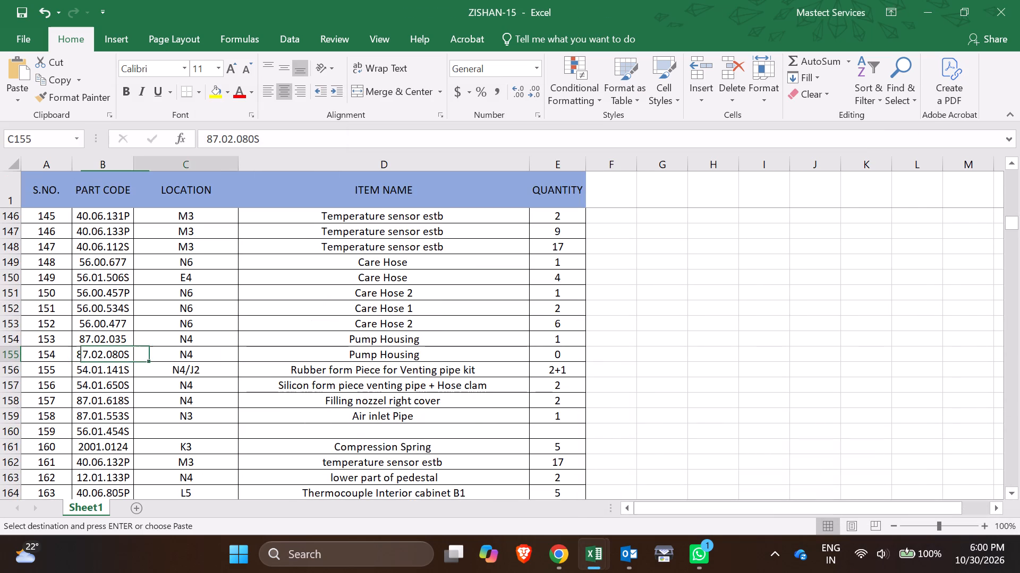
key("Right")
key("Right")
Back in the parts list, fill "Not Available in Delhi" and quantity 0 down from row 26 into F27 and G27.
key("alt+Tab")
key("Right")
key("Right")
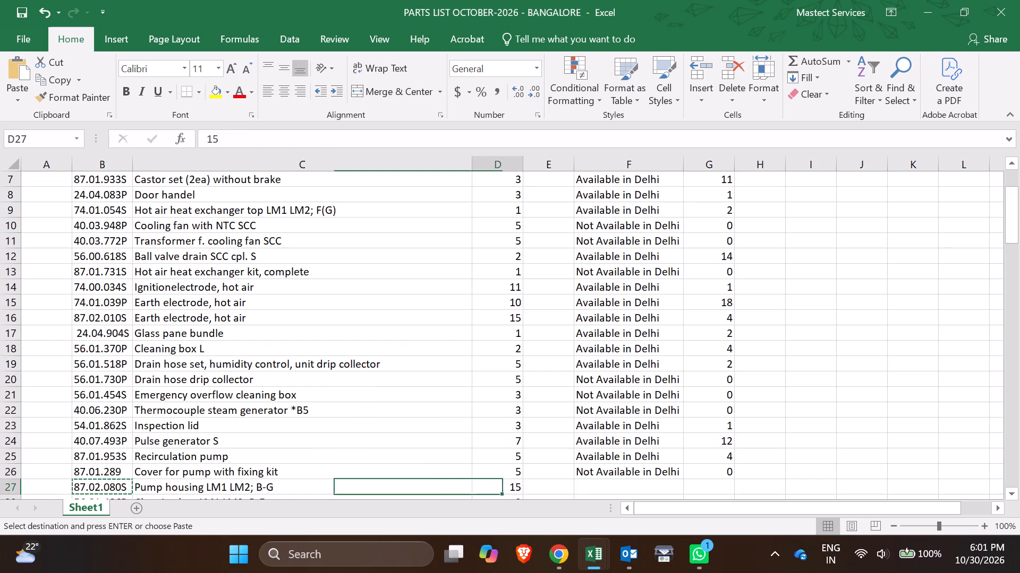
key("Right")
key("Right")
key("ctrl+d")
key("Right")
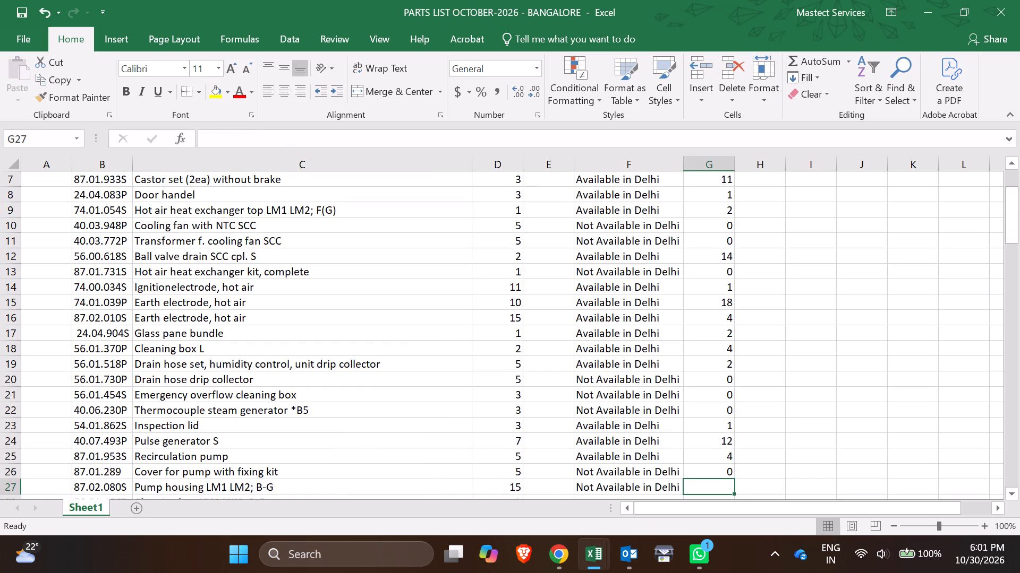
key("ctrl+d")
key("Return")
Copy cleaning box code 56.01.486P from B28 and search for it in ZISHAN-15.
key("Left")
key("Left")
key("Left")
key("Left")
key("Left")
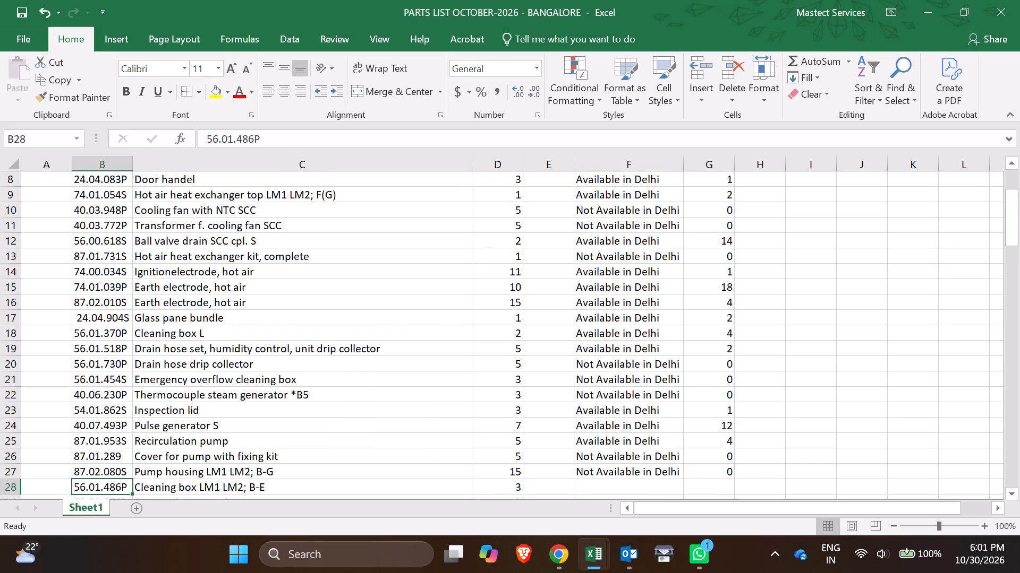
key("ctrl+c")
key("alt+Tab")
key("ctrl+f")
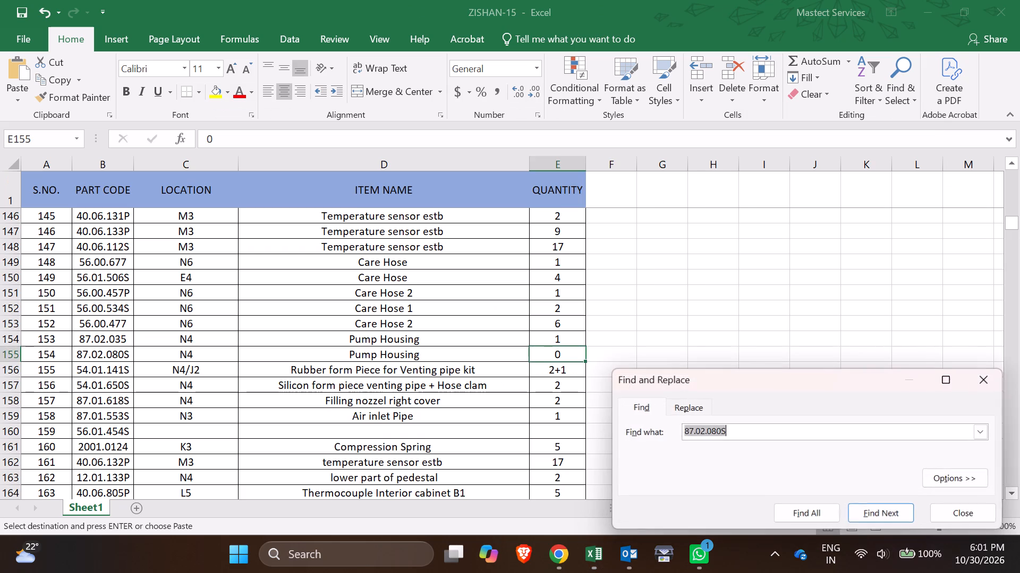
key("BackSpace")
key("ctrl+v")
key("Return")
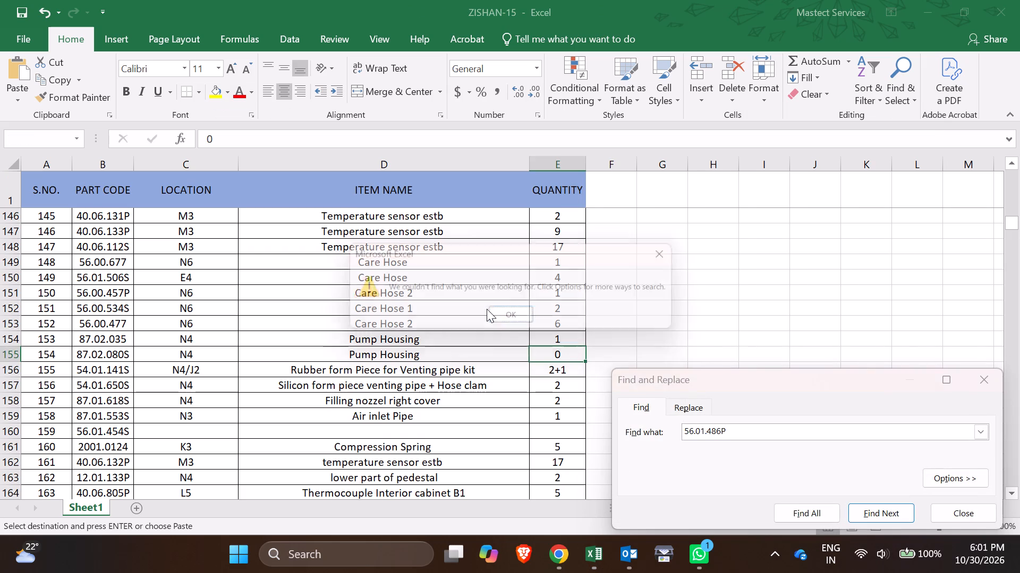
key("Return")
key("Return")
key("Return")
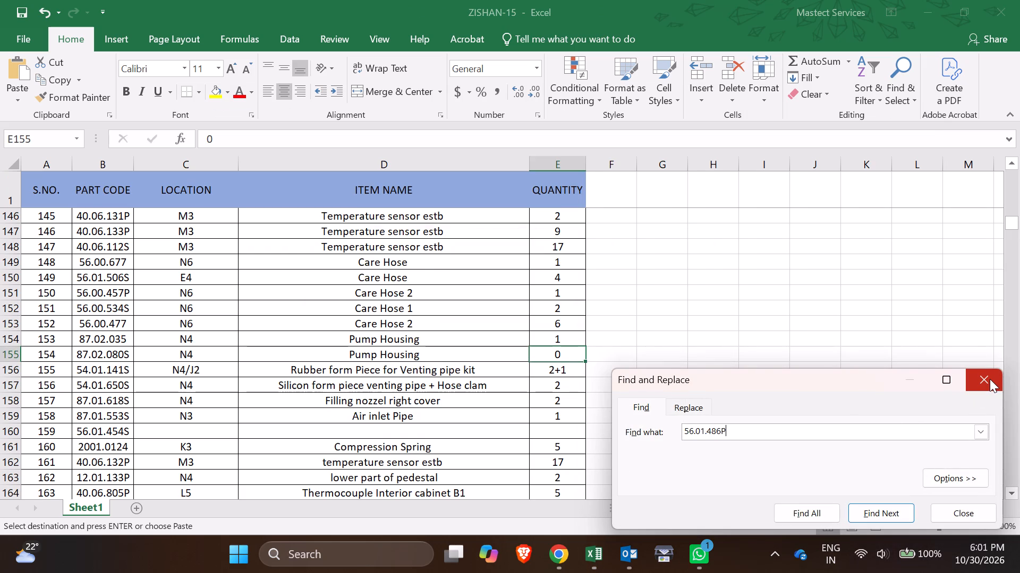
Search ZISHAN-15 for the cleaning box code without its final P, as 56.01.486.
key("BackSpace")
key("Return")
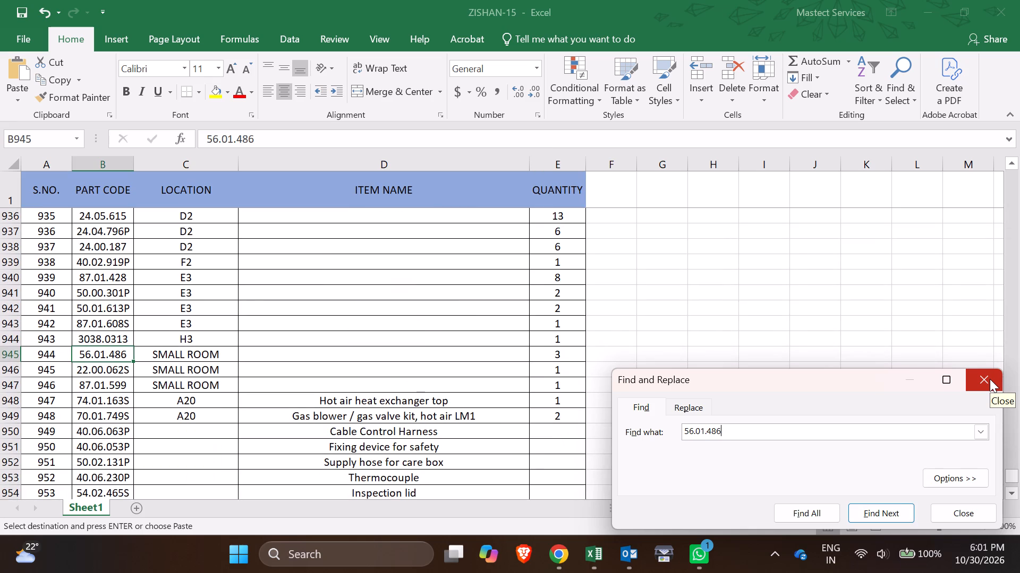
key("Return")
Correct the cleaning box code in B945 of ZISHAN-15 to 56.01.486P, check its quantity cell, save and close the search.
left_click(283, 138)
key("shift+p")
key("Return")
key("Up")
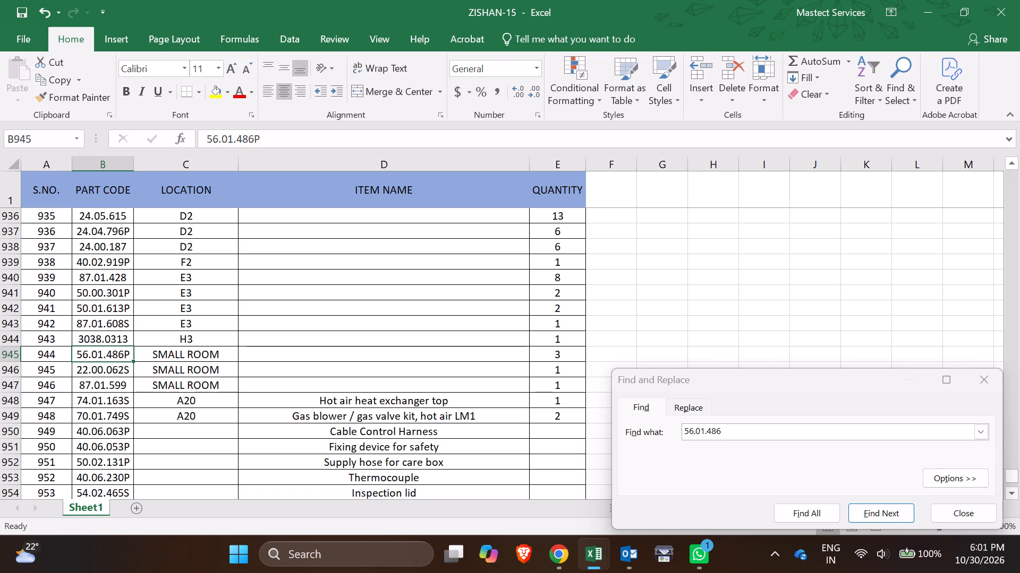
key("Right")
key("Right")
key("Right")
key("ctrl+s")
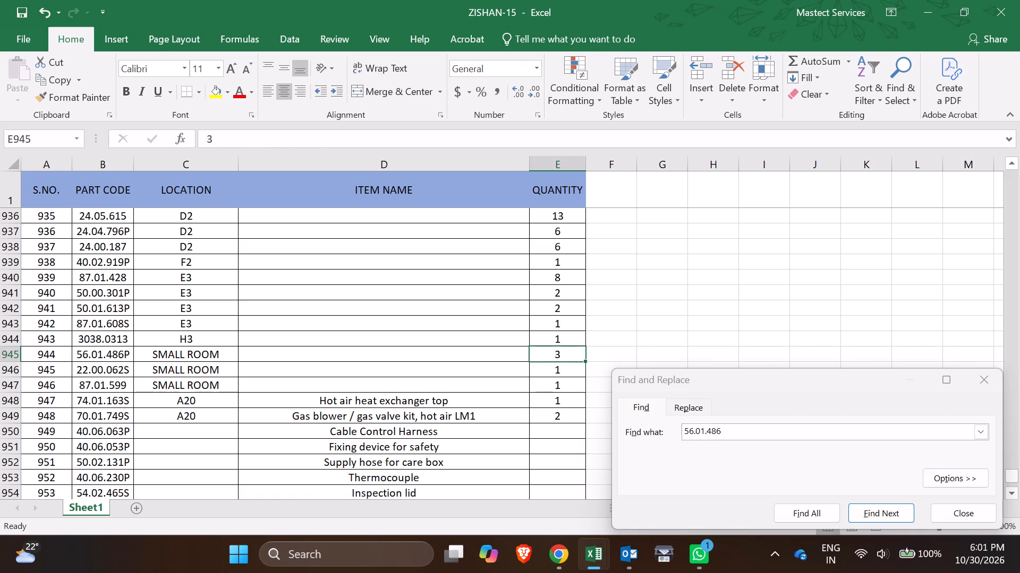
left_click(985, 380)
In the parts list, copy the availability and quantity cells of row 25 into F28 and G28 and save.
key("alt+Tab")
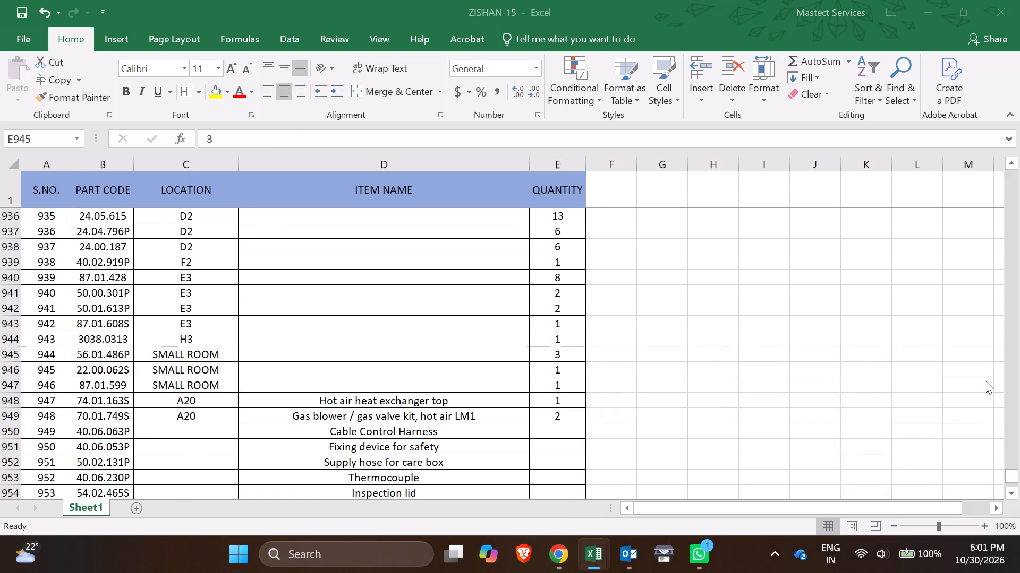
key("Right")
key("Right")
key("Right")
key("Right")
key("Up")
key("Up")
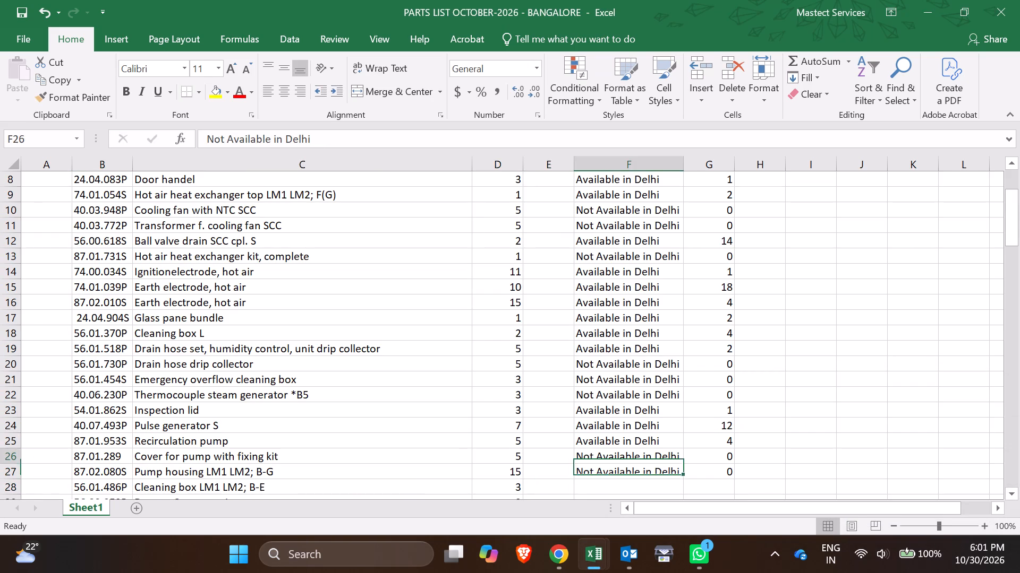
key("Up")
key("shift+Right")
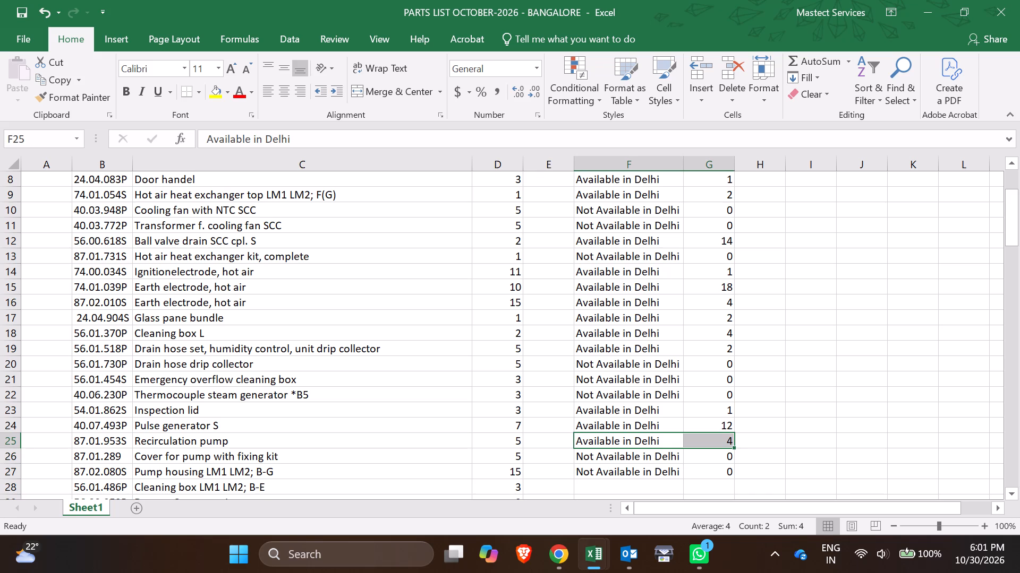
key("ctrl+c")
key("Down")
key("Down")
key("Down")
key("ctrl+v")
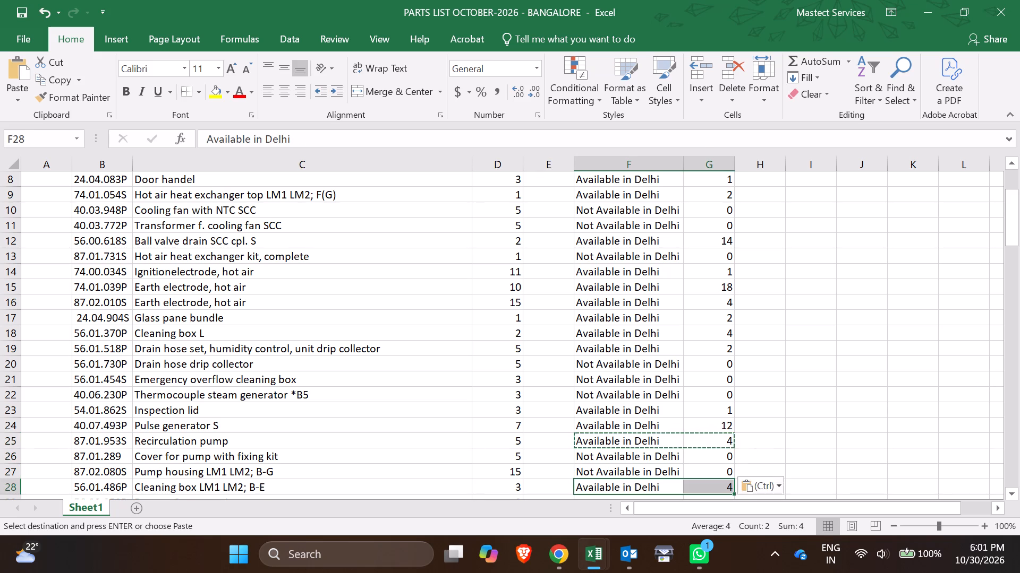
key("ctrl+s")
Set the cleaning box's quantity in G28 to 3 and save the parts list.
key("Right")
key("3")
key("Return")
key("ctrl+s")
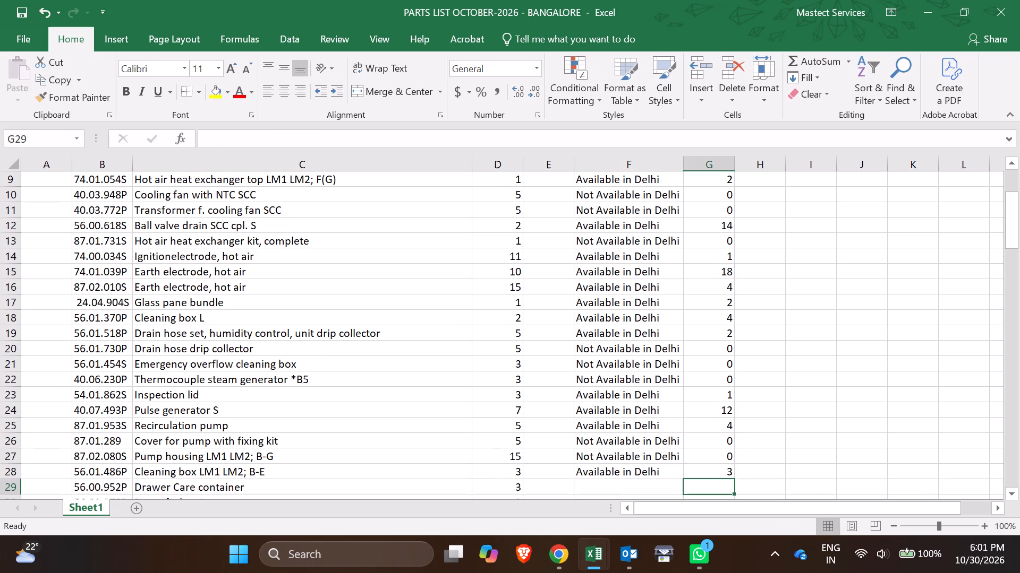
Copy drawer care container code 56.00.952P from B29 and search for it in ZISHAN-15.
key("Left")
key("Left")
key("Left")
key("Left")
key("Left")
key("Left")
key("Right")
key("ctrl+c")
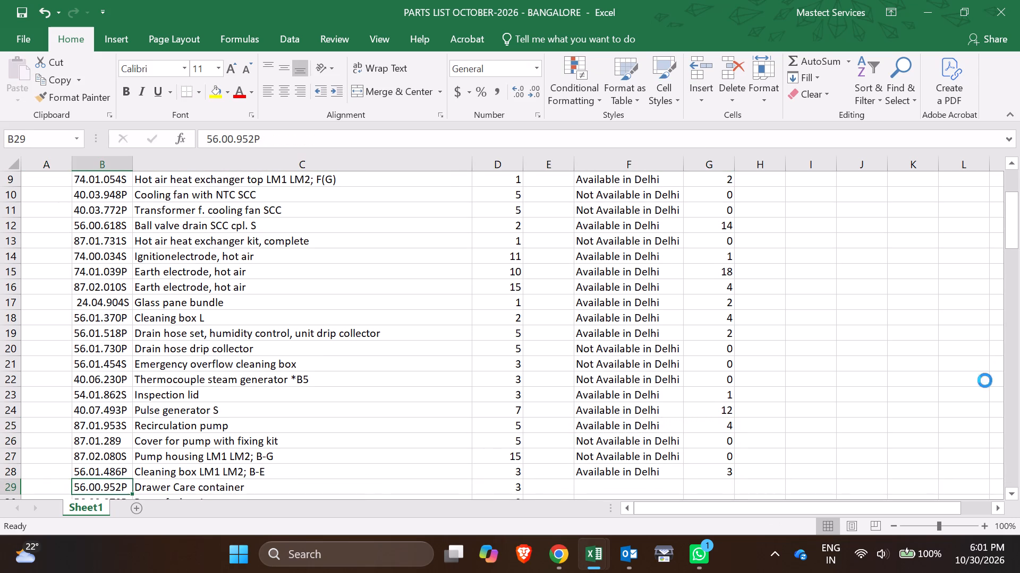
key("alt+Tab")
key("ctrl+f")
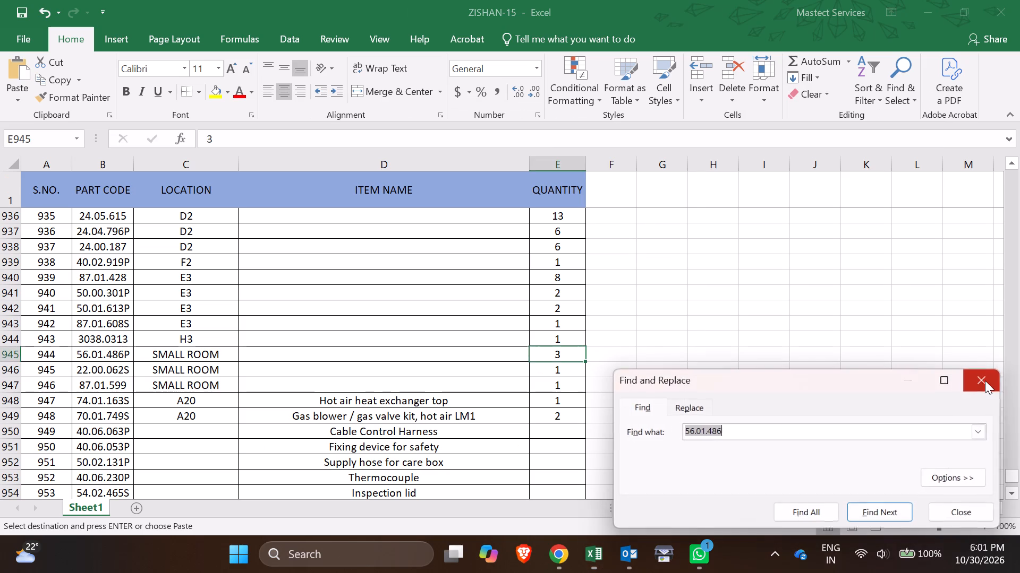
key("BackSpace")
key("ctrl+v")
key("Return")
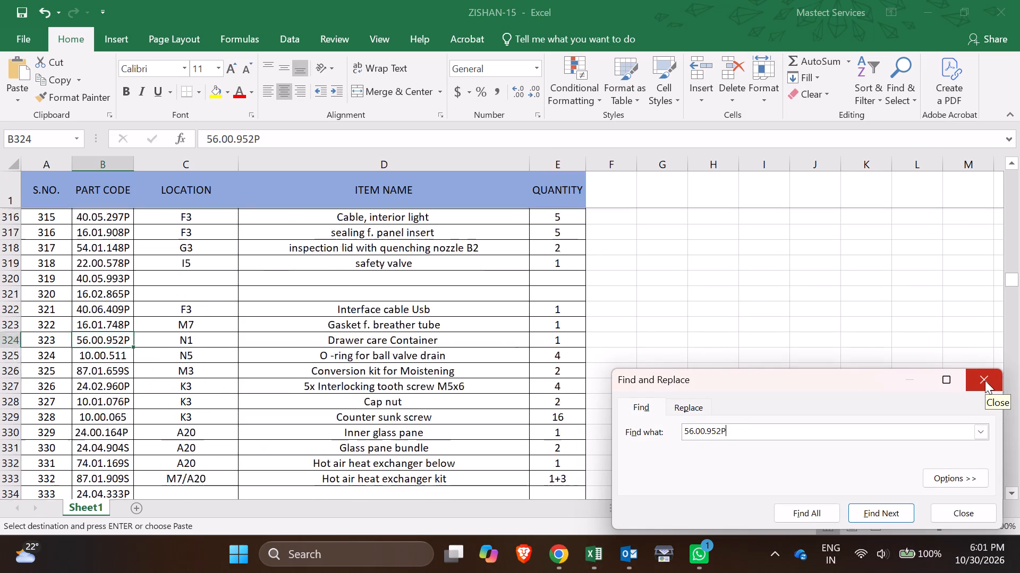
key("Return")
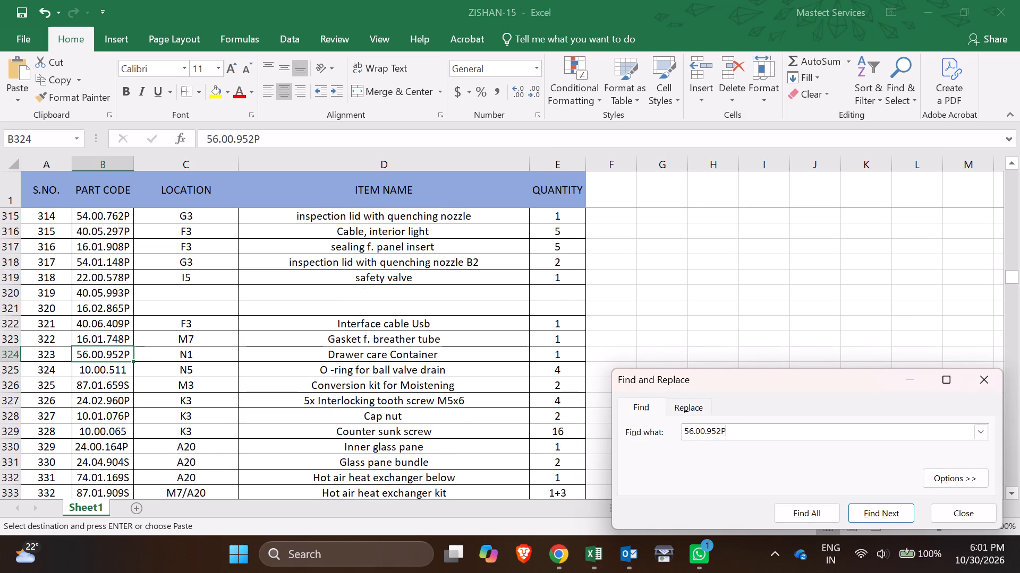
Check the quantity cell of the drawer care container in ZISHAN-15 and close the search.
left_click(190, 353)
key("Right")
key("Right")
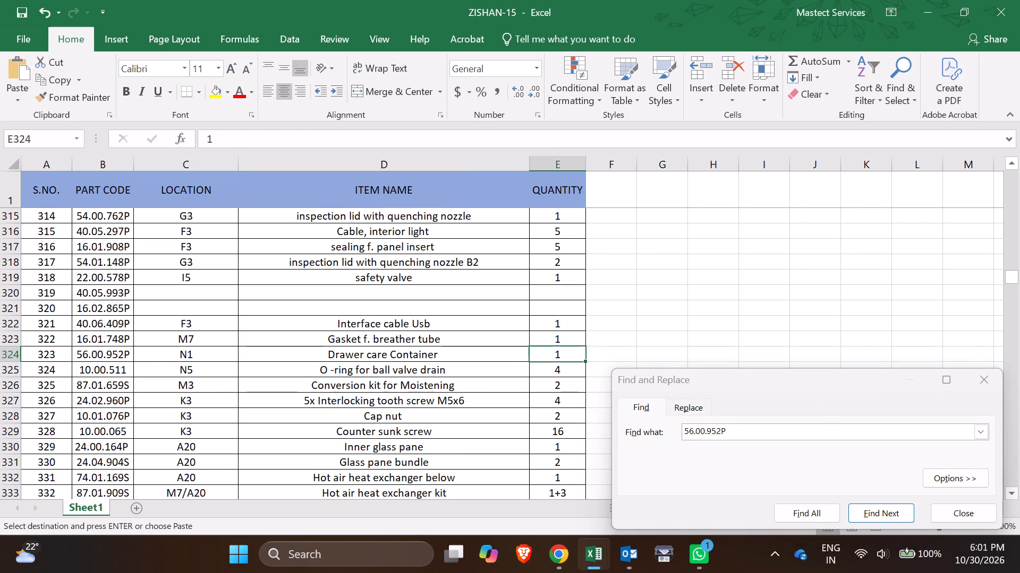
left_click(979, 382)
key("alt+Tab")
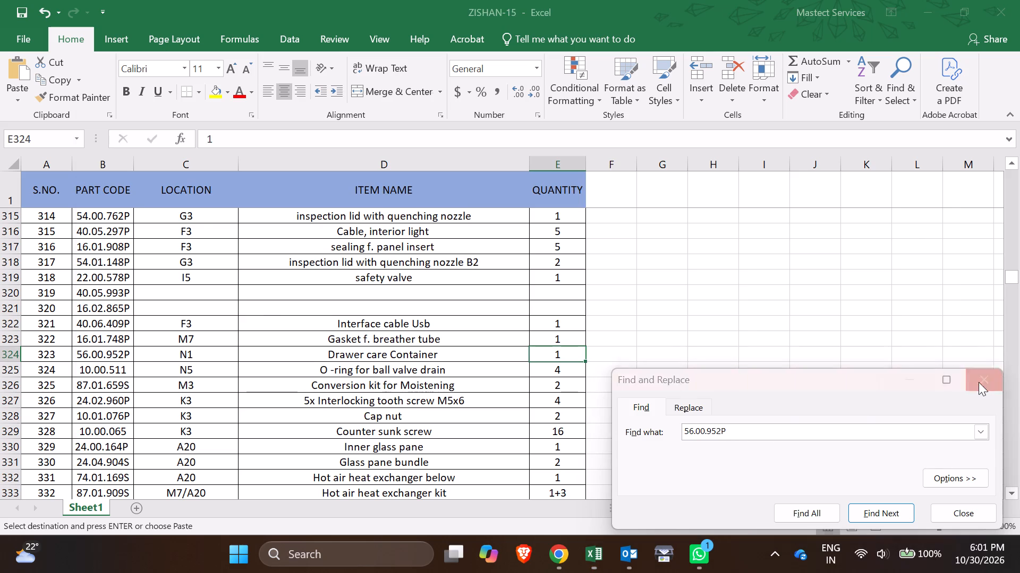
left_click(979, 382)
key("Right")
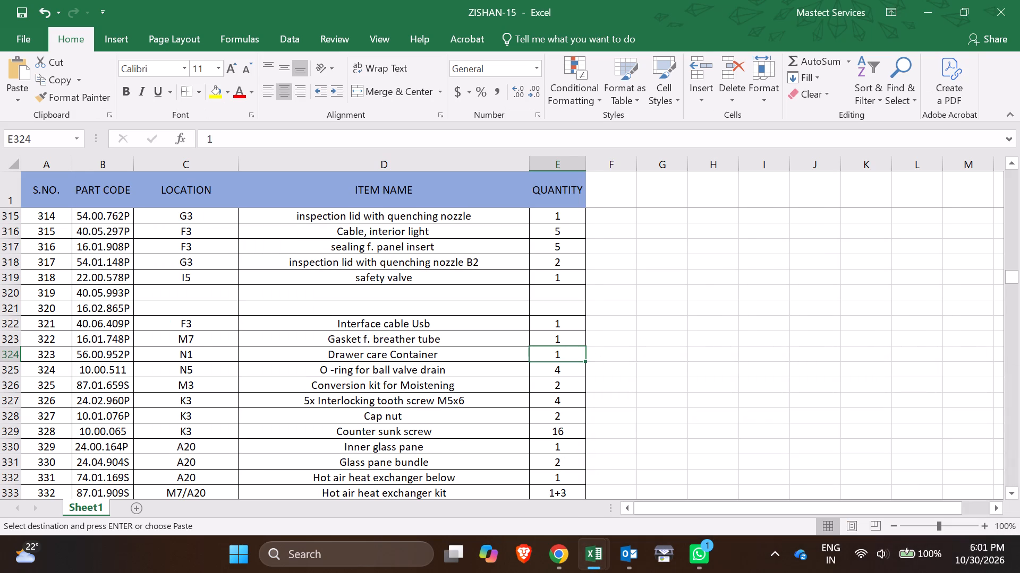
Back in the parts list, fill "Available in Delhi" down into F29, enter quantity 1 in G29 and save.
key("alt+Tab")
key("alt+Tab")
key("alt+Tab")
key("Right")
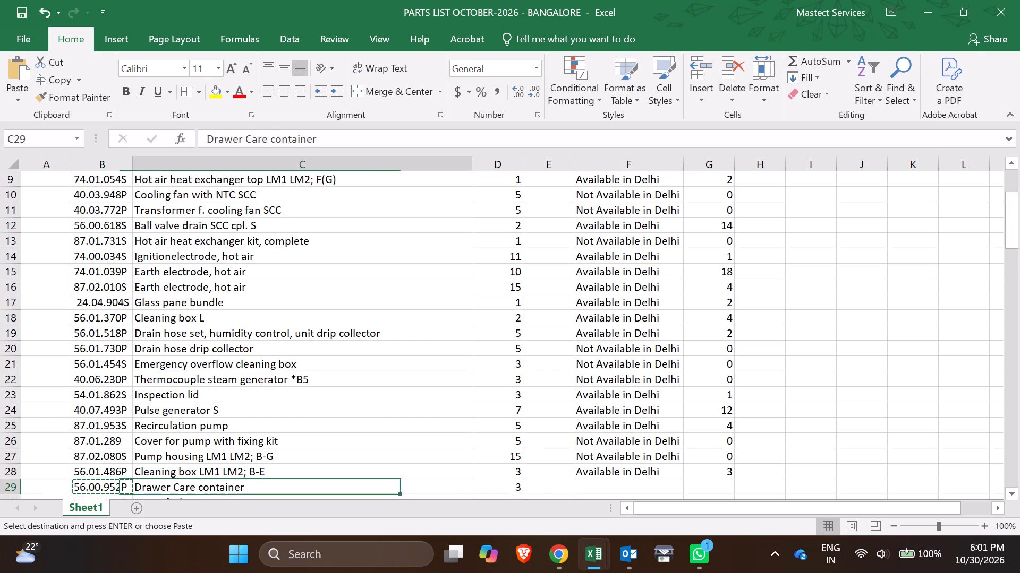
key("Right")
key("Right")
key("Right")
key("ctrl+d")
key("Right")
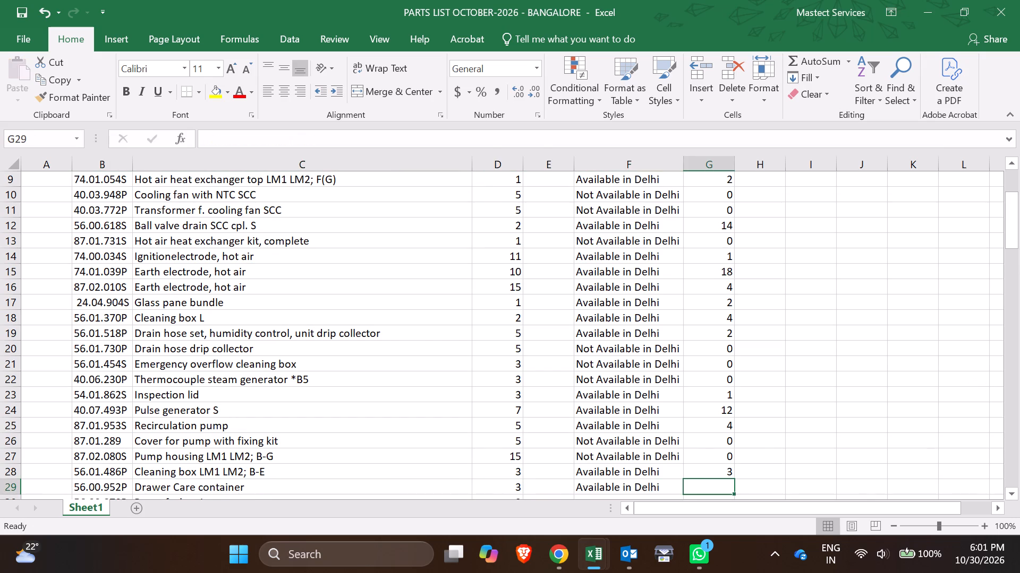
key("1")
key("Return")
key("ctrl+s")
Copy cleaning pump code 56.00.870P from B30, look it up in ZISHAN-15, check its quantity cell and close the search.
key("Left")
key("Left")
key("Left")
key("Left")
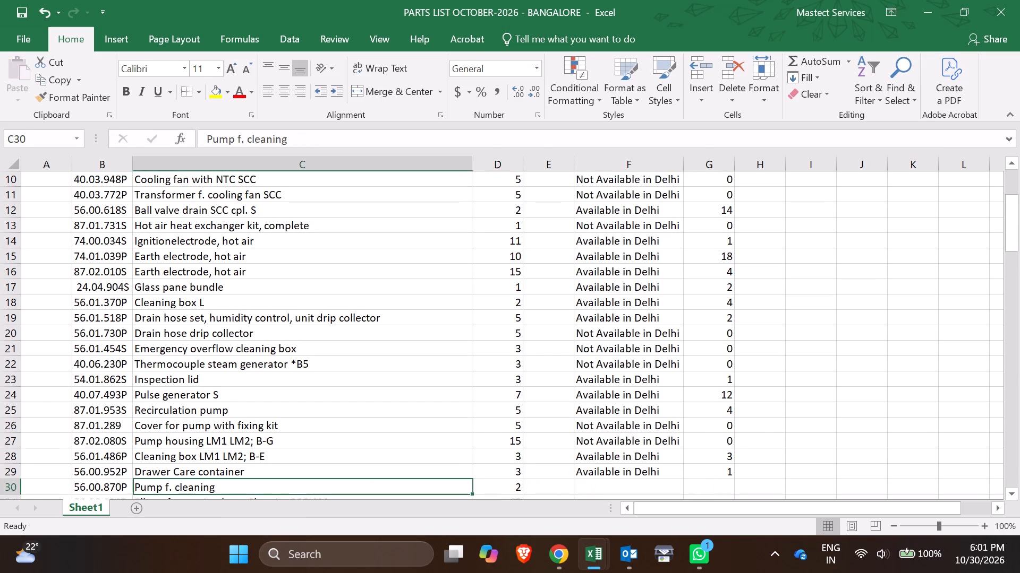
key("Left")
key("ctrl+c")
key("alt+Tab")
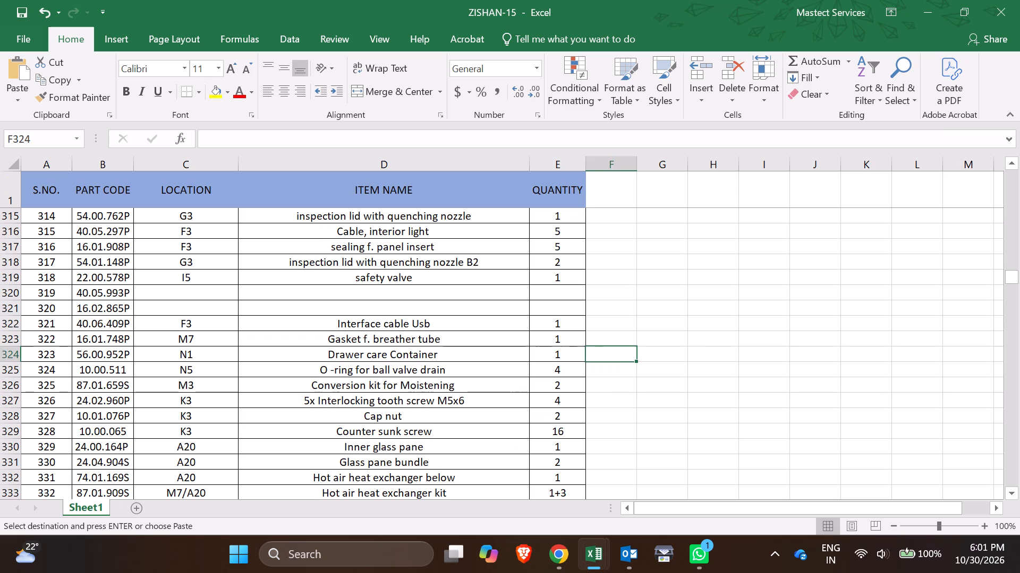
key("ctrl+f")
key("BackSpace")
key("ctrl+v")
key("Return")
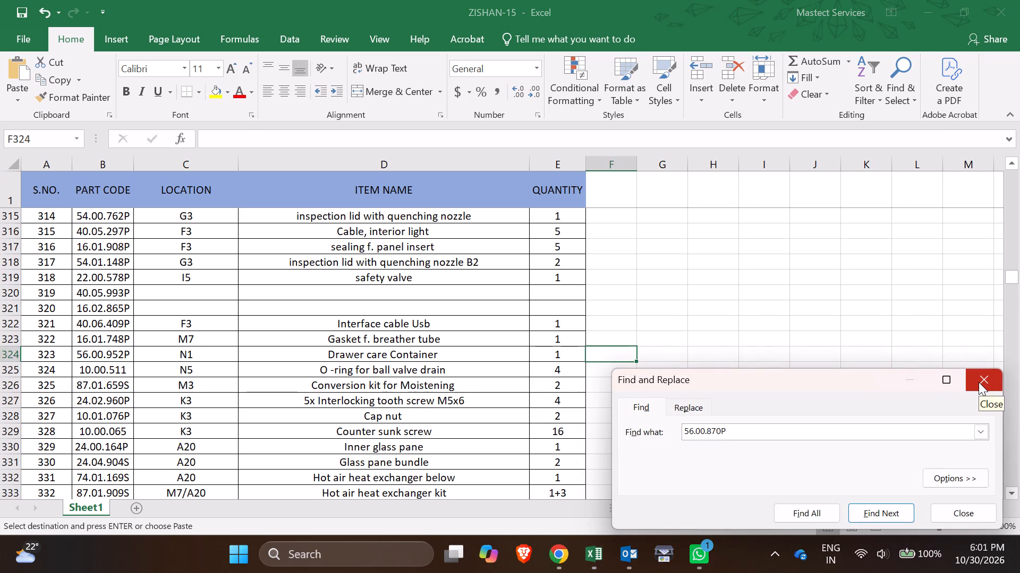
key("Return")
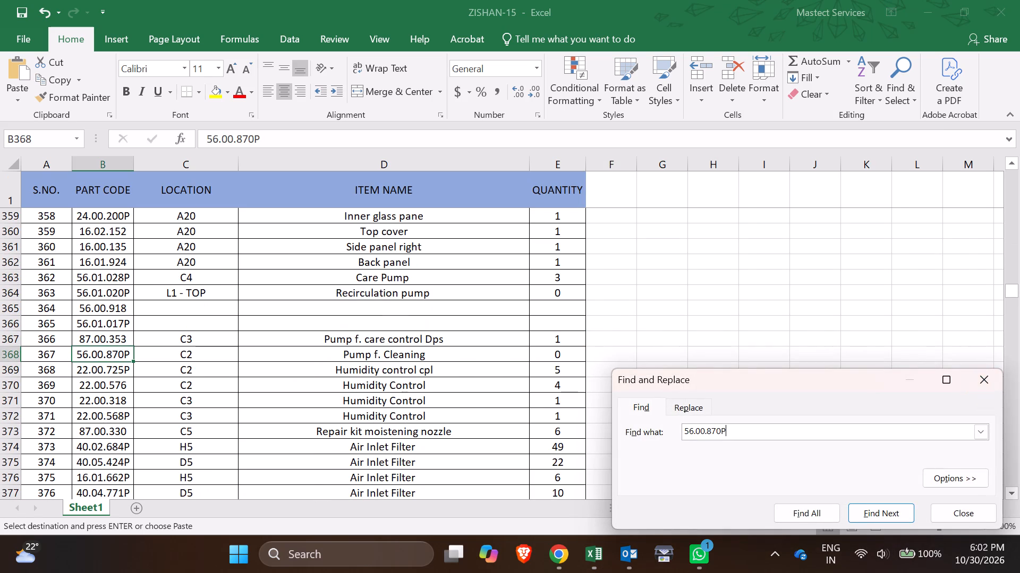
left_click(201, 352)
key("Right")
key("Right")
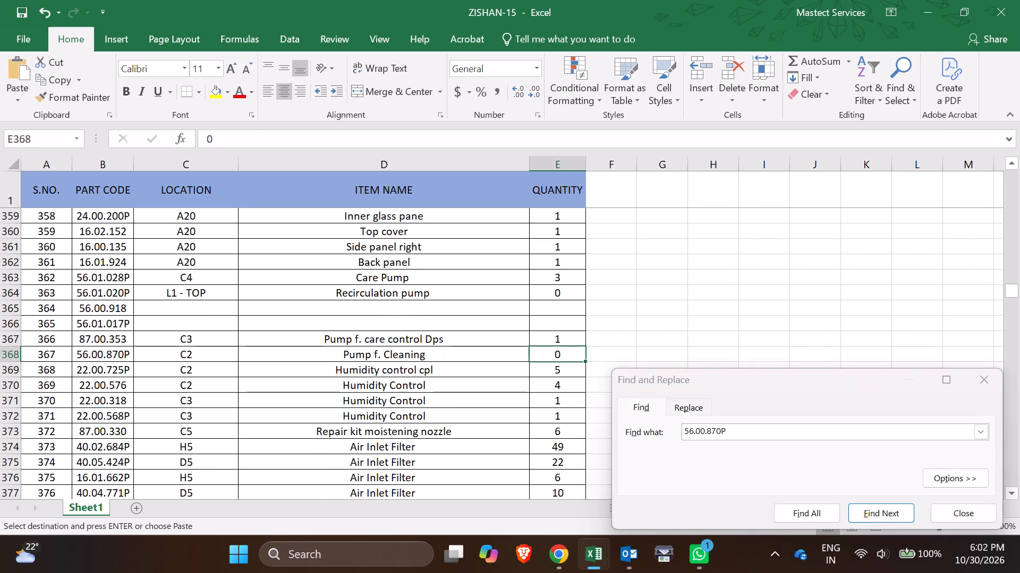
left_click(984, 376)
In the parts list, copy "Not Available in Delhi" and quantity 0 from row 27 into F30 and G30 and save.
key("alt+Tab")
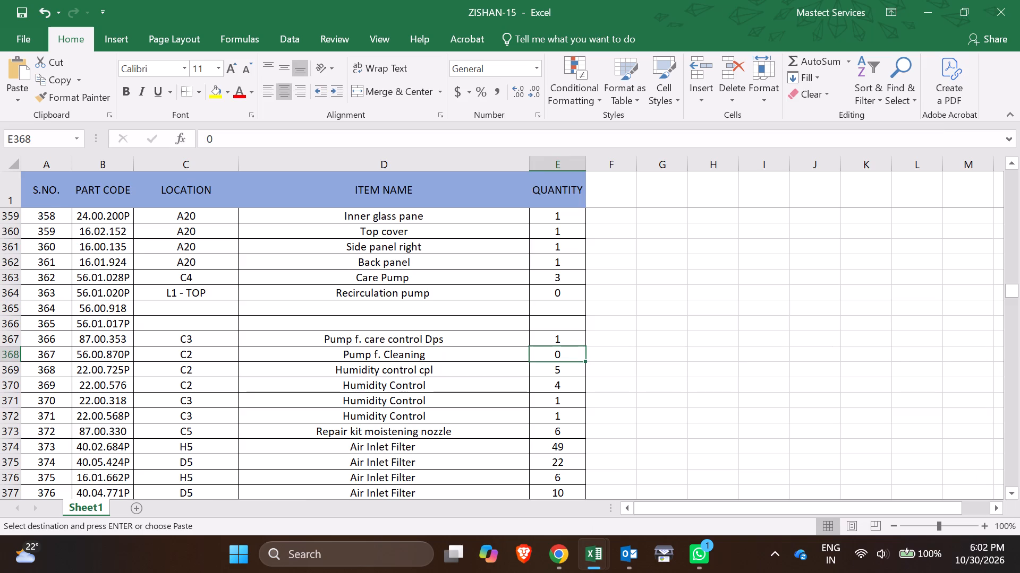
key("alt+Tab")
key("Right")
key("Right")
key("Right")
key("Right")
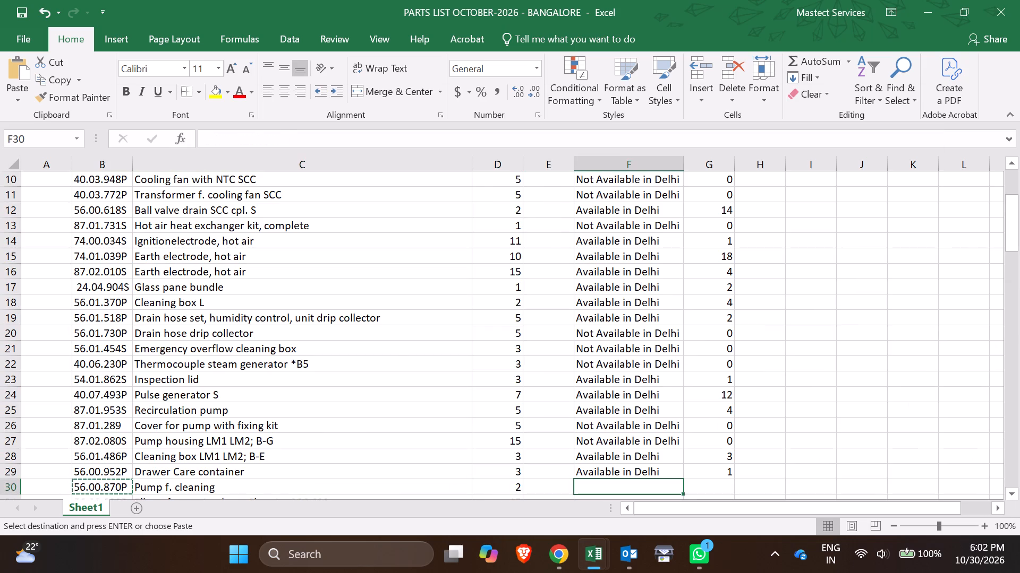
key("Up")
key("Up")
key("Up")
key("shift+Right")
key("ctrl+c")
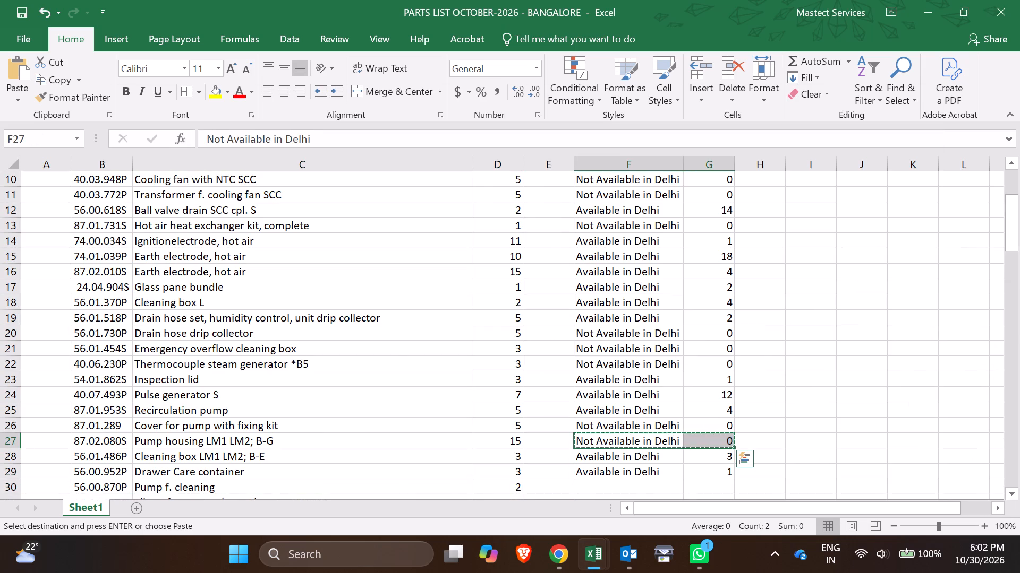
key("Down")
key("Down")
key("Down")
key("ctrl+v")
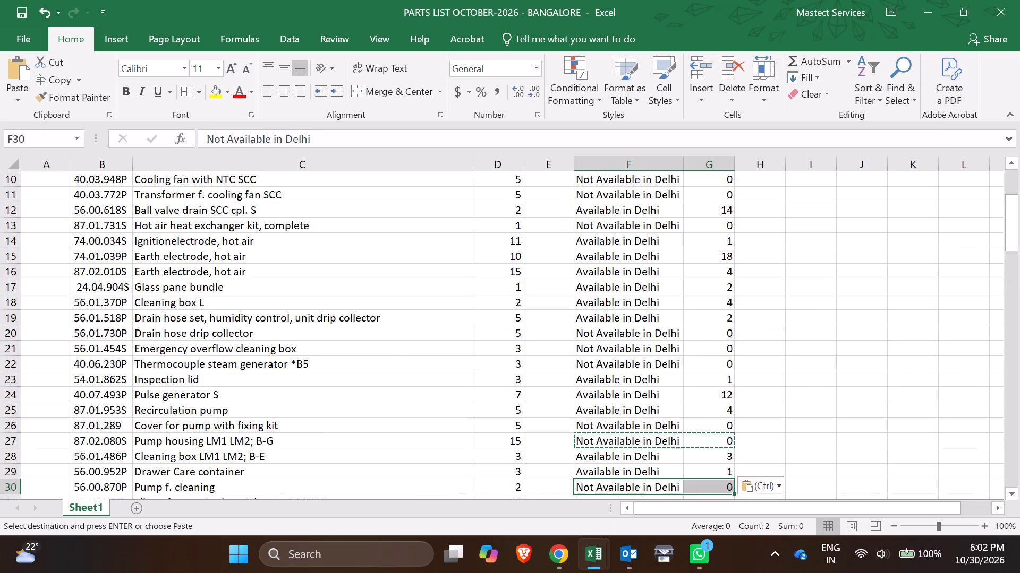
key("ctrl+s")
key("ctrl+Return")
Copy suction hose elbow code 56.00.823P from B31, look it up in ZISHAN-15, close the search and check its quantity cell.
key("Down")
key("Left")
key("Left")
key("Left")
key("Left")
key("Left")
key("Right")
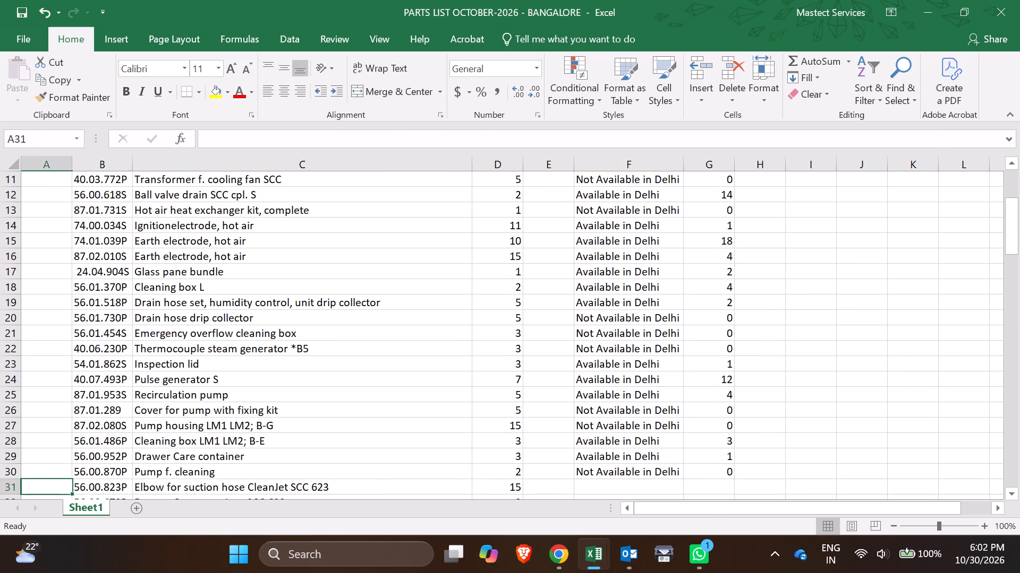
key("ctrl+c")
key("alt+Tab")
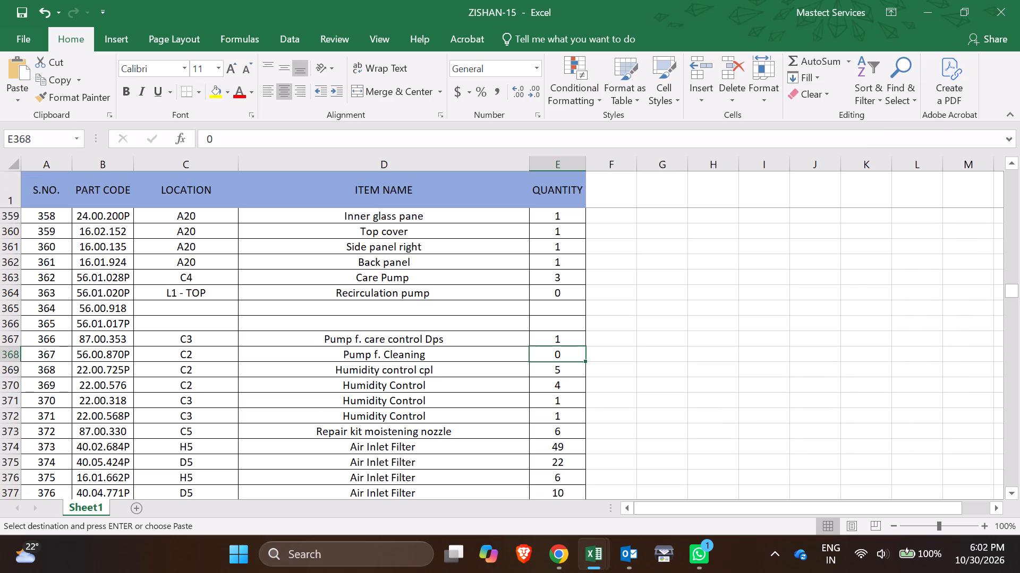
key("ctrl+f")
key("BackSpace")
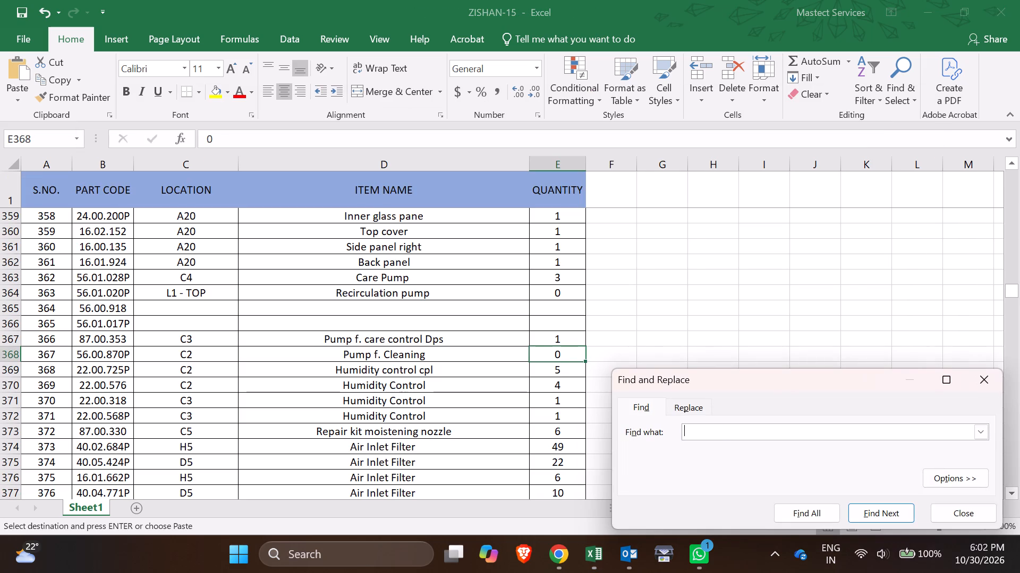
key("ctrl+v")
key("Return")
key("Return")
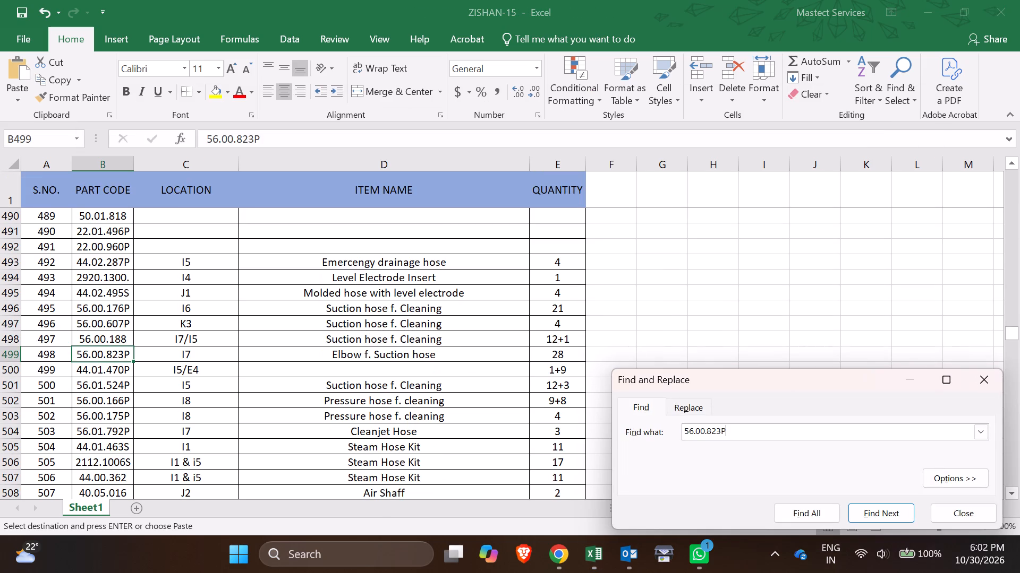
left_click(997, 381)
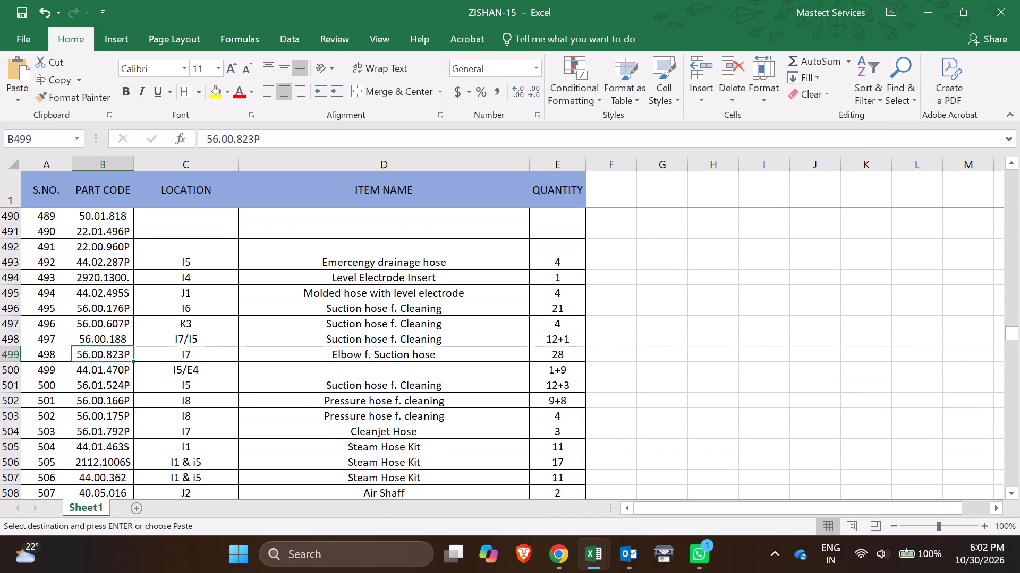
key("Right")
key("Right")
key("Right")
In the parts list, copy "Available in Delhi" from F29 into F31, enter quantity 28 in G31 and save.
key("alt+Tab")
key("Right")
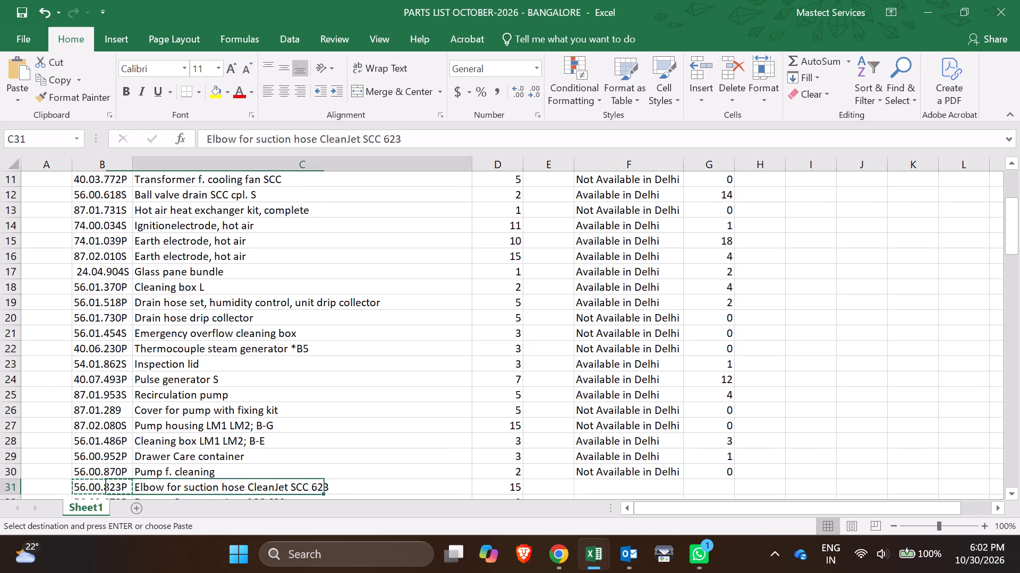
key("Right")
key("Right")
key("Right")
key("Up")
key("Up")
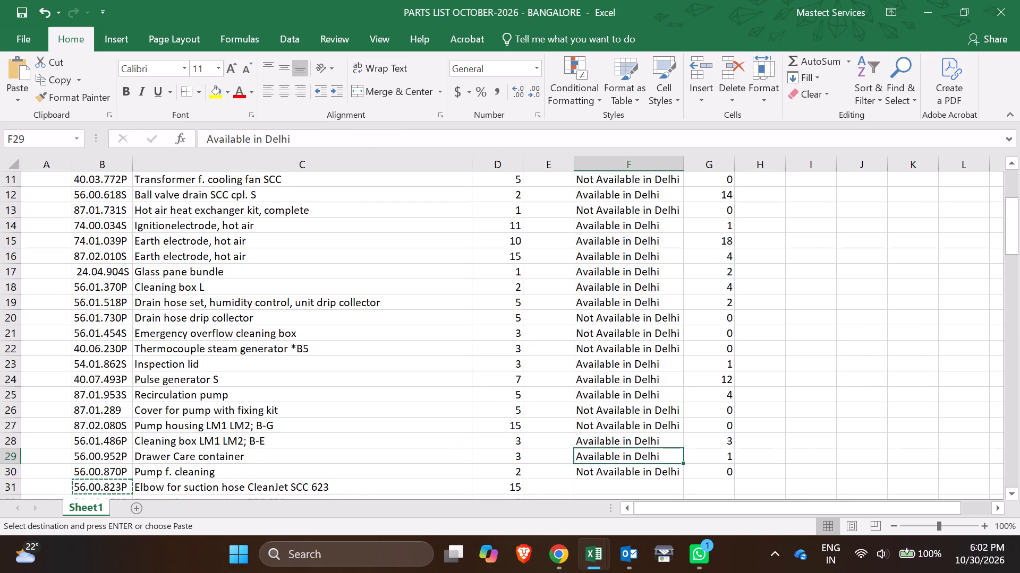
key("ctrl+c")
key("Down")
key("Down")
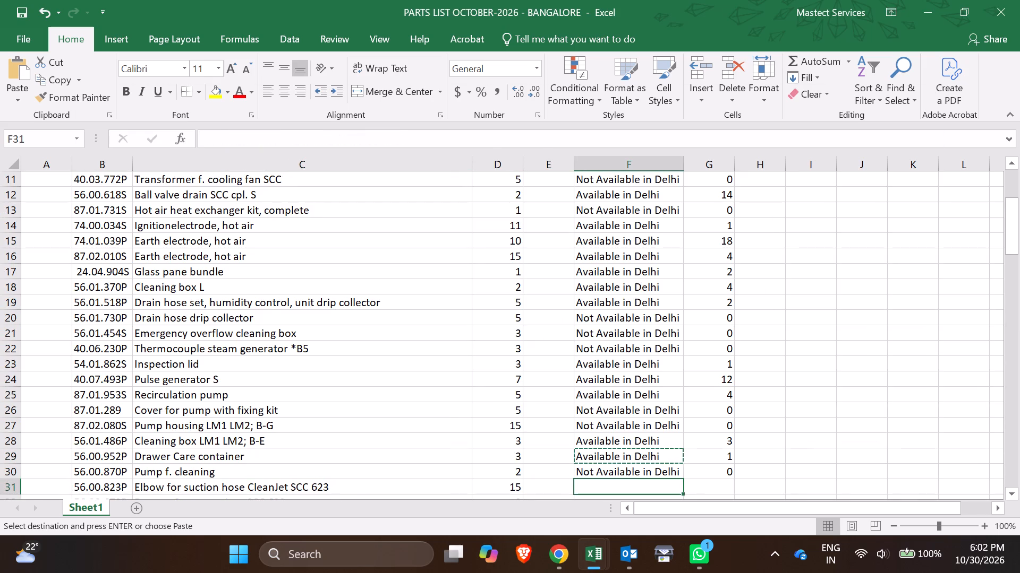
key("ctrl+v")
key("Right")
key("ctrl+s")
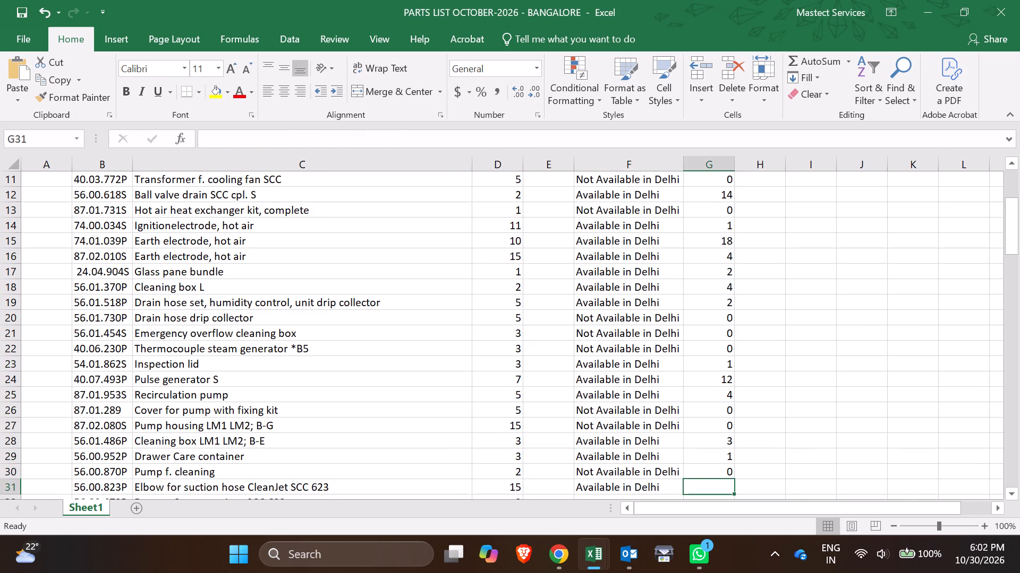
type("28")
key("Return")
key("ctrl+s")
Copy Drawer Care container SCC 623 code 56.00.672P from B32 and look it up in ZISHAN-15.
key("Left")
key("Left")
key("Left")
key("Left")
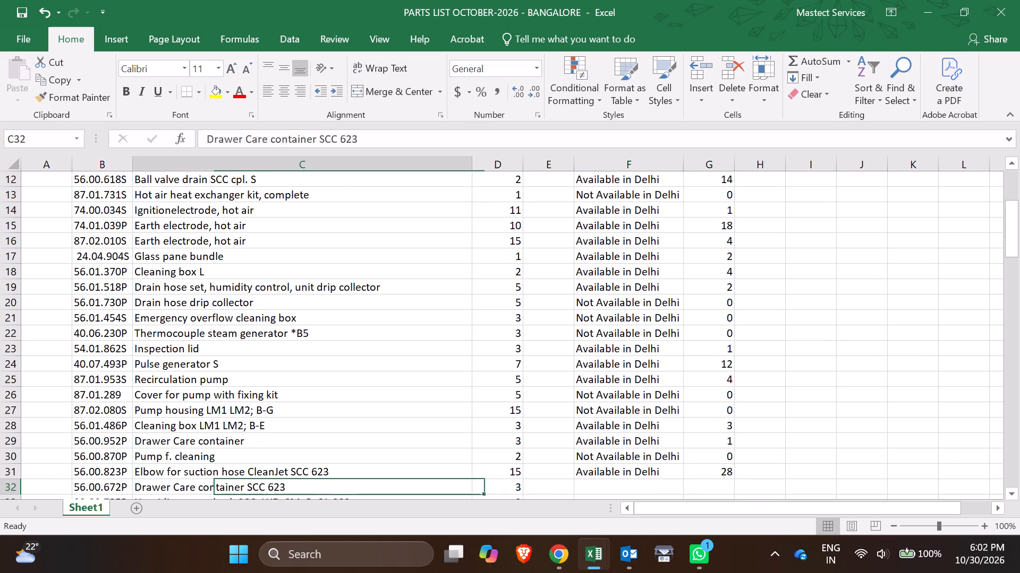
key("Left")
key("Left")
scroll(622, 360, "down", 1)
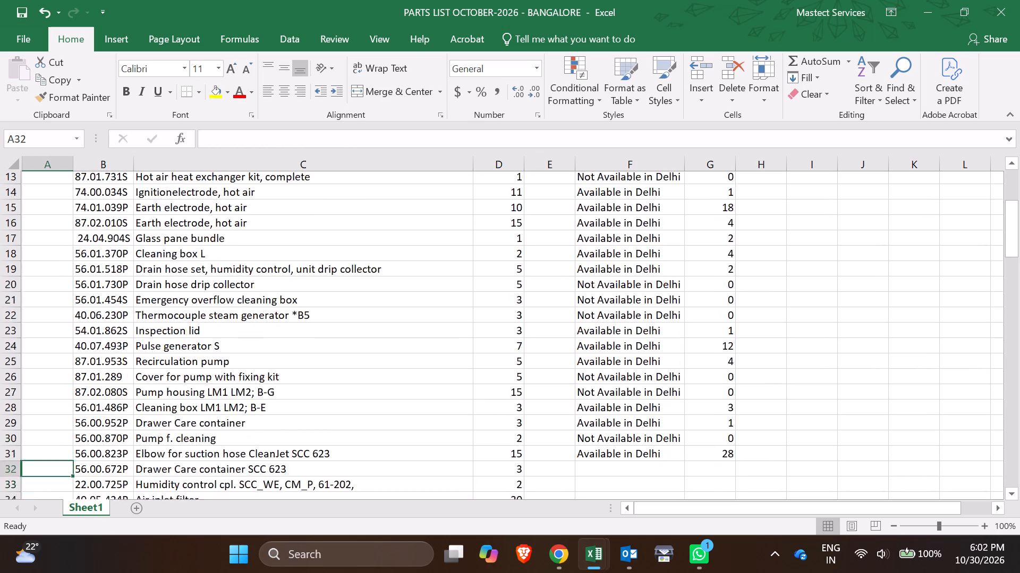
scroll(622, 360, "down", 1)
key("Right")
key("ctrl+c")
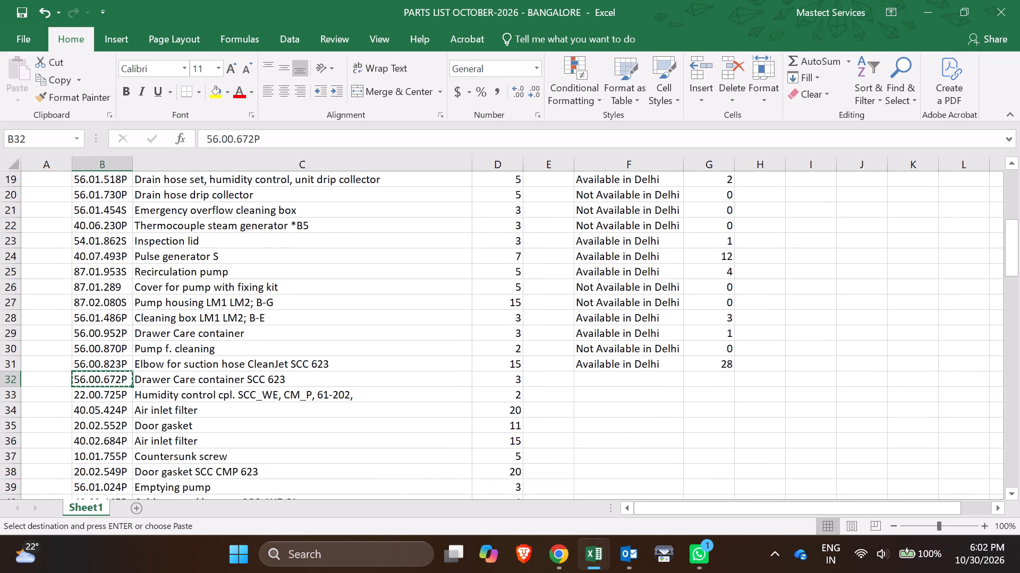
key("alt+Tab")
key("ctrl+f")
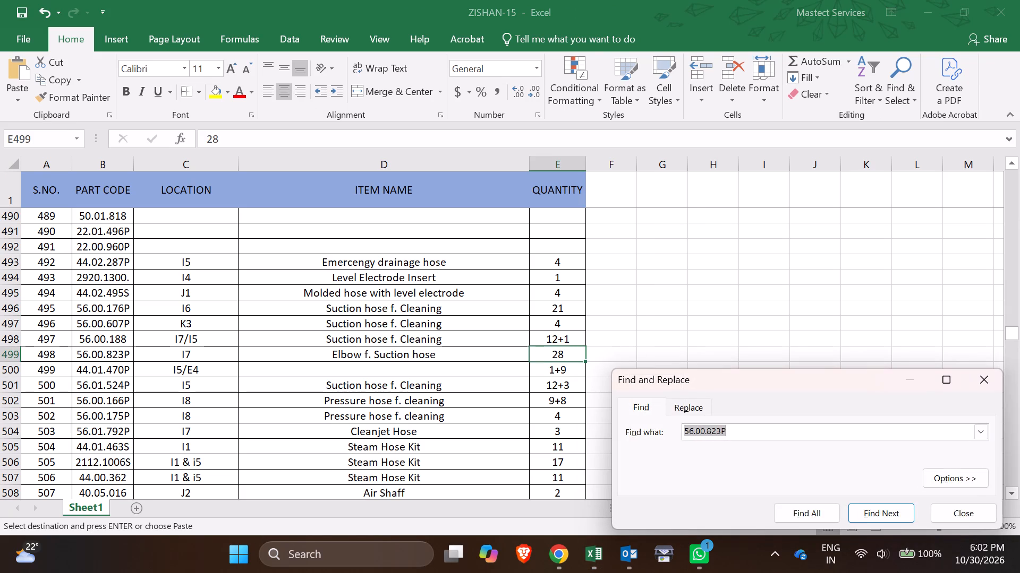
key("BackSpace")
key("ctrl+v")
key("Return")
key("Return")
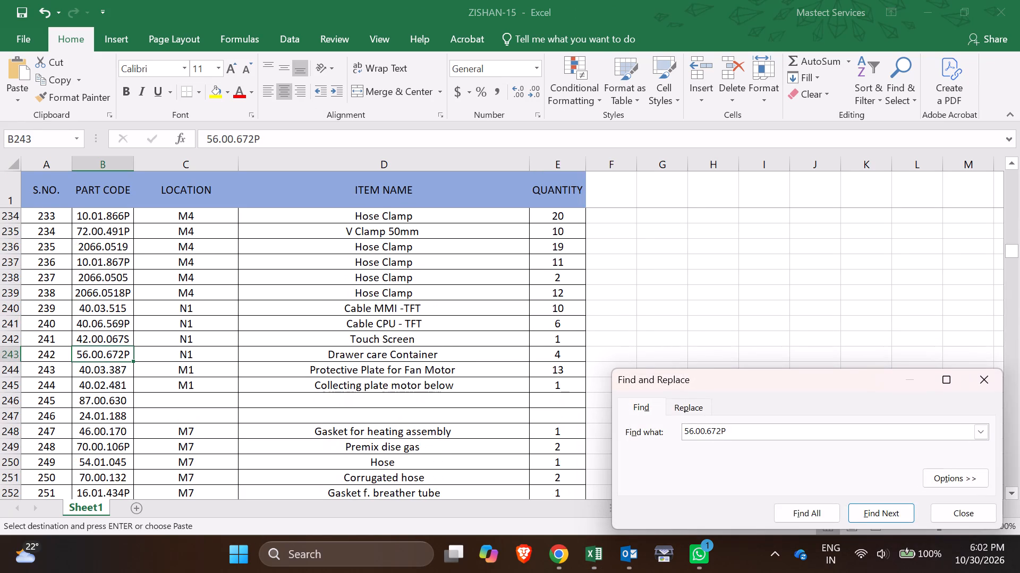
Check the quantity cell of the found Drawer care Container row and close the search.
left_click(220, 349)
key("Right")
key("Right")
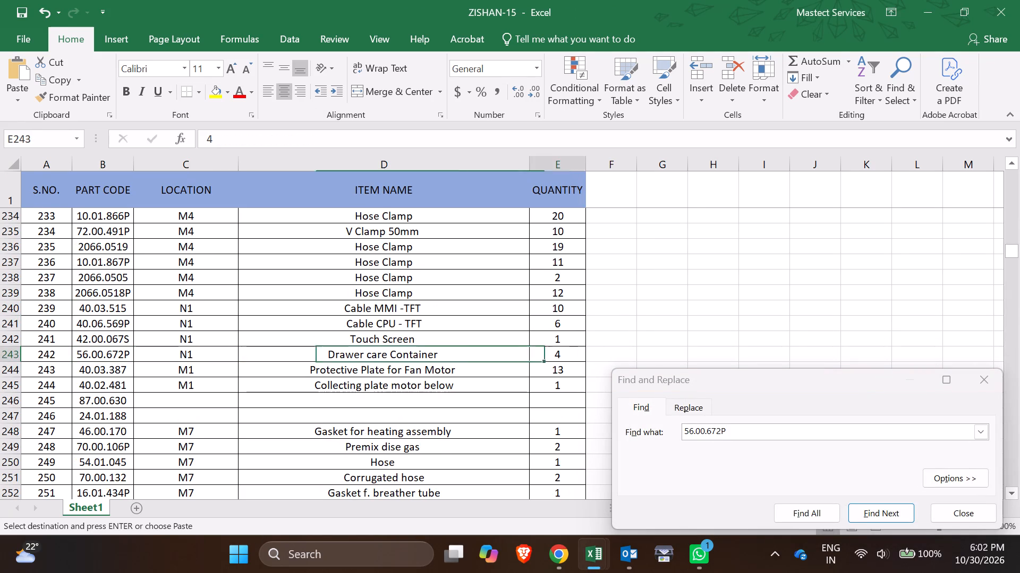
left_click(975, 379)
key("alt+Tab")
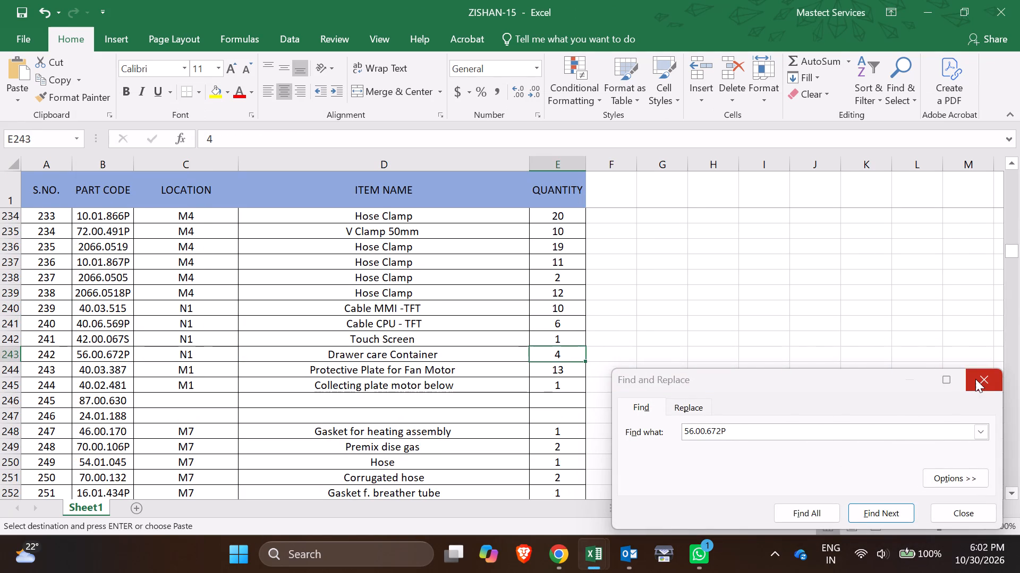
key("Right")
key("Right")
key("Left")
key("Left")
key("Left")
key("Left")
left_click(975, 379)
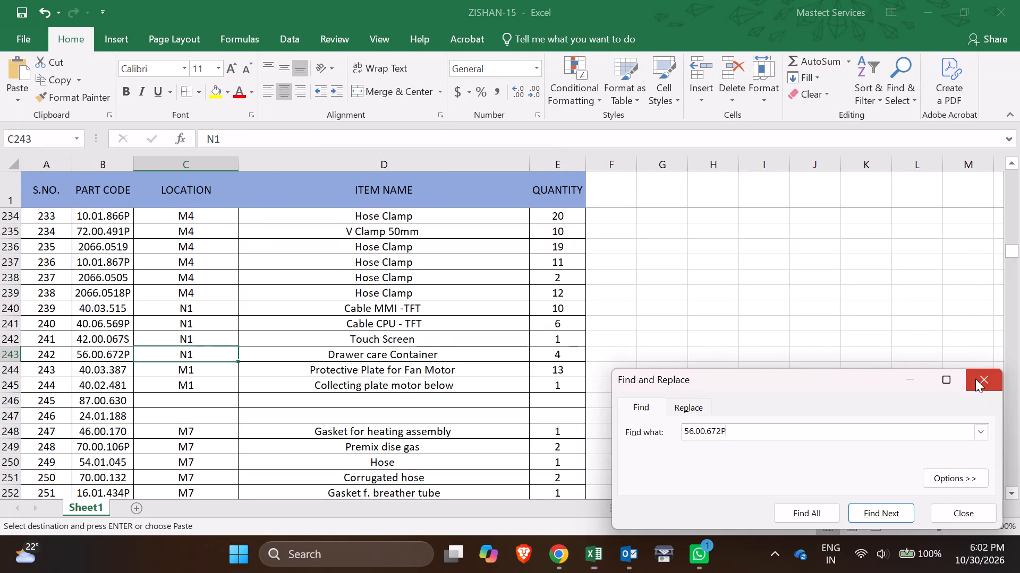
In the parts list, fill "Available in Delhi" down from F31 into F32, enter quantity 4 in G32 and save.
key("alt+Tab")
key("Right")
key("Right")
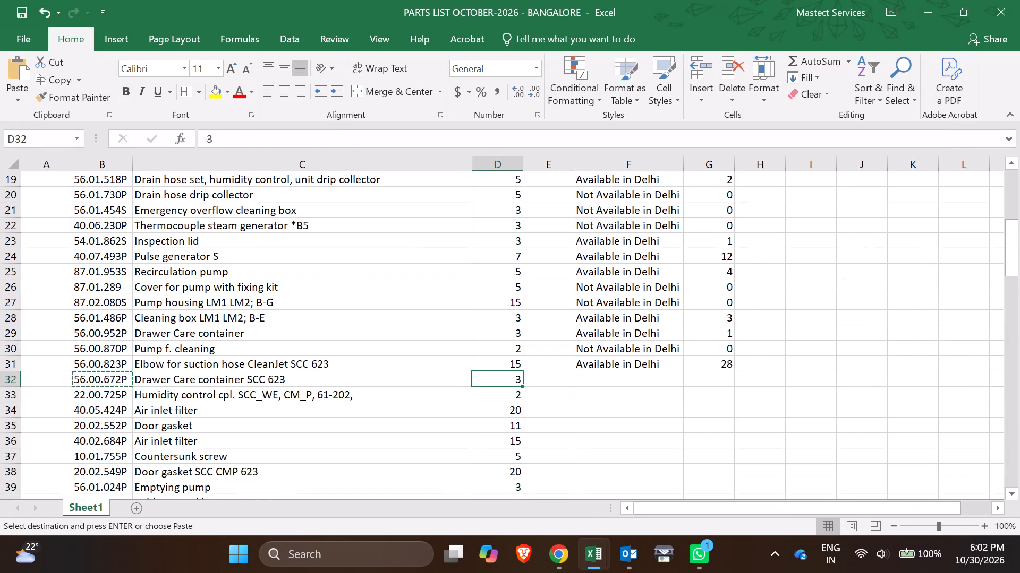
key("Right")
key("Right")
key("ctrl+d")
key("Right")
key("4")
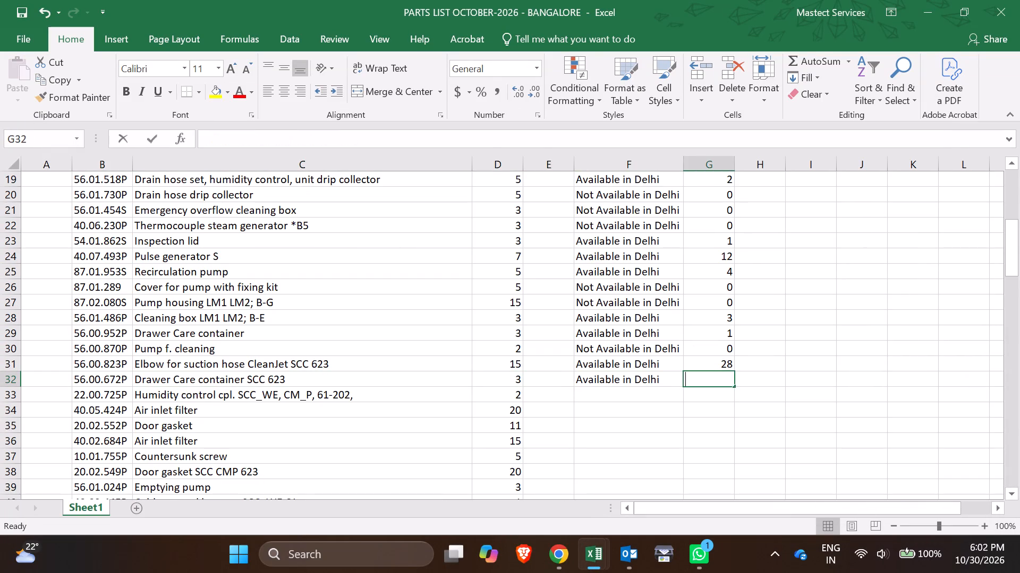
key("Return")
key("ctrl+s")
key("ctrl+s")
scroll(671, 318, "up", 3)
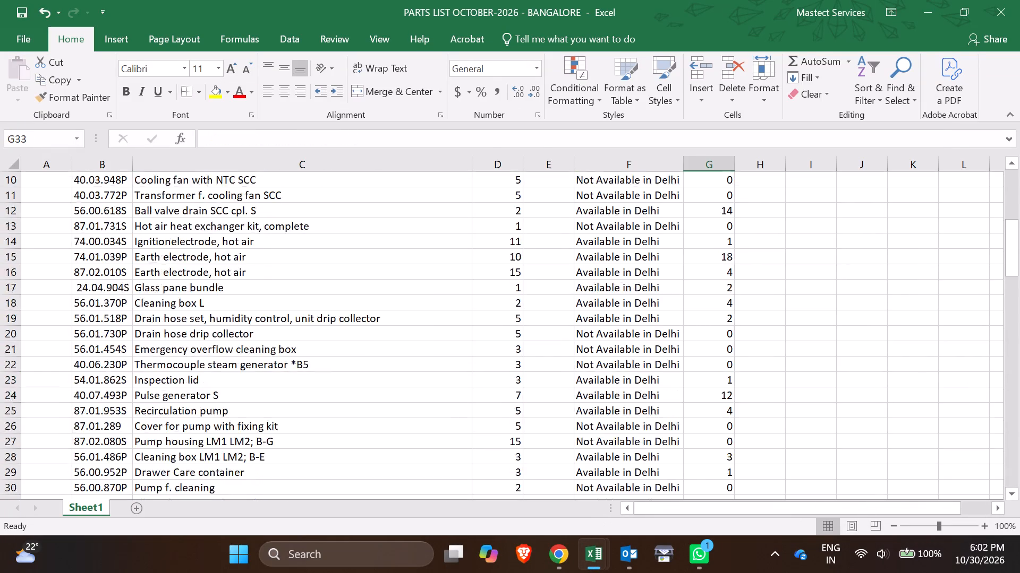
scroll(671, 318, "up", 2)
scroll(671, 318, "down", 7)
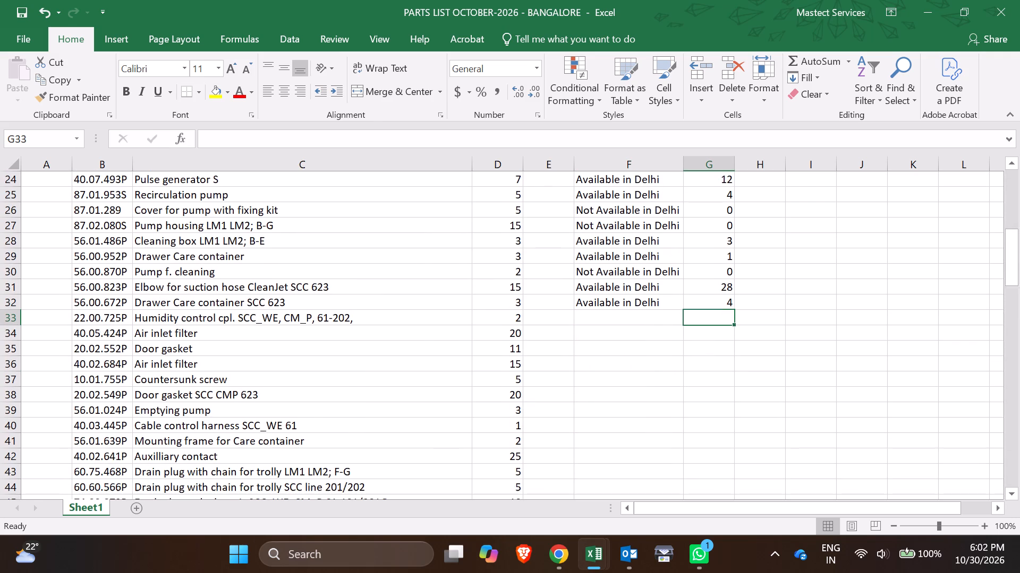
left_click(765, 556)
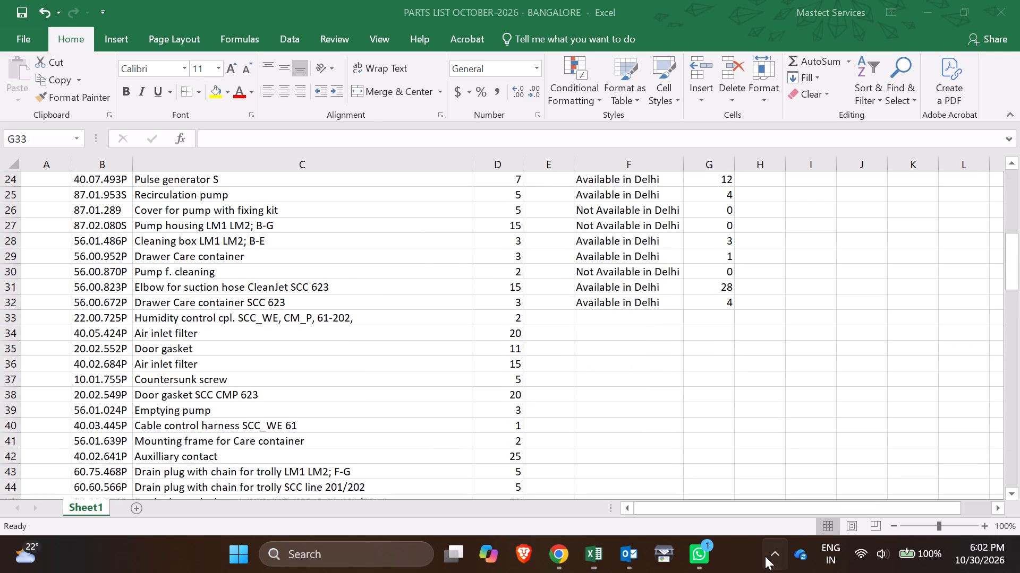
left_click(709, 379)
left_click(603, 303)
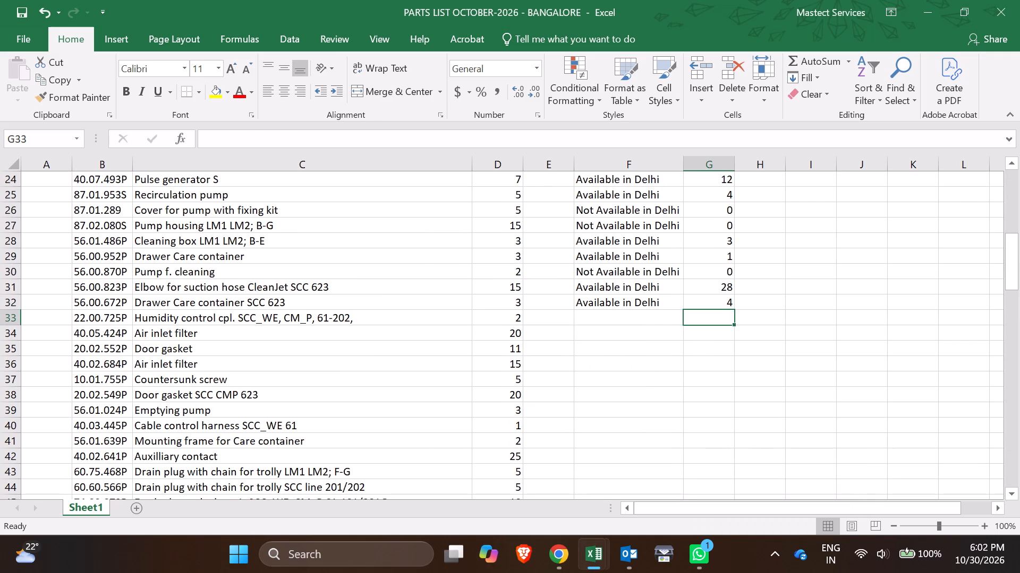
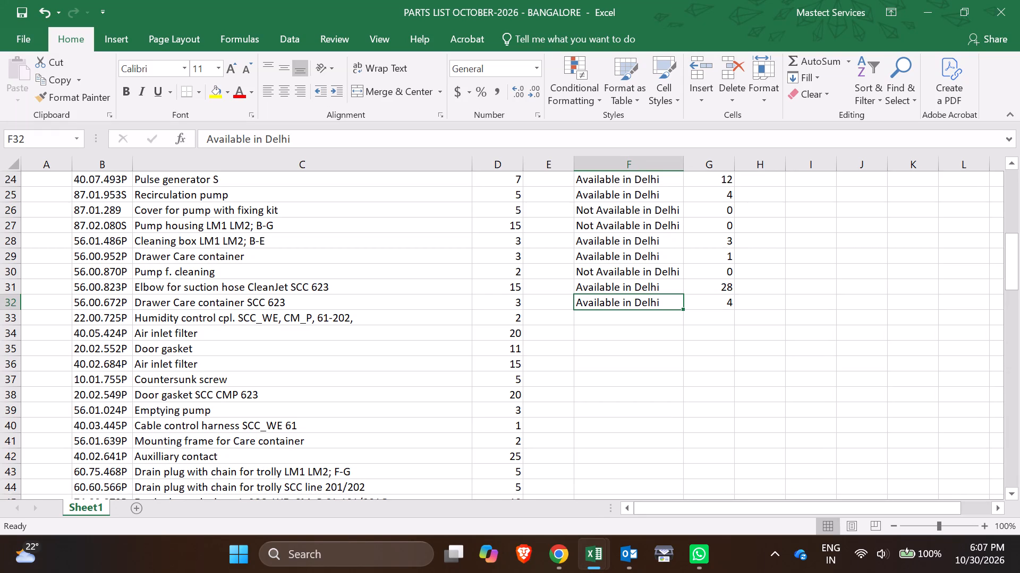
Copy the Humidity control cpl. code 22.00.725P from B33 and look it up in ZISHAN-15.
key("Return")
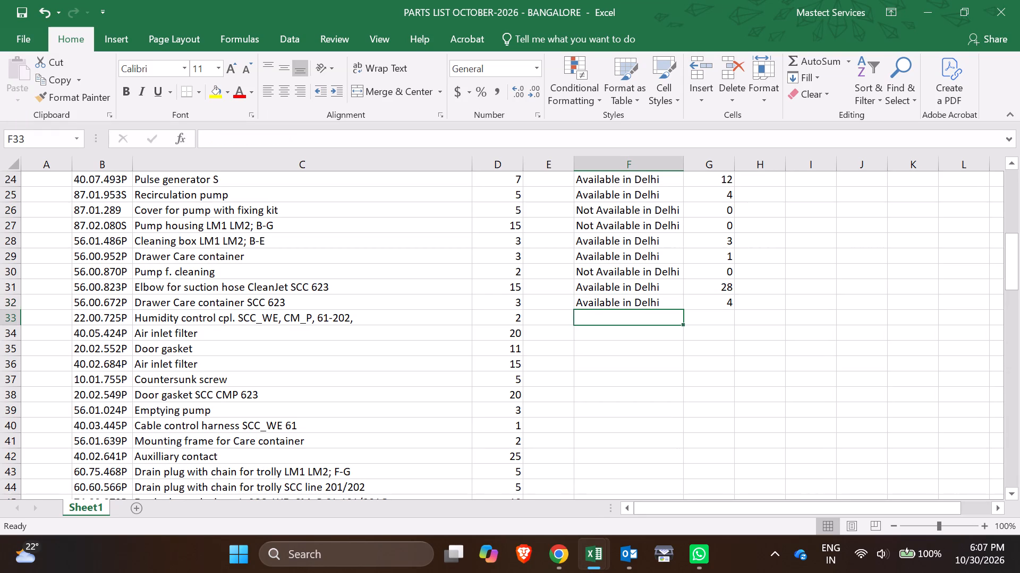
key("Left")
key("Left")
key("Left")
key("Left")
key("ctrl+c")
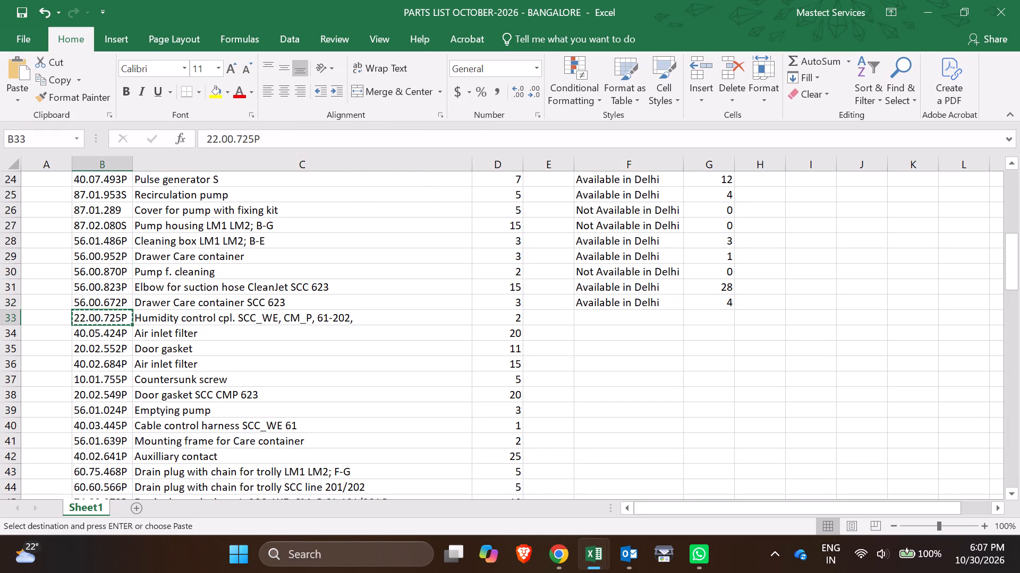
key("alt+Tab")
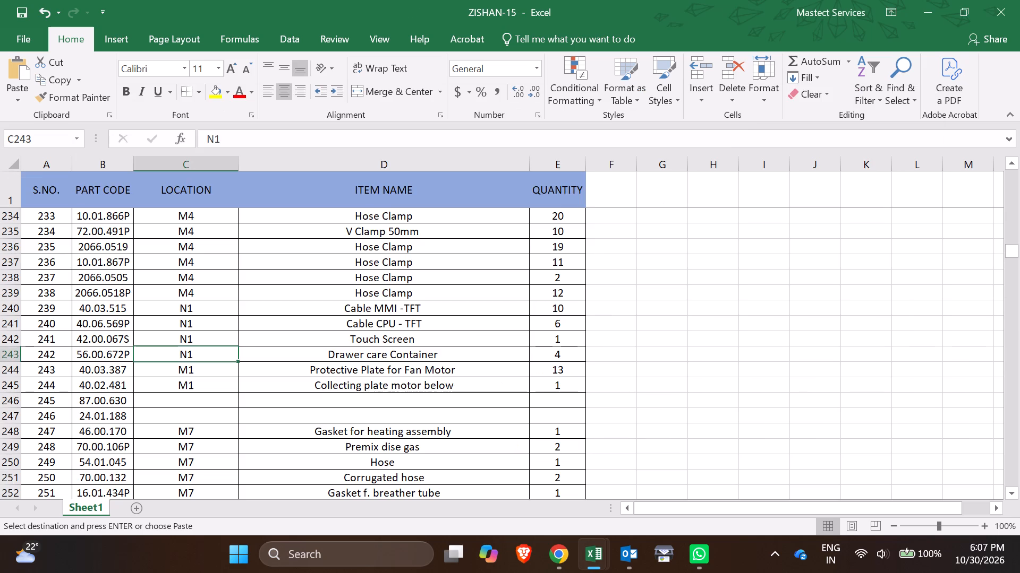
key("ctrl+f")
key("BackSpace")
key("ctrl+v")
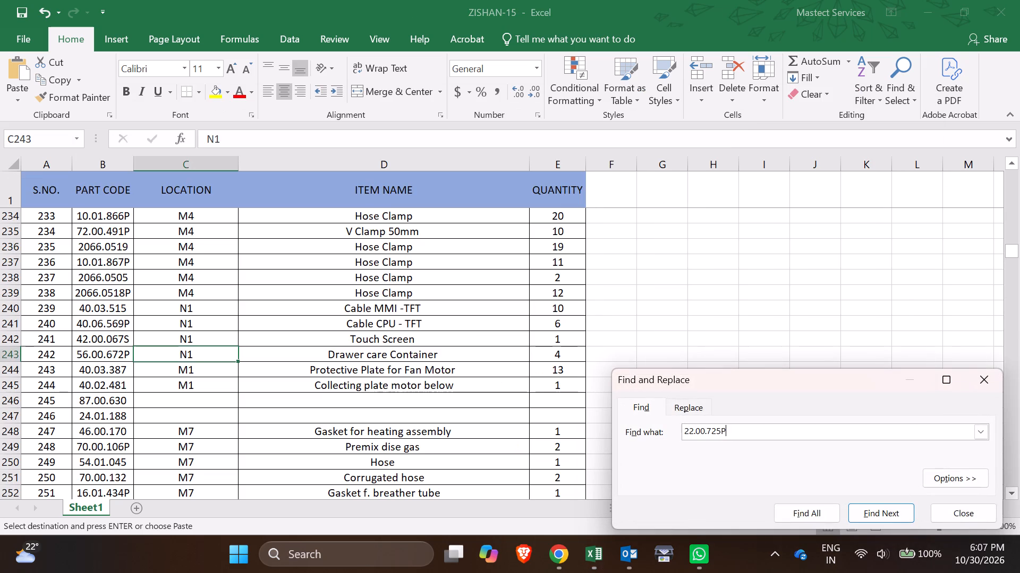
key("Return")
key("Return")
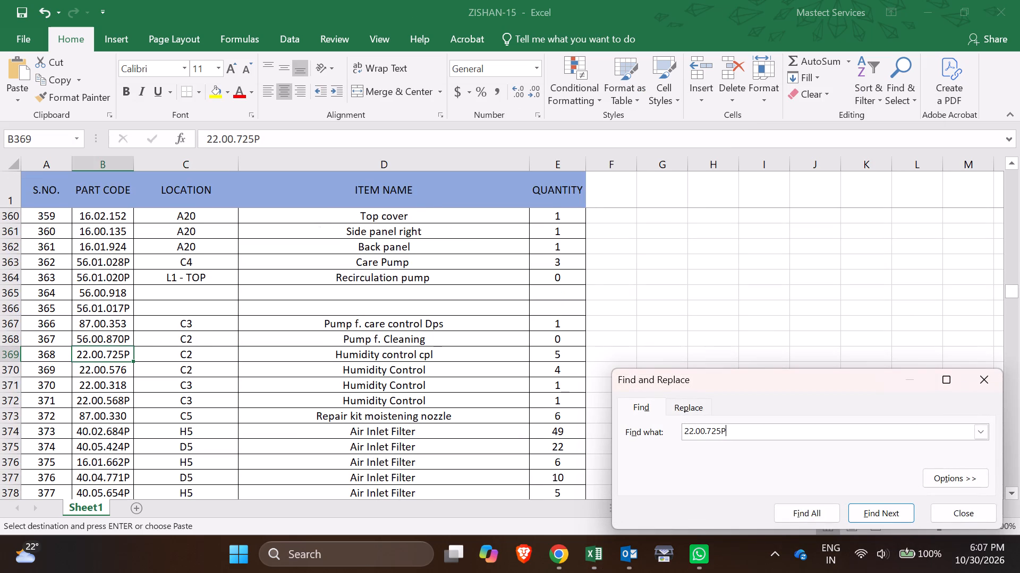
Check the quantity cell of the found Humidity control cpl row.
left_click(177, 355)
key("Right")
key("Right")
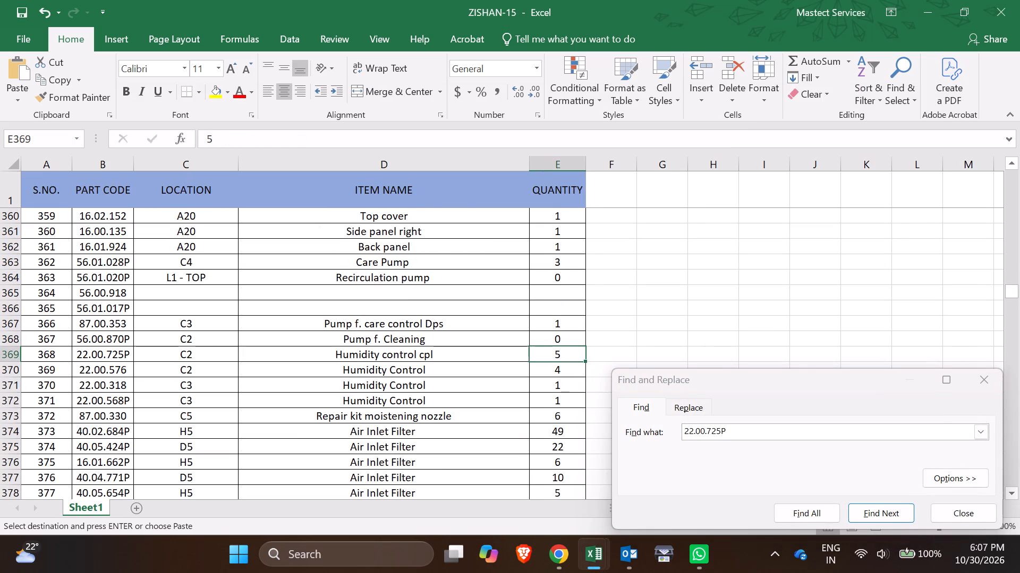
In the parts list, fill "Available in Delhi" down from F32 into F33, enter quantity 5 in G33 and save.
key("alt+Tab")
key("alt+Tab")
key("Right")
key("Right")
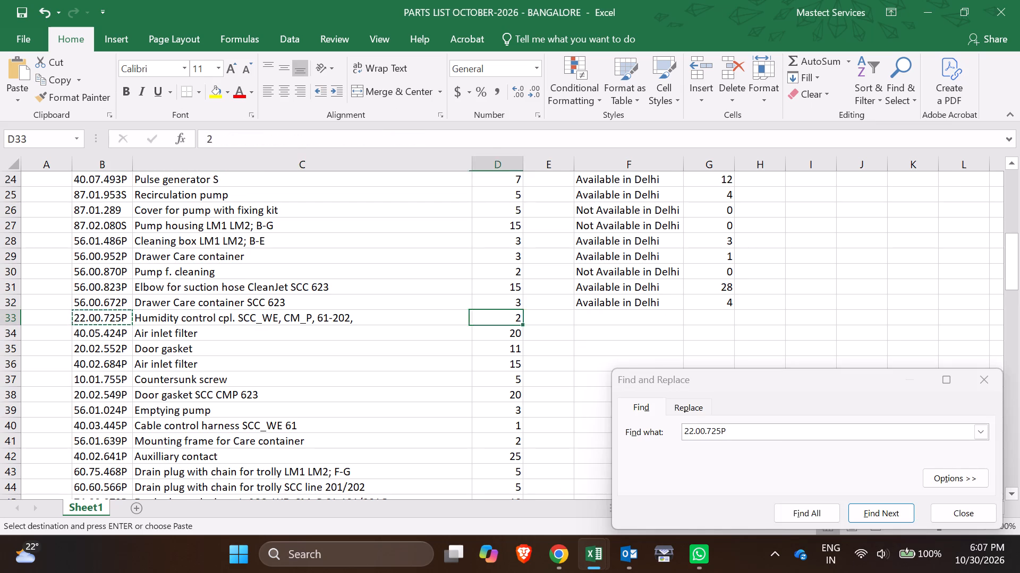
key("Right")
key("Right")
key("ctrl+d")
key("Right")
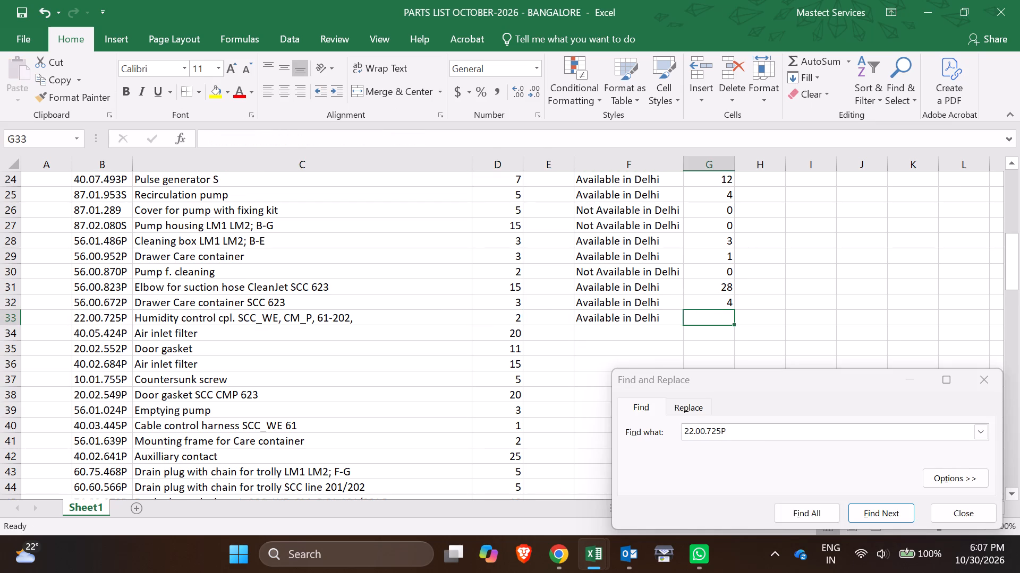
key("5")
key("Return")
key("ctrl+s")
Copy the Air inlet filter code 40.05.424P from B34 and enter it as the search term in ZISHAN-15.
key("Left")
key("Left")
key("Left")
key("Left")
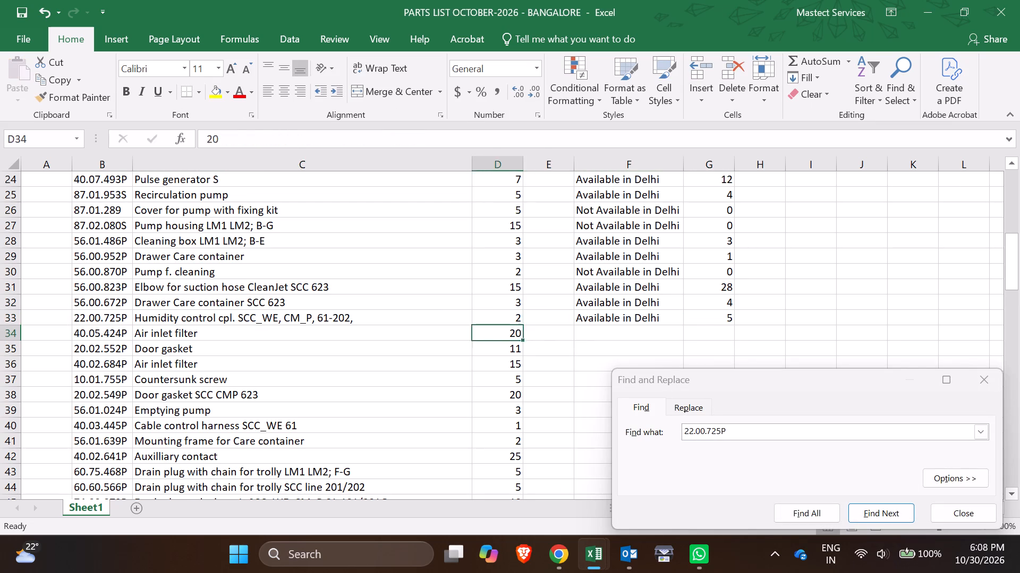
key("Left")
key("Left")
key("Right")
key("ctrl+c")
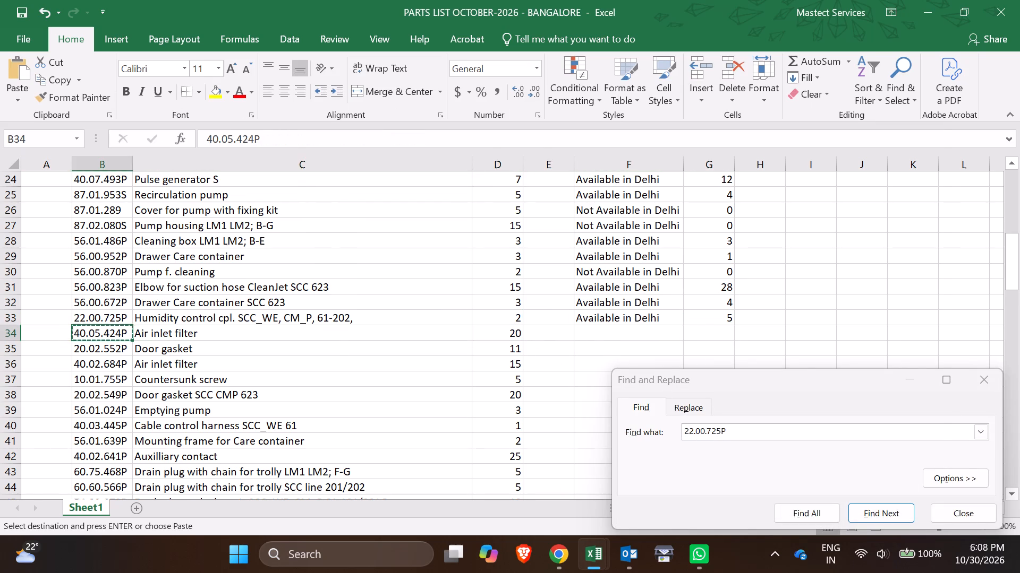
key("alt+Tab")
key("alt+Tab")
key("alt+Left")
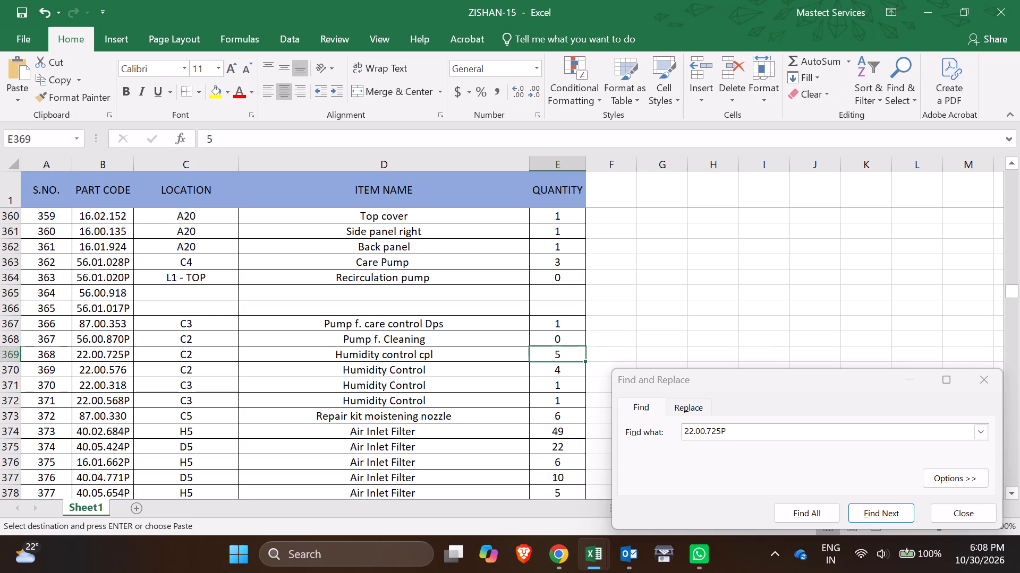
key("alt+Tab")
key("alt+Tab")
key("alt+Left")
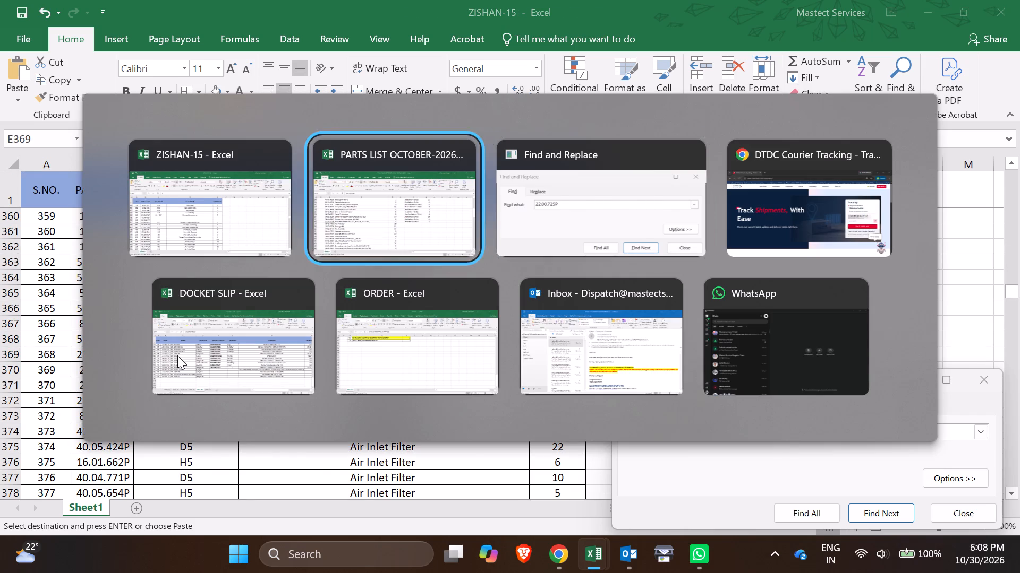
key("alt+Tab")
key("alt+Tab")
key("alt+Left")
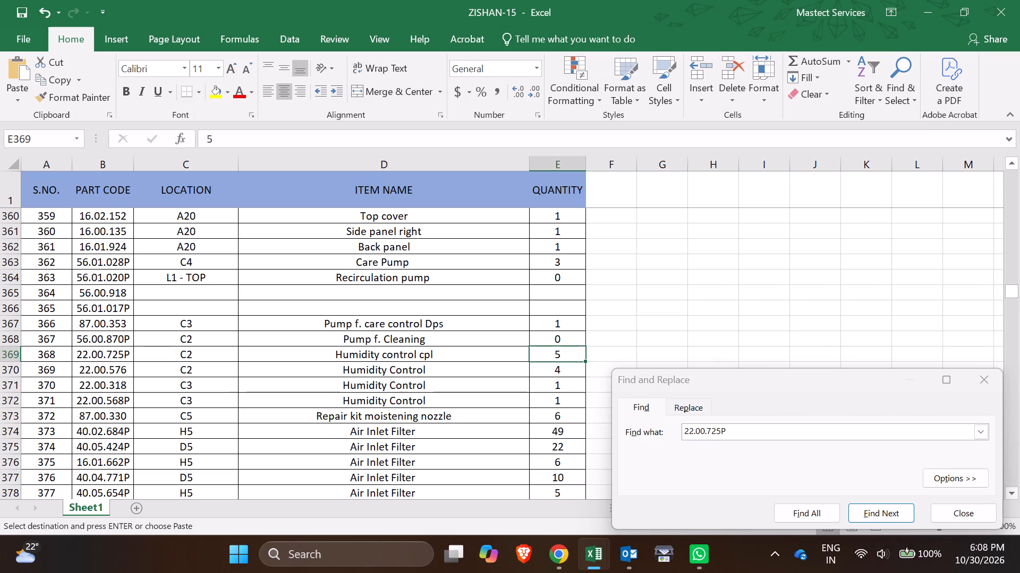
double_click(819, 432)
key("ctrl+v")
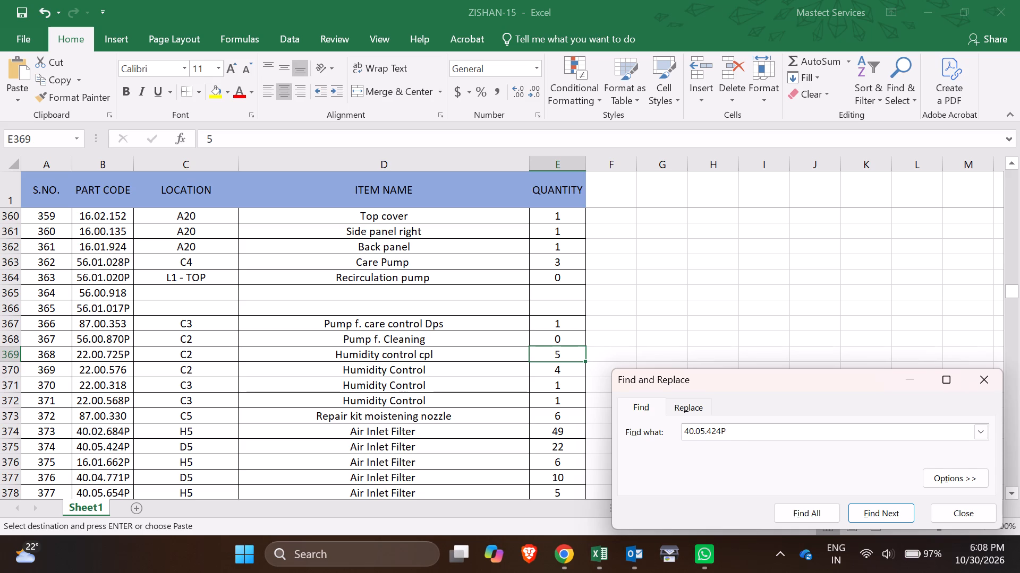
Find the Air inlet filter code 40.05.424P in ZISHAN-15 and check the quantity cell of its row.
key("Return")
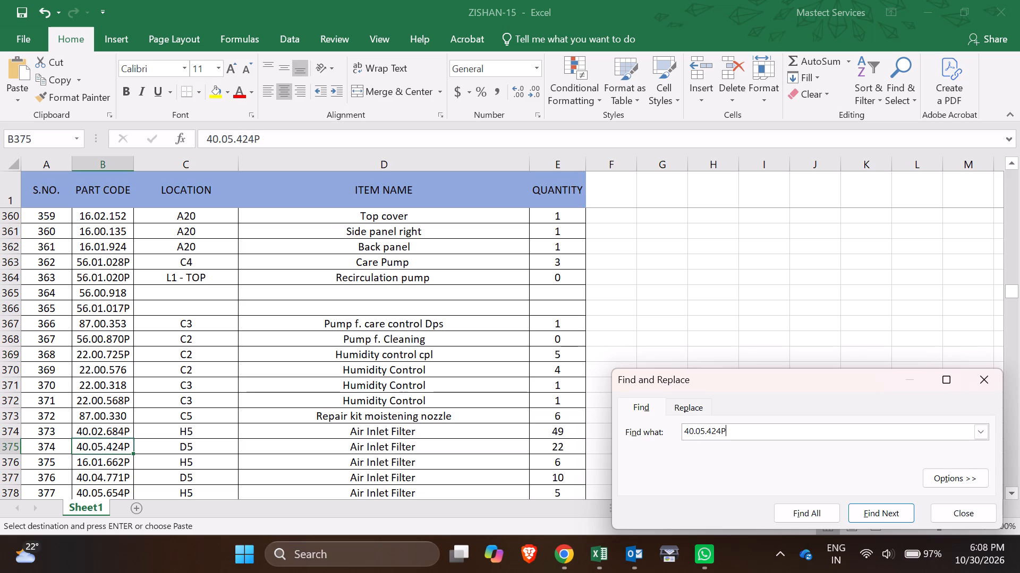
key("Return")
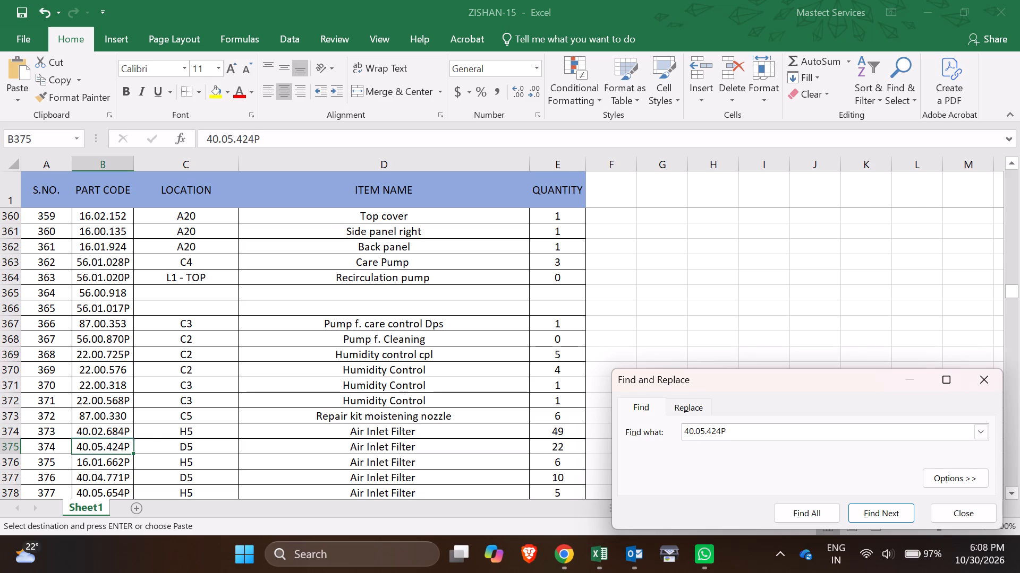
left_click(174, 446)
key("Right")
key("Right")
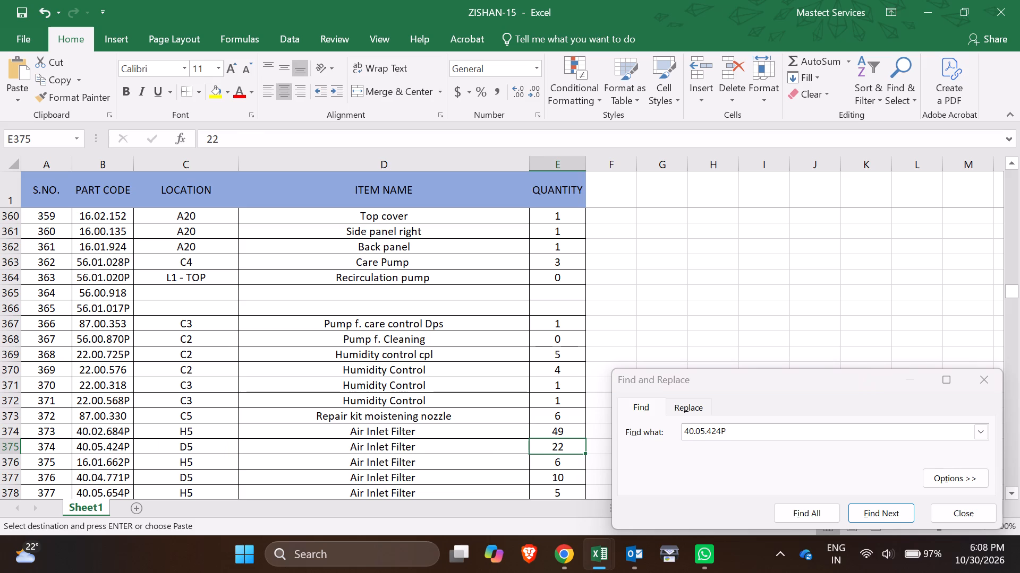
In the parts list, fill "Available in Delhi" down from F33 into F34, enter quantity 22 in G34 and save.
key("alt+Tab")
key("alt+Tab")
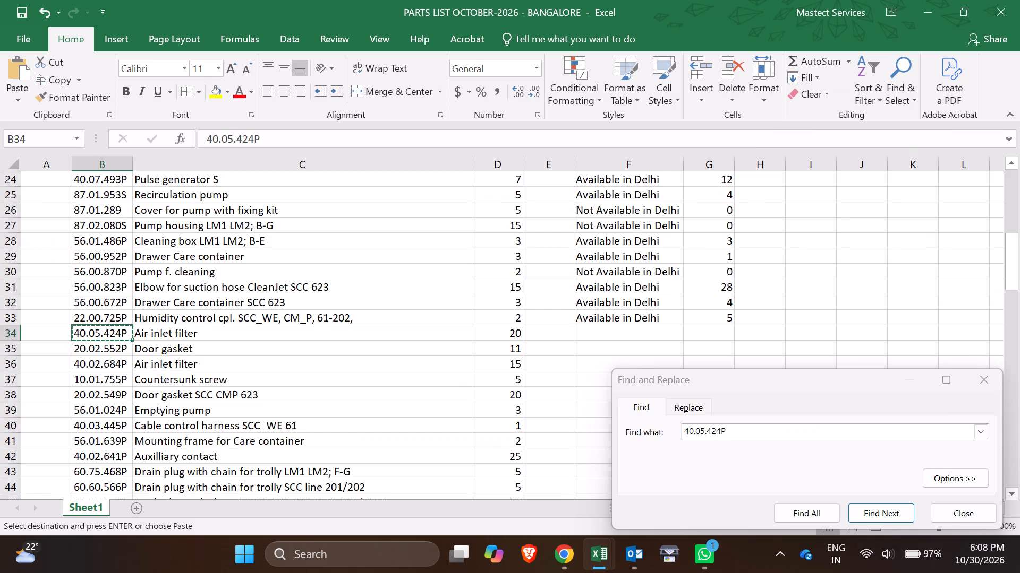
key("Right")
key("Right")
key("Right")
key("Right")
key("ctrl+d")
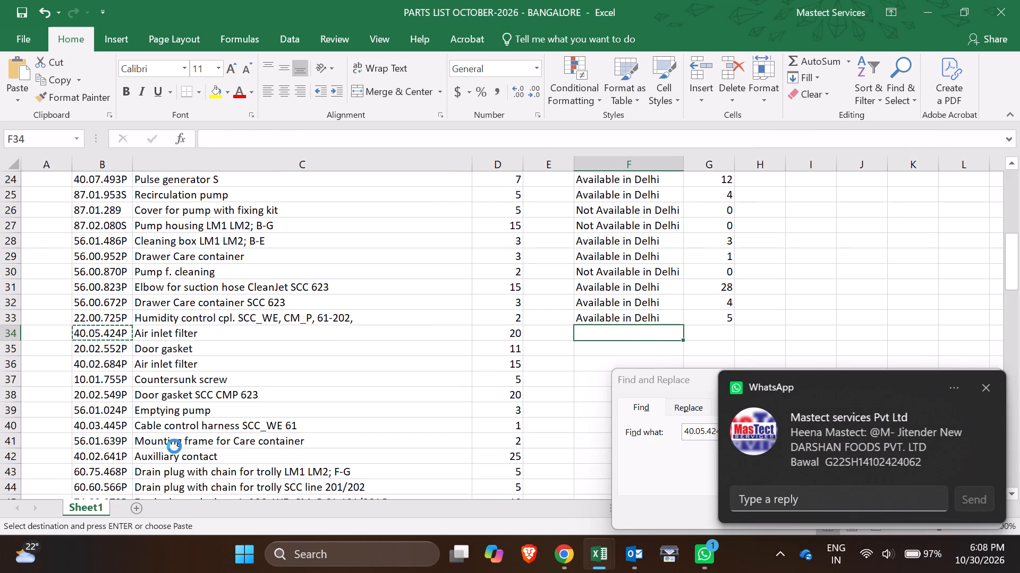
key("Right")
key("Right")
key("Left")
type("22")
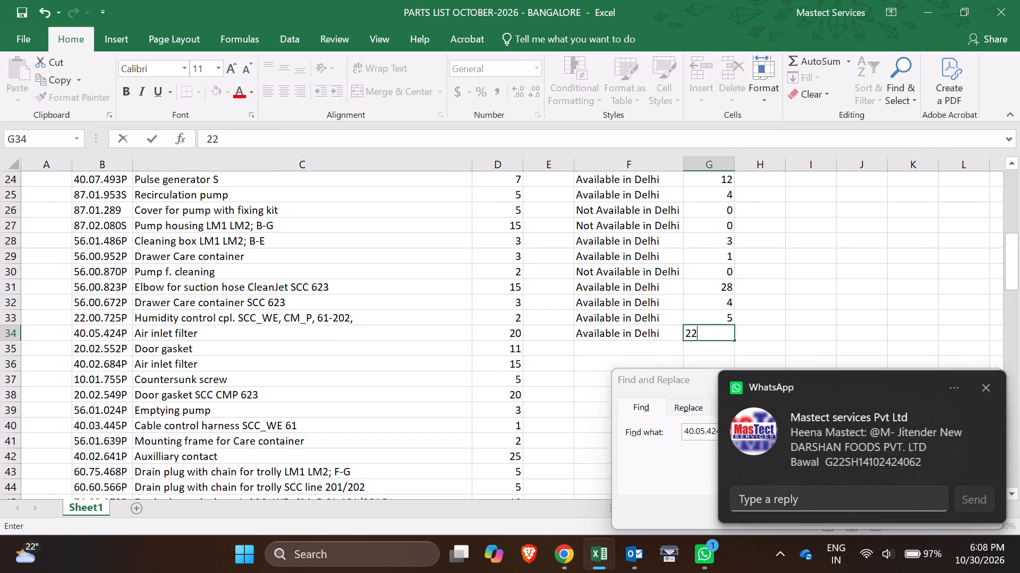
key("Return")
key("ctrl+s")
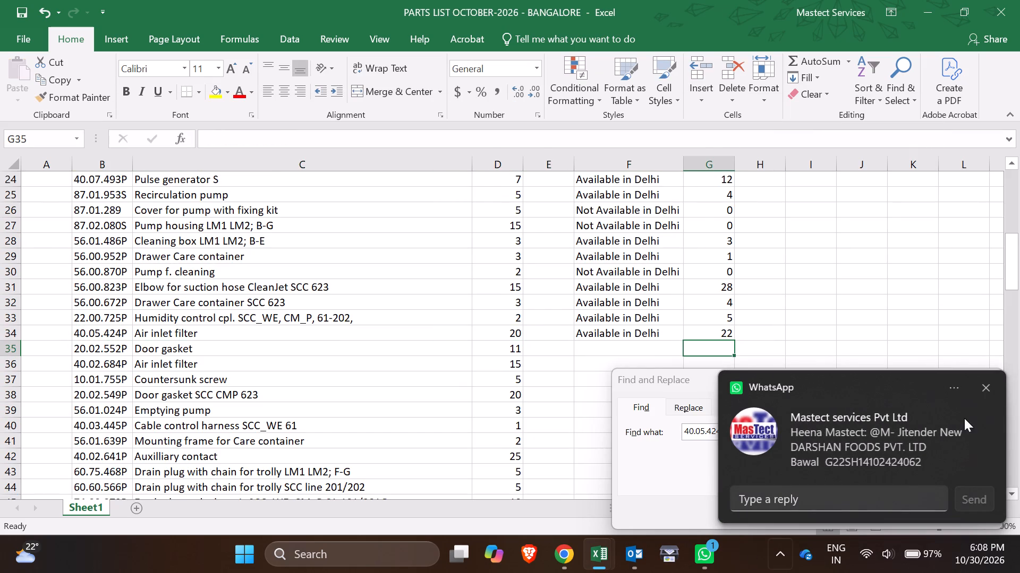
left_click(989, 388)
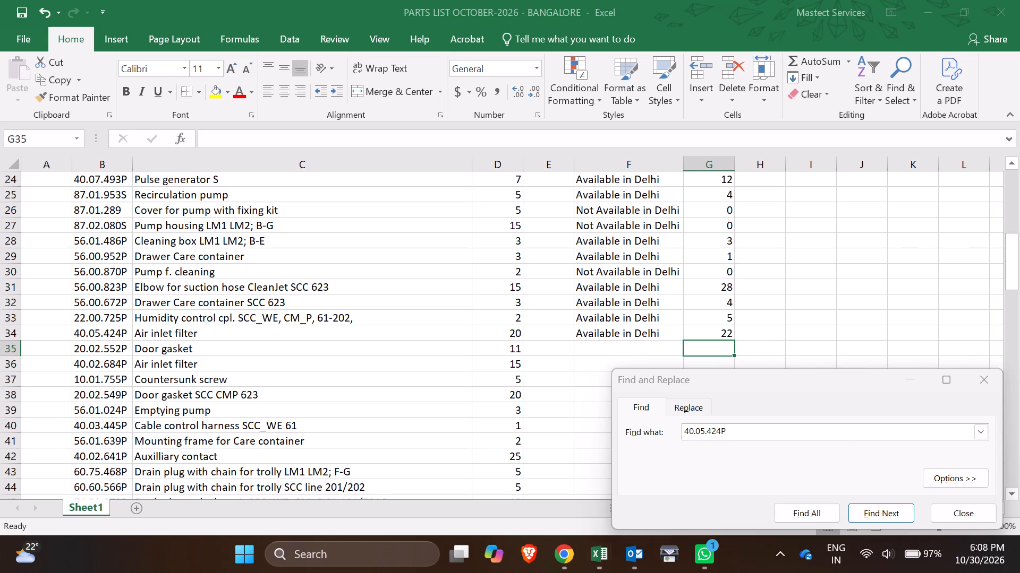
Copy the Door gasket code 20.02.552P from B35, look it up in ZISHAN-15 and check the found row's quantity.
left_click(646, 345)
key("Left")
key("Left")
key("Left")
key("Left")
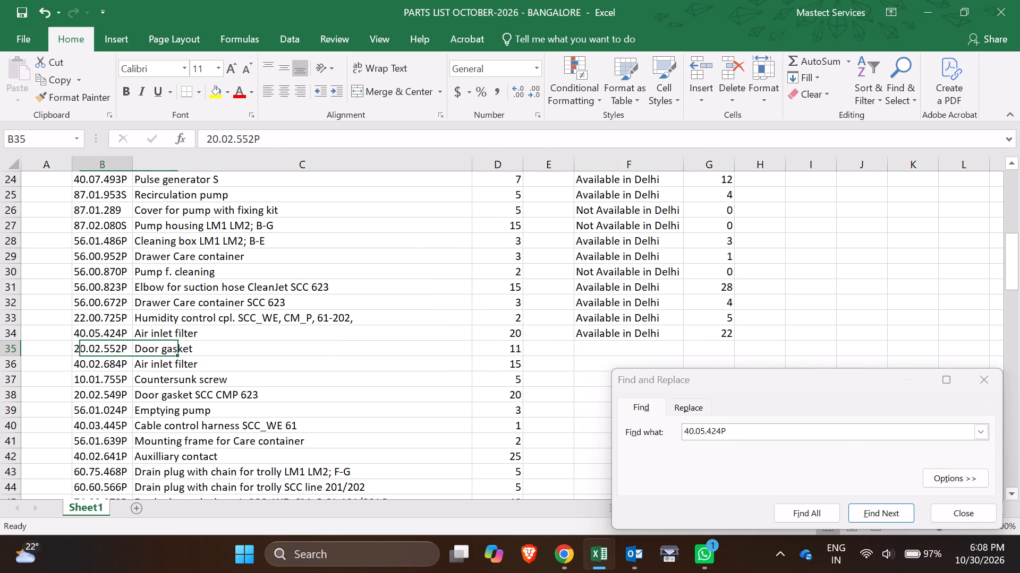
key("ctrl+c")
key("alt+Tab")
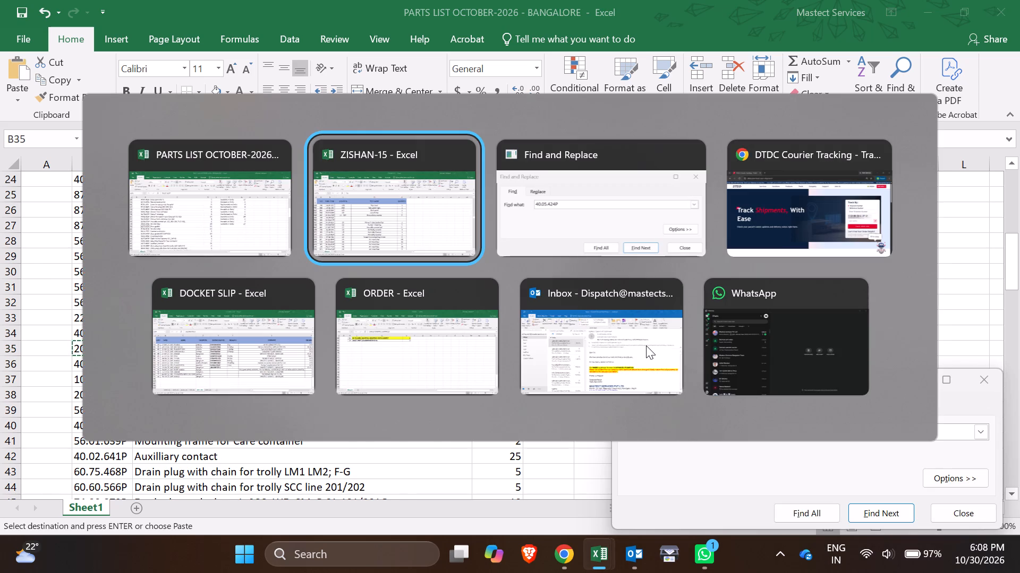
double_click(797, 429)
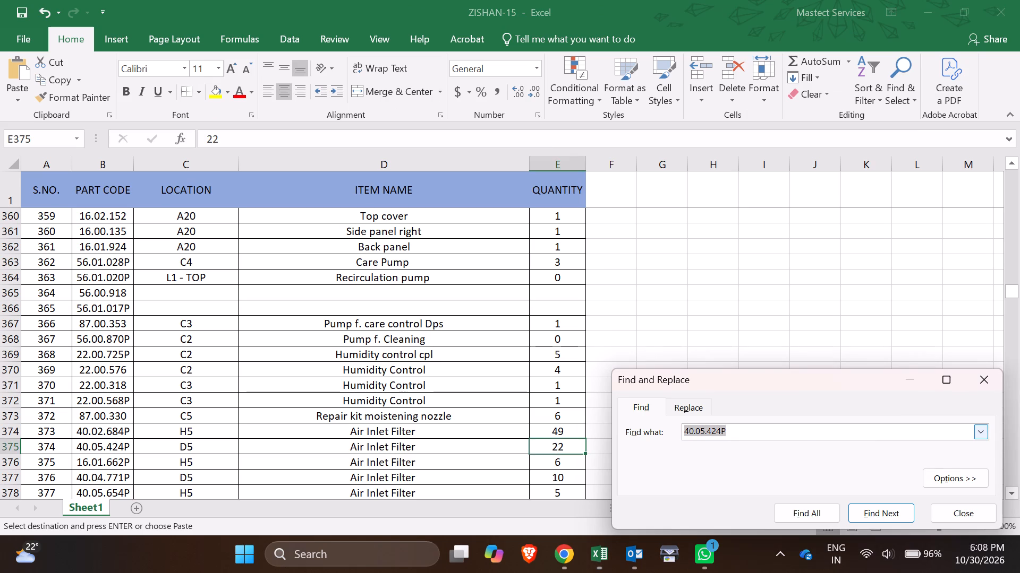
key("ctrl+v")
key("Return")
key("Return")
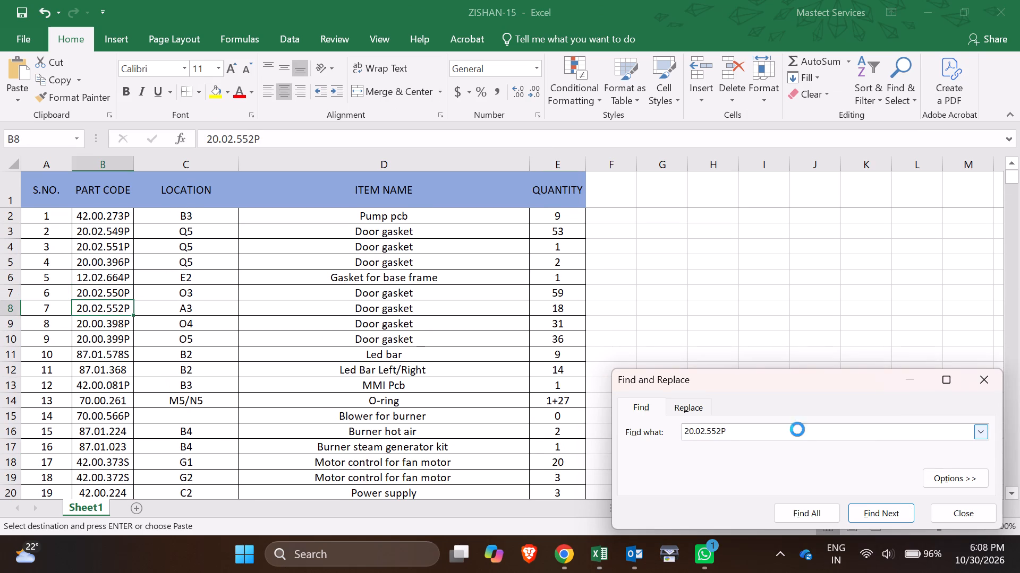
left_click(205, 310)
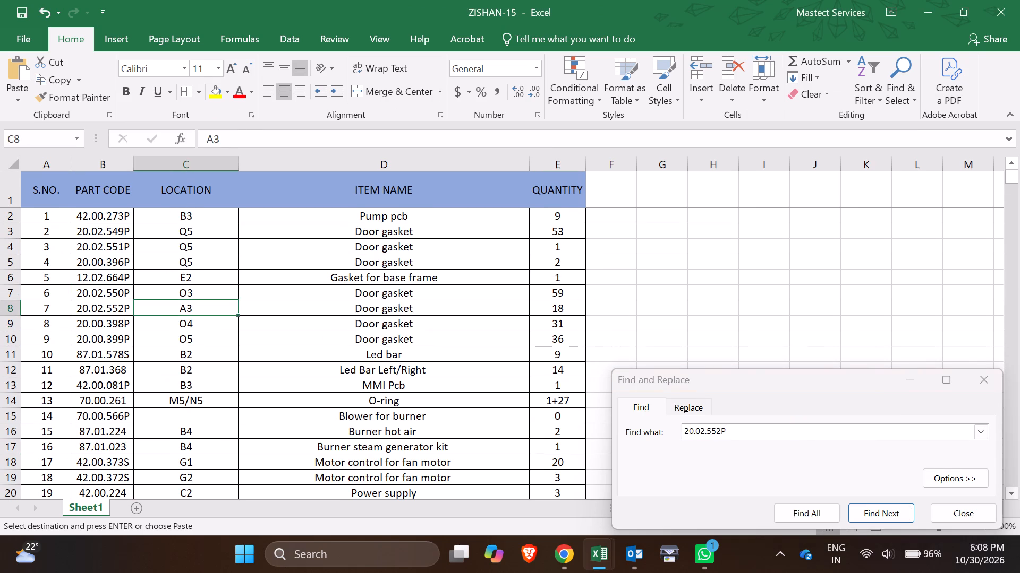
Check the quantity cell of the Door gasket row 20.02.552P in ZISHAN-15.
key("Right")
key("Right")
In the parts list, fill "Available in Delhi" down from F34 into F35, enter quantity 18 in G35, save and close the search.
key("alt+Tab")
key("alt+Tab")
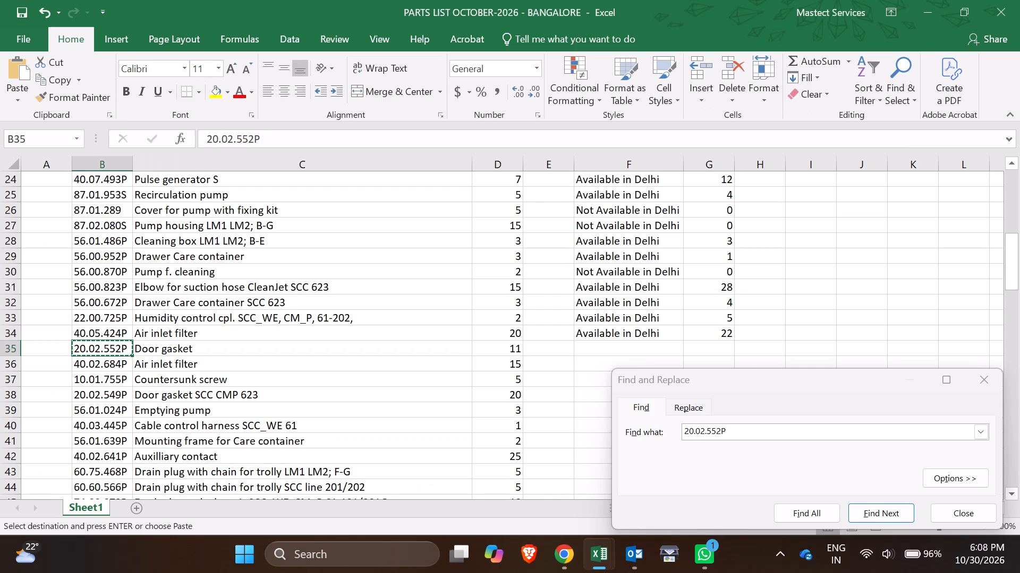
key("Right")
key("Right")
key("Right")
key("Right")
key("ctrl+d")
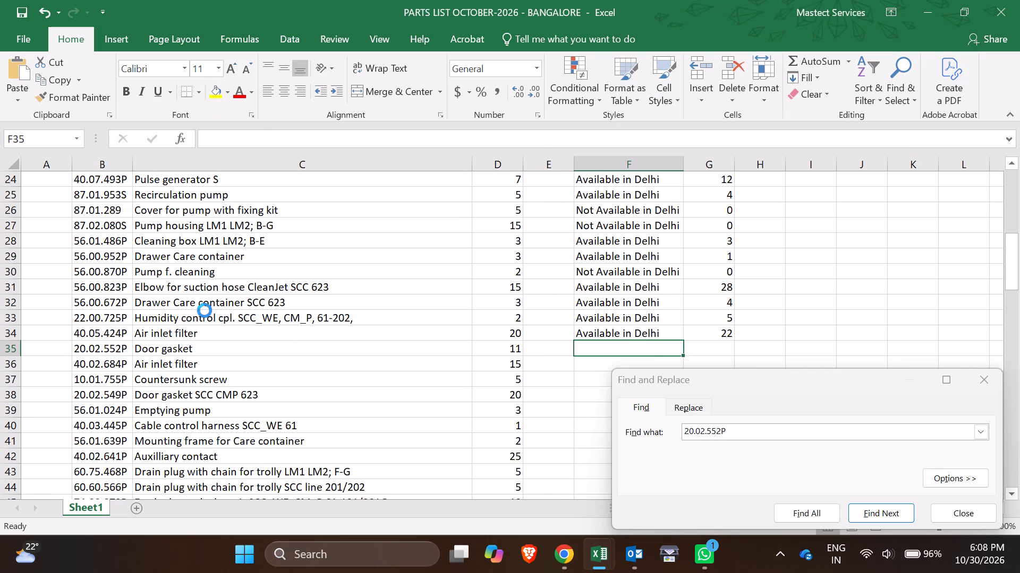
key("Right")
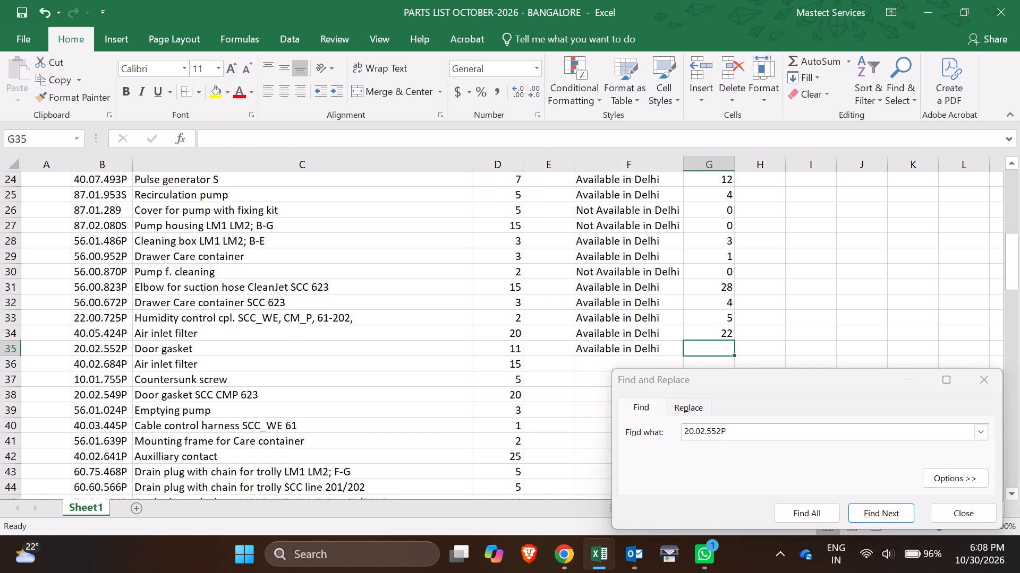
type("18")
key("Return")
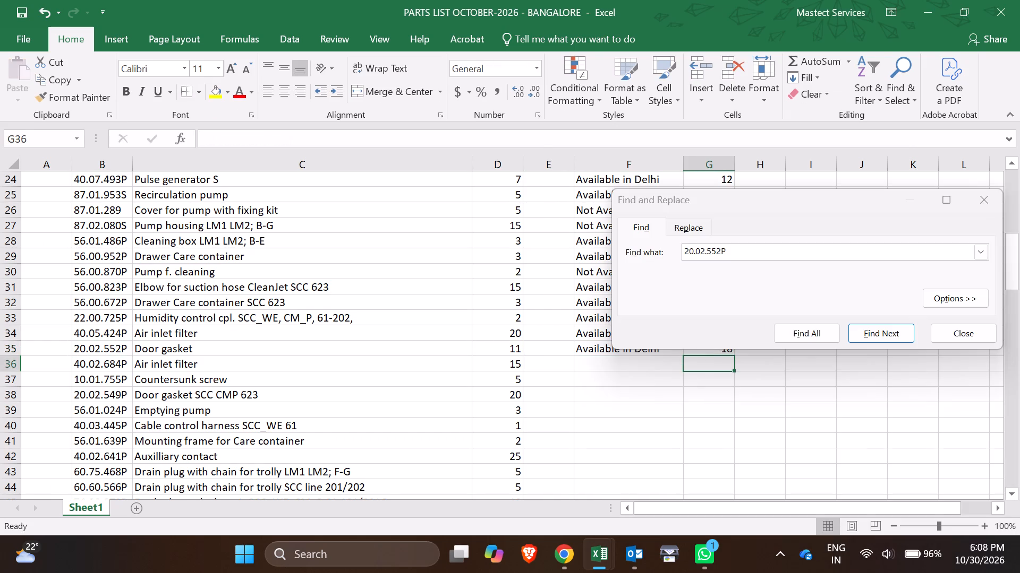
key("ctrl+s")
key("ctrl+s")
left_click(974, 201)
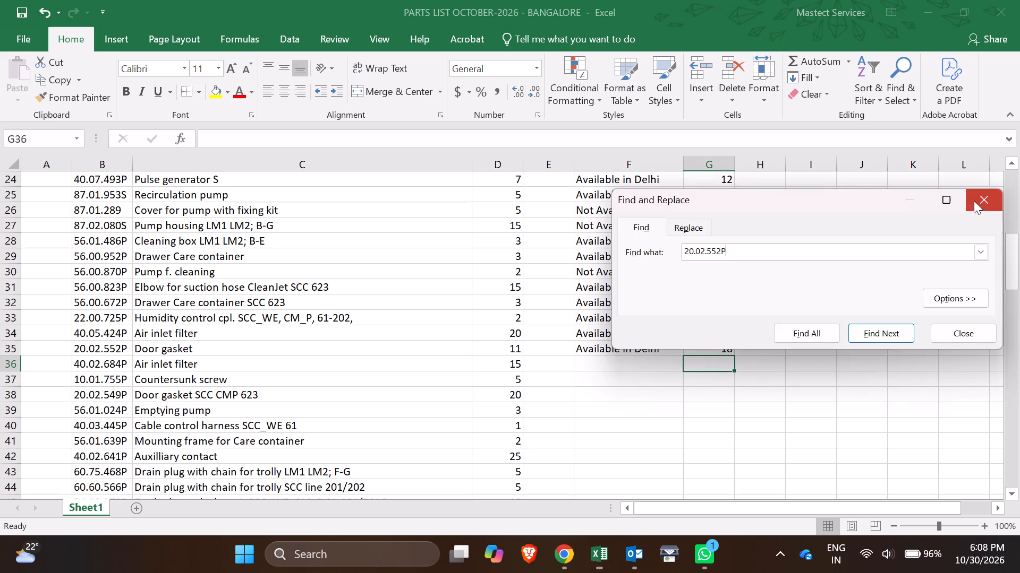
Copy the Air inlet filter code 40.02.684P from B36 and look it up in ZISHAN-15.
key("Left")
key("Left")
key("Left")
key("Left")
key("Left")
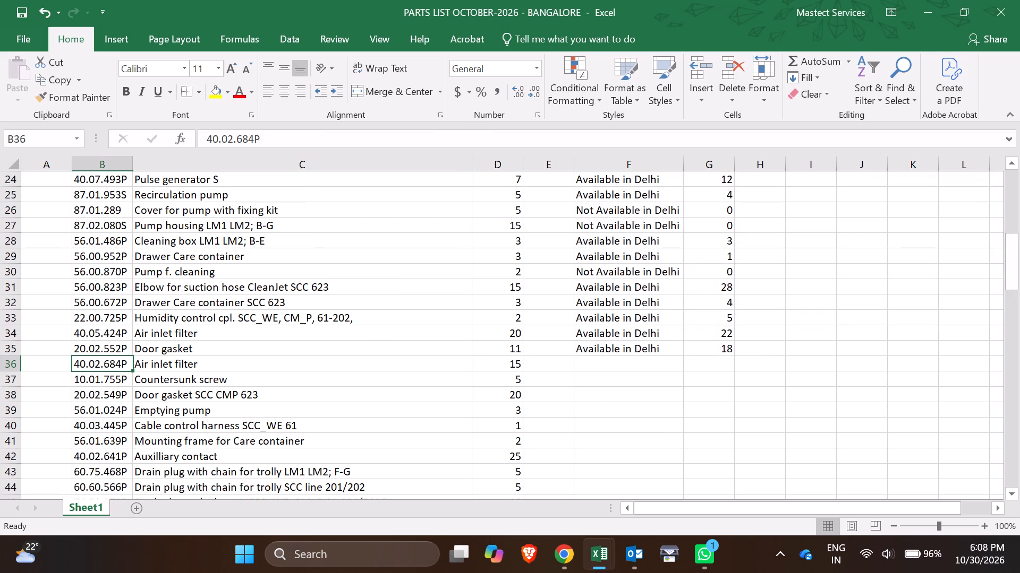
key("Right")
key("Right")
key("Right")
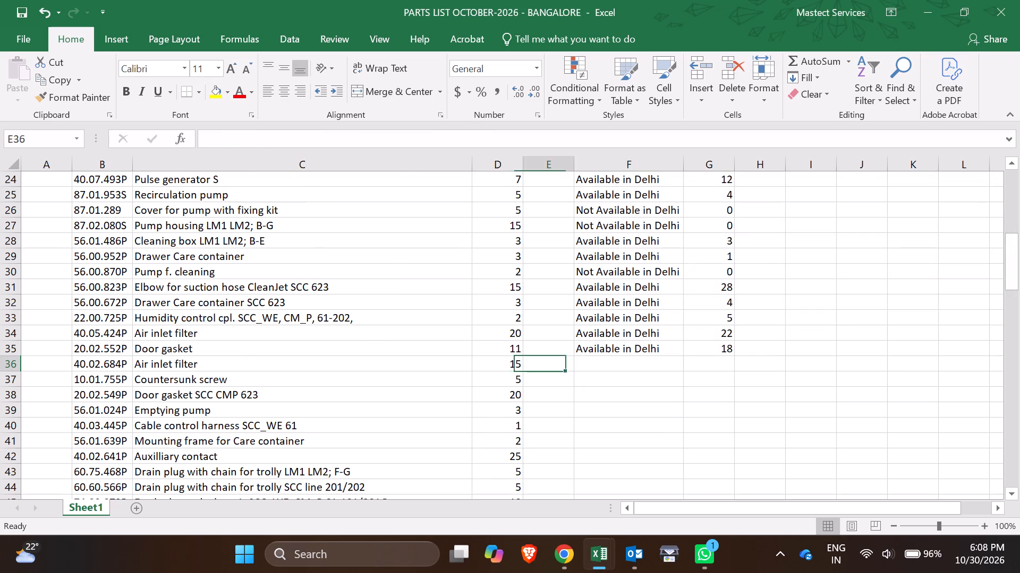
key("Right")
key("Left")
key("Left")
key("Left")
key("Left")
key("Left")
key("Right")
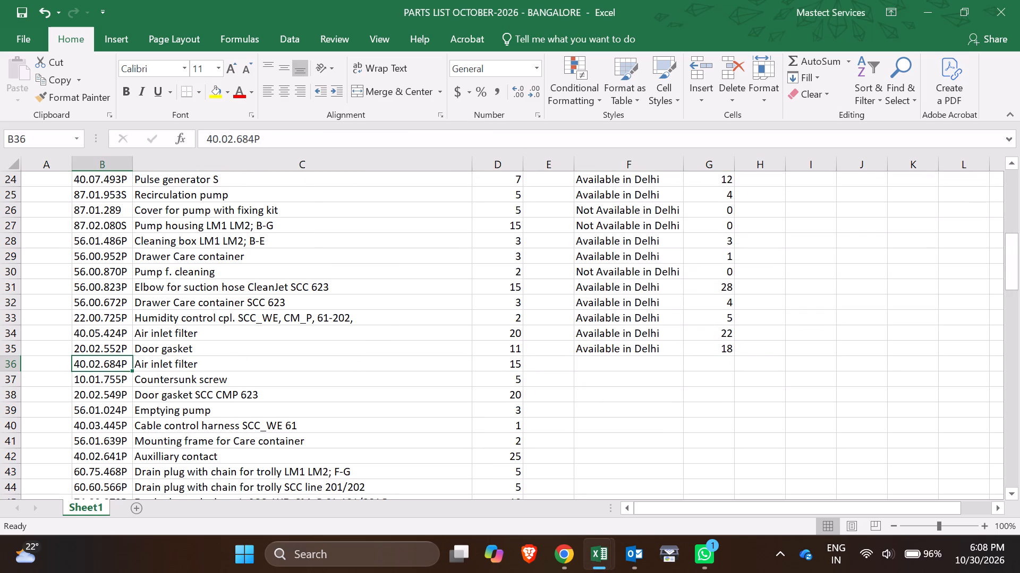
key("ctrl+c")
key("alt+Tab")
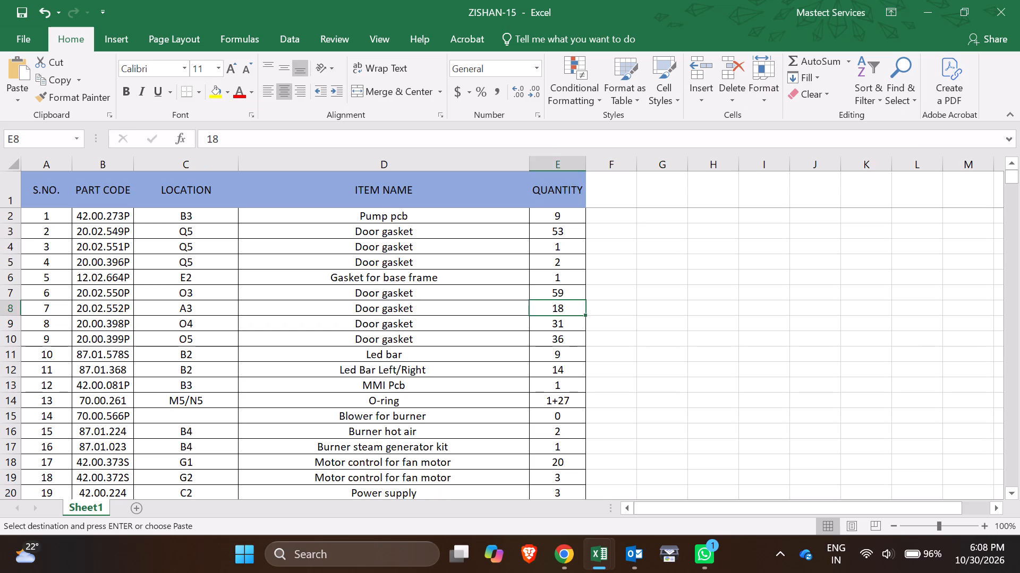
key("ctrl+f")
key("BackSpace")
key("ctrl+v")
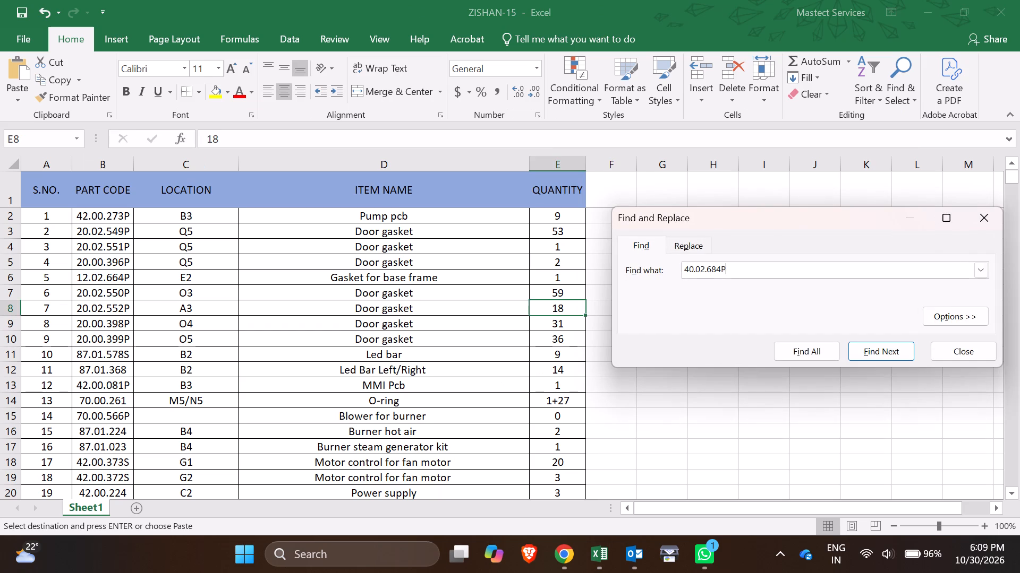
key("Return")
key("Return")
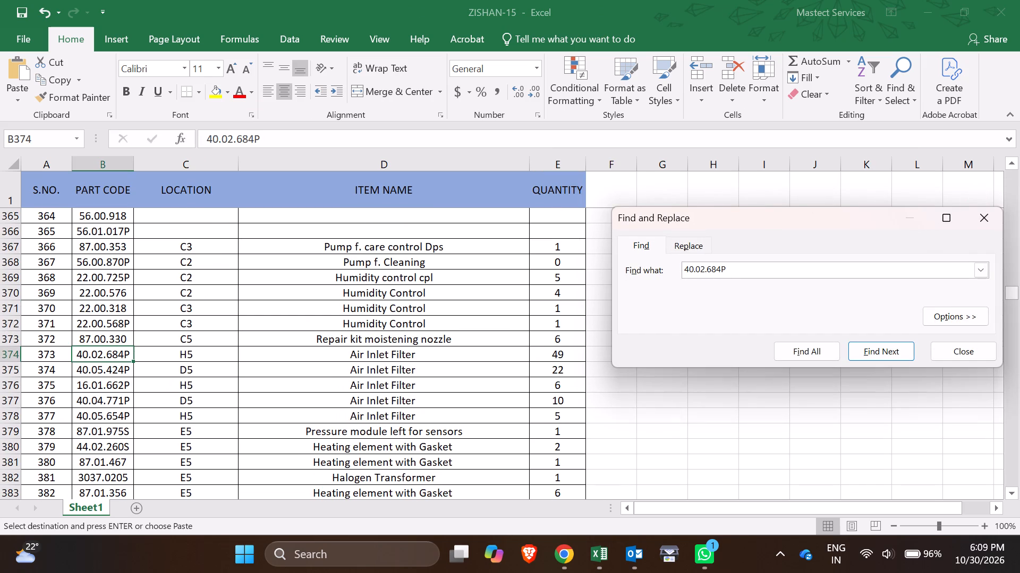
Check the quantity cell of the found Air Inlet Filter row.
left_click(182, 355)
key("Right")
key("Right")
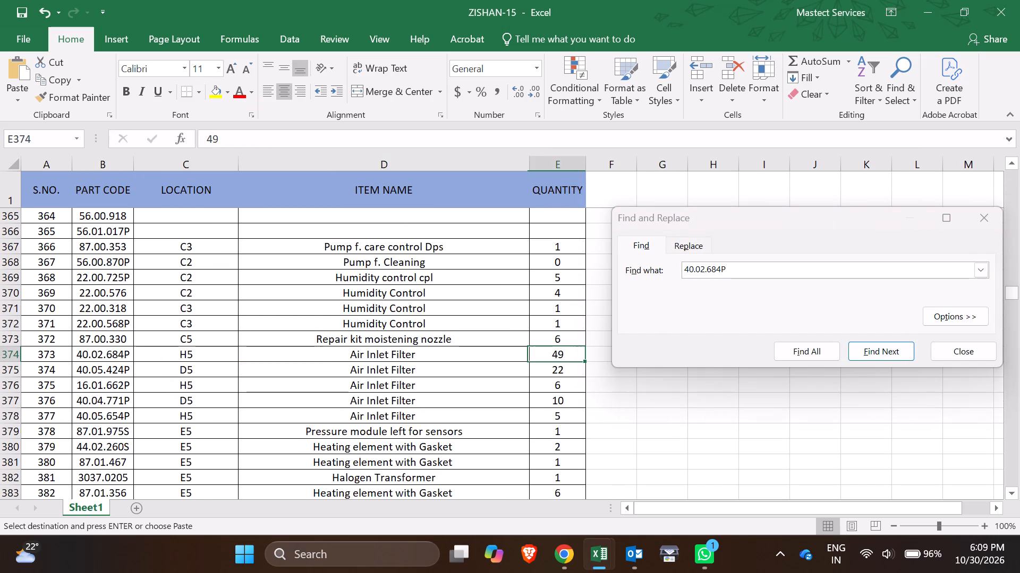
In the parts list, fill "Available in Delhi" down from F35 into F36, enter quantity 49 in G36 and save.
key("alt+Tab")
key("alt+Tab")
key("Right")
key("Right")
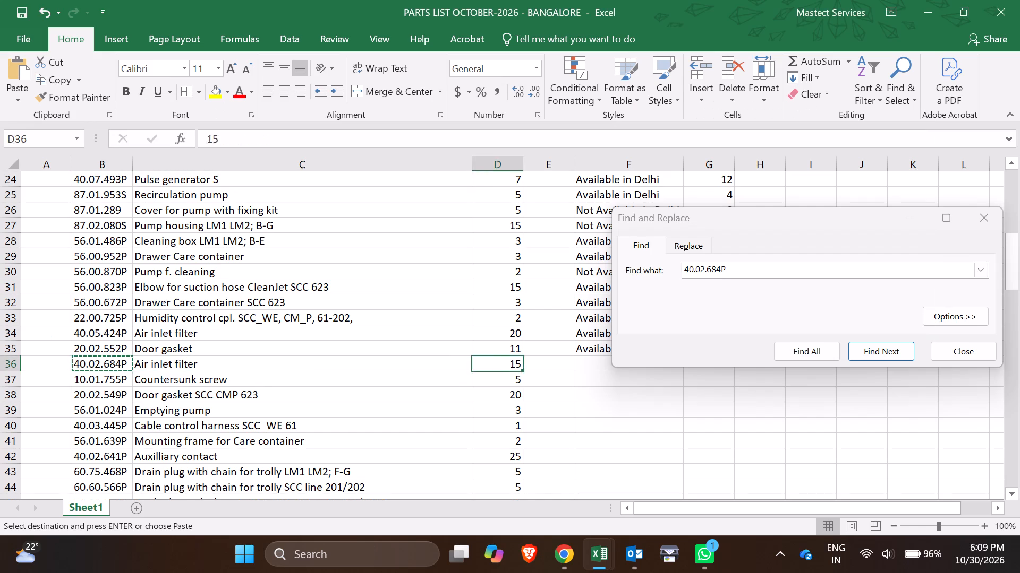
key("Right")
key("Right")
key("ctrl+d")
key("Right")
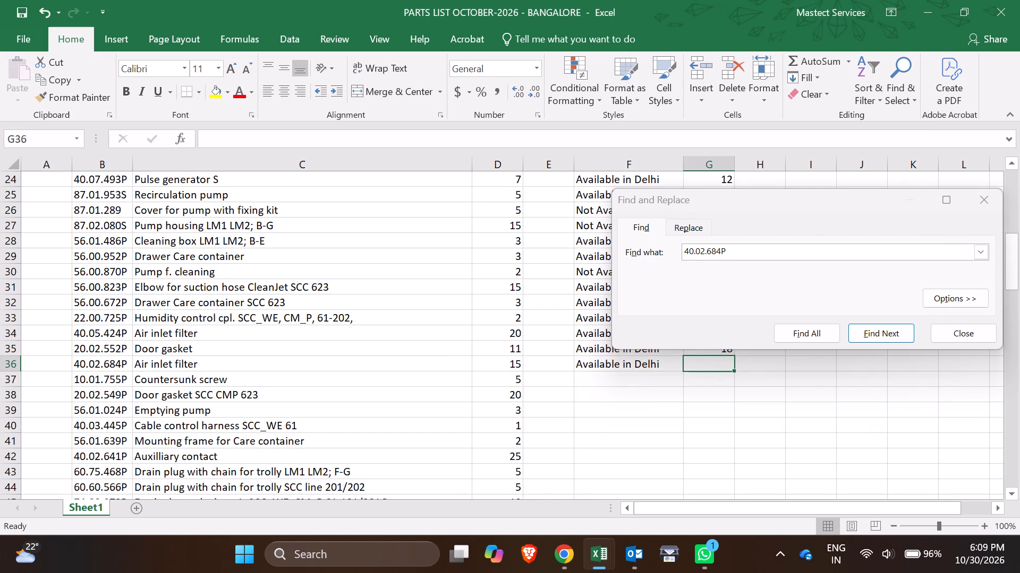
type("49")
key("Return")
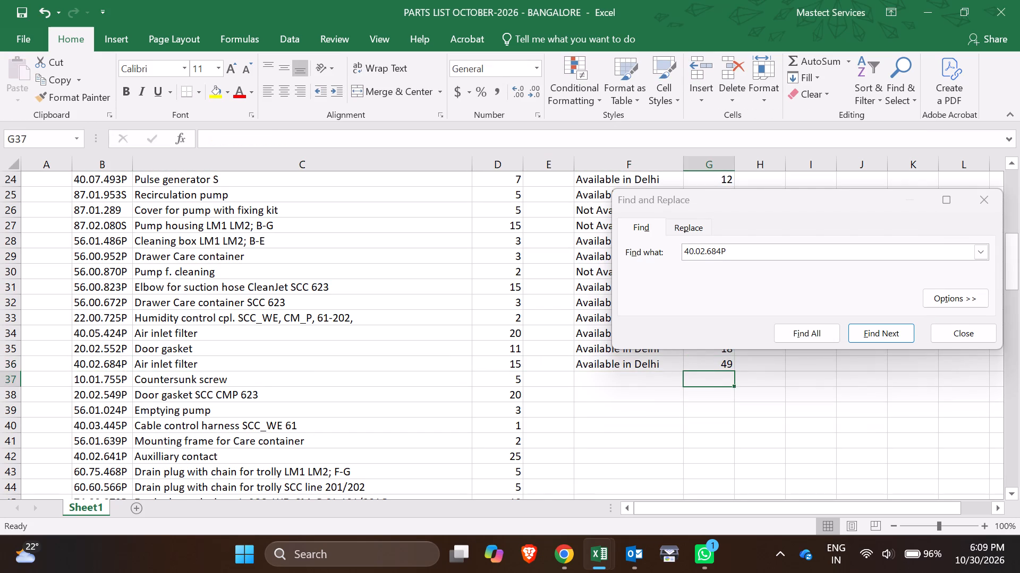
key("ctrl+s")
key("ctrl+s")
Copy the Countersunk screw code 10.01.755P from B37 and look it up in ZISHAN-15.
key("Left")
key("Left")
key("Left")
key("Left")
key("Left")
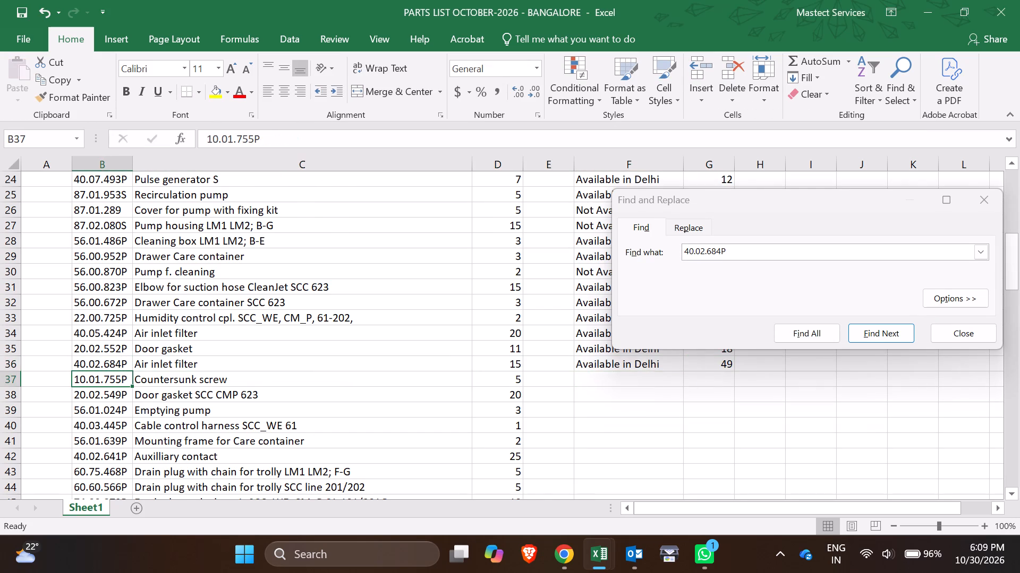
key("ctrl+c")
key("alt+Tab")
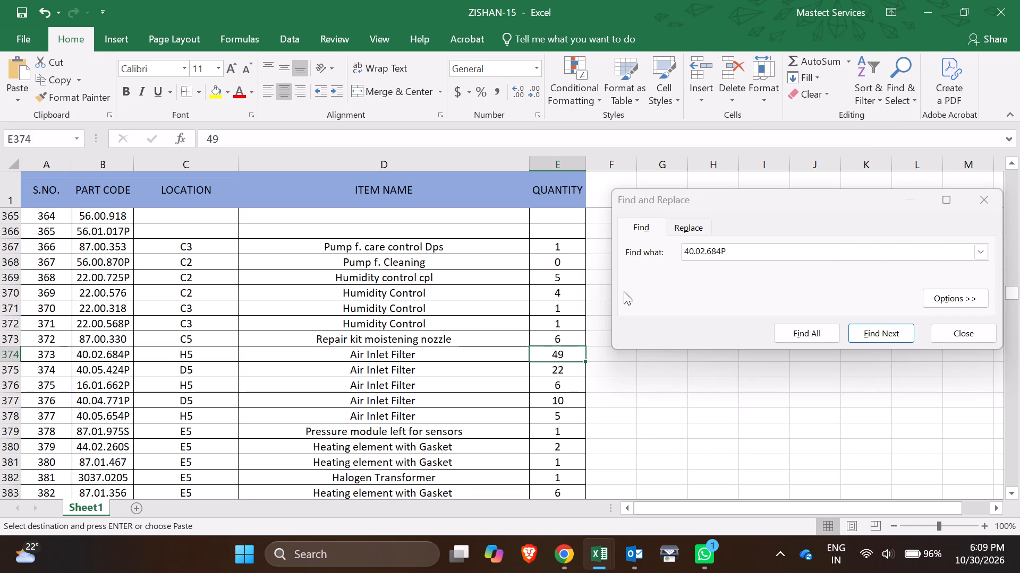
double_click(731, 253)
key("ctrl+v")
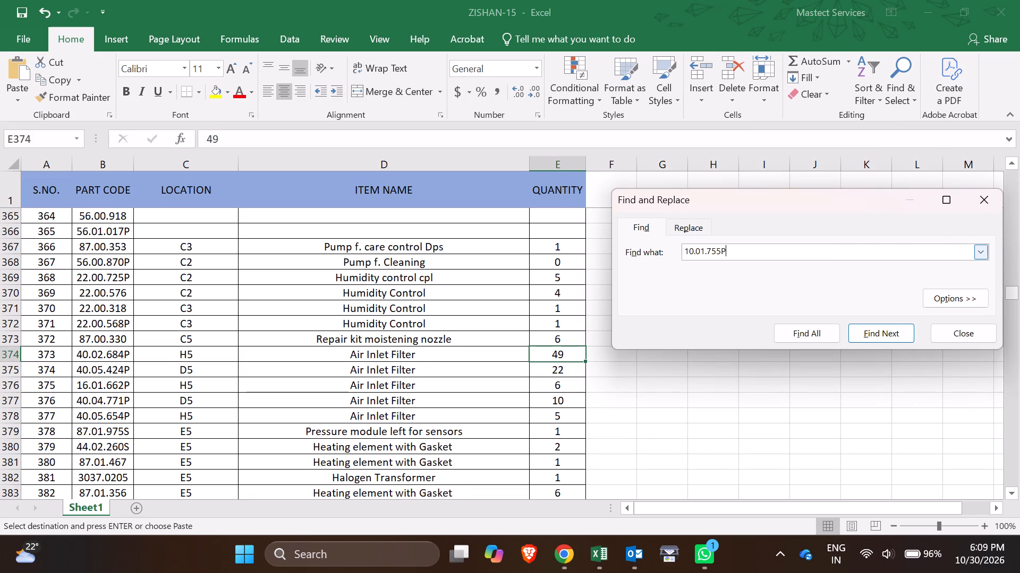
key("Return")
key("Return")
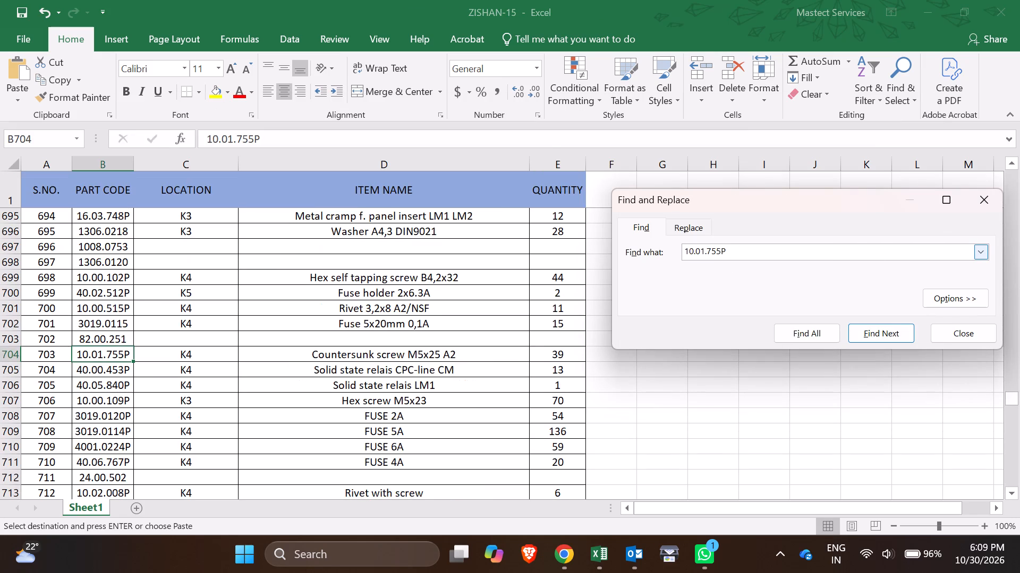
In the parts list, fill "Available in Delhi" down from F36 into F37 and enter quantity 39 in G37.
key("alt+Tab")
key("alt+Tab")
key("Right")
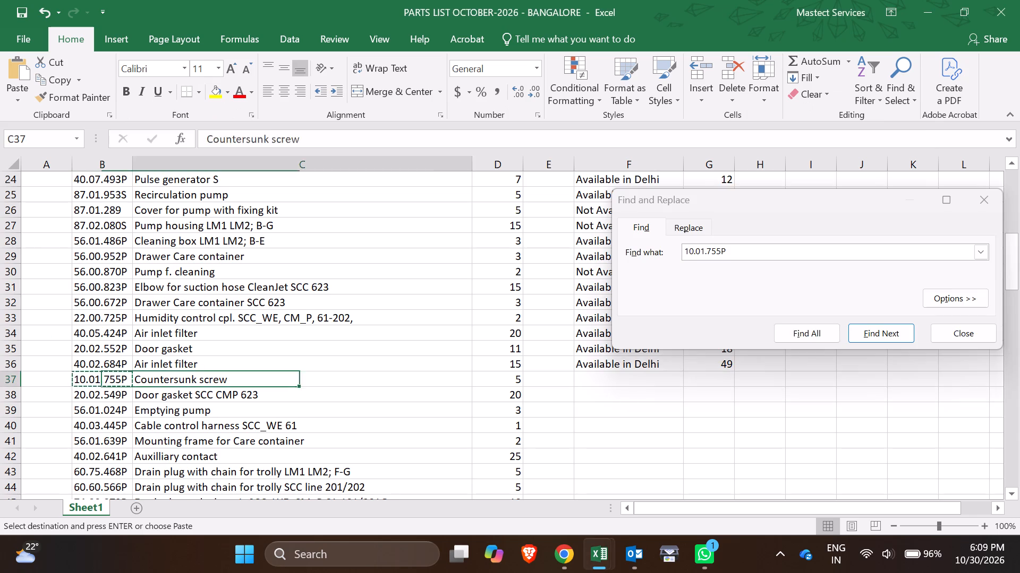
key("Right")
key("Right")
key("Right")
key("ctrl+d")
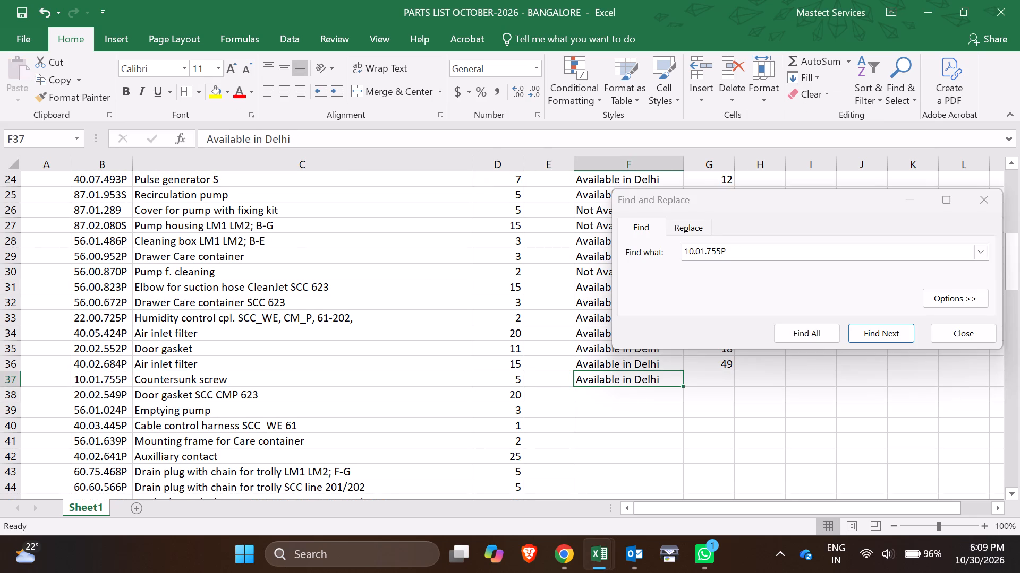
key("Right")
type("39")
key("Return")
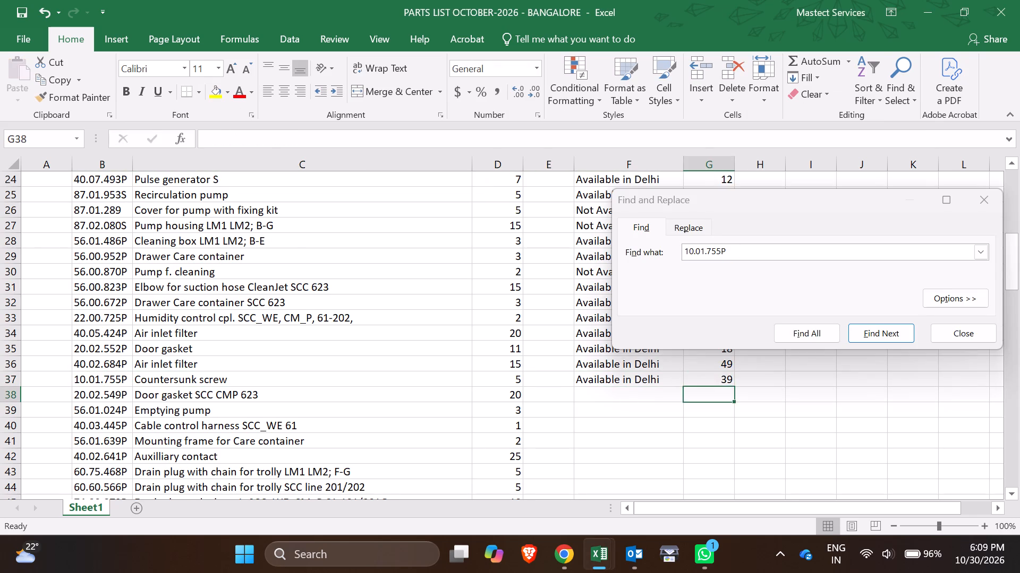
Copy the Door gasket SCC CMP 623 code 20.02.549P from B38 and look it up in ZISHAN-15.
key("Left")
key("Left")
key("Left")
key("Left")
key("Left")
key("ctrl+c")
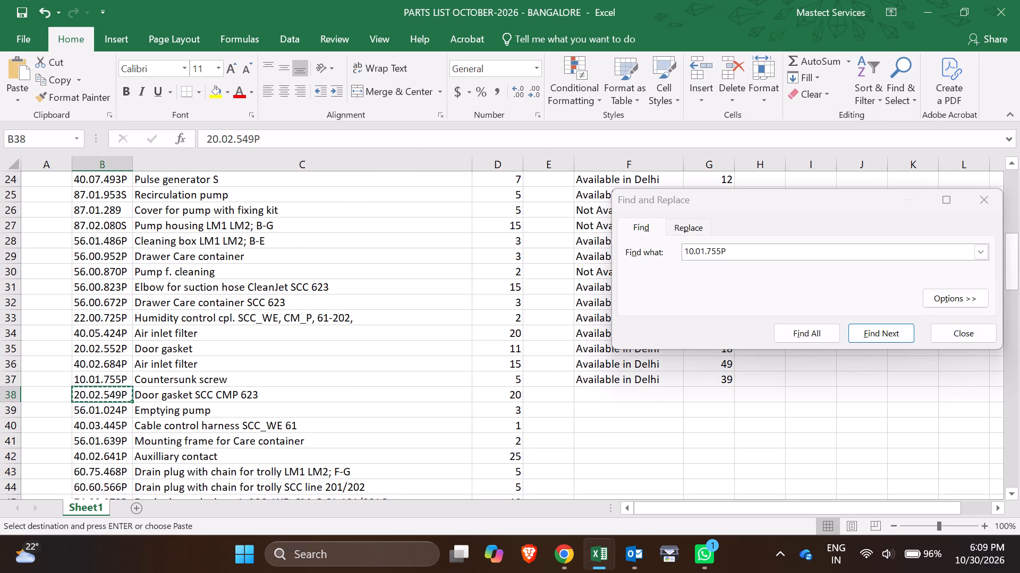
key("alt+Tab")
key("alt+Tab")
double_click(744, 252)
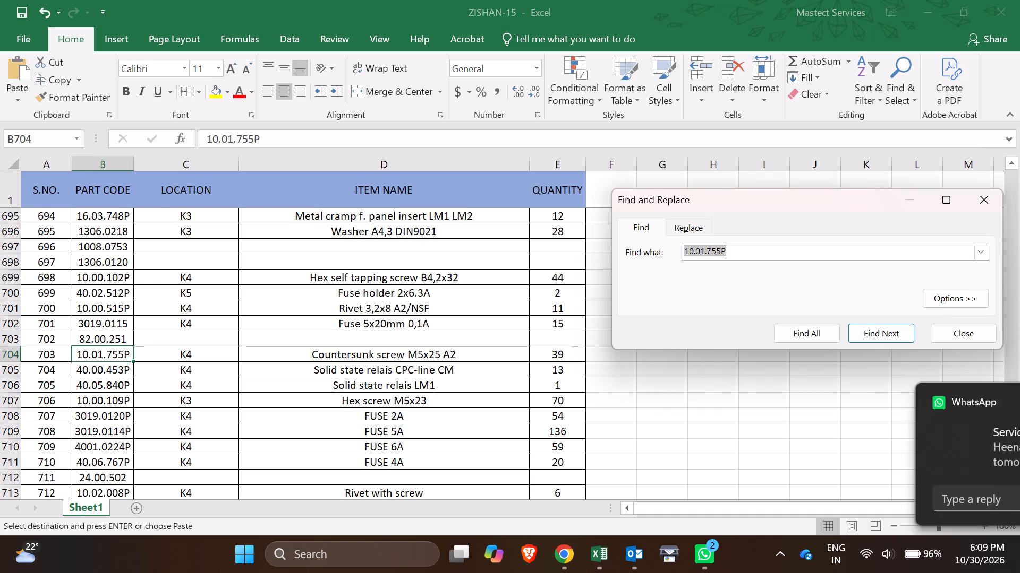
key("ctrl+v")
key("Return")
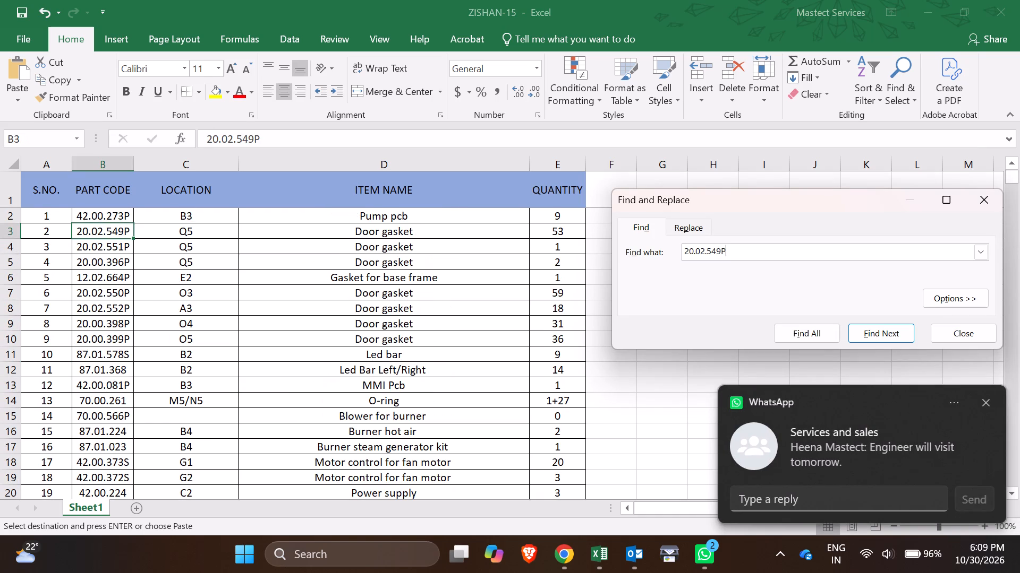
key("Return")
key("Right")
key("Right")
In the parts list, fill "Available in Delhi" down from F37 into F38, enter quantity 53 in G38 and save.
key("alt+Tab")
key("alt+Tab")
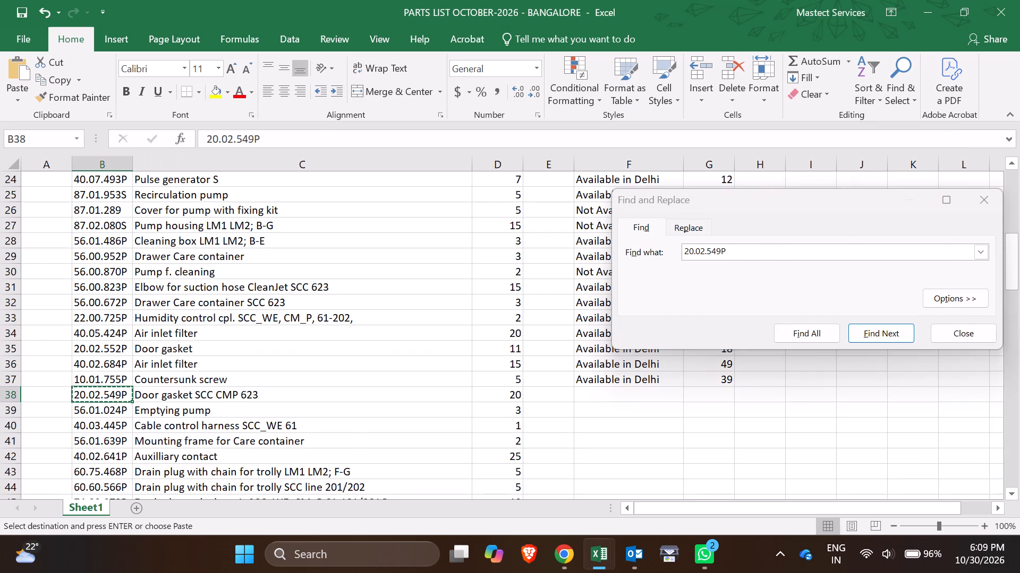
key("Right")
key("Right")
key("Right")
key("Right")
key("ctrl+d")
key("Right")
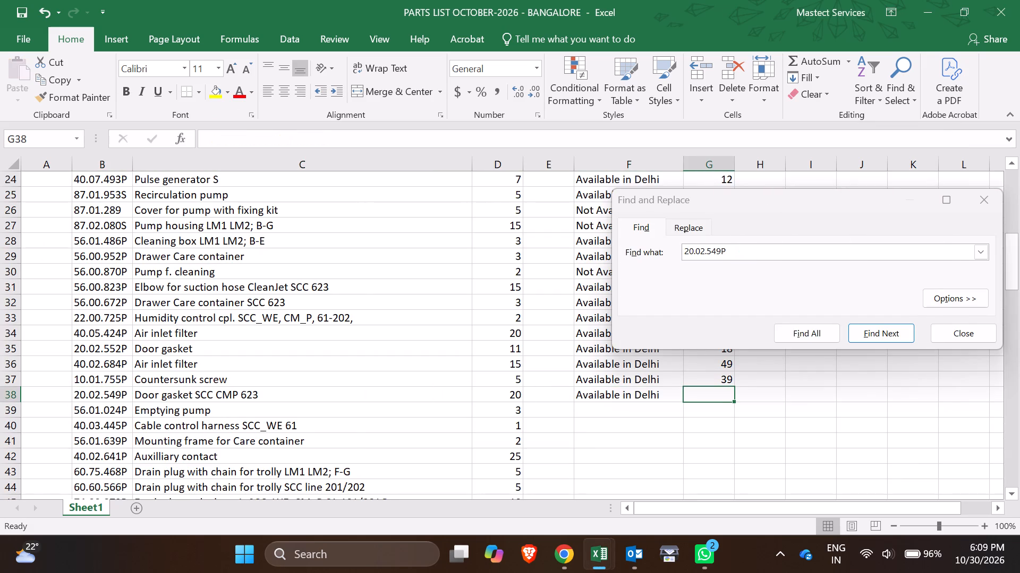
type("53")
key("Return")
key("ctrl+s")
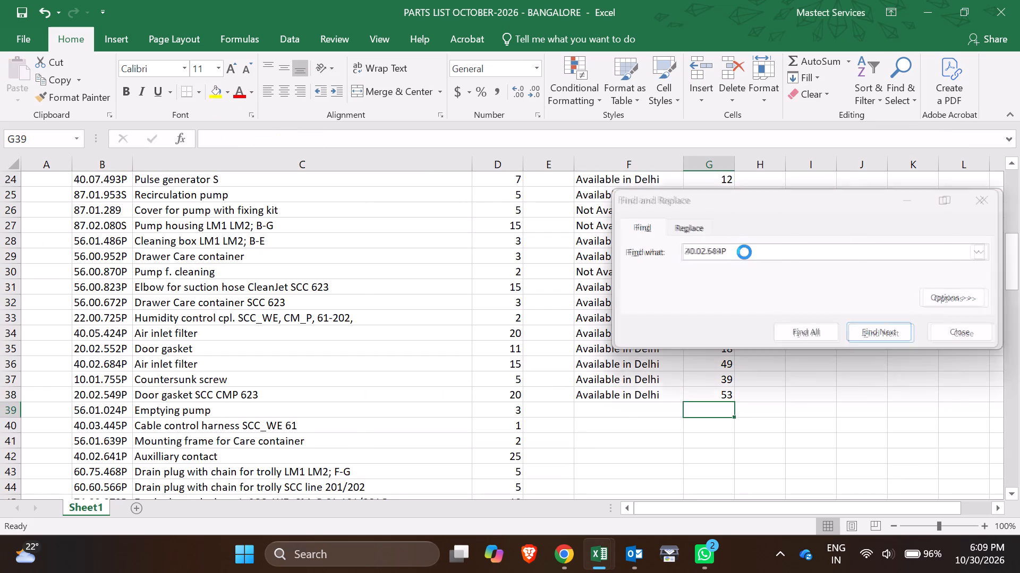
Copy the Emptying pump code 56.01.024P from B39 and look it up in ZISHAN-15.
key("Left")
key("Left")
key("Left")
key("Left")
key("Left")
key("ctrl+c")
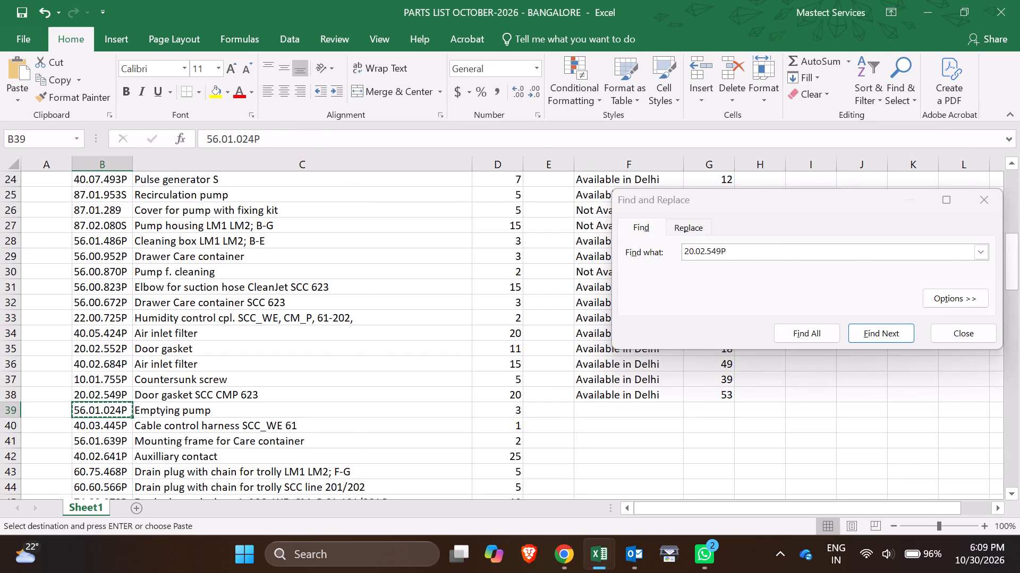
key("alt+Tab")
key("alt+Tab")
double_click(750, 249)
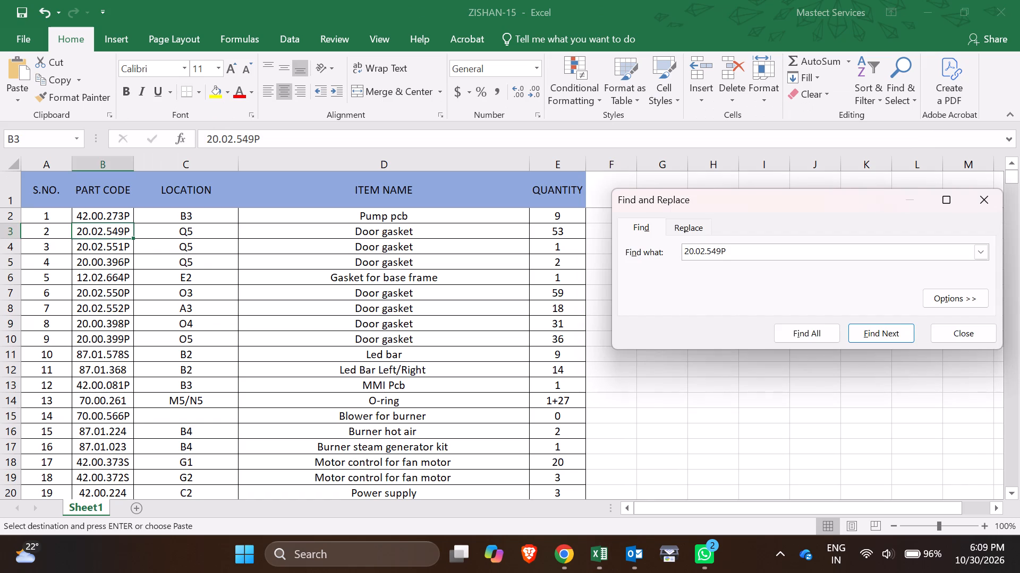
key("ctrl+v")
key("Return")
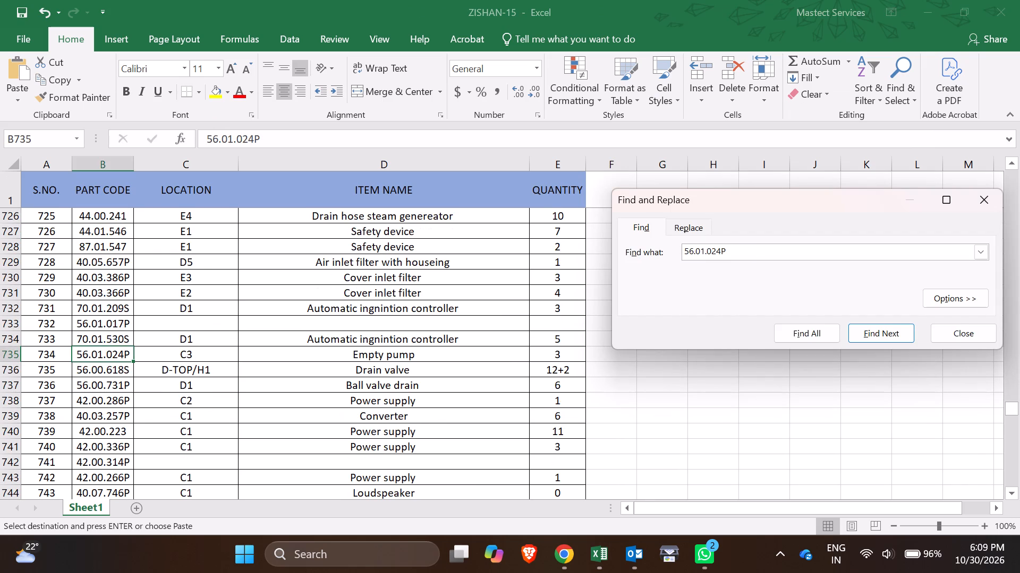
key("Return")
In the parts list, fill "Available in Delhi" down from F38 into F39, enter quantity 3 in G39 and save.
key("alt+Tab")
key("alt+Tab")
key("Right")
key("Right")
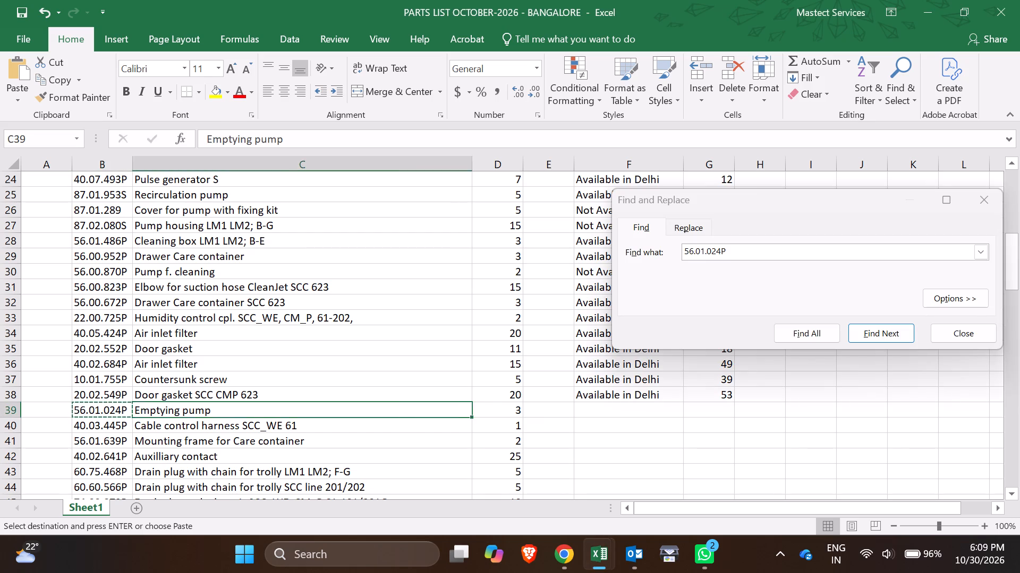
key("Right")
key("Right")
key("ctrl+d")
key("Right")
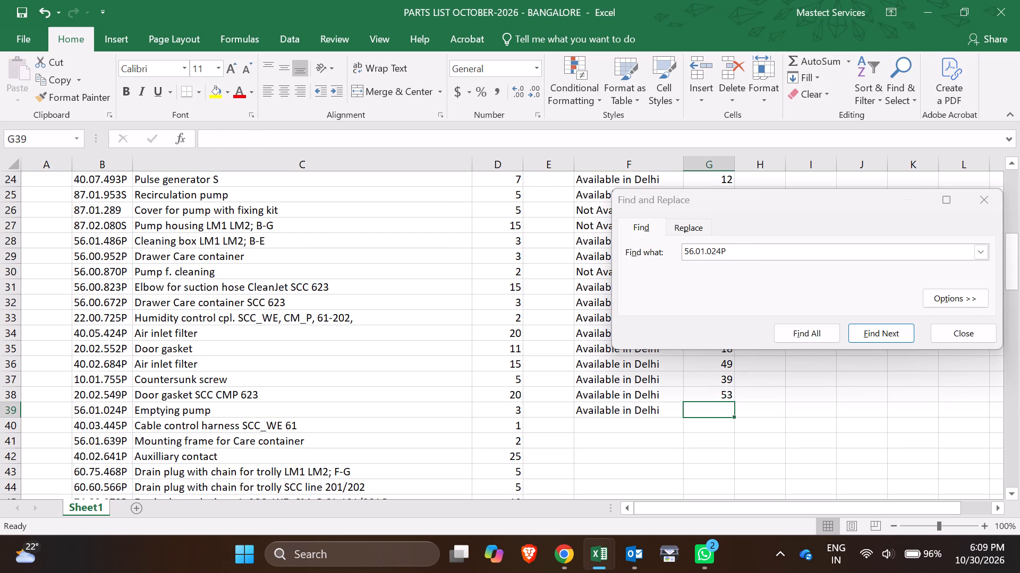
key("3")
key("Return")
key("ctrl+s")
Copy the Cable control harness code 40.03.445P from B40 and look it up in ZISHAN-15.
key("Left")
key("Left")
key("Left")
key("Left")
key("Left")
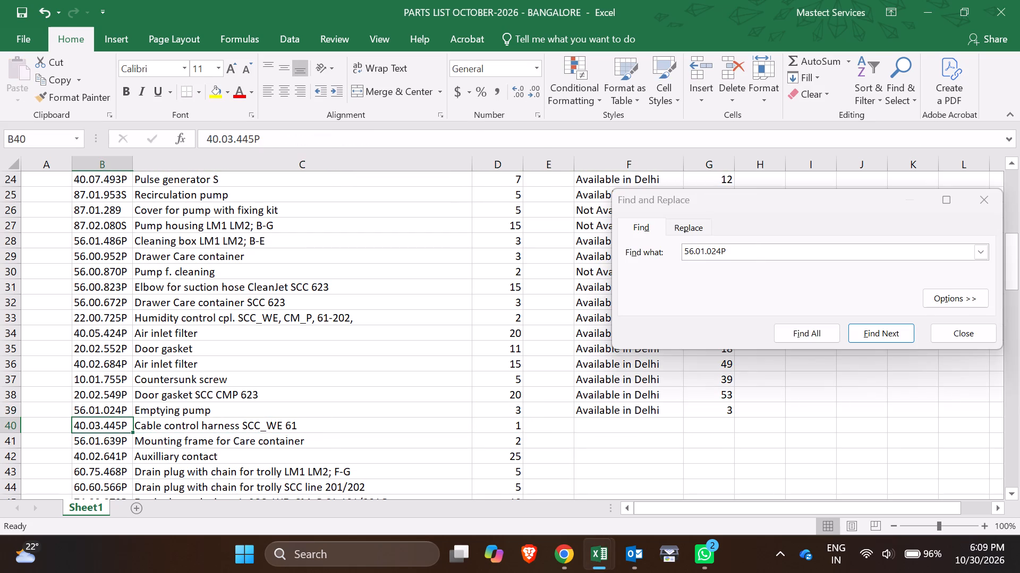
key("ctrl+c")
key("alt+Tab")
key("alt+Tab")
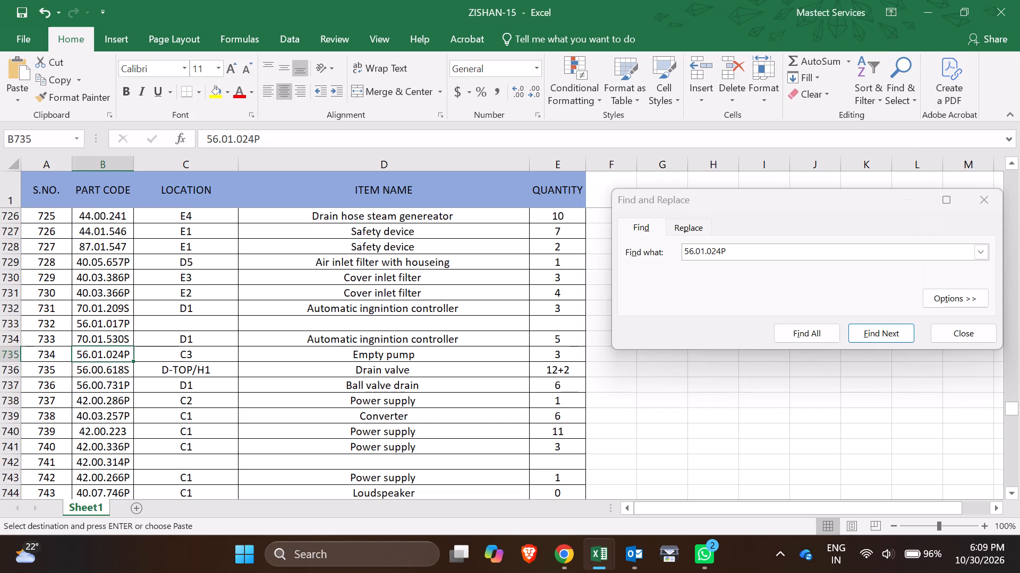
double_click(750, 249)
key("ctrl+v")
key("Return")
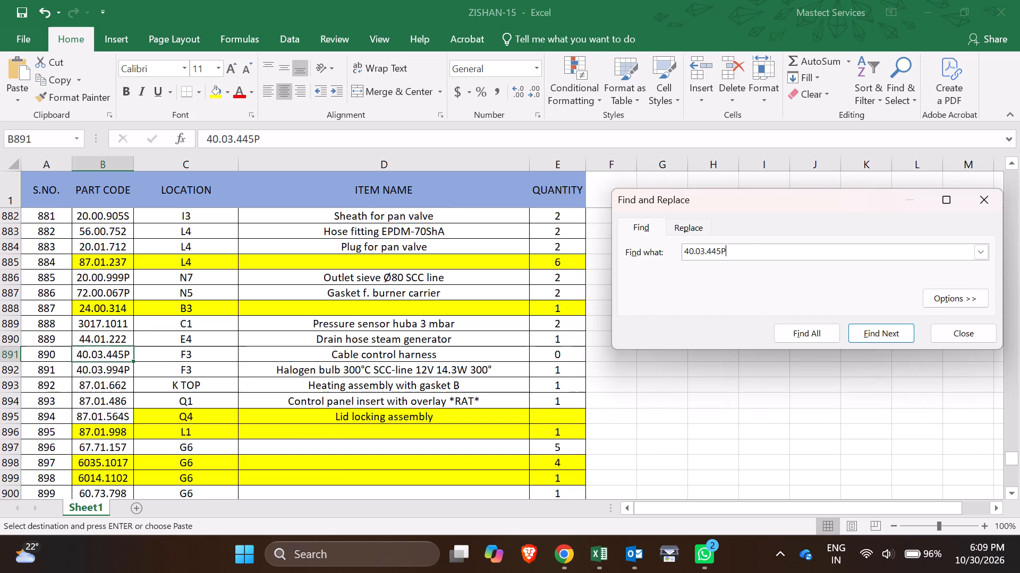
key("Return")
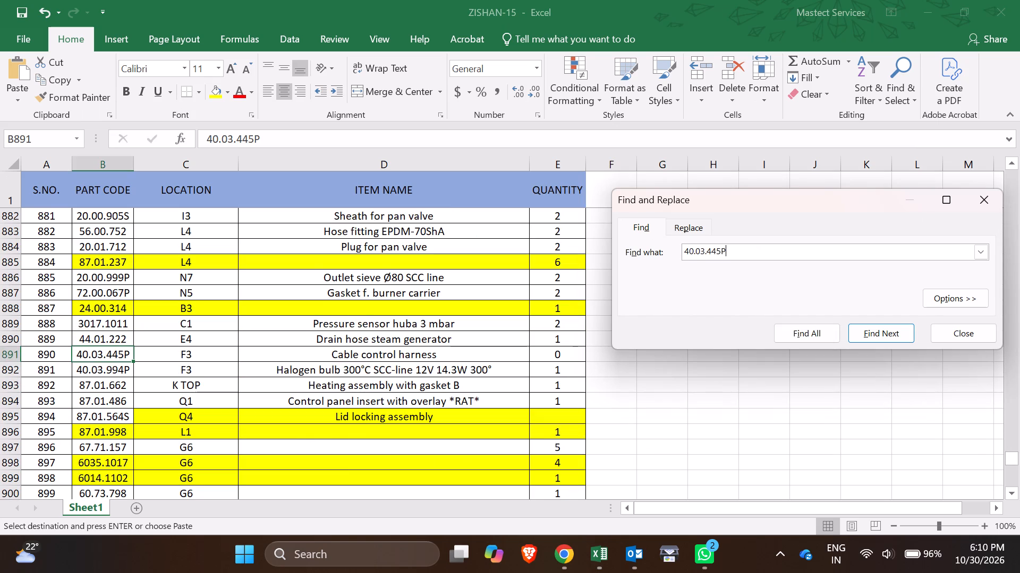
Check the quantity cell of the found Cable control harness row.
key("Right")
key("Right")
left_click(196, 350)
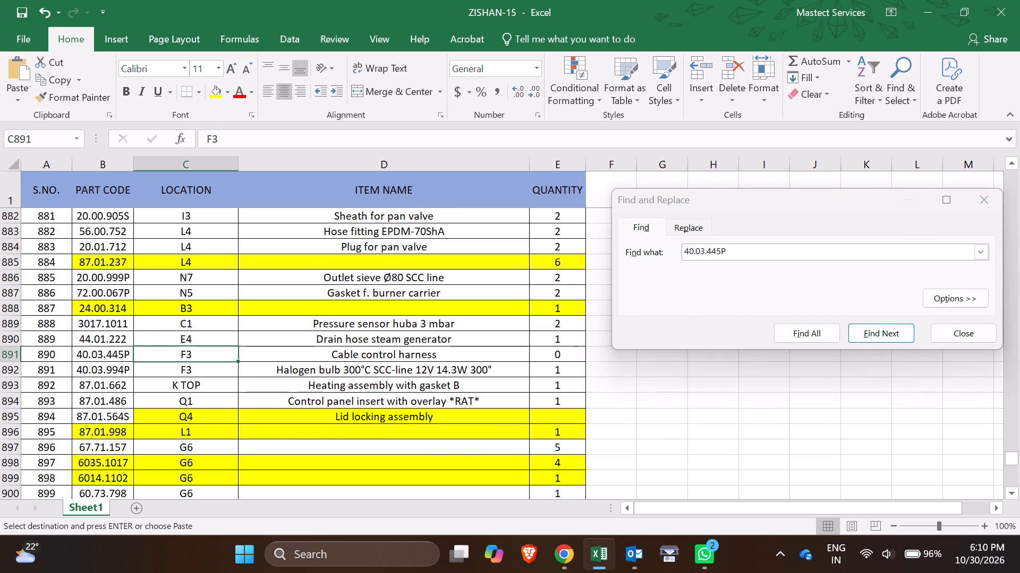
left_click(241, 353)
key("Right")
key("Right")
In the parts list, copy "Not Available in Delhi" and 0 from F30:G30 into F40:G40 and save.
key("alt+Tab")
key("alt+Tab")
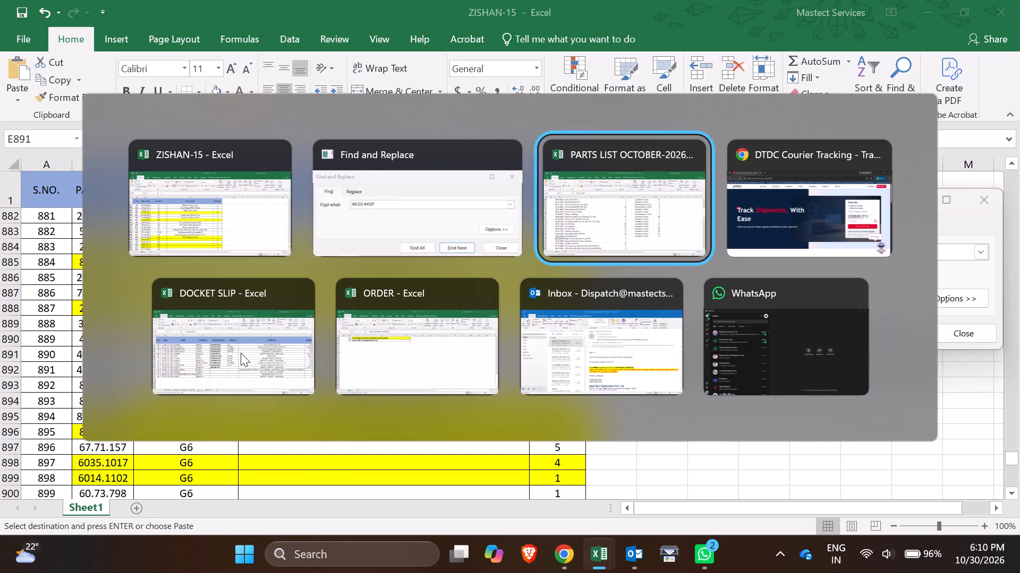
key("Right")
key("Right")
key("Right")
key("Right")
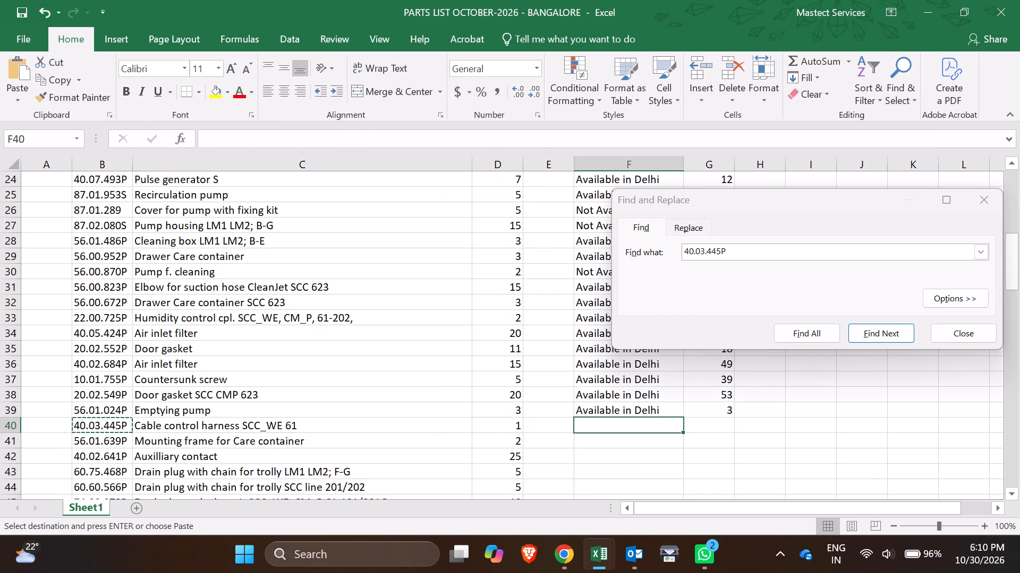
key("Up")
key("Up")
key("Up")
key("Up")
key("Up")
key("Up")
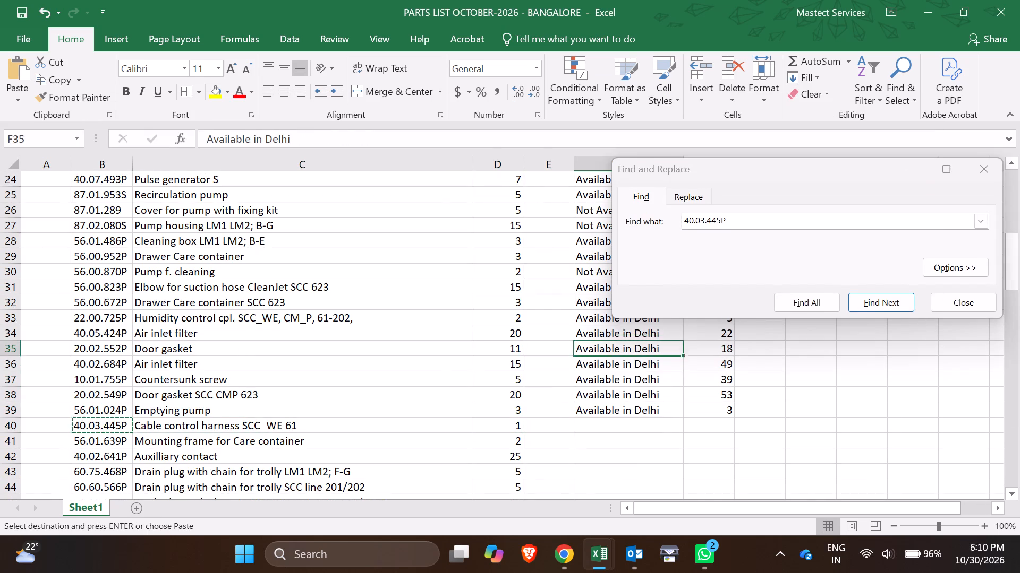
key("Up")
key("Up")
key("Up")
key("Up")
key("Up")
key("Up")
key("Up")
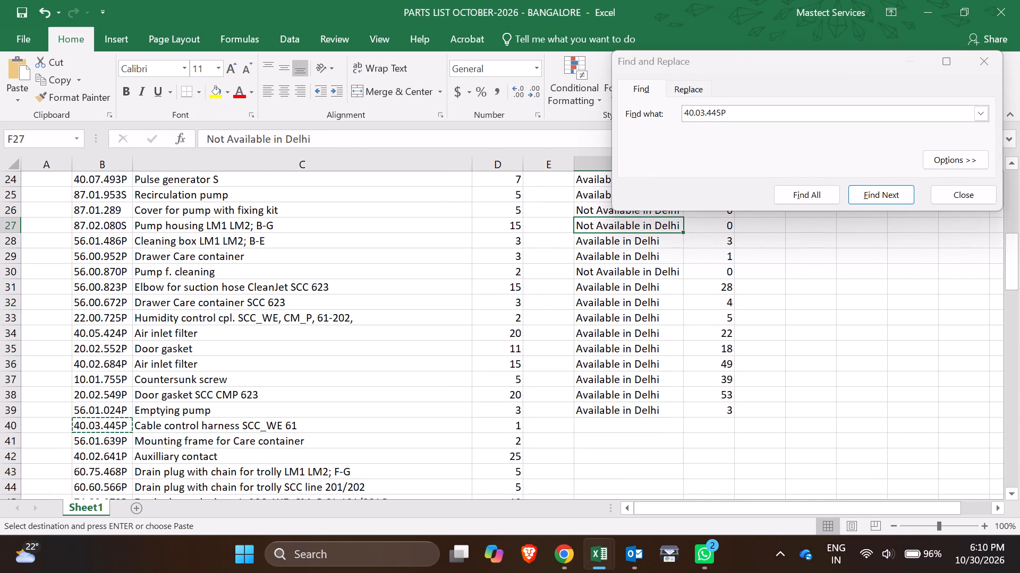
key("Up")
key("Up")
key("Up")
key("Down")
key("Down")
key("Down")
key("Down")
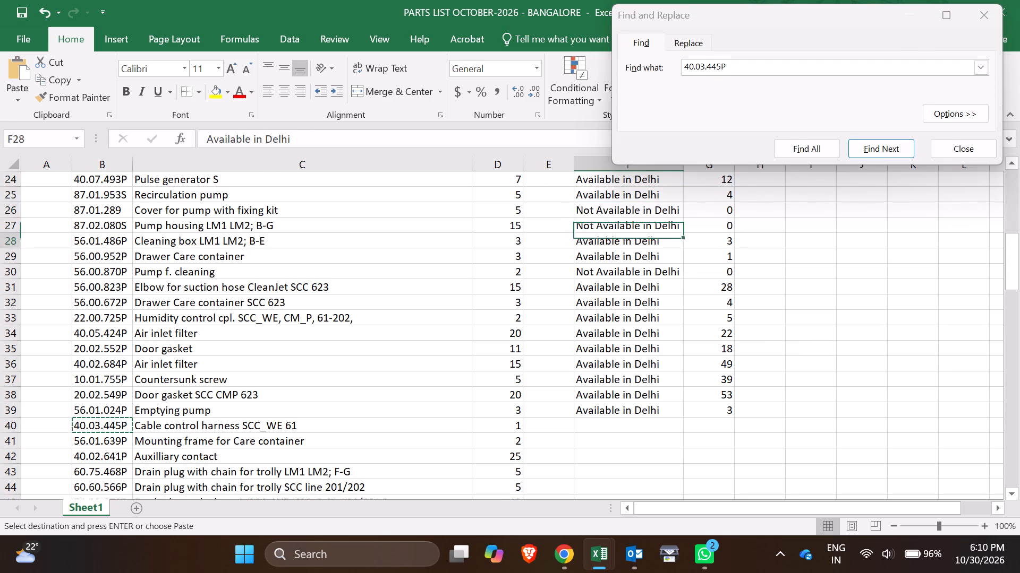
key("Down")
key("Down")
key("shift+Right")
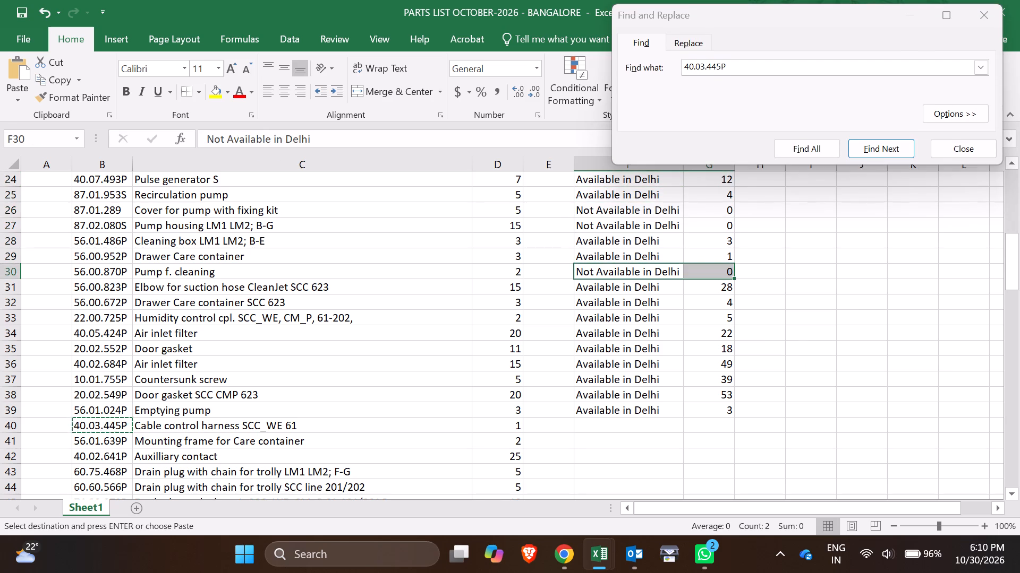
key("ctrl+c")
key("Down")
key("Down")
key("Down")
key("Down")
key("Down")
key("Down")
key("Down")
key("Down")
key("Down")
key("Down")
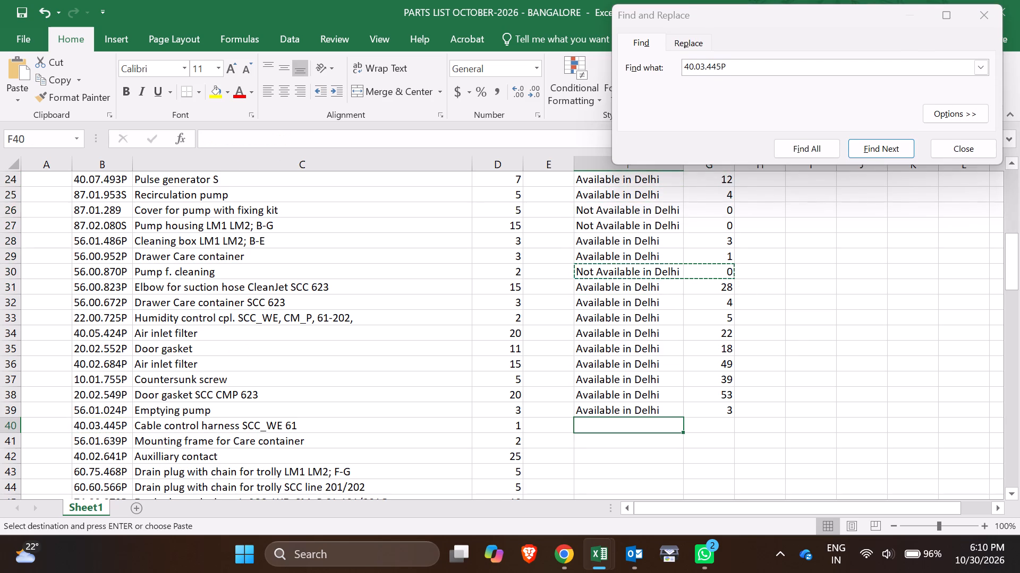
key("ctrl+v")
key("ctrl+s")
key("Return")
Copy the Mounting frame for Care container code 56.01.639P from B41 and look it up in ZISHAN-15.
key("Down")
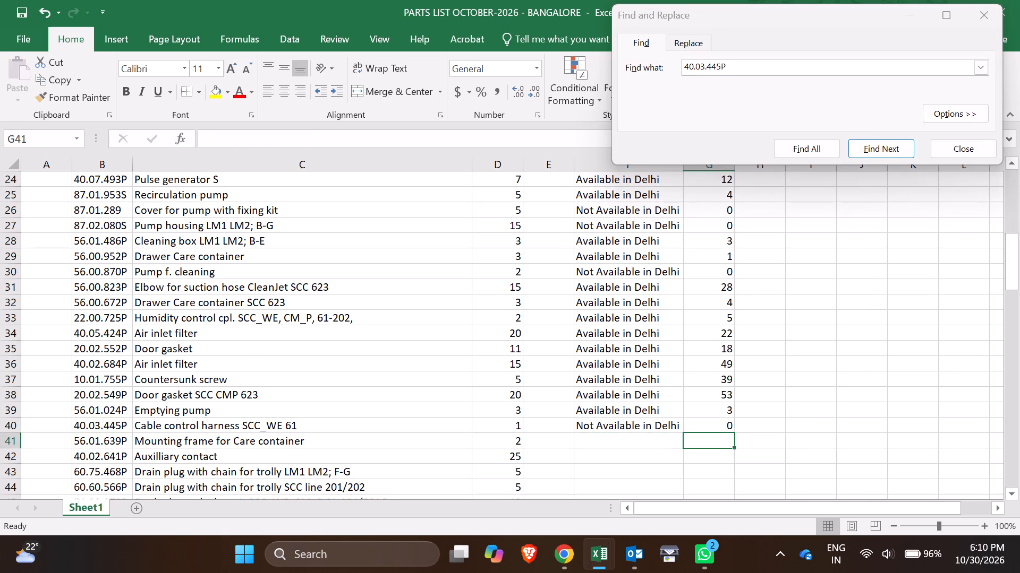
key("Left")
key("Left")
key("Left")
key("Left")
key("Left")
key("Left")
key("Right")
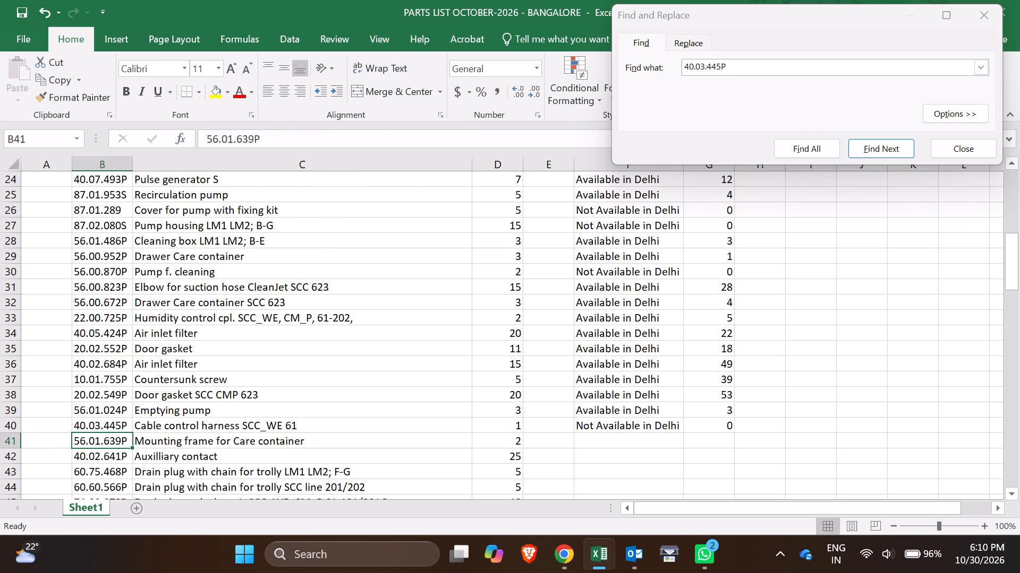
key("ctrl+c")
key("alt+Tab")
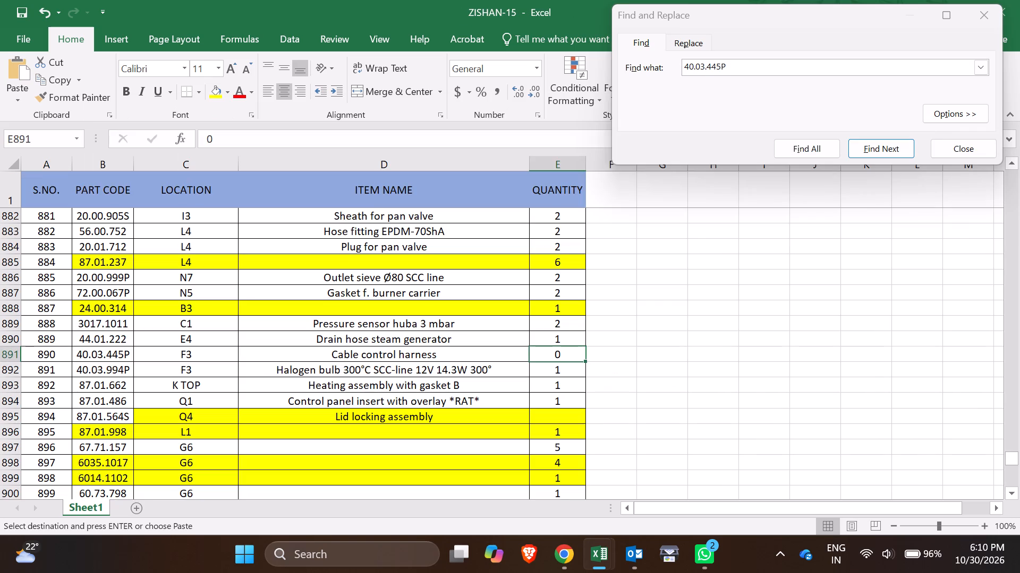
double_click(778, 70)
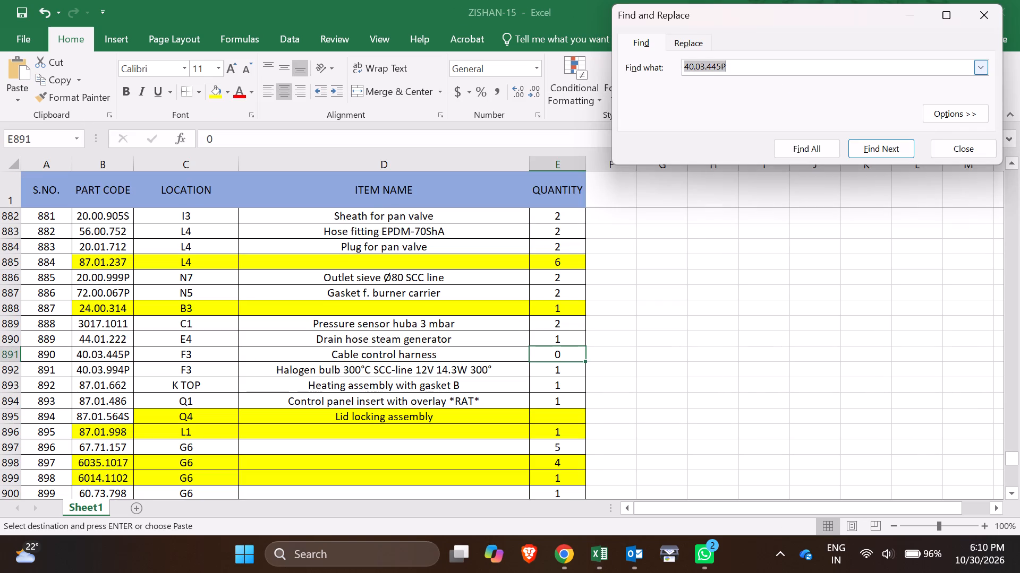
key("ctrl+v")
key("Return")
key("Return")
key("Return")
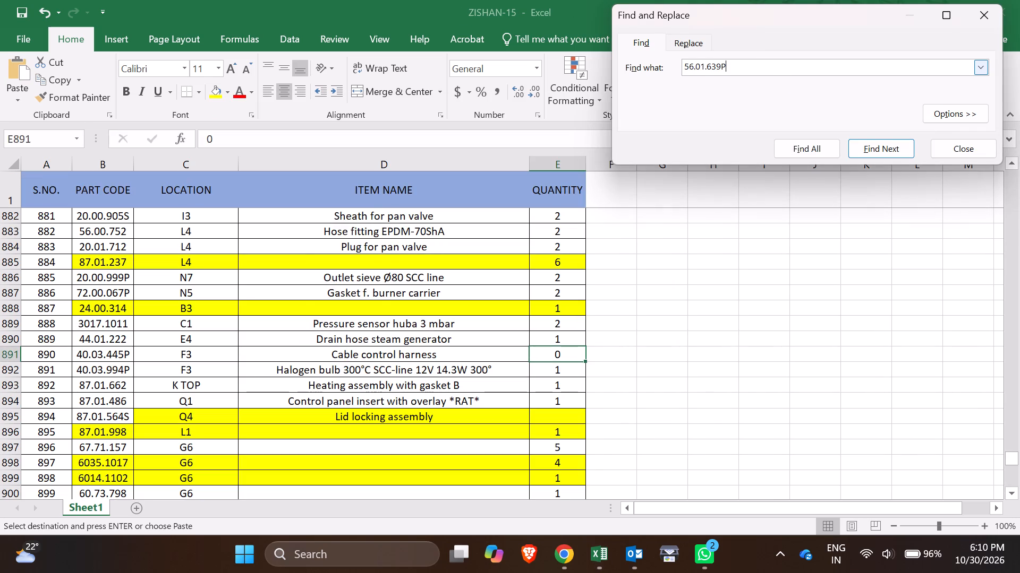
key("Return")
In the parts list, fill "Not Available in Delhi" down from F40 into F41 for the Mounting frame for Care container.
key("alt+Tab")
key("alt+Tab")
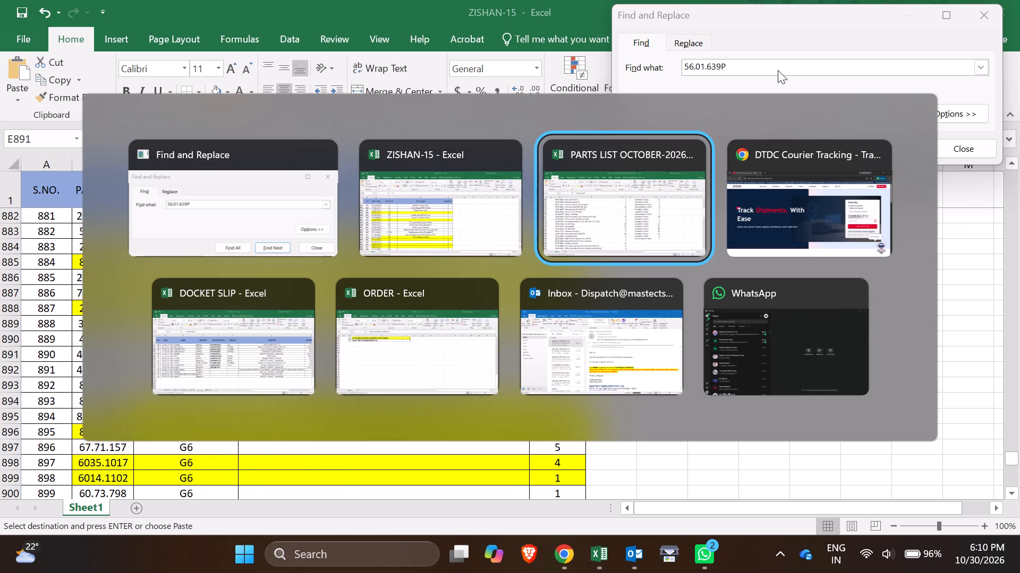
key("Right")
key("Right")
key("Right")
key("Right")
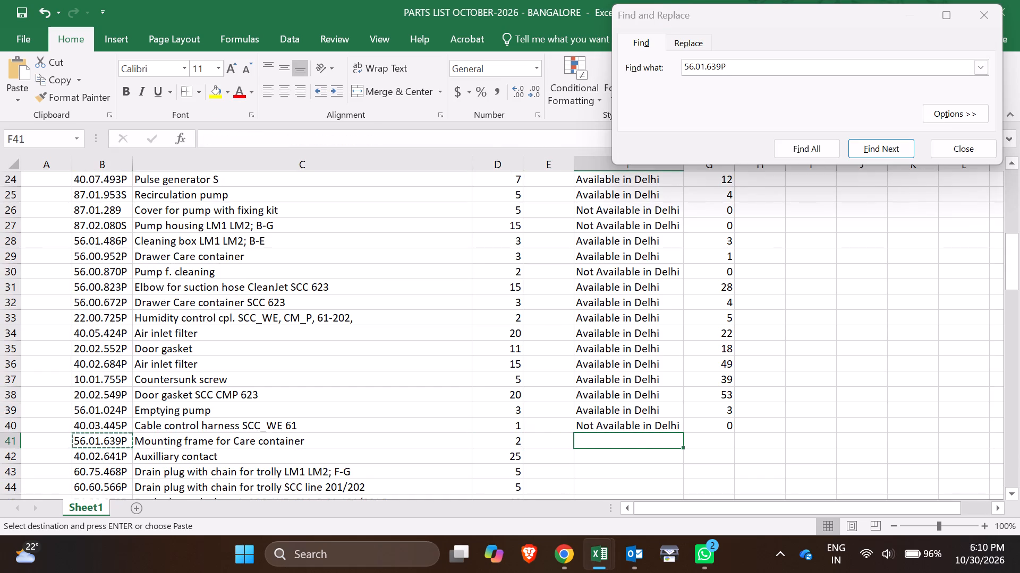
key("ctrl+d")
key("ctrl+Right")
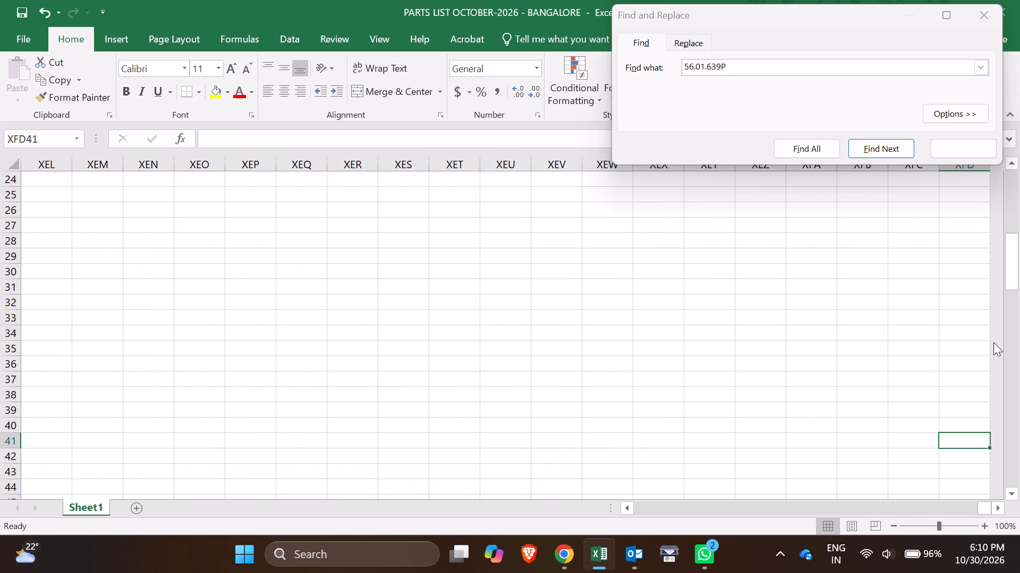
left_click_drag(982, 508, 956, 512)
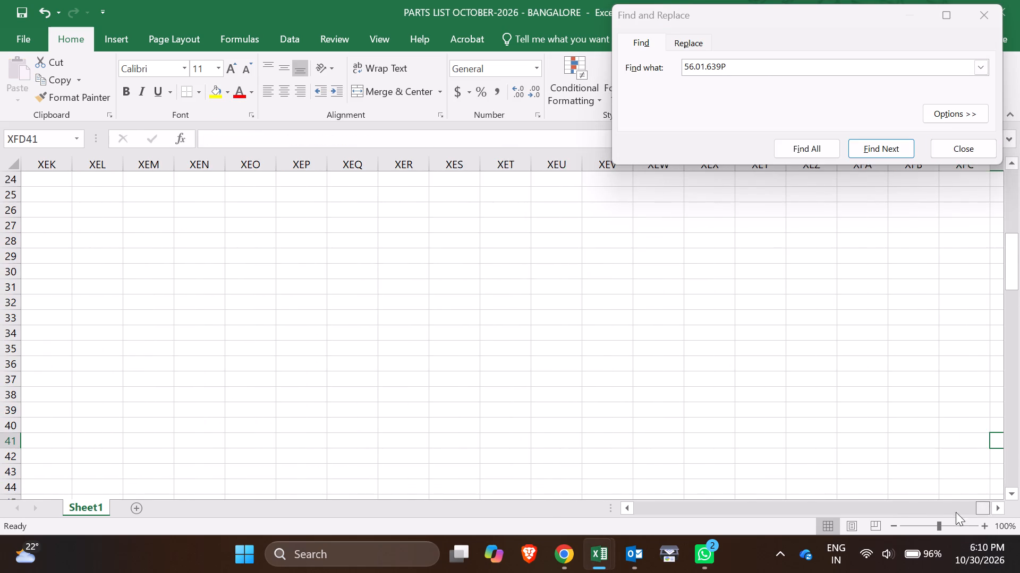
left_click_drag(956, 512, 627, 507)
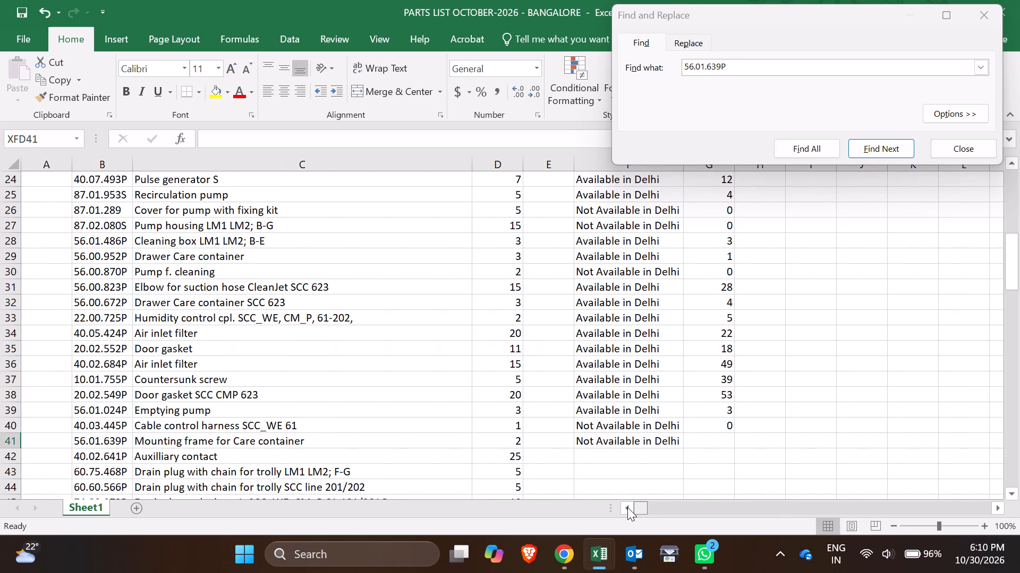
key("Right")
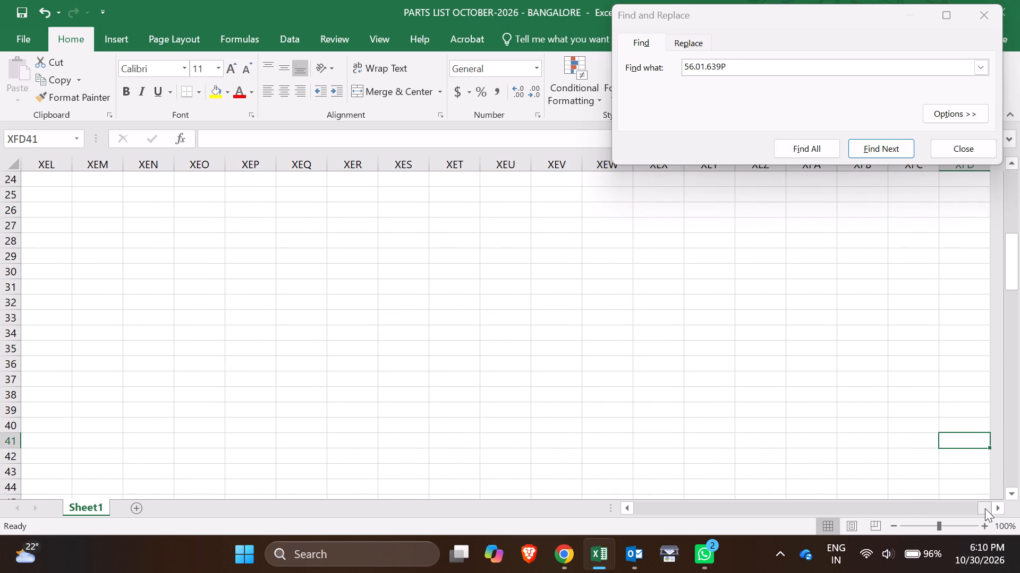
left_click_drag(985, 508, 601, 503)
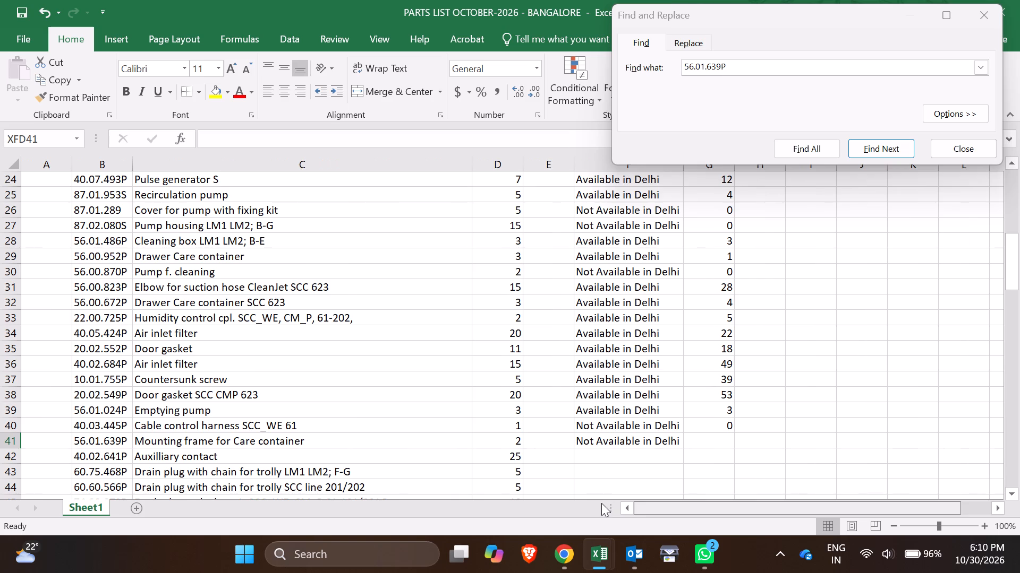
Fill the quantity 0 down from G40 into G41 for the Mounting frame for Care container.
left_click(585, 452)
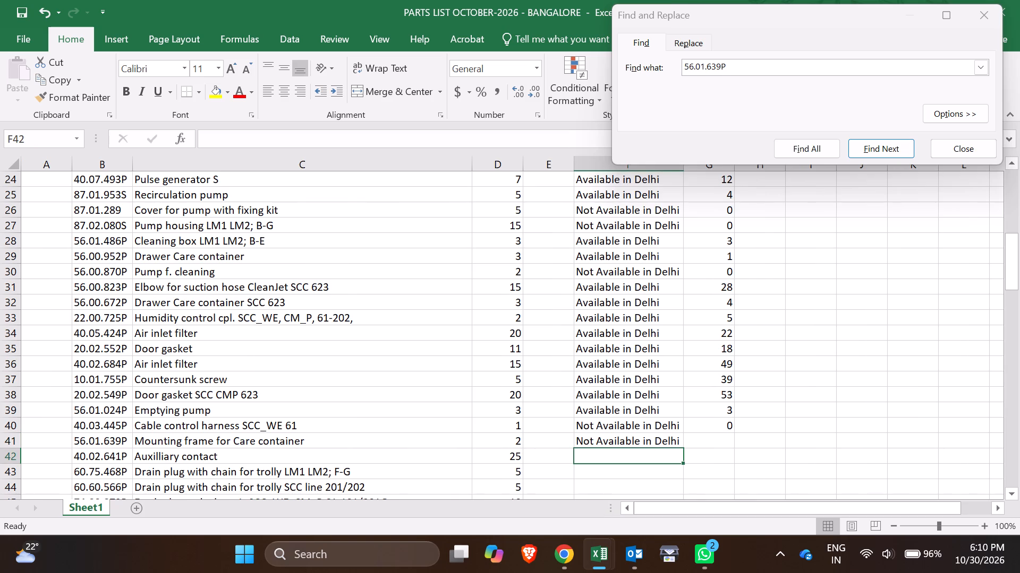
key("Up")
key("Right")
key("ctrl+d")
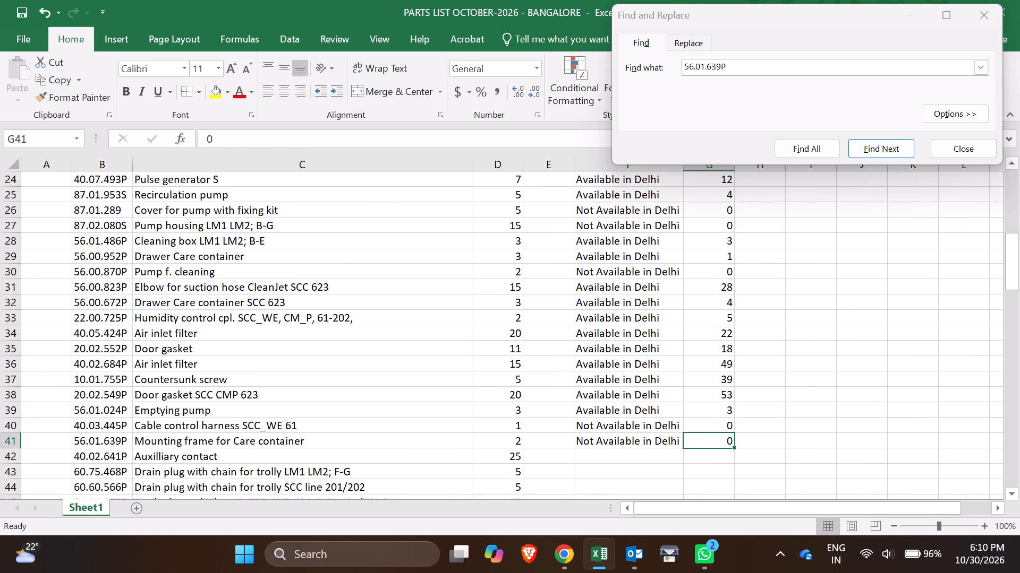
key("Return")
Copy the Auxilliary contact code 40.02.641P from B42, look it up in ZISHAN-15 and check its quantity cell.
key("Left")
key("Left")
key("Left")
key("Left")
key("Left")
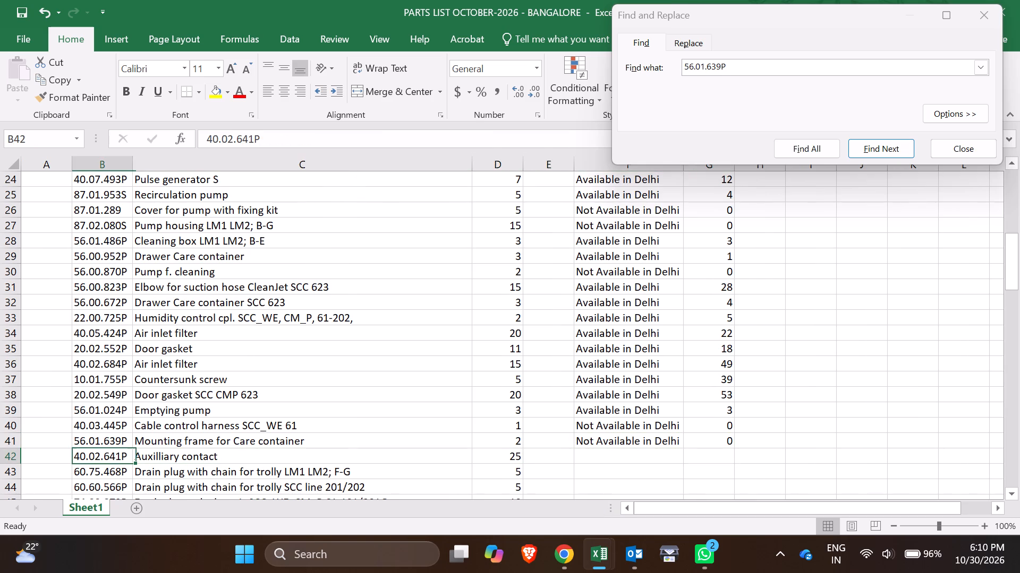
key("ctrl+c")
key("alt+Tab")
key("alt+Tab")
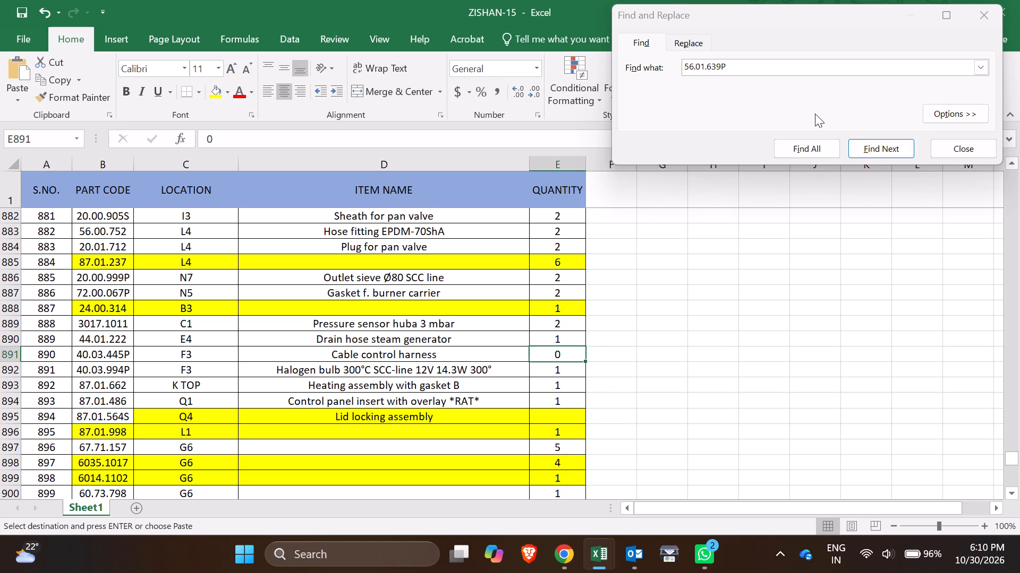
double_click(785, 66)
key("ctrl+v")
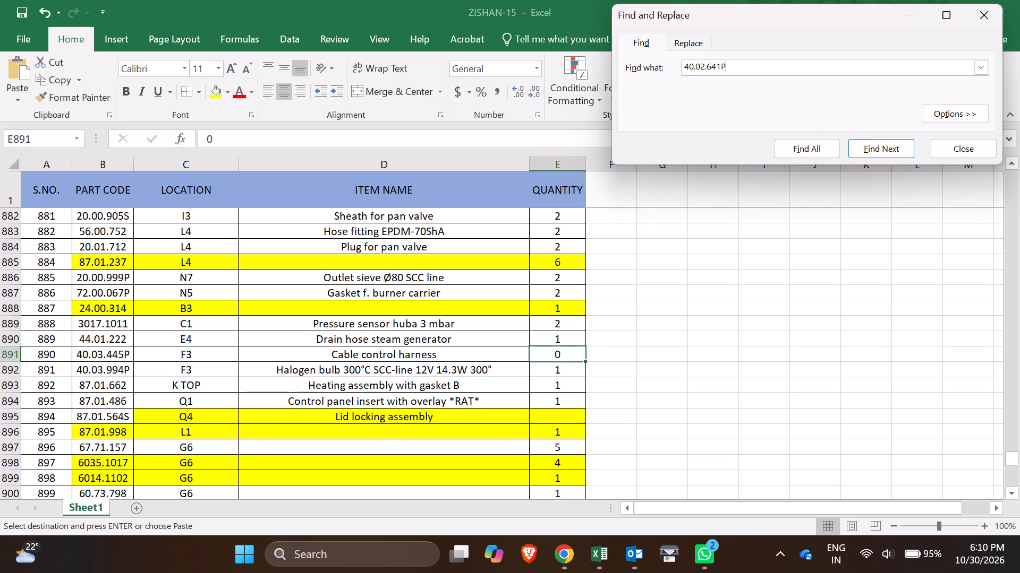
key("Return")
key("Return")
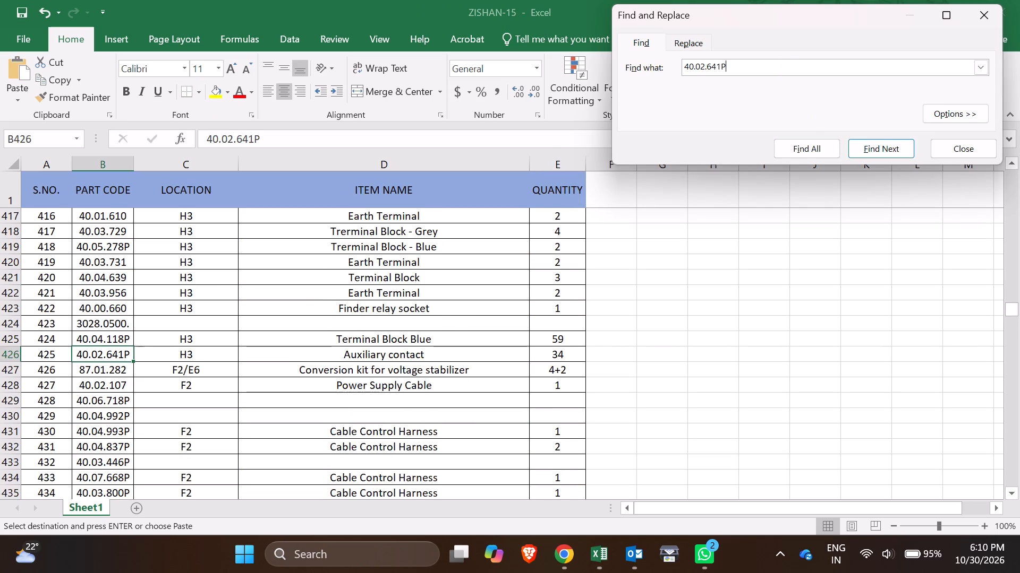
left_click(205, 354)
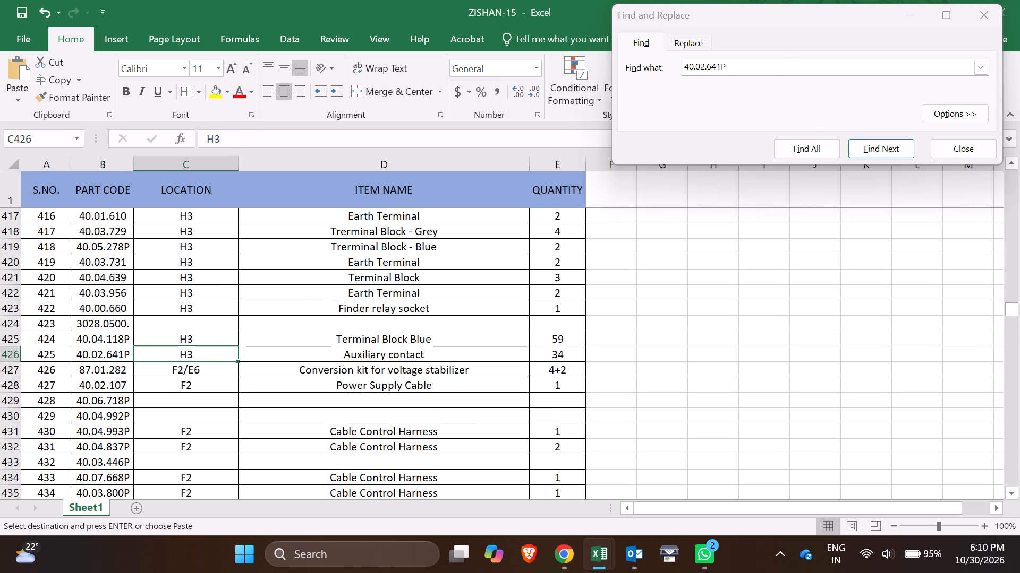
key("Right")
key("Right")
In the parts list, copy "Available in Delhi" from F39 into F42 for the Auxilliary contact.
key("alt+Tab")
key("alt+Tab")
key("Right")
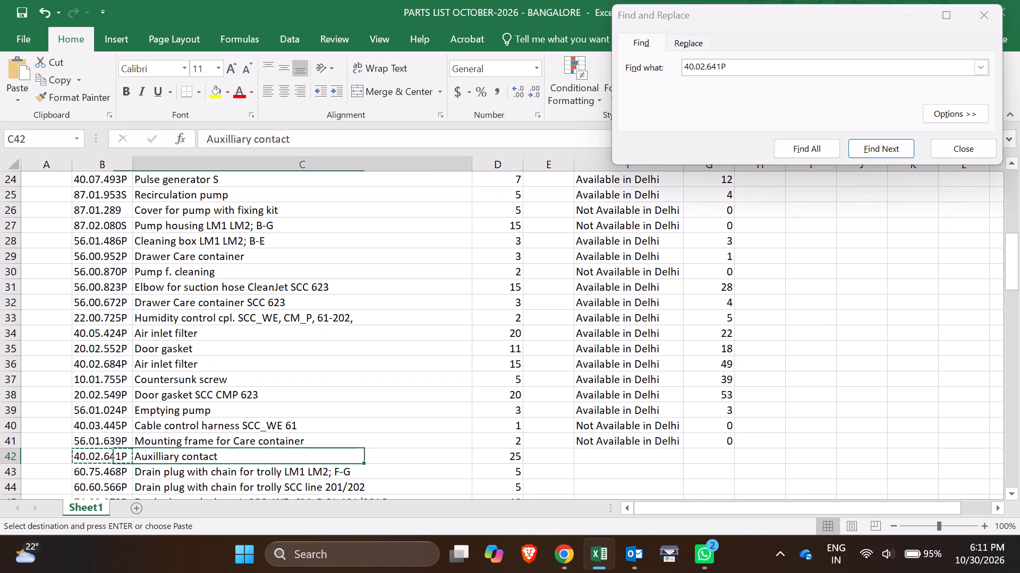
key("Right")
key("Right")
key("Right")
key("Up")
key("Up")
key("Up")
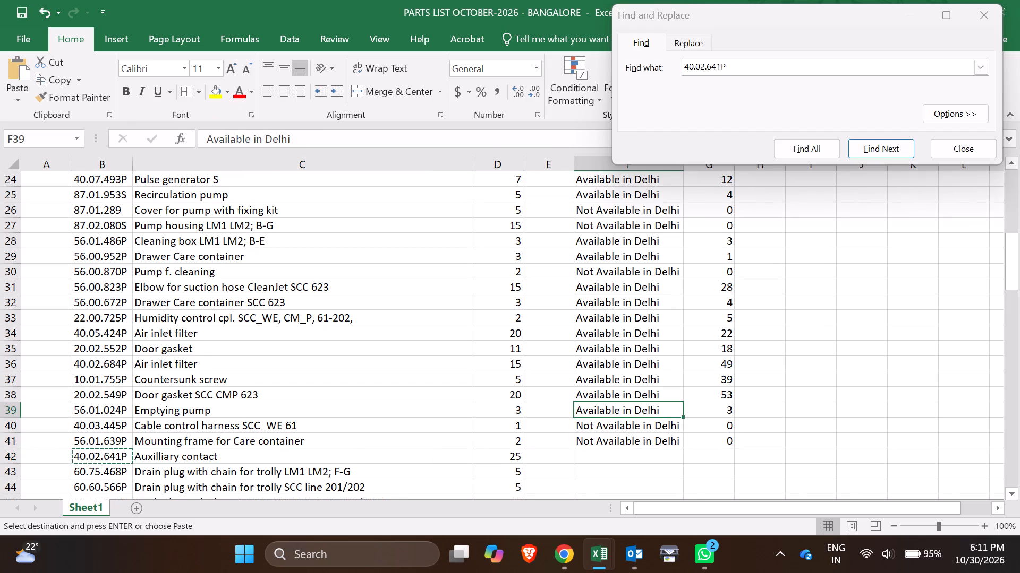
key("ctrl+c")
key("Down")
key("Down")
key("Down")
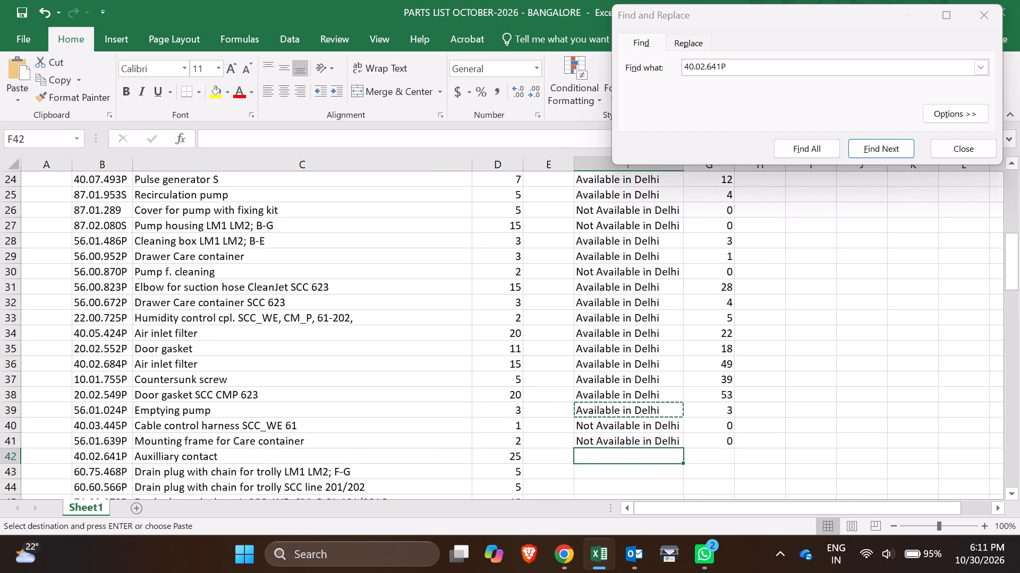
key("ctrl+v")
Enter the quantity 34 in G42 and save the parts list.
key("Right")
type("34")
key("Return")
key("ctrl+s")
key("ctrl+s")
key("ctrl+s")
Copy the LM1 LM2 trolly drain plug code 60.75.468P from B43 and look it up in ZISHAN-15.
key("Left")
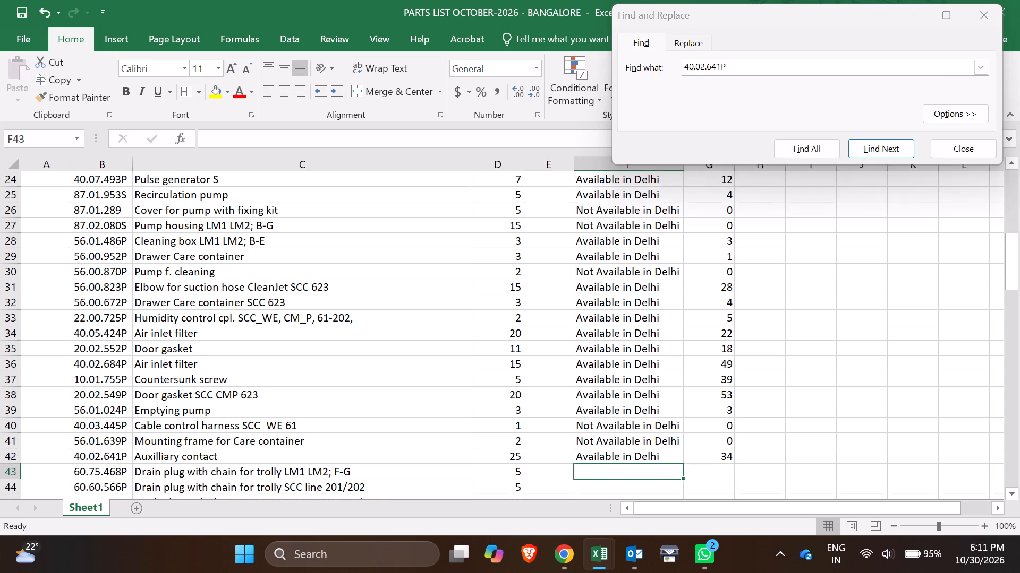
key("Left")
key("Left")
key("Left")
key("Left")
key("ctrl+c")
key("alt+Tab")
key("alt+Tab")
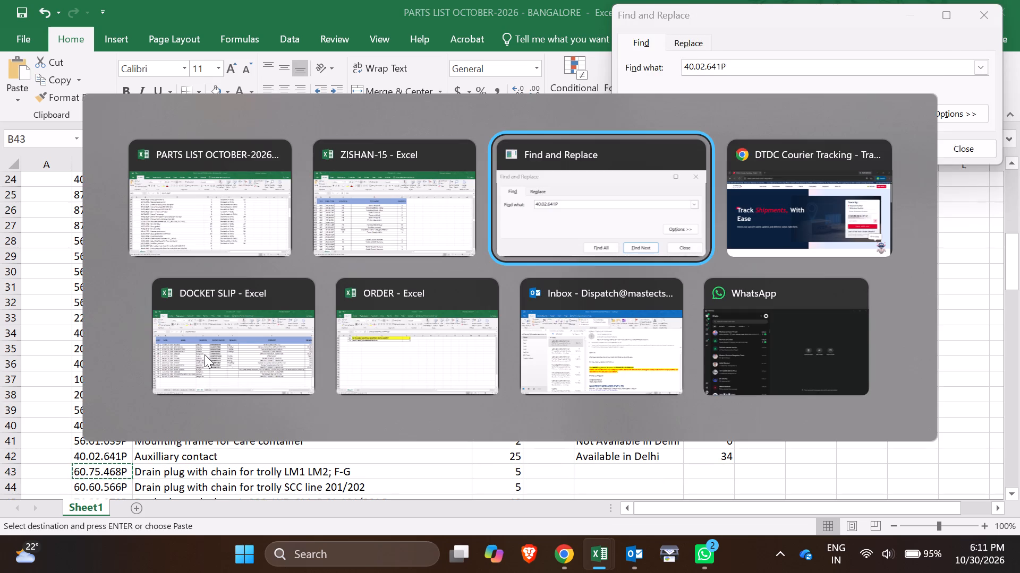
key("alt+Left")
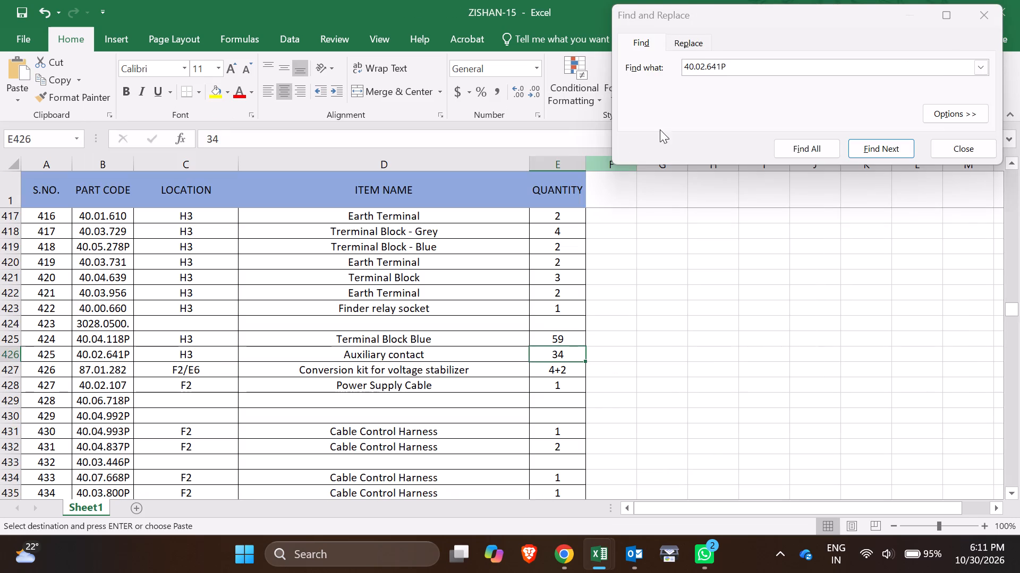
double_click(731, 67)
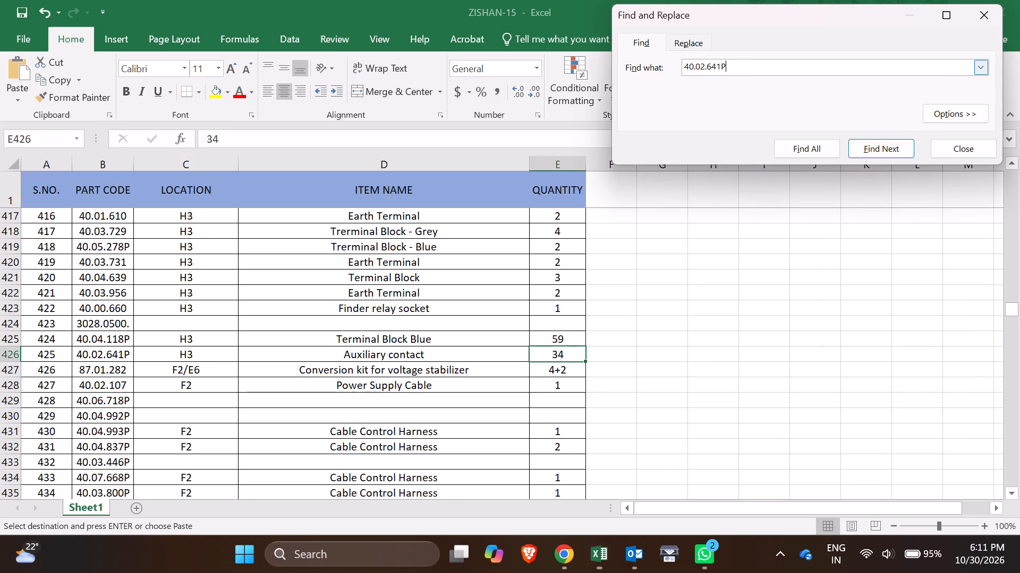
key("ctrl+v")
key("Return")
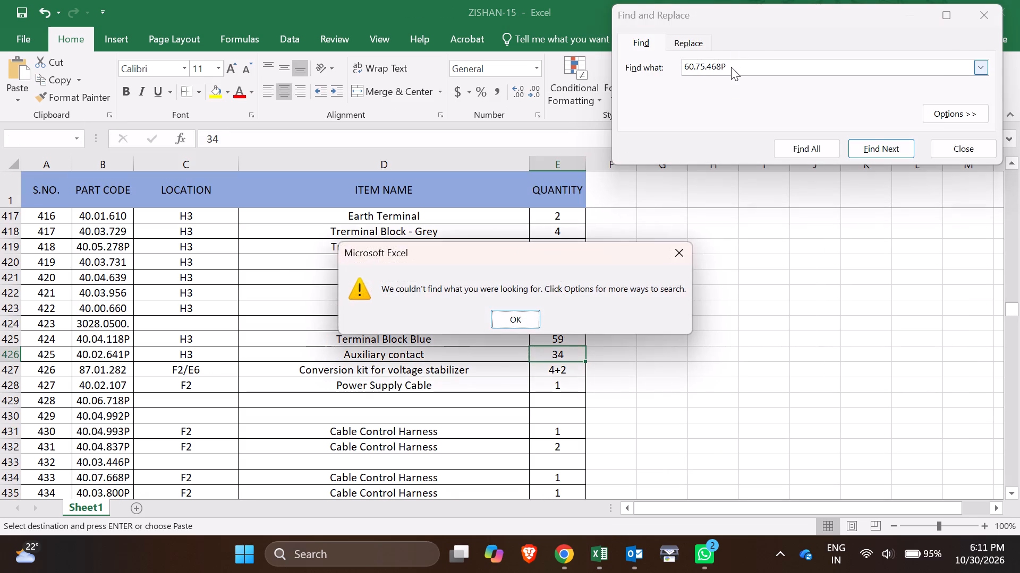
key("Return")
Search ZISHAN-15 for the shortened code 60.75.468, and again for the full code 60.75.468P.
key("BackSpace")
key("Return")
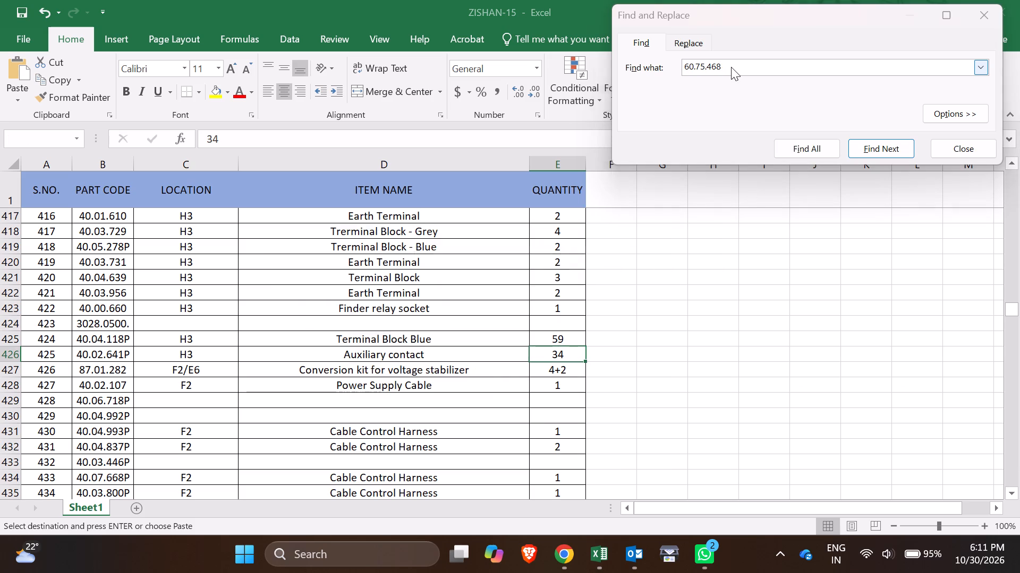
key("Return")
key("shift+p")
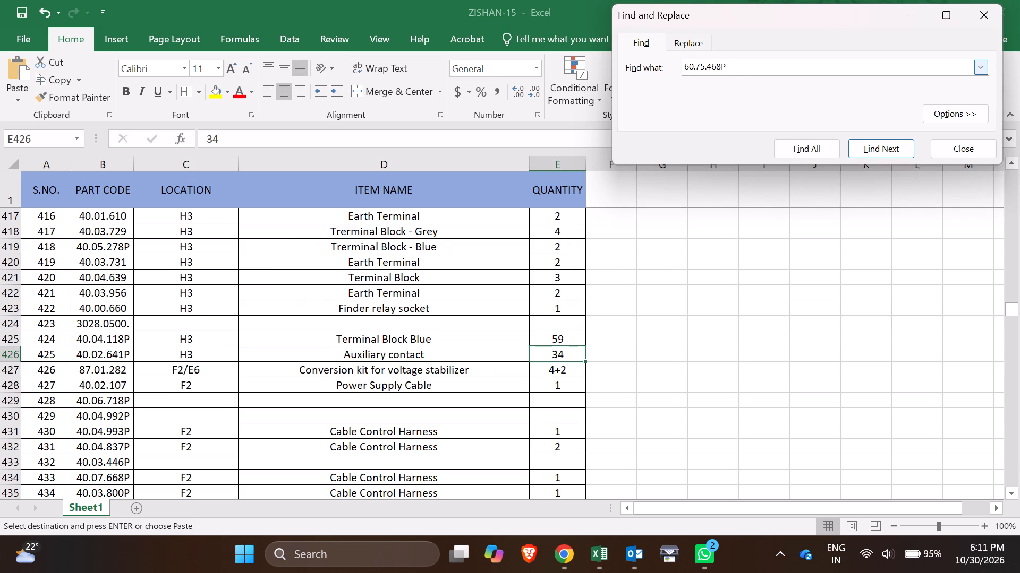
key("Return")
key("Return")
In the parts list, copy "Not Available in Delhi" and 0 from F41:G41 into F43:G43 and save.
key("alt+Tab")
key("alt+Tab")
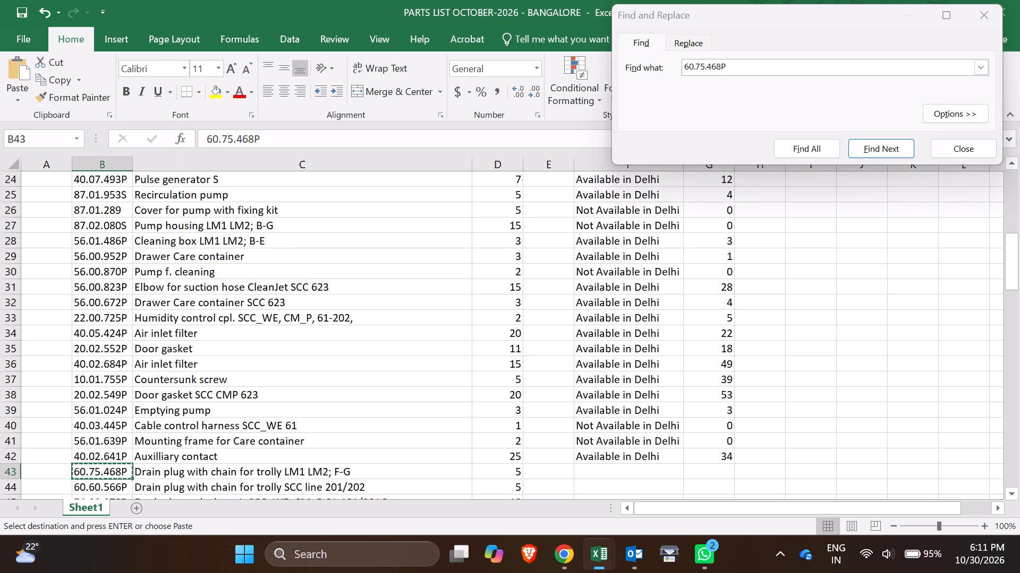
key("Right")
key("Right")
key("Right")
key("Right")
key("Up")
key("Up")
key("shift+Right")
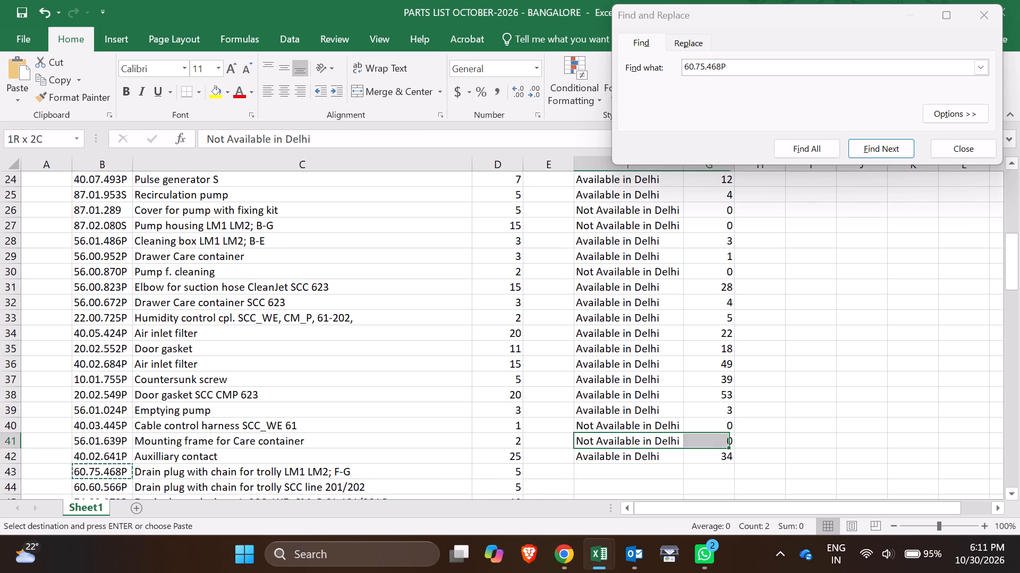
key("ctrl+c")
key("Down")
key("Down")
key("ctrl+v")
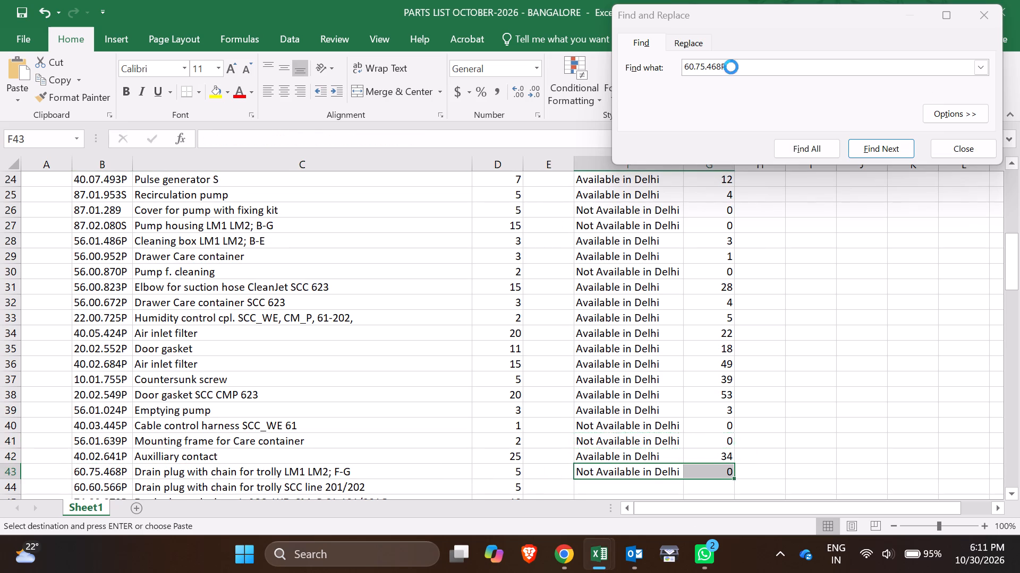
key("ctrl+s")
key("ctrl+Return")
Copy the SCC line 201/202 trolly drain plug code 60.60.566P from B44 and look it up in ZISHAN-15.
key("Down")
key("Down")
key("Up")
key("Left")
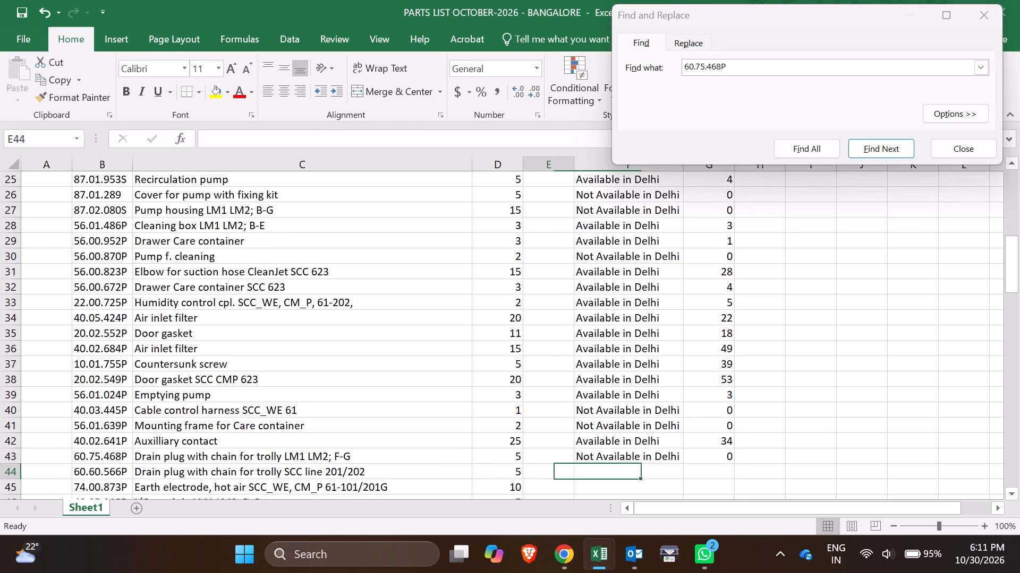
key("Left")
key("Left")
key("Left")
key("ctrl+c")
key("alt+Tab")
key("alt+Tab")
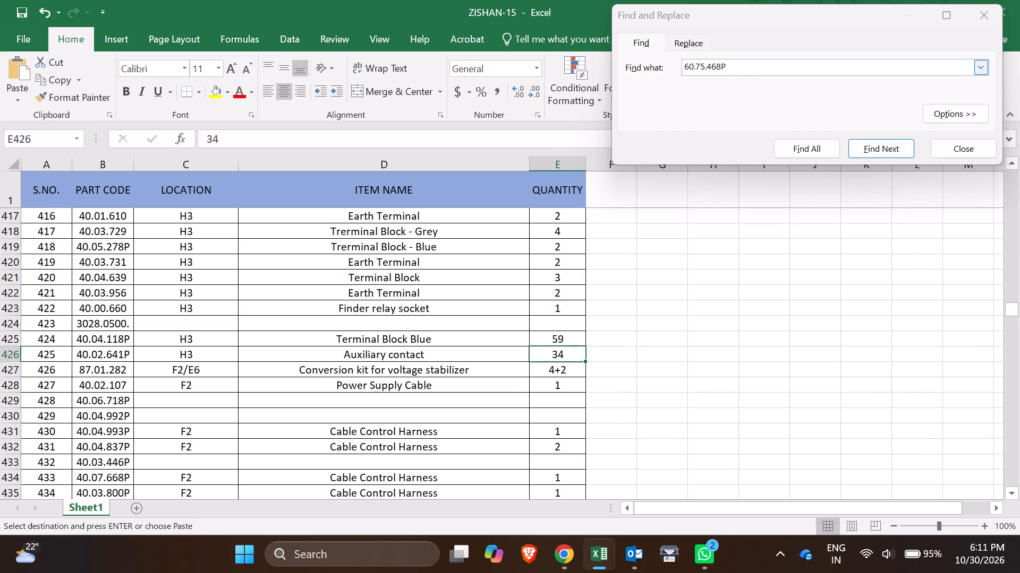
double_click(901, 65)
key("ctrl+v")
key("Return")
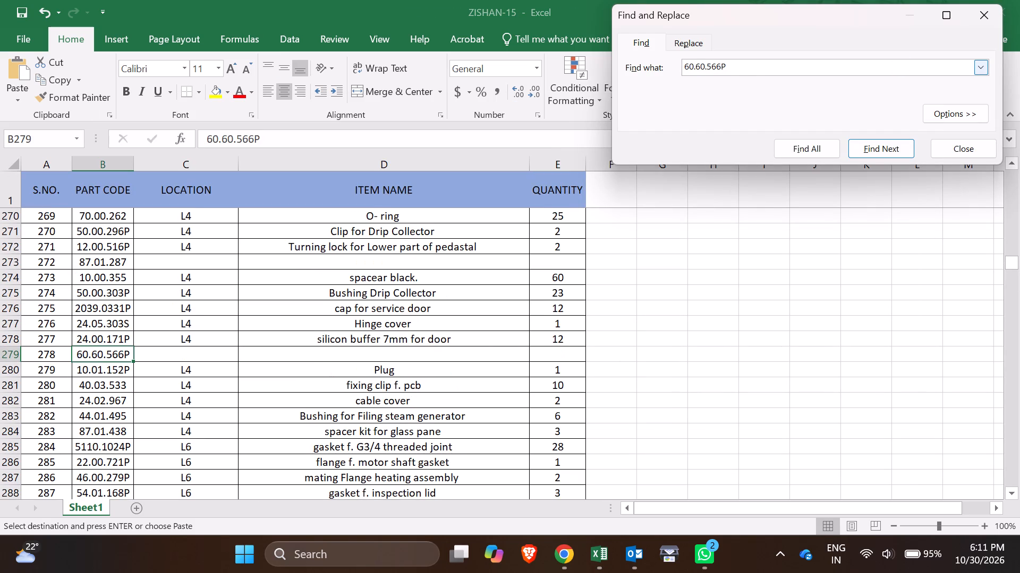
key("Return")
key("Return")
In the parts list, fill "Not Available in Delhi" from F43 down into F44 and enter 0 in G44.
key("alt+Tab")
key("alt+Tab")
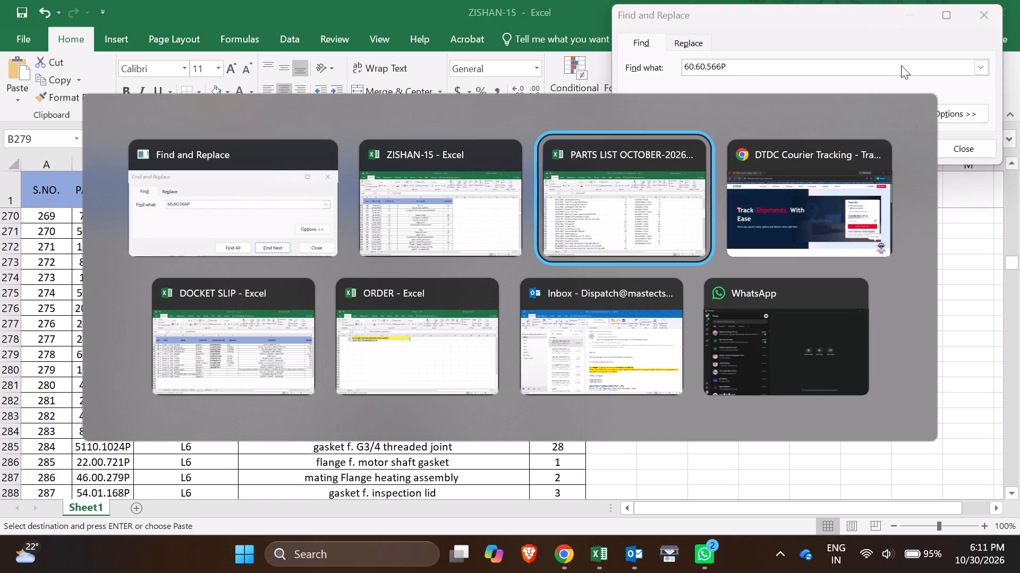
key("Right")
key("Right")
key("Right")
key("Right")
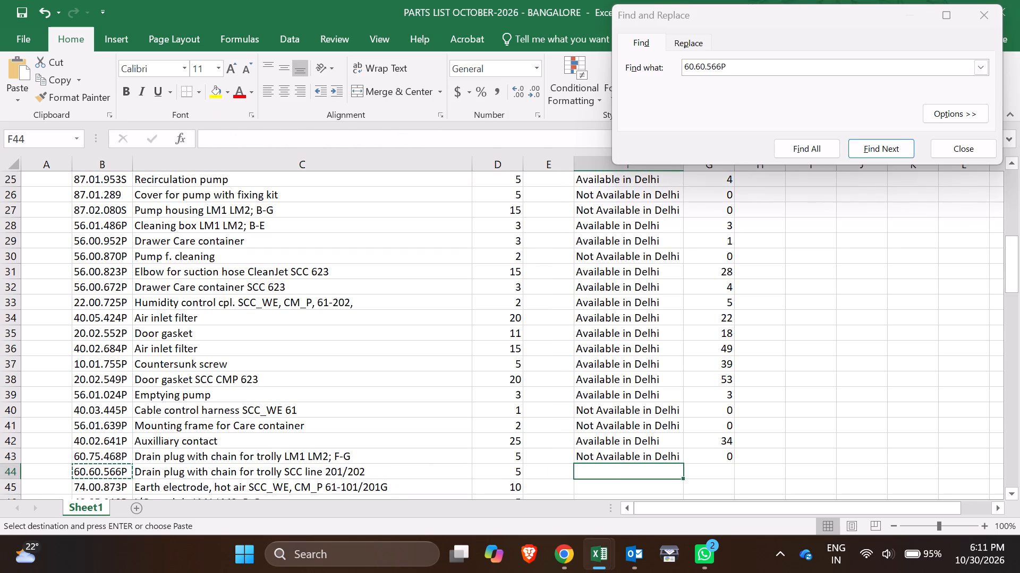
key("ctrl+d")
key("Right")
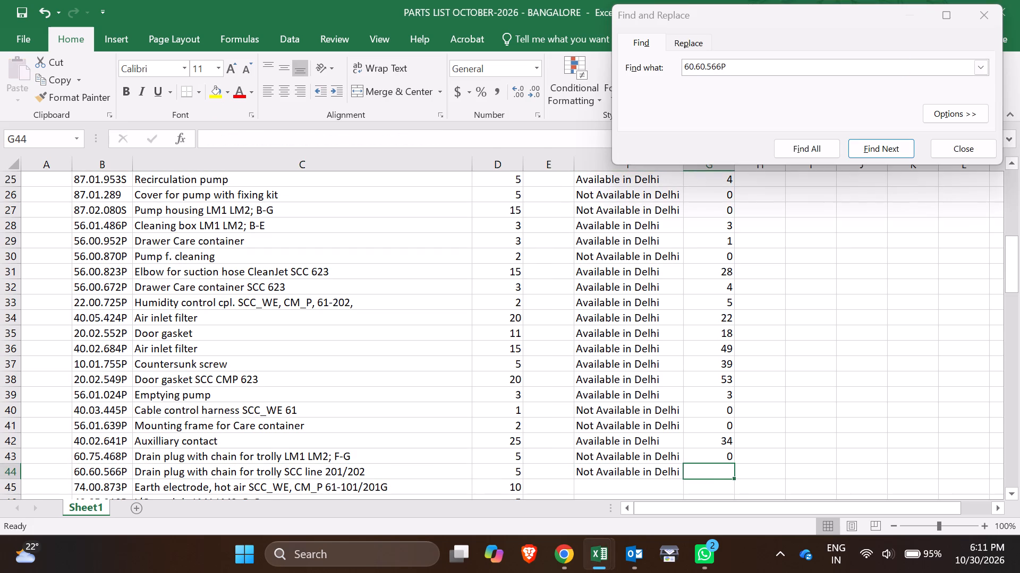
key("0")
key("Return")
Copy the hot air earth electrode code 74.00.873P from B45 and look up its quantity in ZISHAN-15.
key("Left")
key("Left")
key("Left")
key("Left")
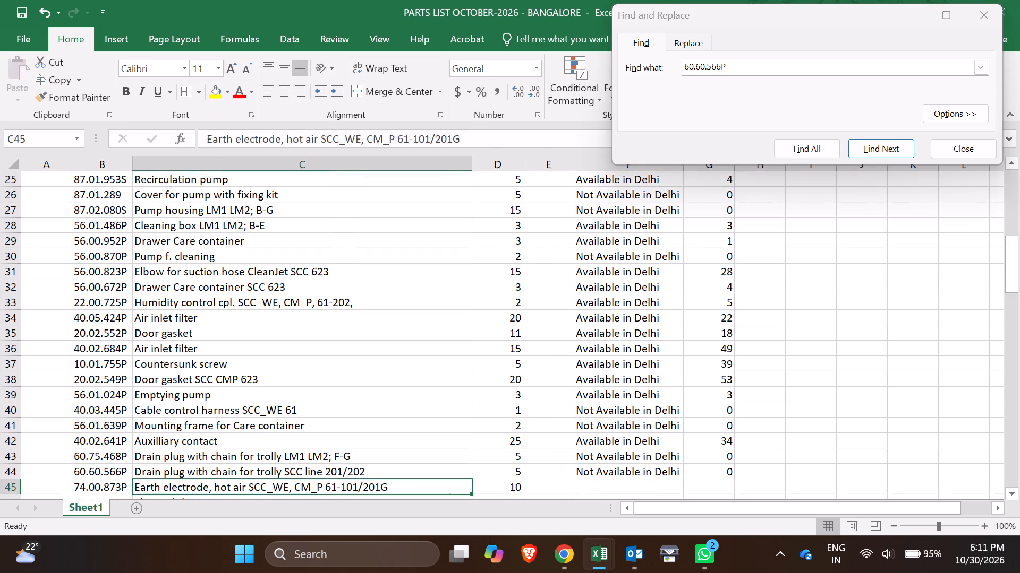
key("Left")
key("ctrl+c")
key("alt+Tab")
key("alt+Tab")
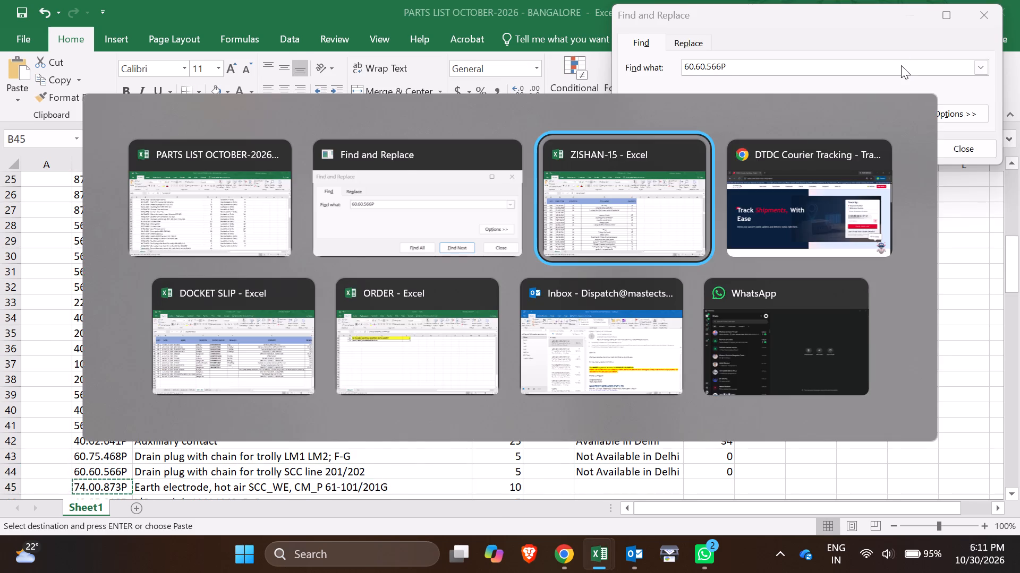
double_click(915, 66)
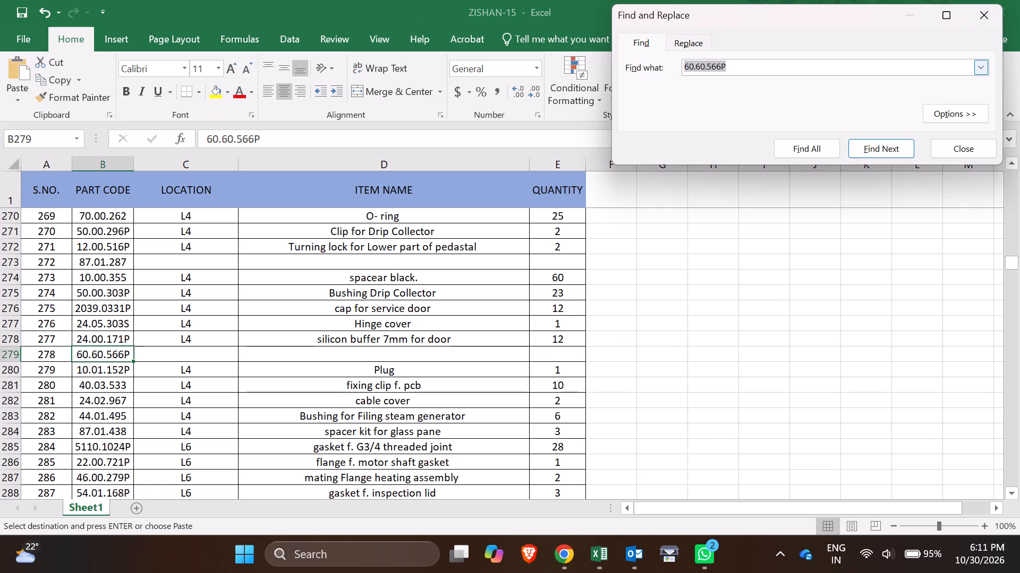
key("ctrl+v")
key("Return")
key("Return")
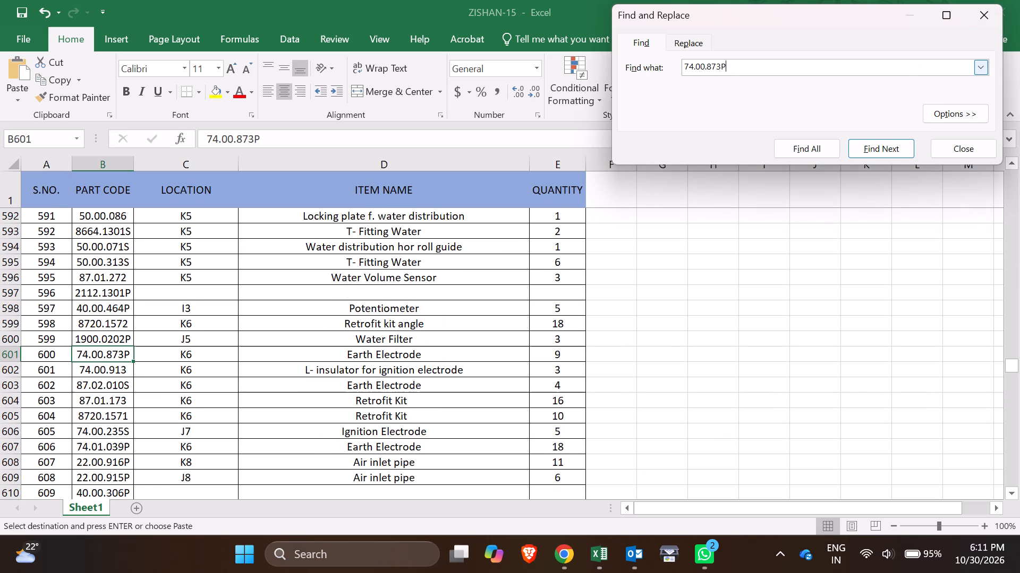
left_click(201, 355)
key("Right")
key("Right")
In the parts list, copy "Available in Delhi" from F42 into F45, enter 9 in G45 and save.
key("alt+Tab")
key("alt+Tab")
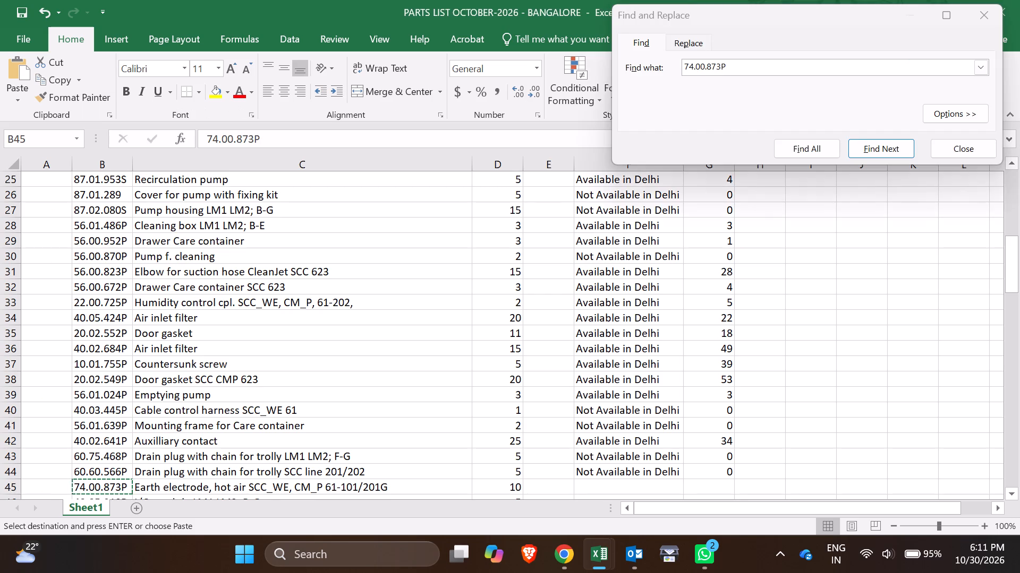
key("Right")
key("Right")
key("Right")
key("Right")
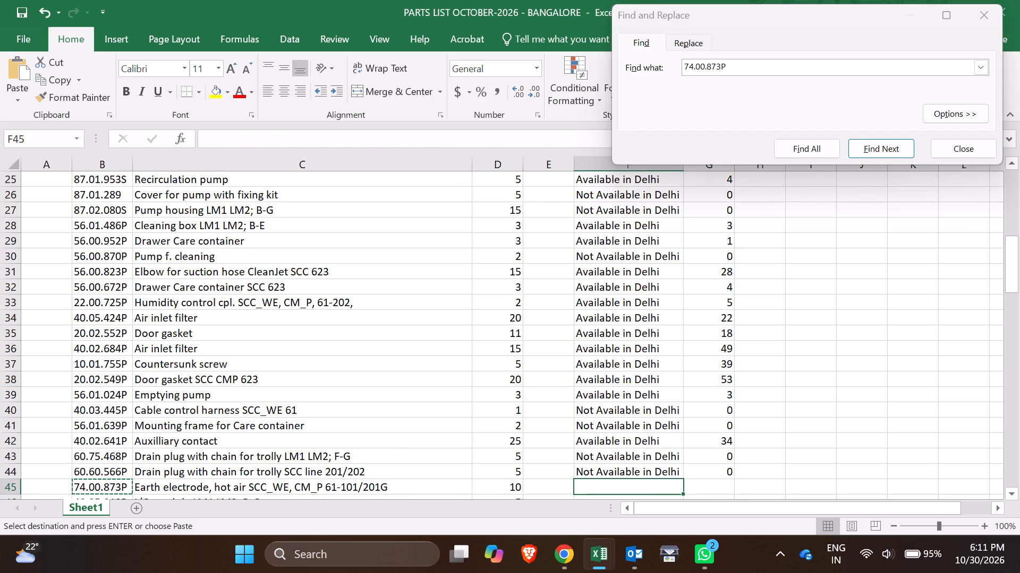
key("Up")
key("Up")
key("Up")
key("ctrl+c")
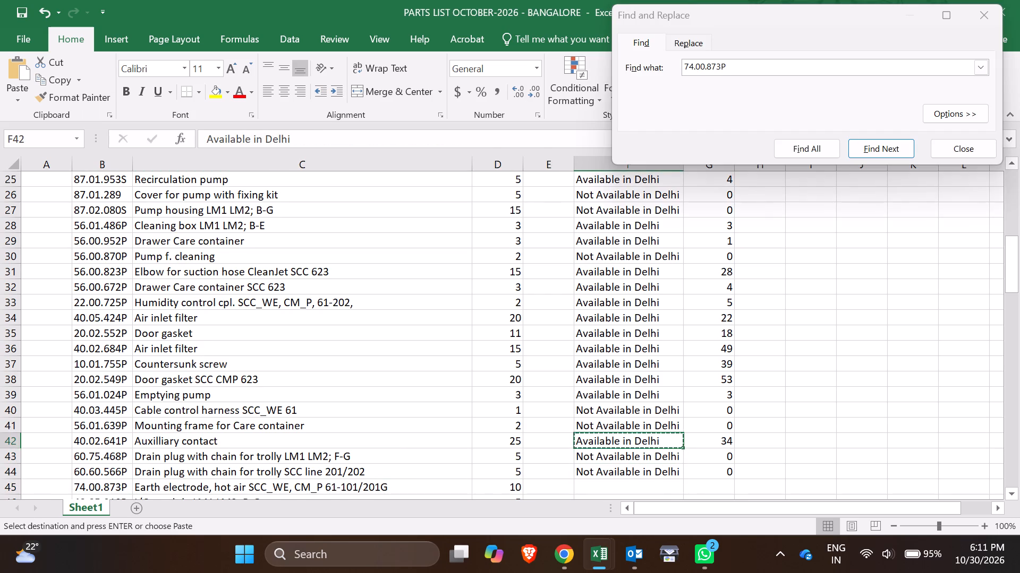
key("Down")
key("Down")
key("Down")
key("ctrl+v")
key("Right")
key("Right")
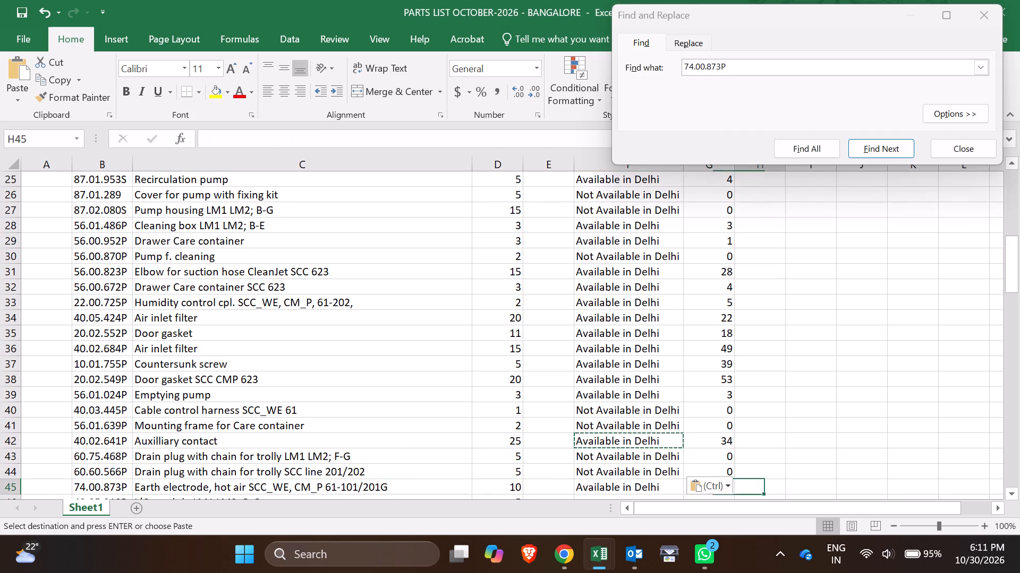
key("Left")
key("9")
key("Return")
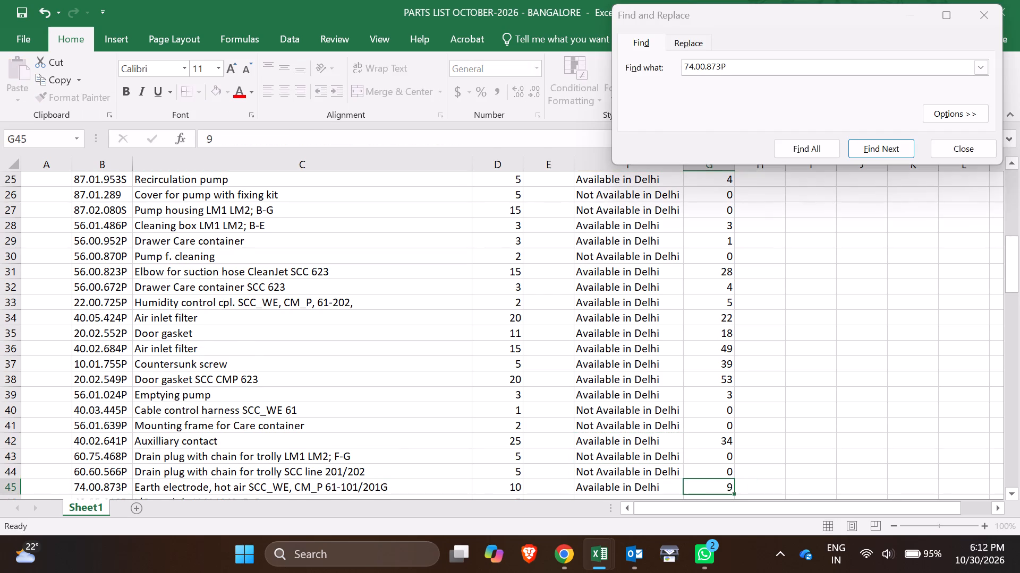
key("ctrl+s")
Copy the LM1 LM2 I/O module code 40.05.919P from B46 and look it up in ZISHAN-15.
key("Left")
key("Left")
key("Left")
key("Left")
key("Left")
key("Left")
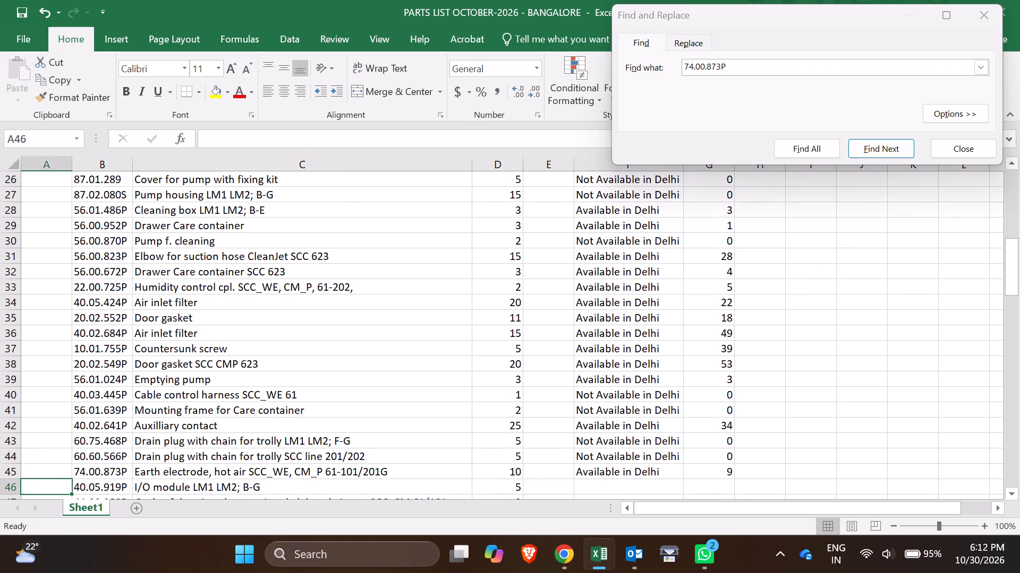
key("Right")
key("ctrl+c")
key("alt+Tab")
key("alt+Tab")
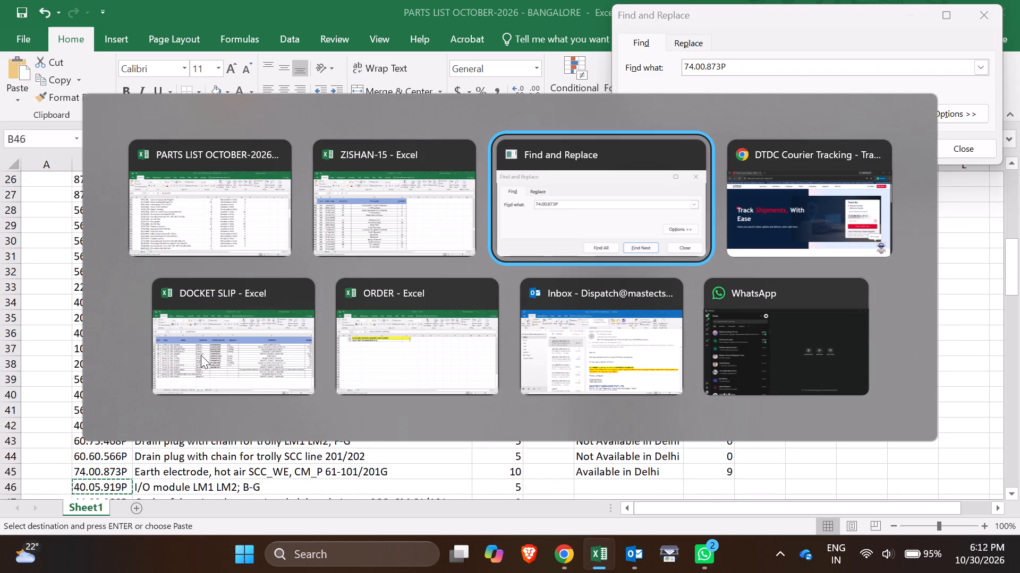
key("alt+Left")
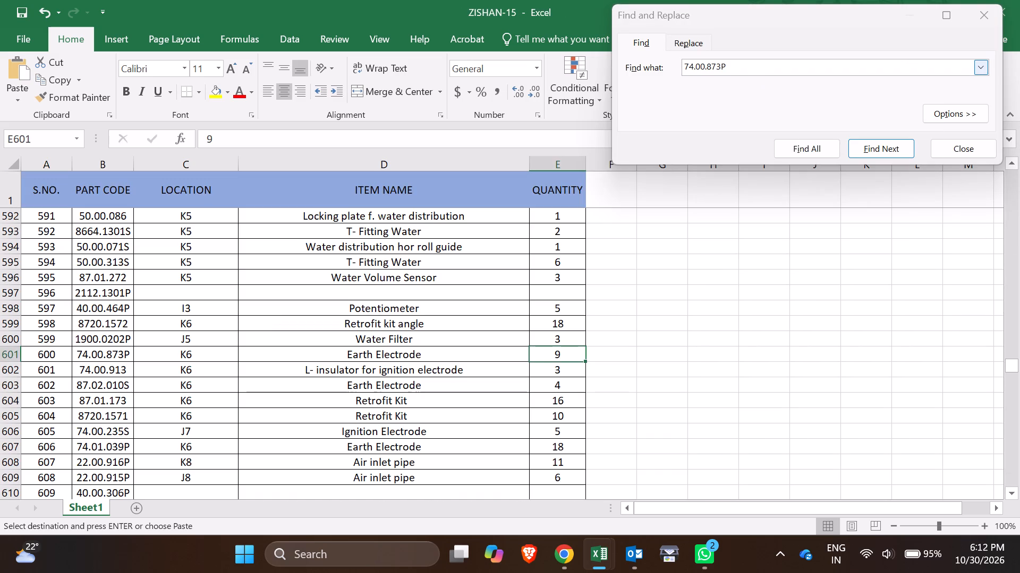
double_click(764, 68)
key("ctrl+v")
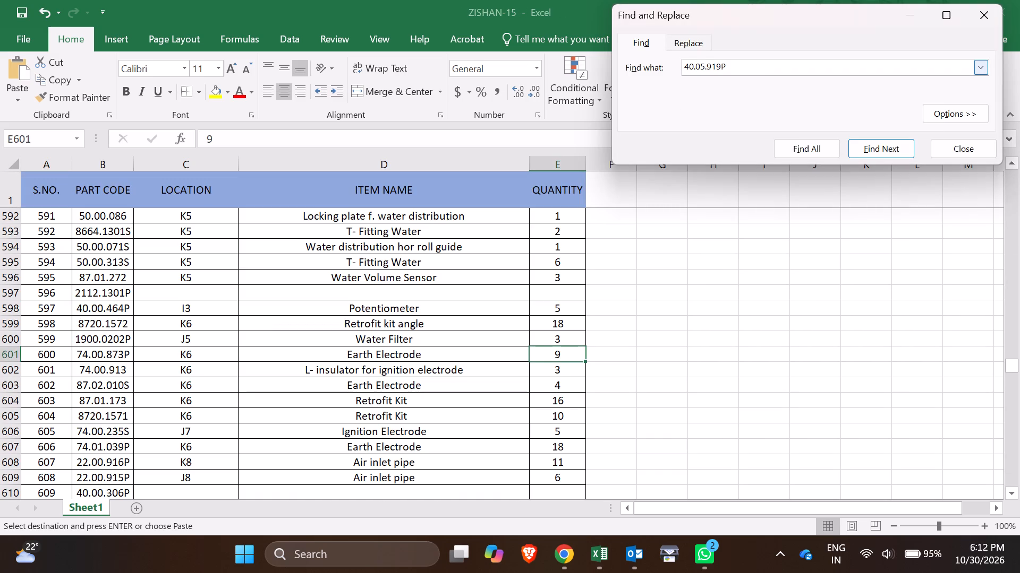
key("Return")
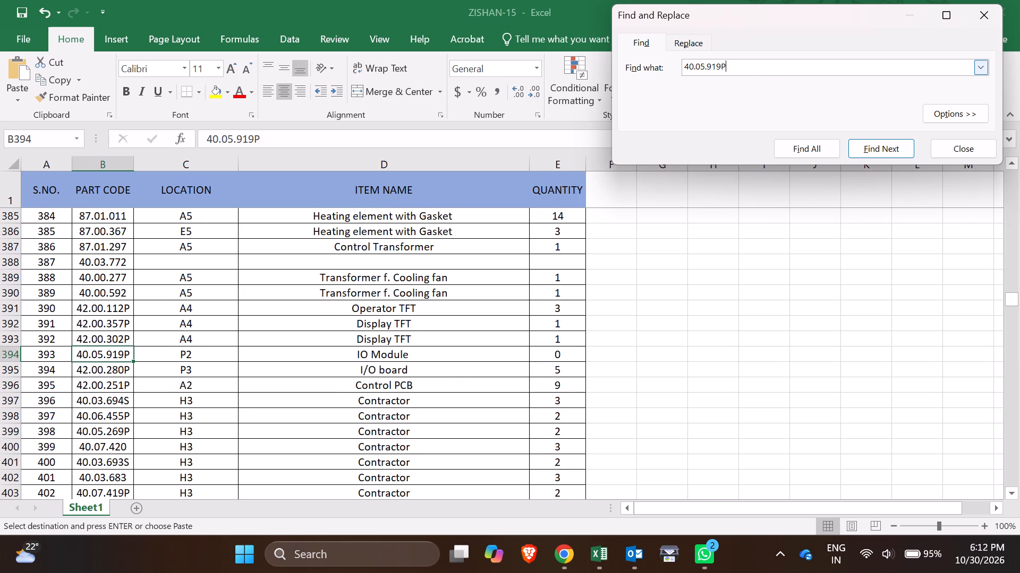
key("Return")
key("Right")
key("Right")
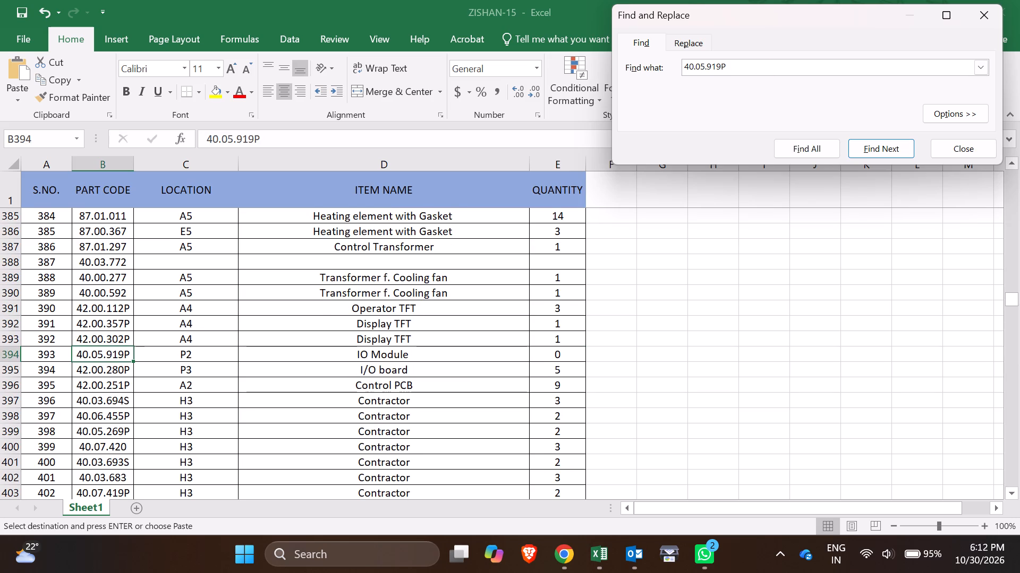
left_click(184, 350)
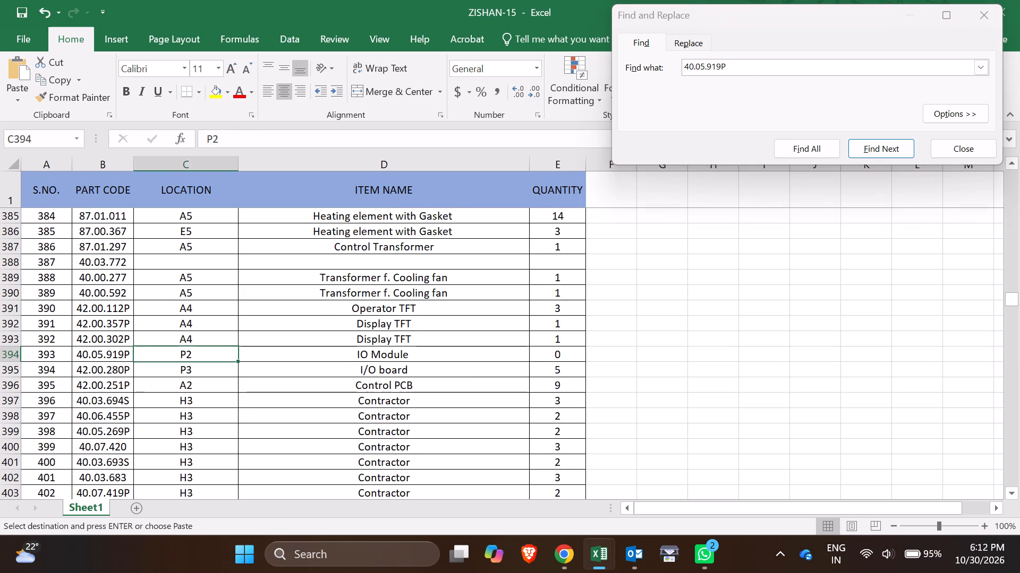
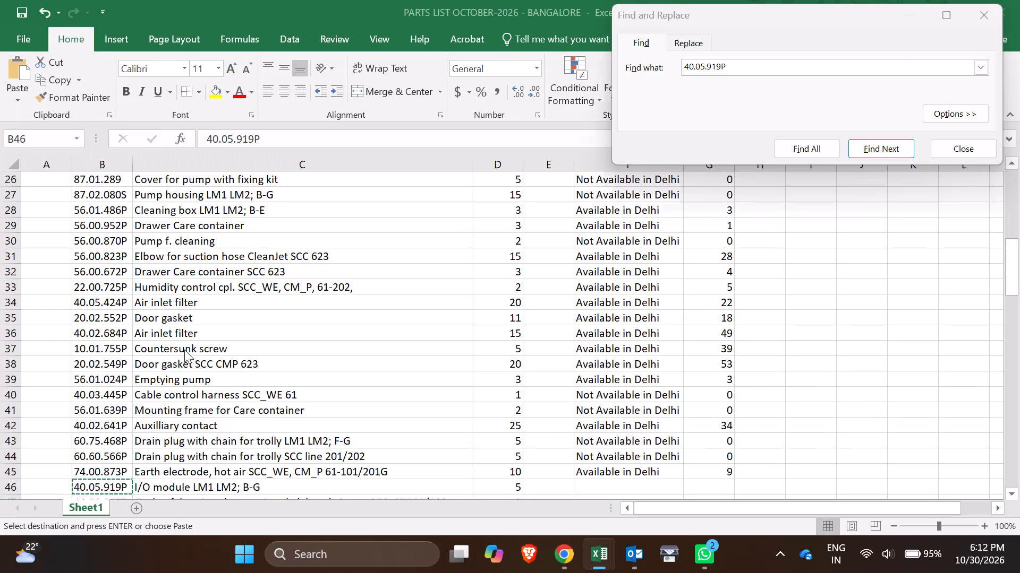
In the parts list, copy "Not Available in Delhi" and 0 from F44:G44 into F46:G46 and save.
key("Right")
key("Right")
key("Right")
key("Right")
key("Up")
key("Up")
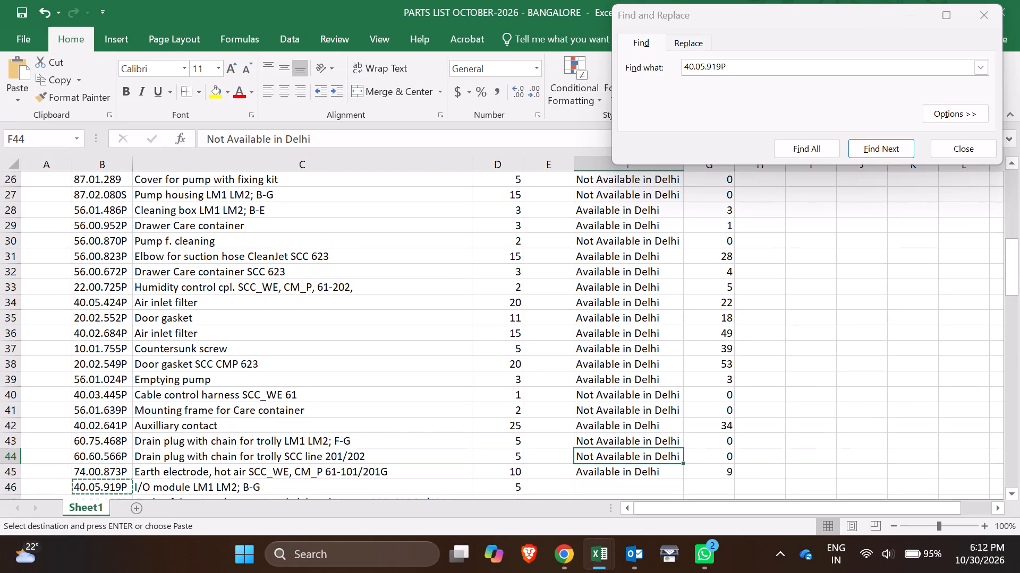
key("shift+Right")
key("ctrl+c")
key("Down")
key("Down")
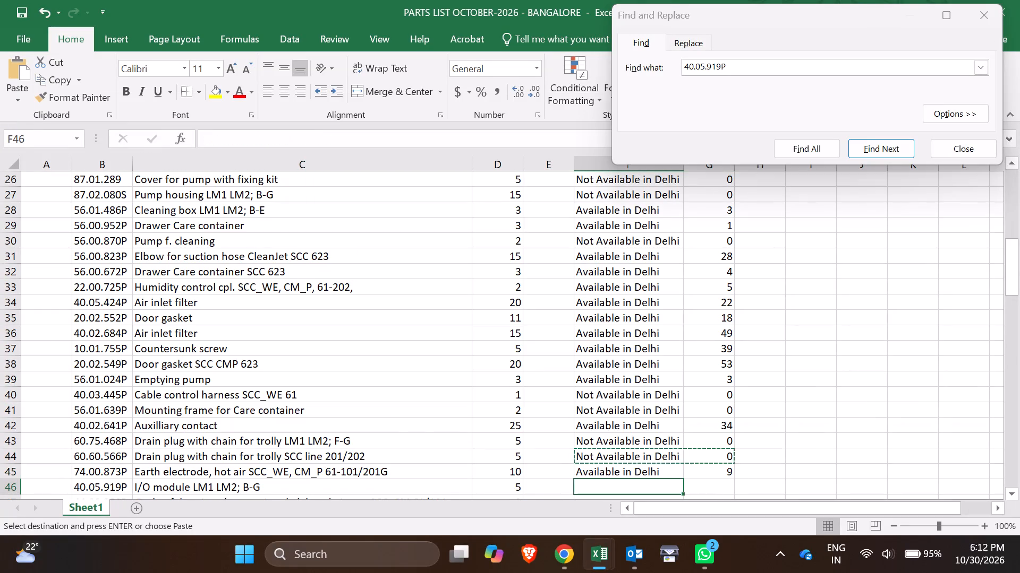
key("ctrl+v")
key("ctrl+s")
key("ctrl+Return")
key("Down")
key("Down")
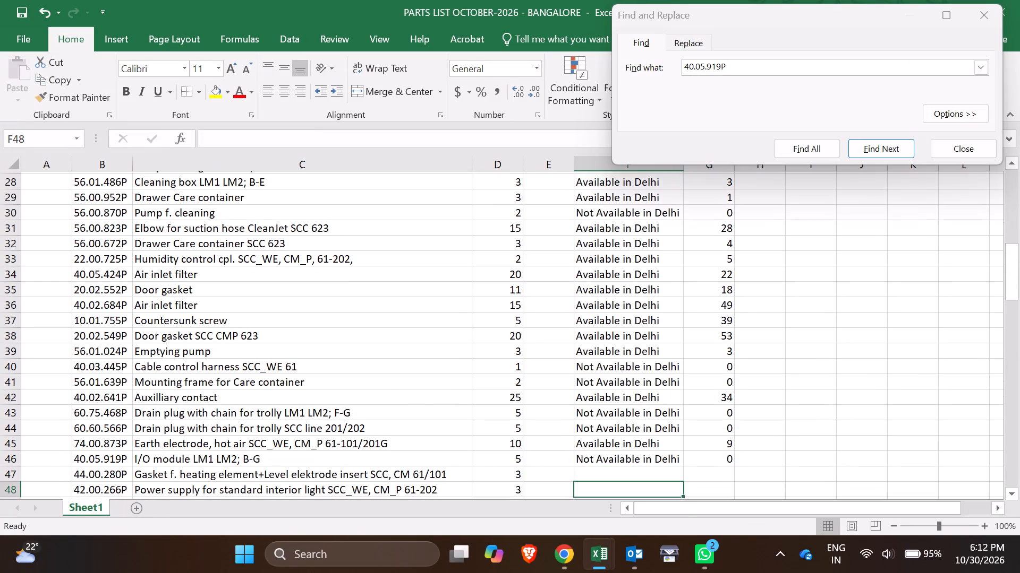
left_click(975, 17)
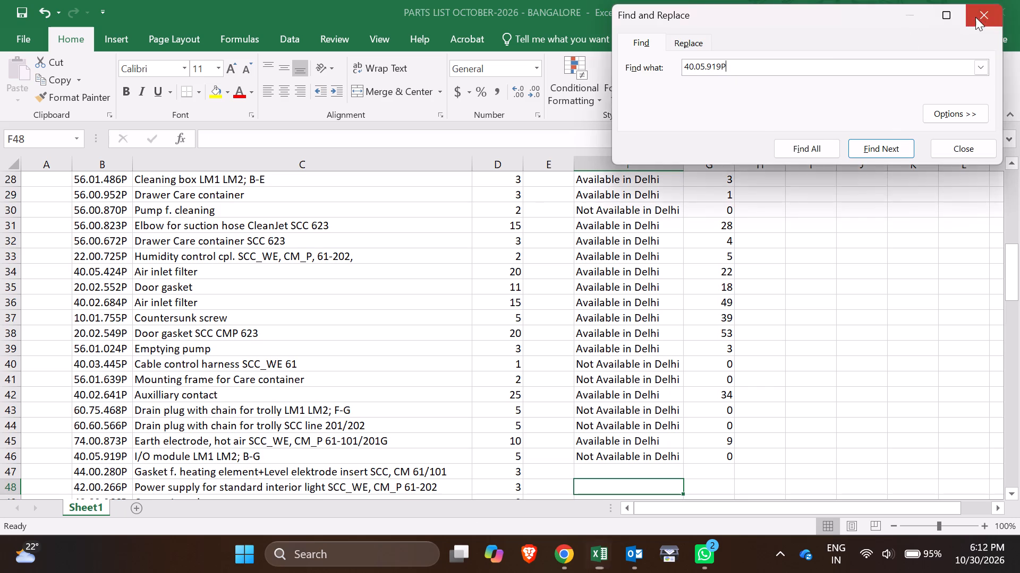
key("ctrl+s")
key("ctrl+s")
Review the remaining parts from row 47 down that still have no Delhi availability filled in.
scroll(641, 329, "down", 3)
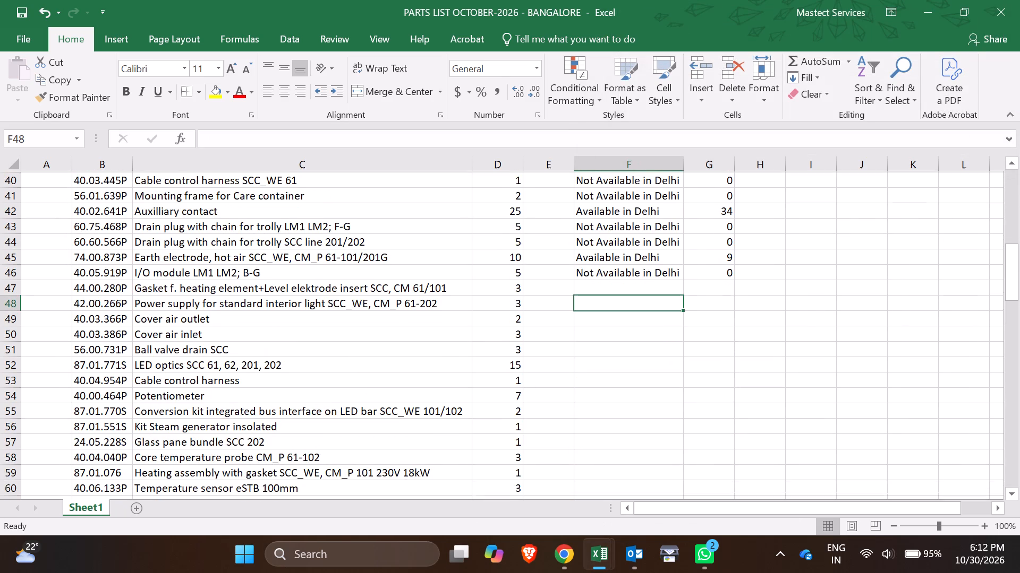
scroll(641, 329, "down", 8)
scroll(641, 329, "up", 4)
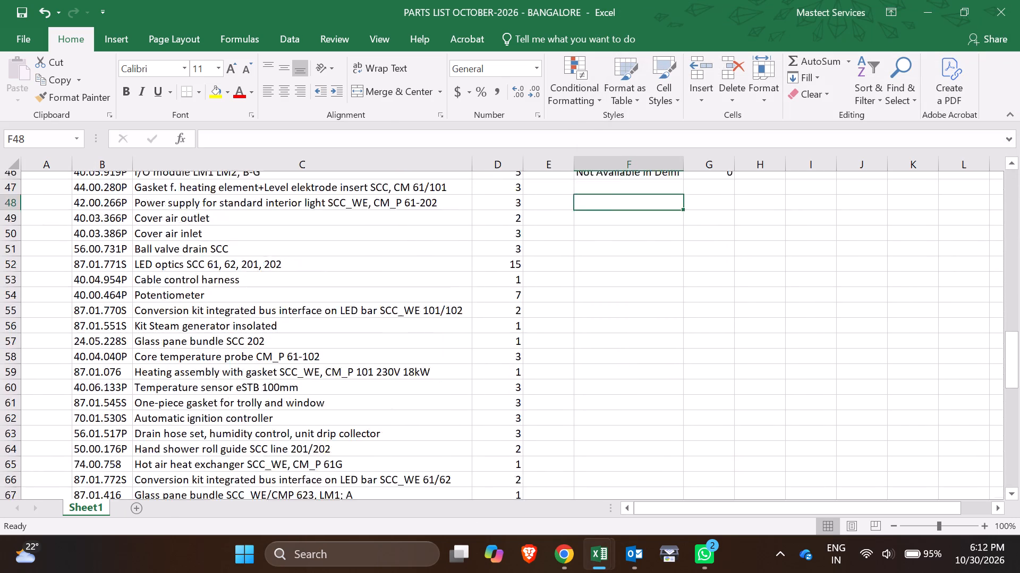
scroll(641, 329, "up", 1)
scroll(641, 329, "down", 6)
scroll(641, 329, "up", 4)
Copy the heating element and level electrode gasket code 44.00.280P from B47 and look up its quantity in ZISHAN-15.
left_click(613, 299)
key("ctrl+s")
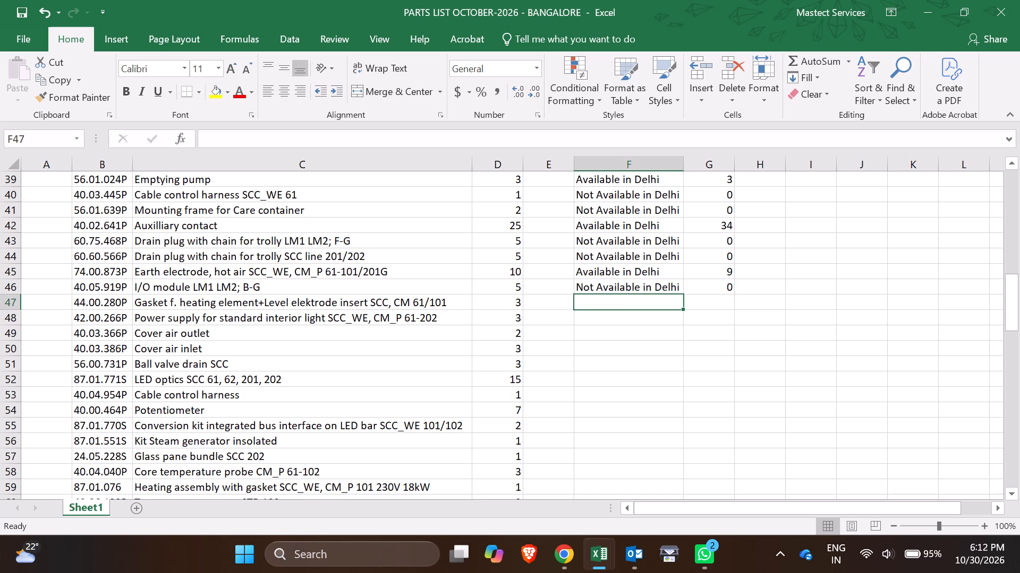
key("Left")
key("Left")
key("Left")
key("Left")
key("ctrl+c")
key("alt+Tab")
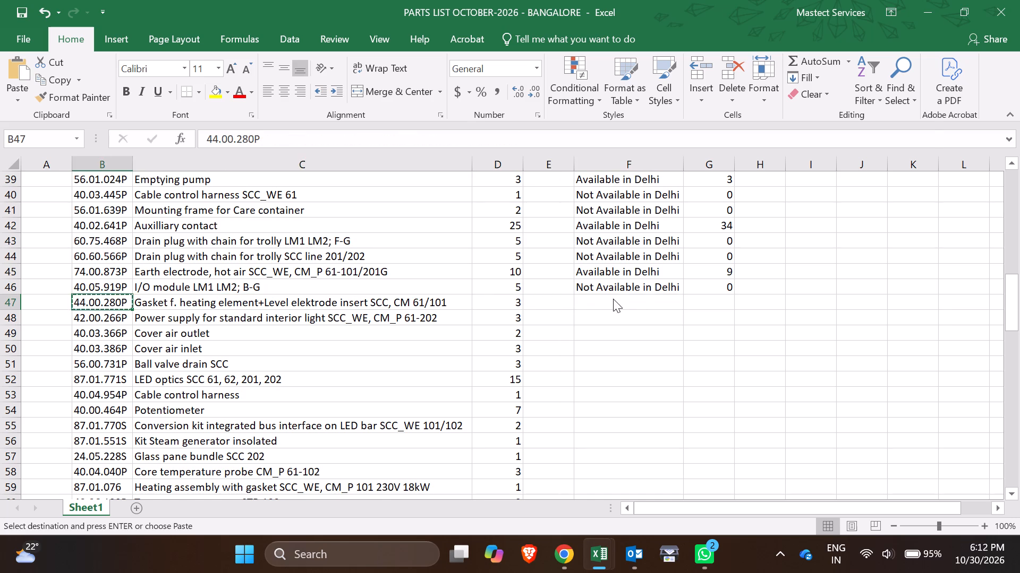
key("ctrl+f")
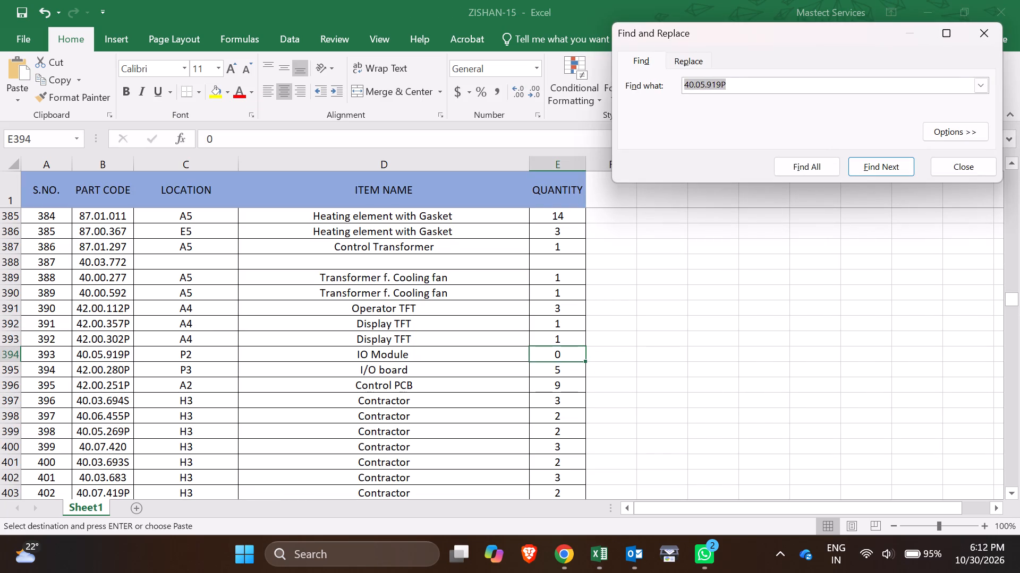
key("BackSpace")
key("ctrl+v")
key("Return")
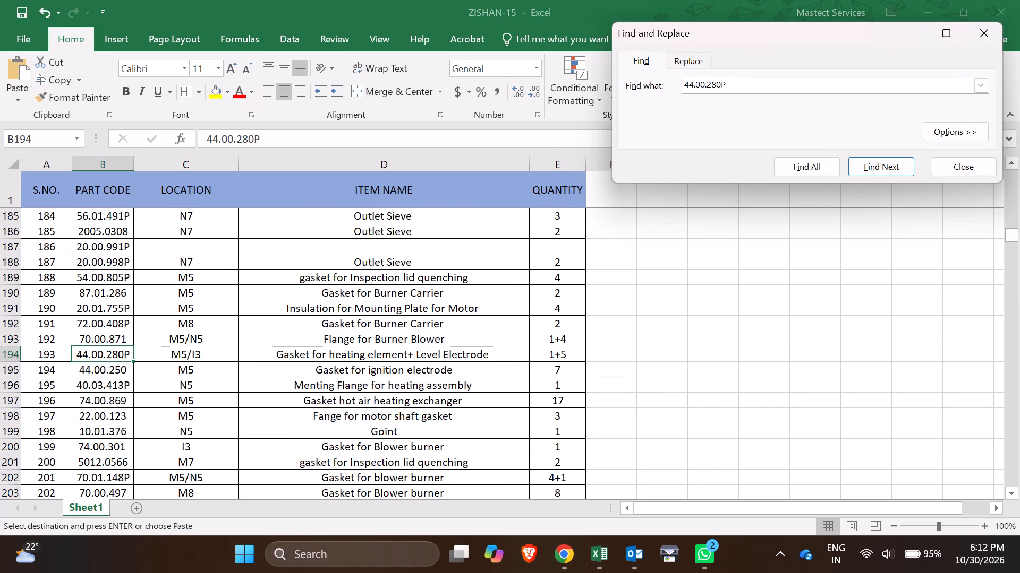
key("Return")
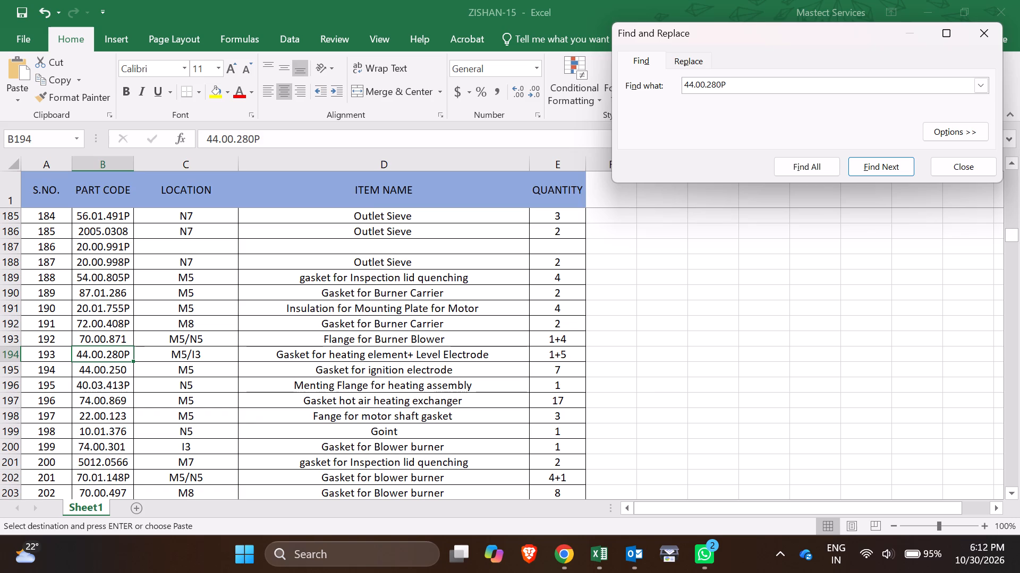
left_click(202, 353)
key("Right")
key("Right")
key("Right")
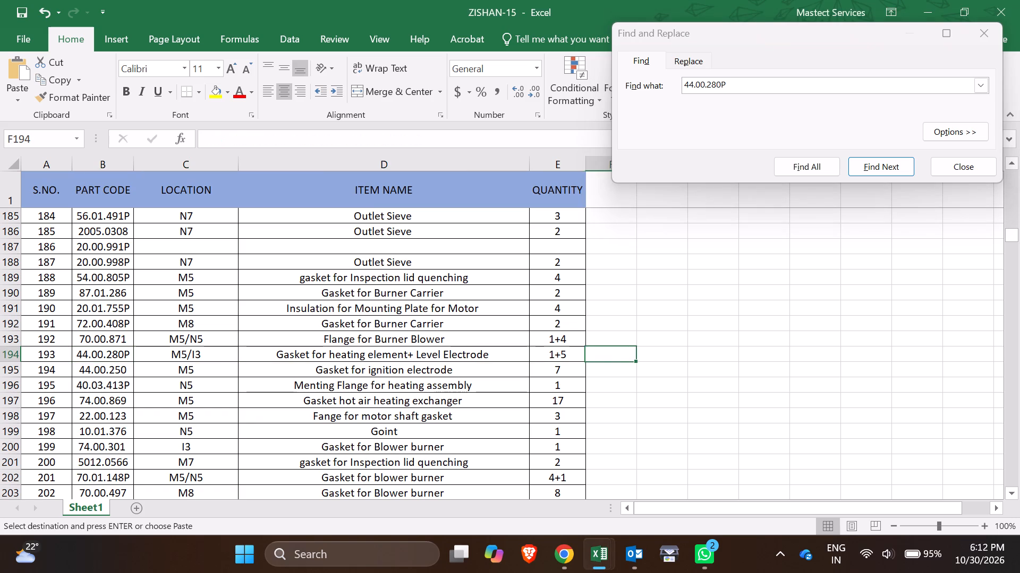
key("Left")
In the parts list, copy "Available in Delhi" from F45 into F47, enter 6 in G47 and save.
key("alt+Tab")
key("alt+Tab")
key("Right")
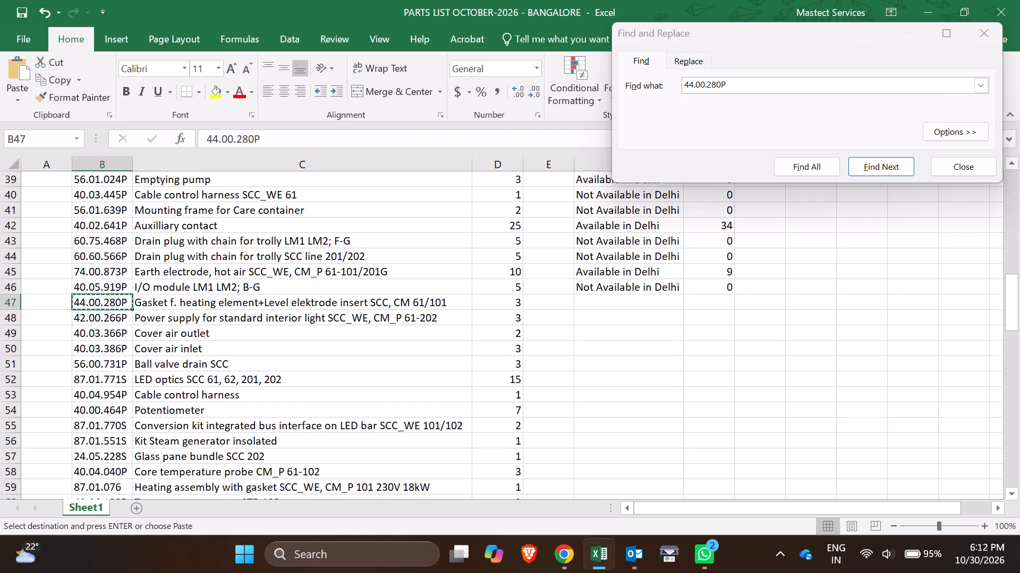
key("Right")
key("Right")
key("Right")
key("Up")
key("Up")
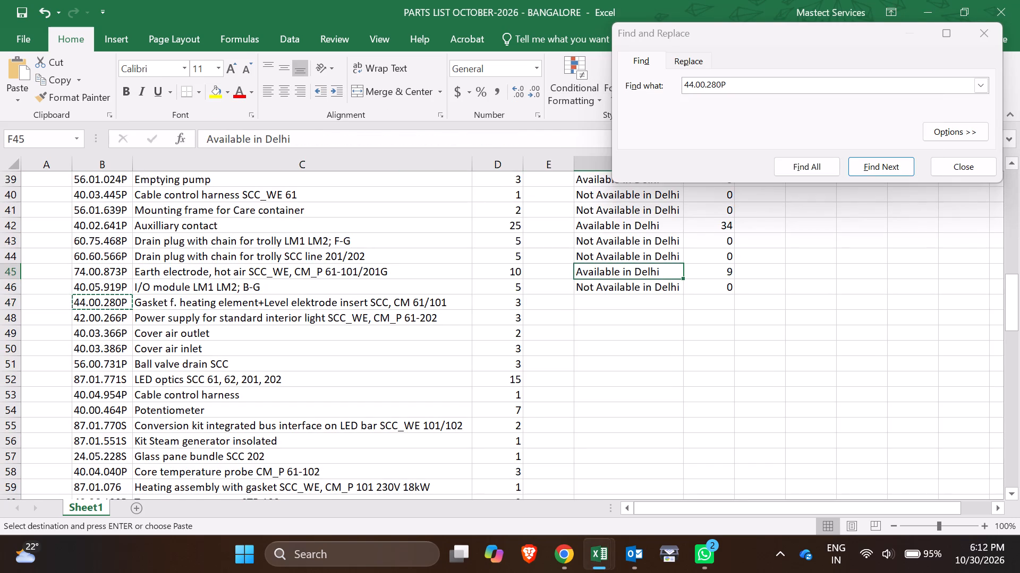
key("ctrl+c")
key("Down")
key("Down")
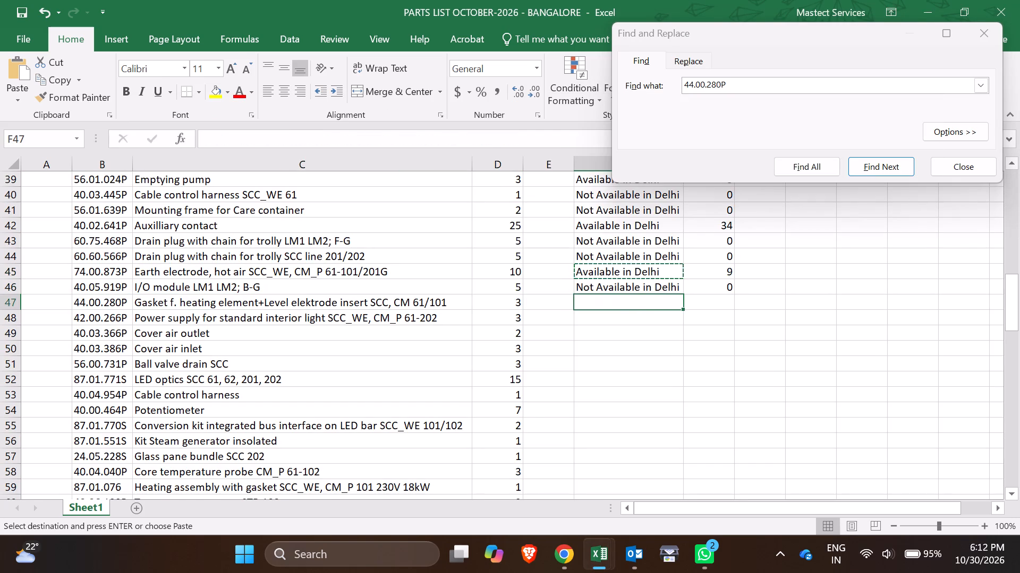
key("ctrl+v")
key("Right")
key("6")
key("Return")
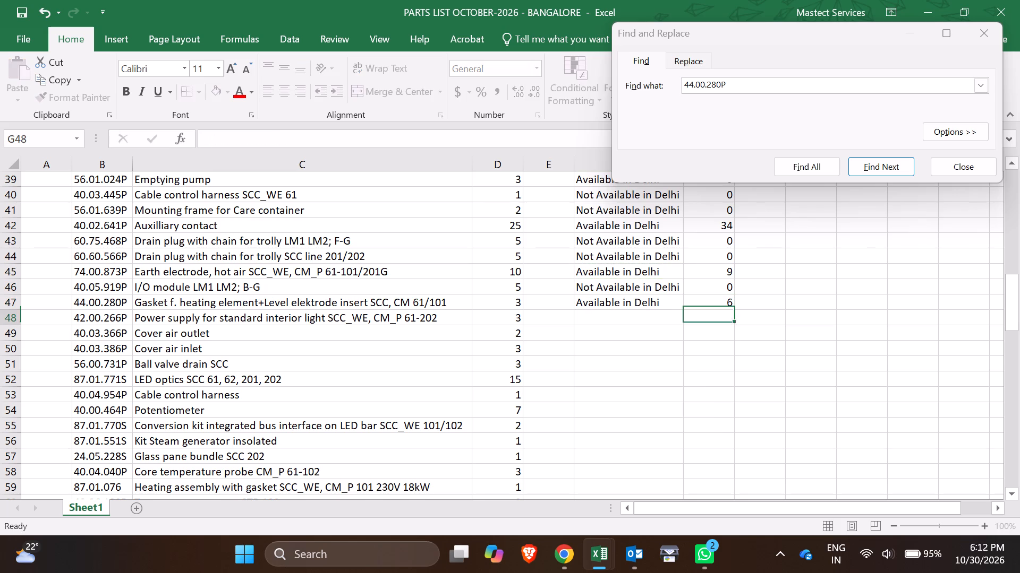
key("ctrl+s")
Copy the interior light power supply code 42.00.266P from B48 and look up its quantity in ZISHAN-15.
key("Left")
key("Left")
key("Left")
key("Left")
key("Left")
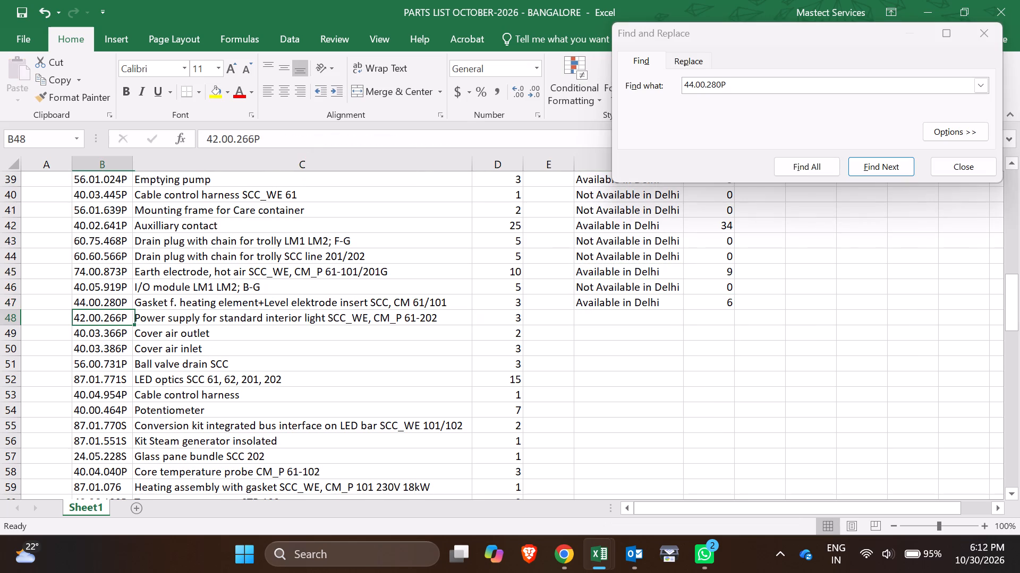
key("ctrl+c")
key("alt+Tab")
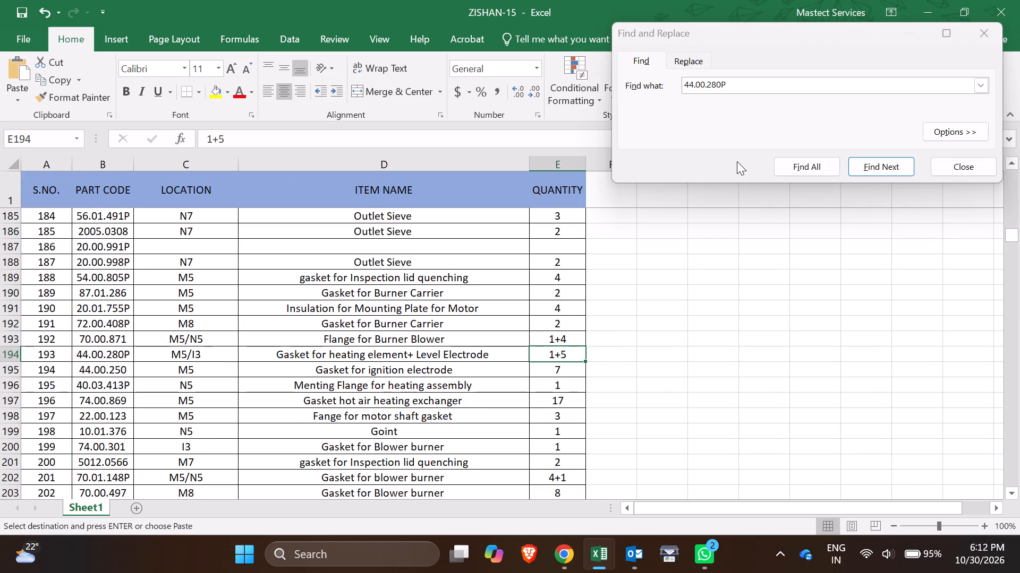
double_click(747, 84)
key("ctrl+v")
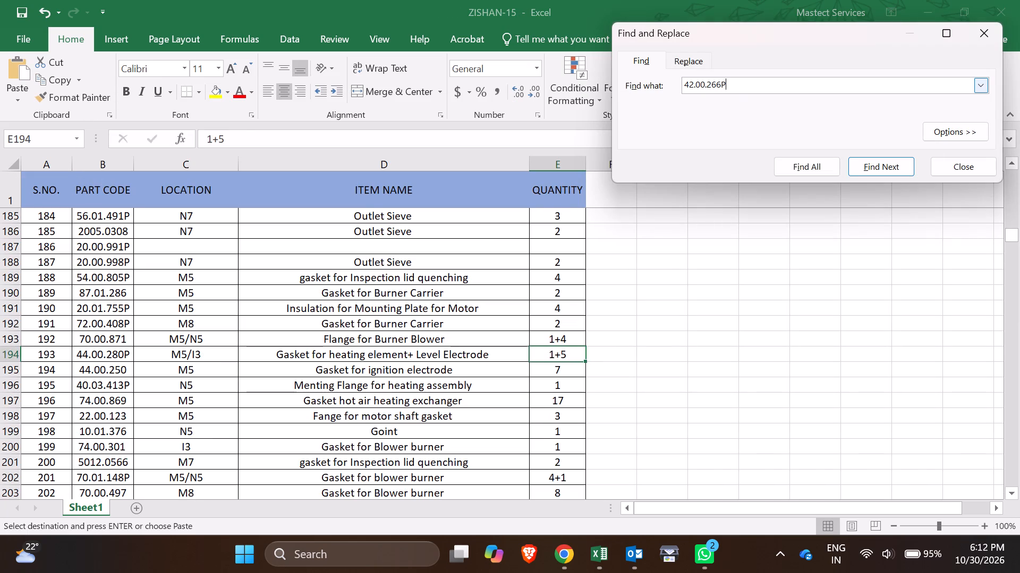
key("Return")
key("Return")
key("Right")
key("Right")
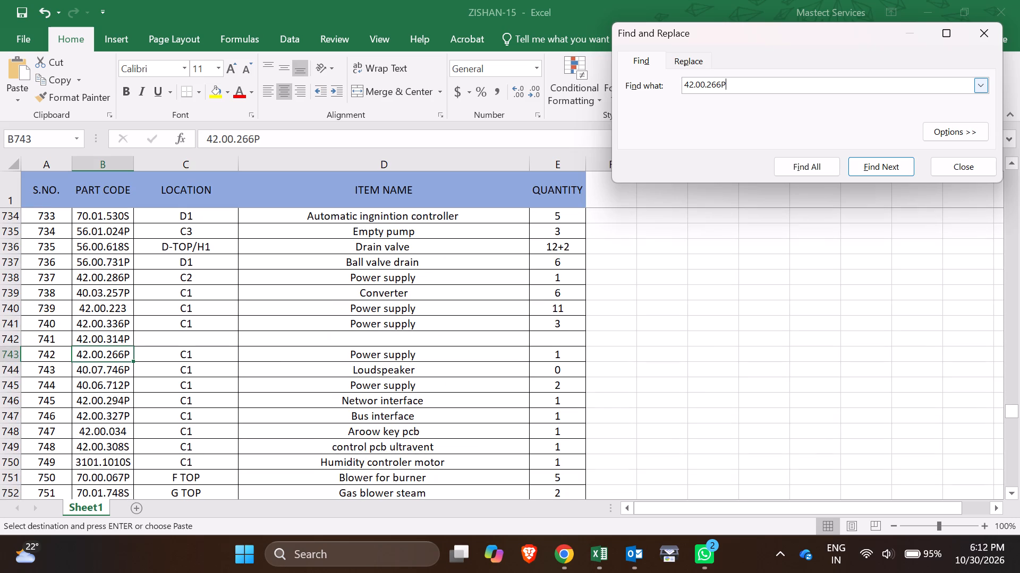
In the parts list, fill "Available in Delhi" from F47 down into F48, enter 1 in G48 and save.
key("alt+Tab")
key("alt+Tab")
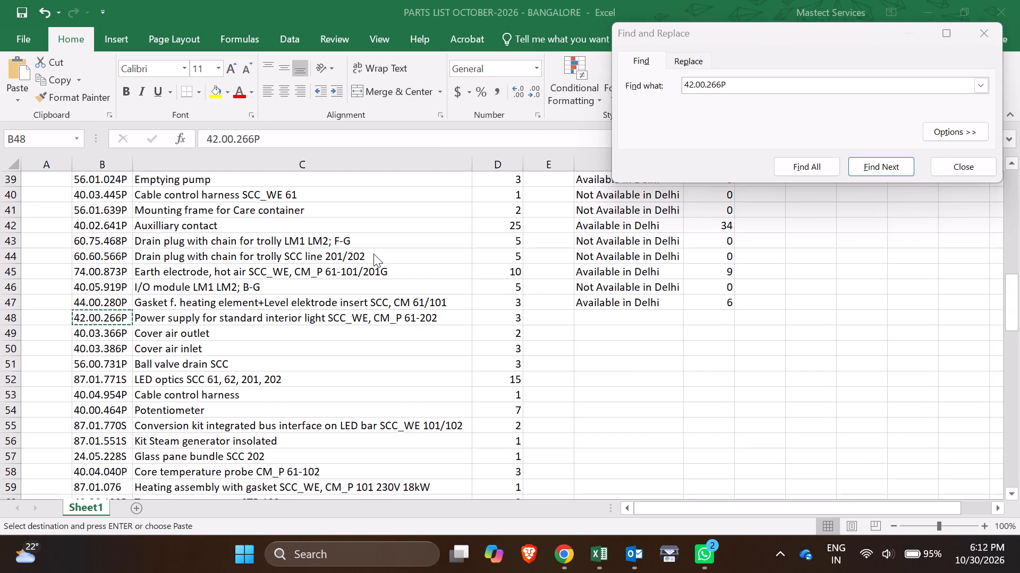
key("Right")
key("Right")
key("Right")
key("Right")
key("ctrl+d")
key("Right")
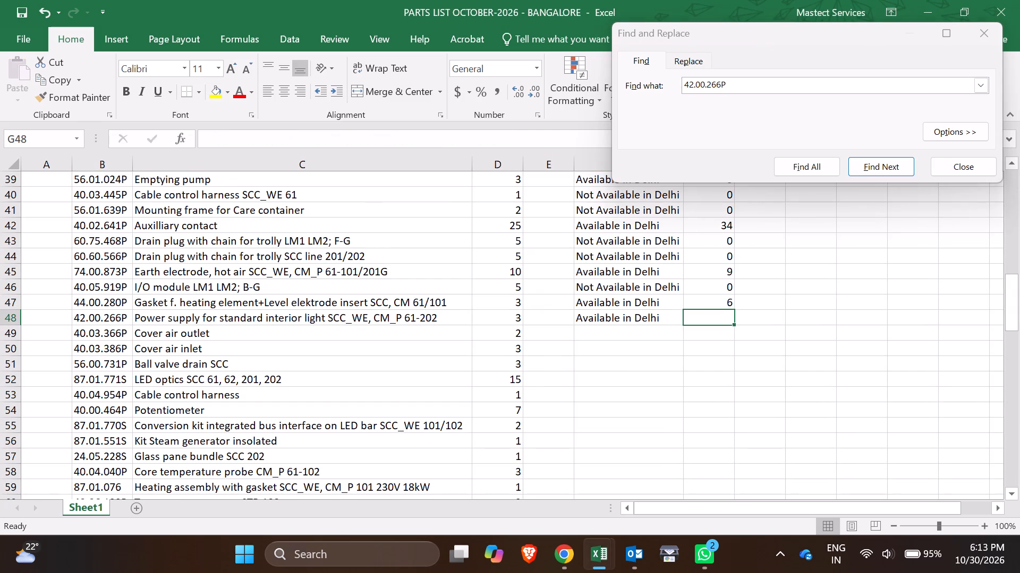
key("1")
key("Return")
key("ctrl+s")
Copy the cover air outlet code 40.03.366P from B49 and look up its quantity in ZISHAN-15.
key("Left")
key("Left")
key("Left")
key("Left")
key("Left")
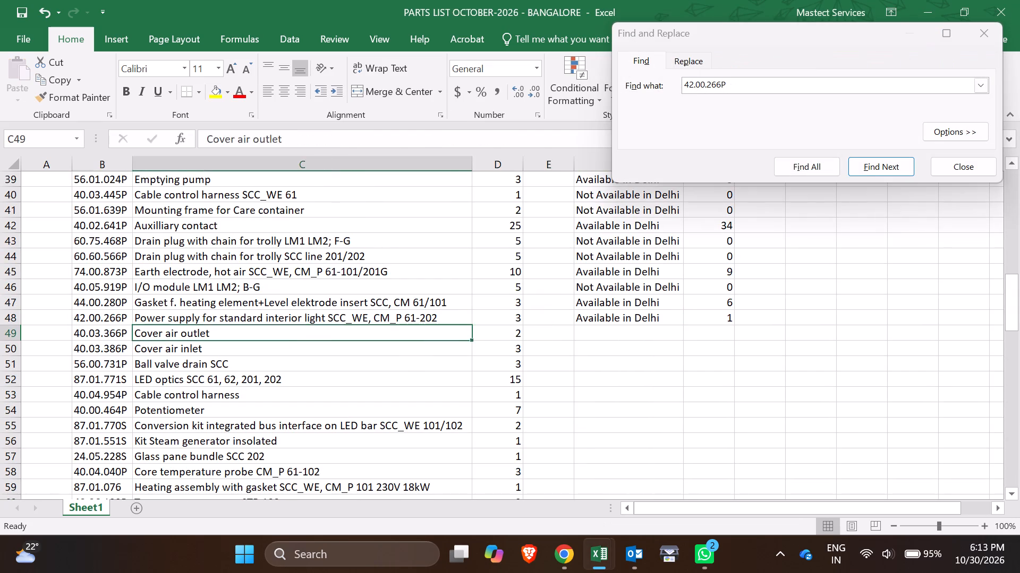
key("ctrl+c")
key("alt+Tab")
key("alt+Tab")
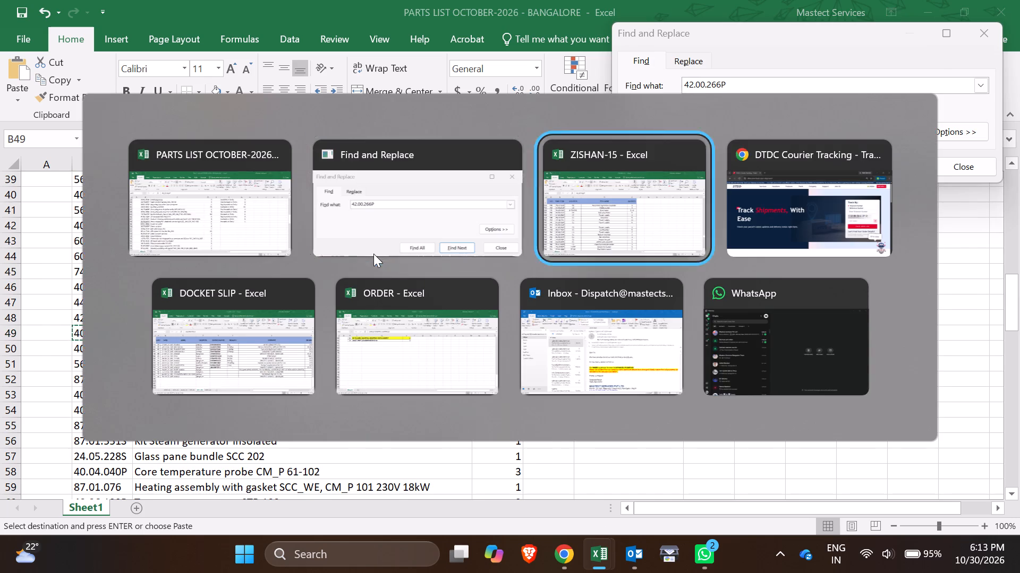
double_click(769, 90)
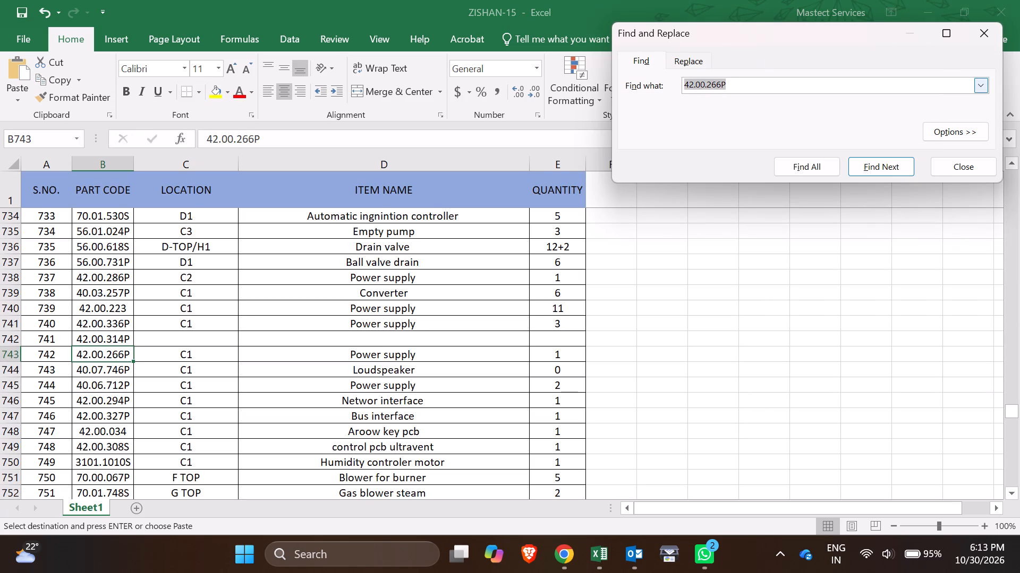
key("ctrl+v")
key("Return")
key("Return")
key("Right")
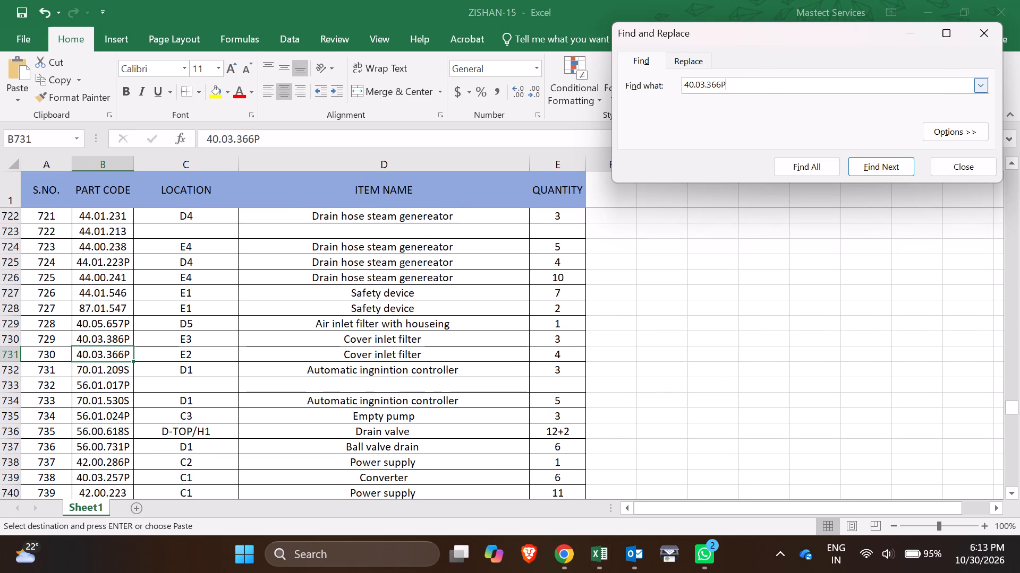
In the parts list, fill "Available in Delhi" from F48 down into F49, enter 4 in G49 and save.
key("Right")
key("alt+Tab")
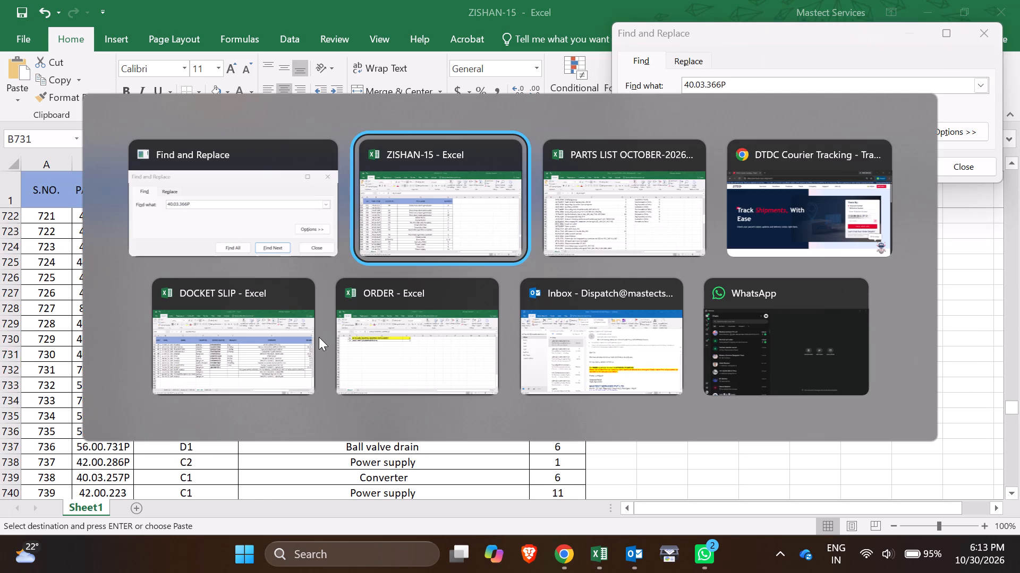
key("alt+Tab")
key("Right")
key("Right")
key("Right")
key("Right")
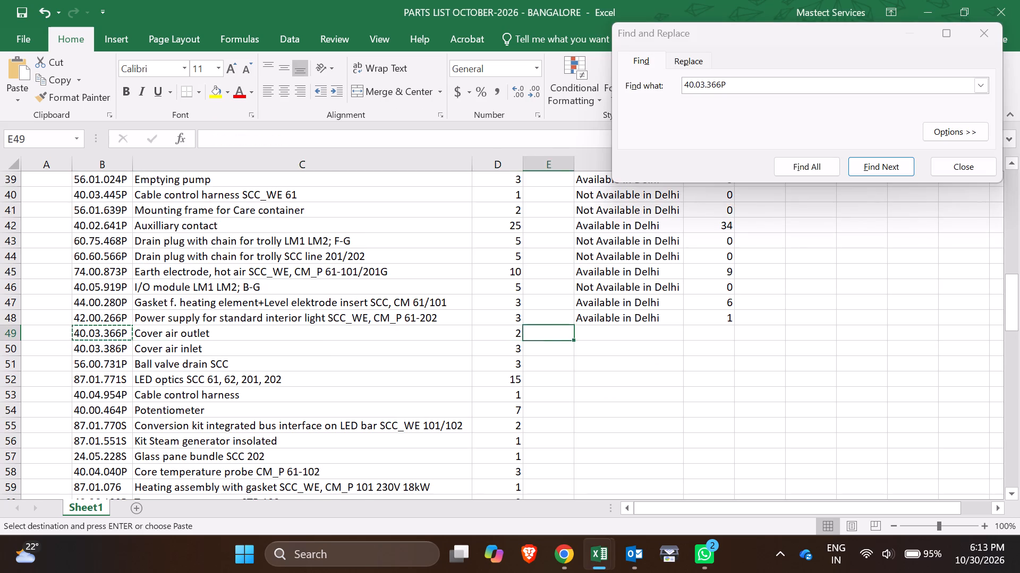
key("ctrl+d")
key("Right")
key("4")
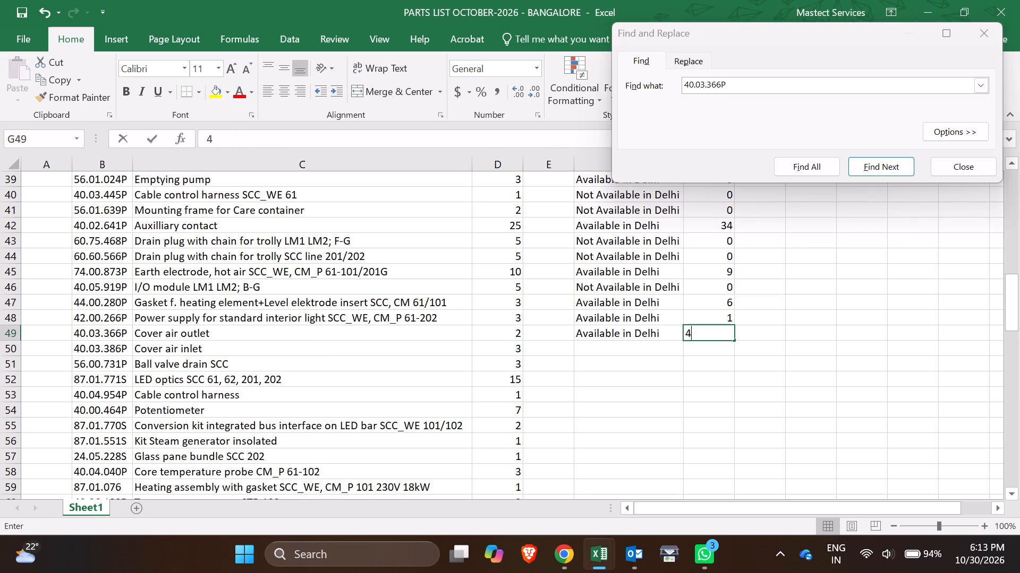
key("Return")
key("ctrl+s")
Copy the cover air inlet code 40.03.386P from B50 and look up its quantity in ZISHAN-15.
key("Left")
key("Left")
key("Left")
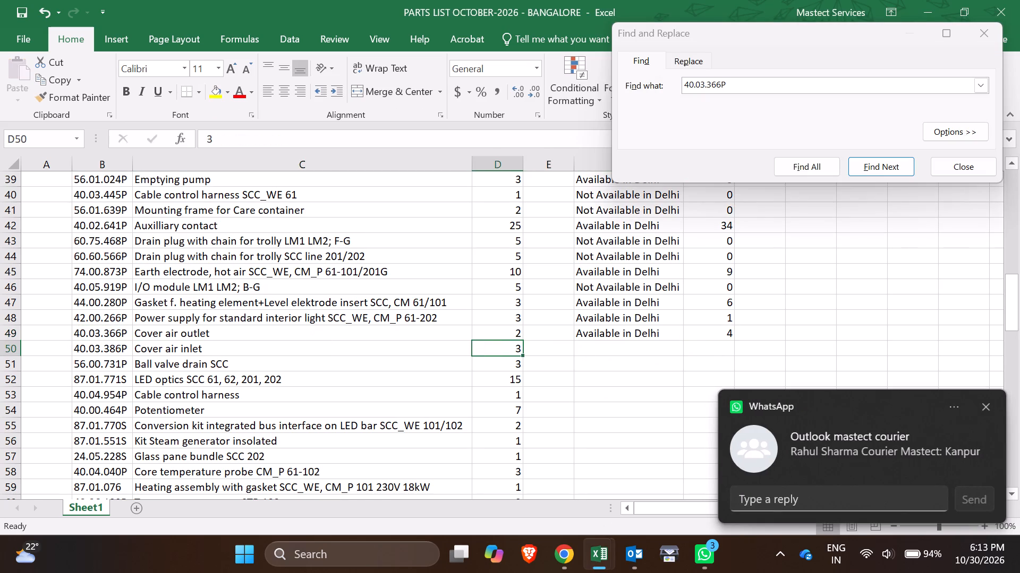
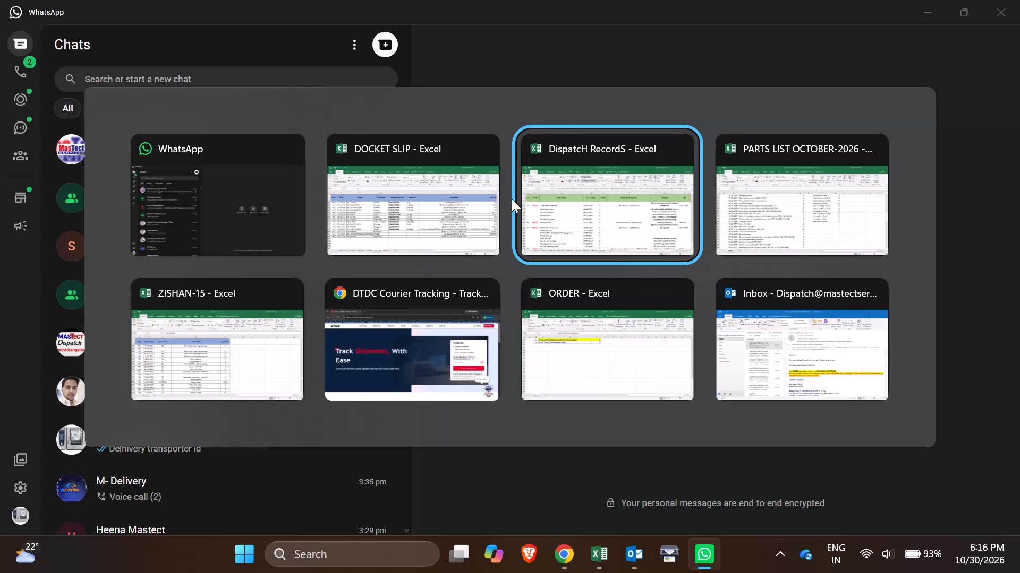
Copy the cover air inlet code 40.03.386P from B50 of the parts list and look up its quantity in ZISHAN-15.
key("alt+Right")
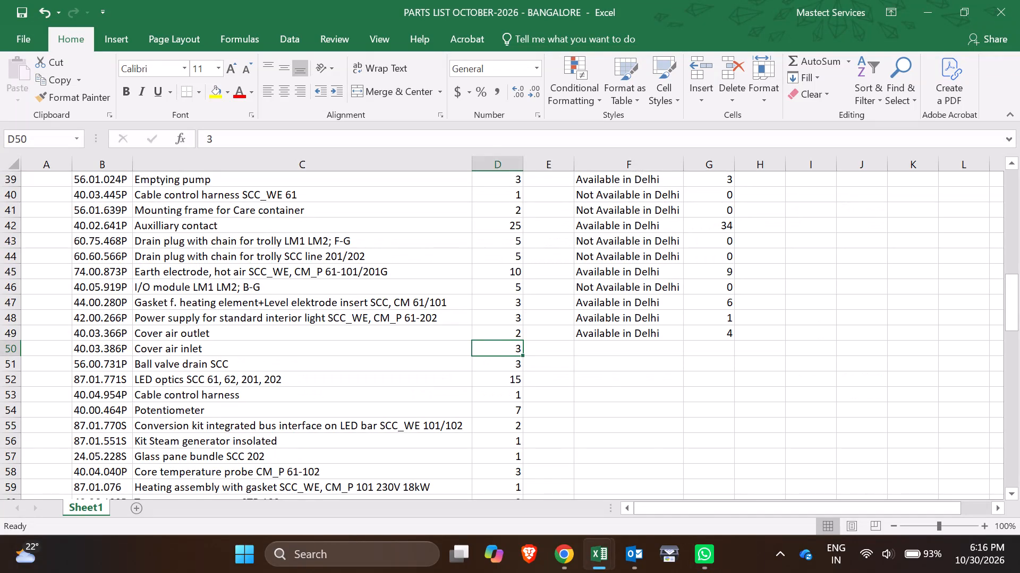
key("Left")
key("Left")
key("Left")
key("Right")
key("ctrl+c")
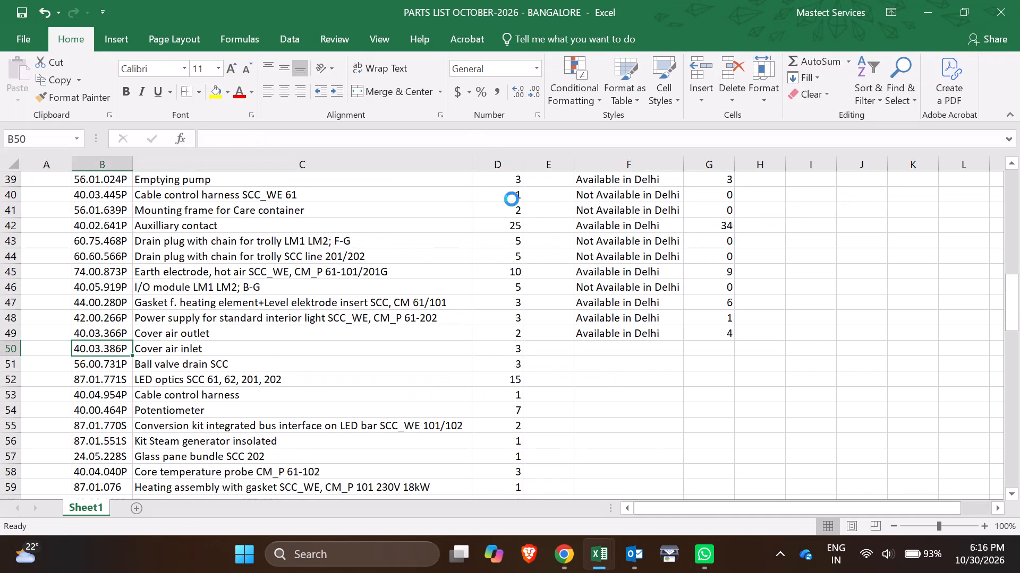
key("alt+Tab")
key("alt+Tab")
key("alt+Tab")
key("alt+Tab")
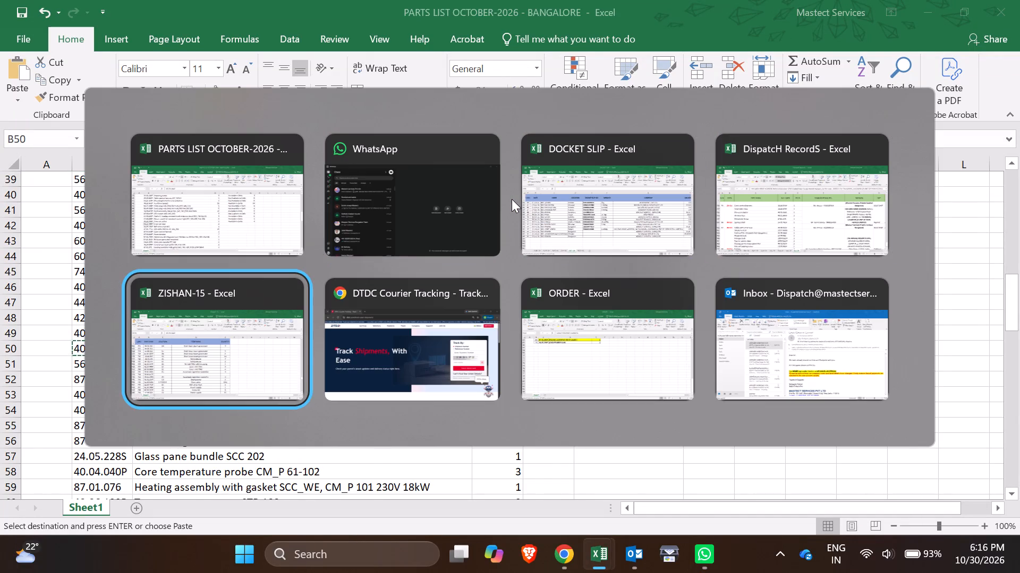
key("ctrl+f")
key("BackSpace")
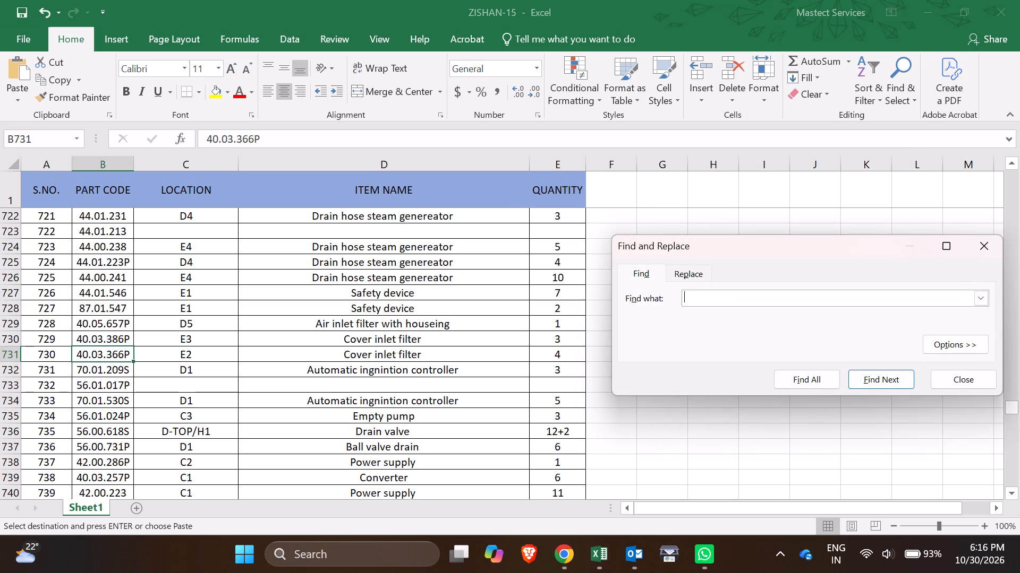
key("ctrl+v")
key("Return")
key("Return")
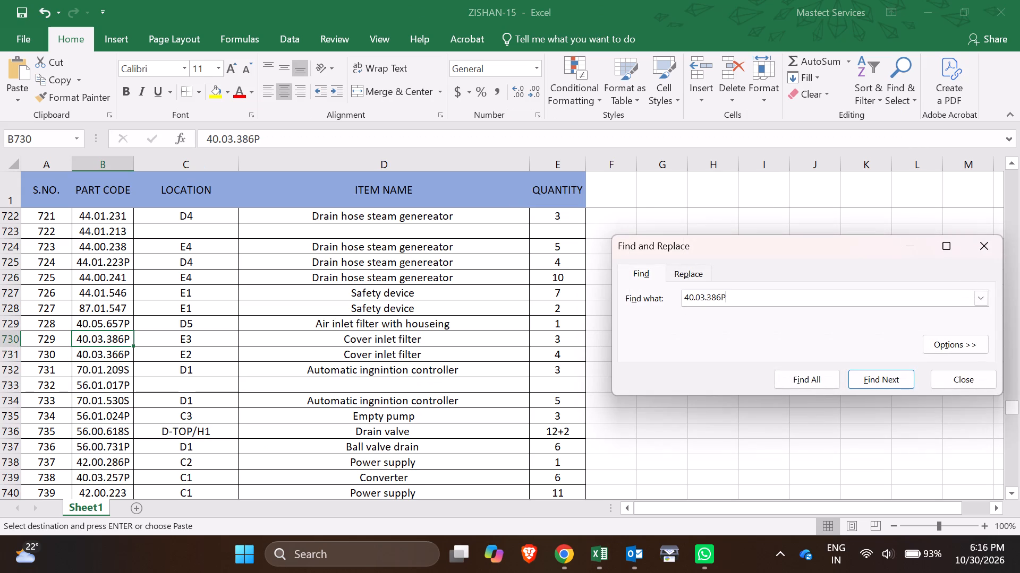
key("Return")
key("Right")
key("Right")
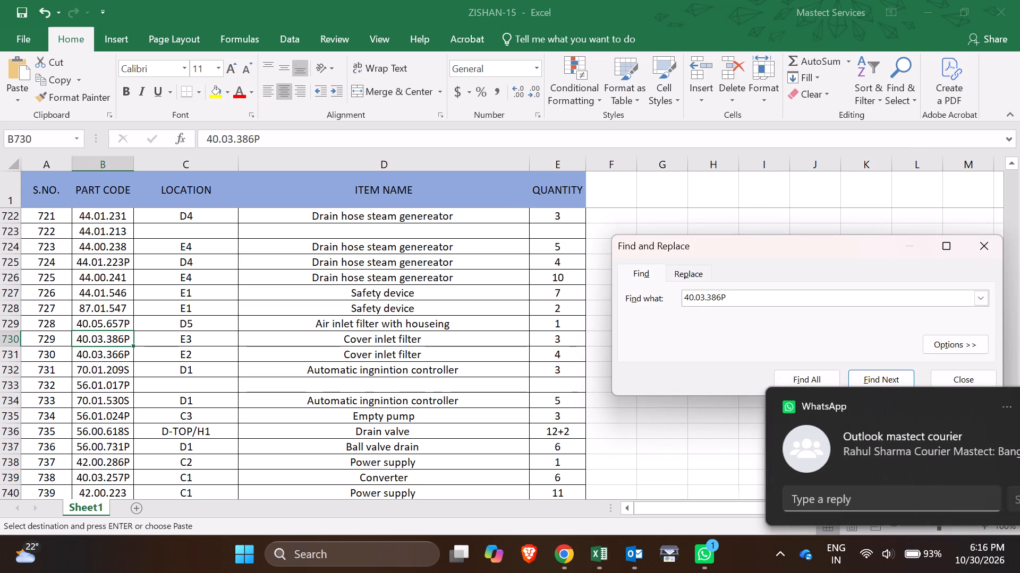
left_click(146, 334)
key("Right")
key("Right")
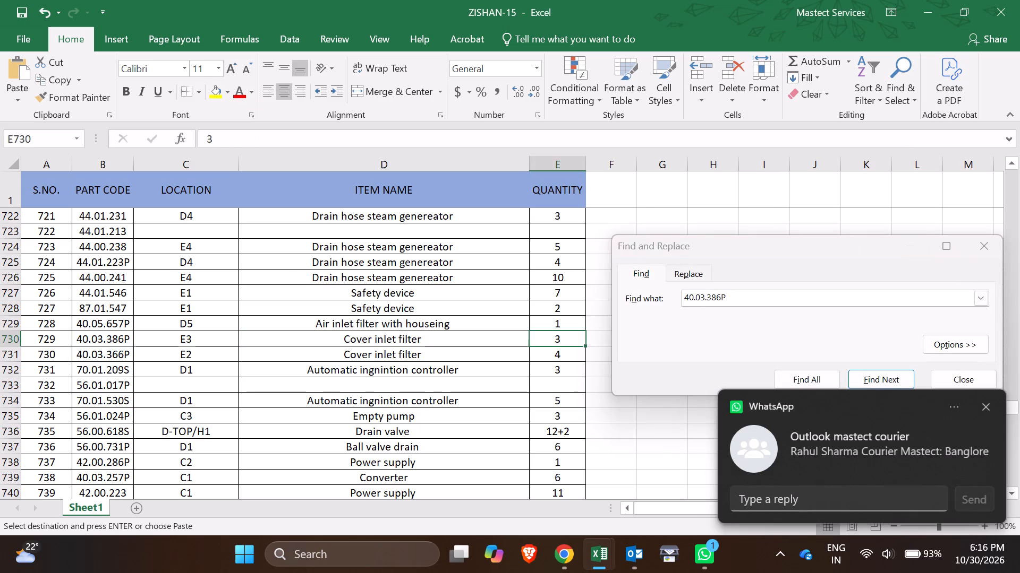
Return to the October parts list and move along row 50 towards the cover air inlet's Delhi availability cell.
key("alt+Tab")
key("alt+Tab")
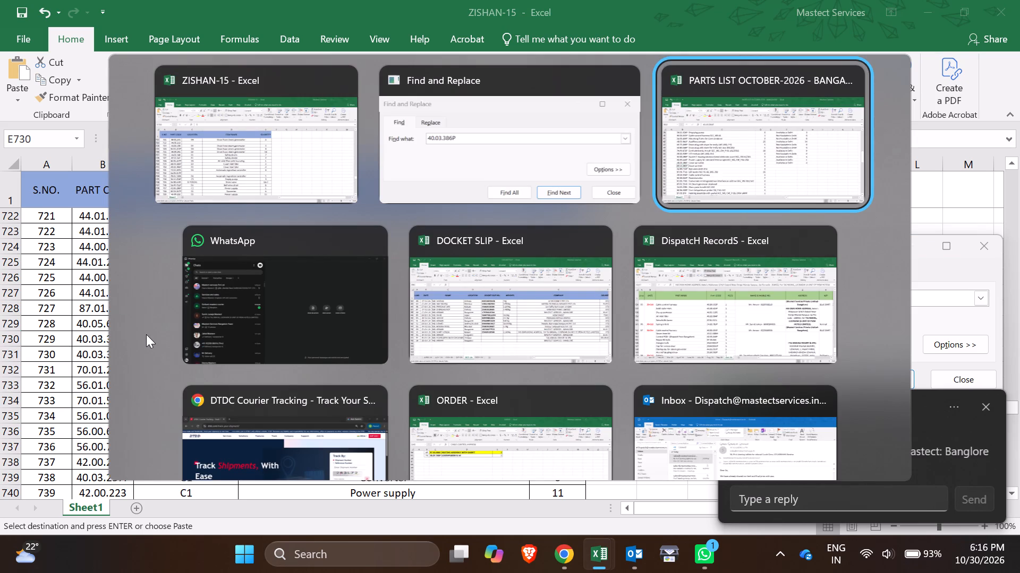
key("Right")
key("Right")
key("Right")
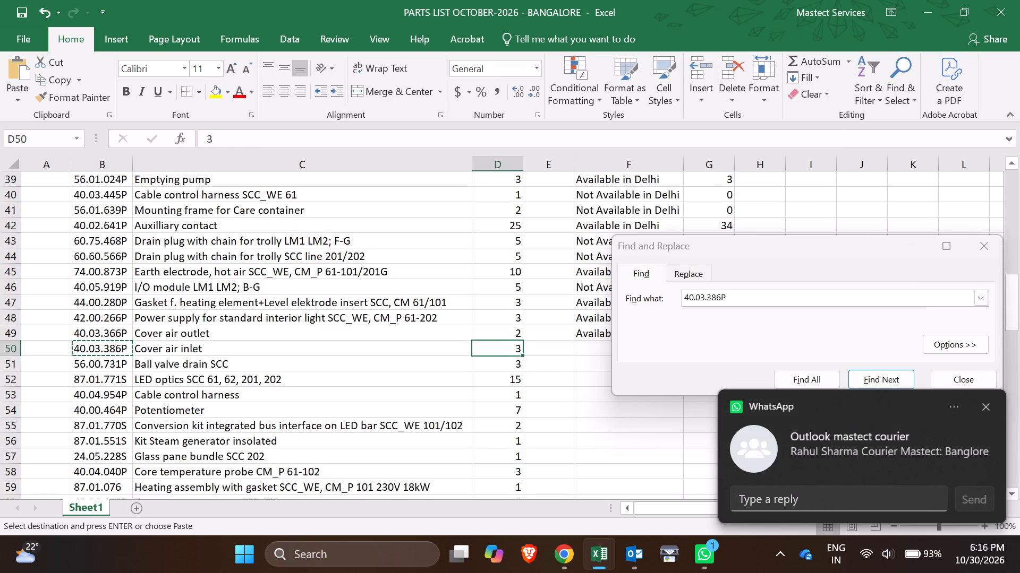
In the parts list, fill "Available in Delhi" from F49 down into F50, enter 3 in G50 and save.
key("Right")
key("ctrl+d")
key("Right")
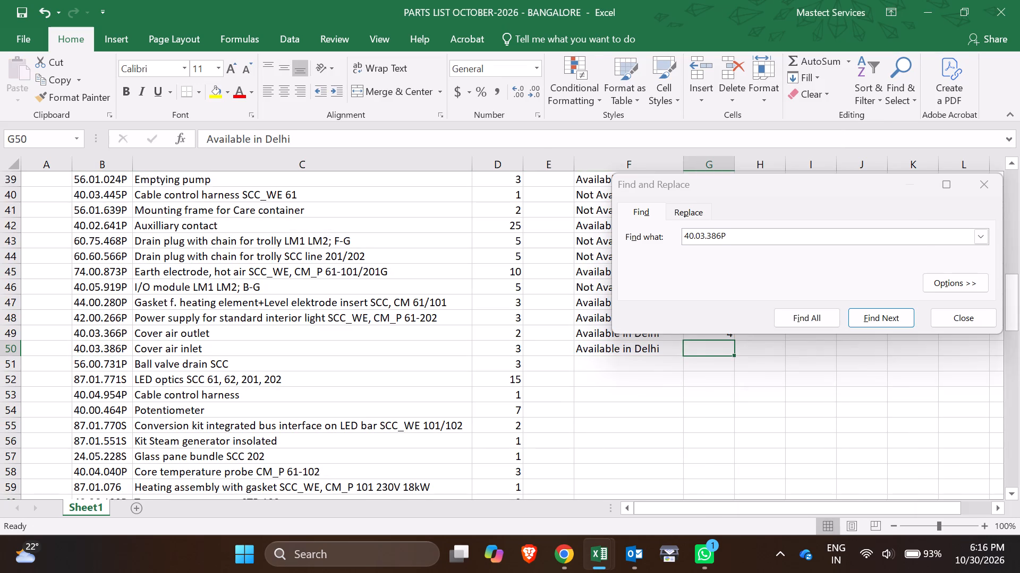
key("3")
key("Return")
key("ctrl+s")
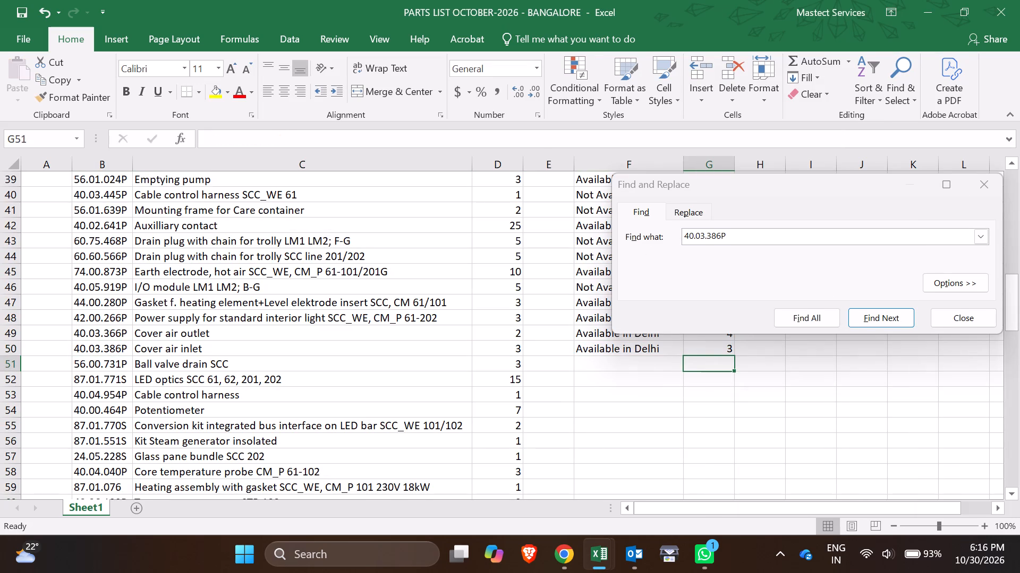
left_click(971, 180)
key("ctrl+s")
key("ctrl+s")
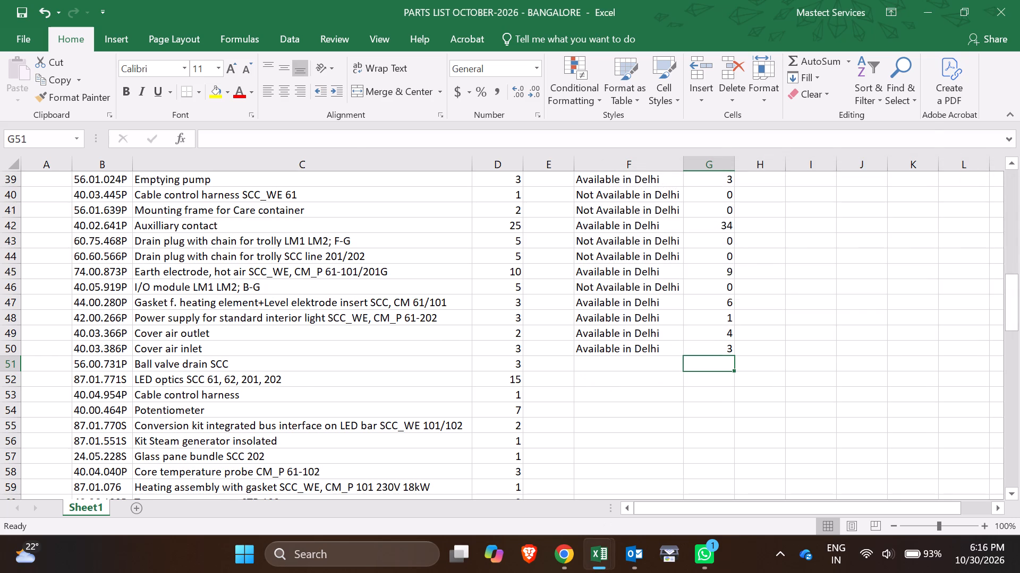
Switch from the parts list to the ZISHAN-15 workbook.
key("alt+Tab")
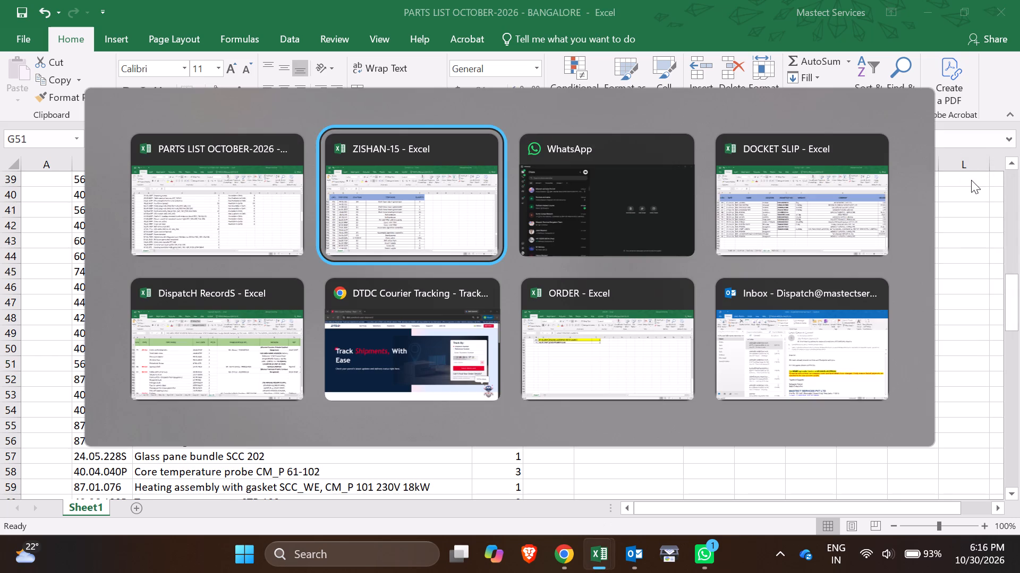
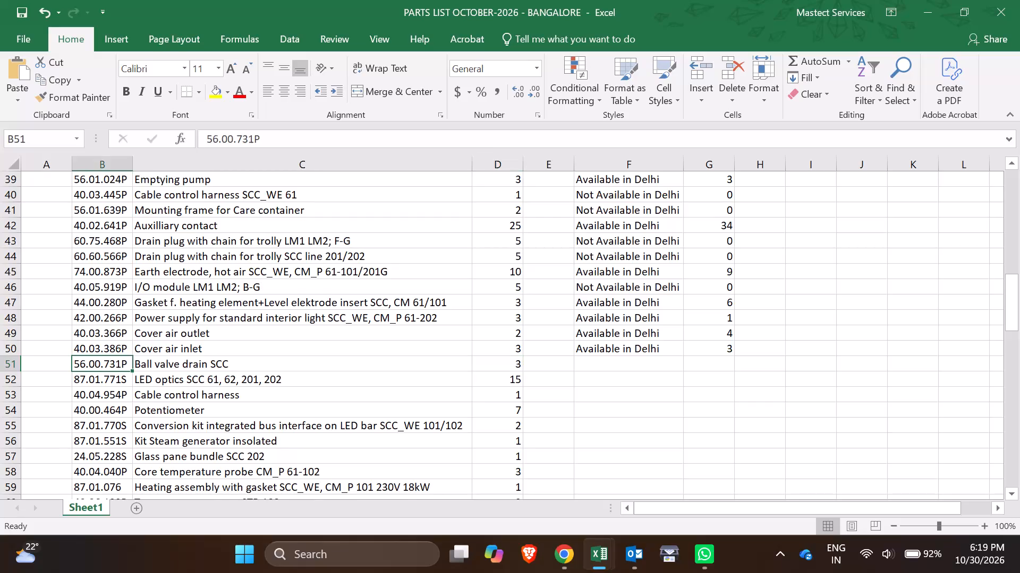
Switch from the parts list to the ZISHAN-15 workbook and save it.
key("ctrl+c")
key("alt+Tab")
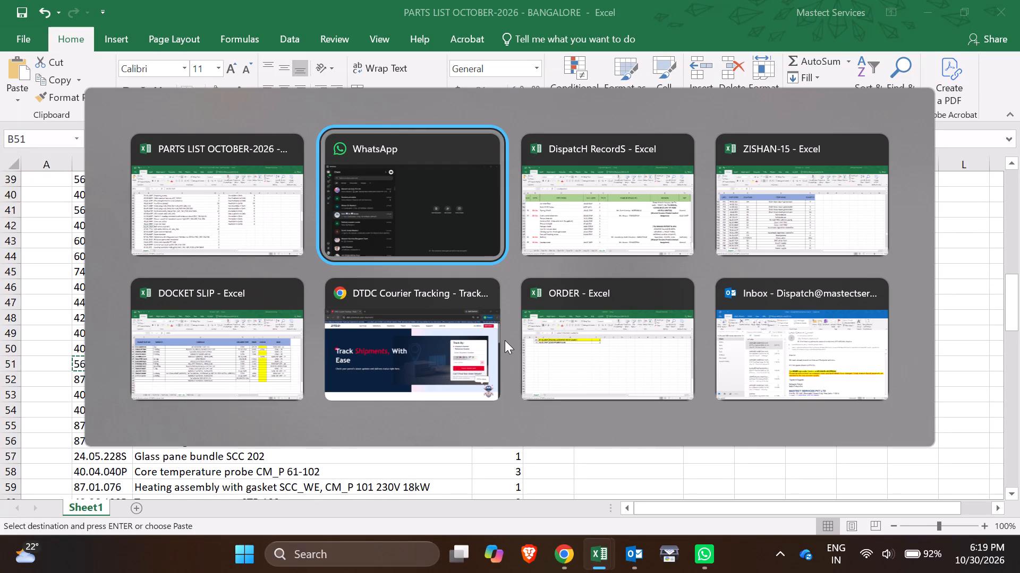
key("alt+Tab")
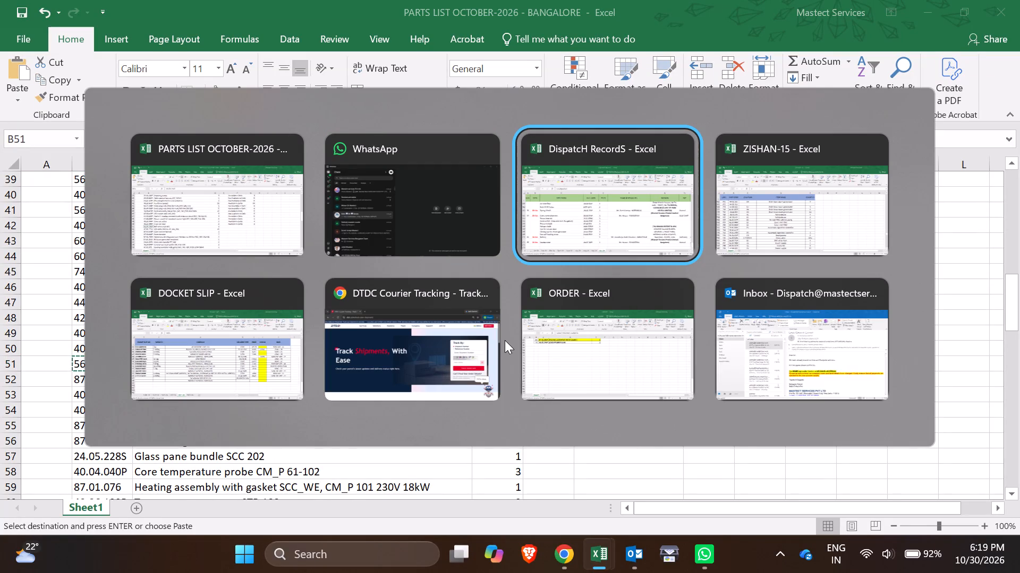
key("alt+Left")
key("alt+Left")
key("alt+Right")
key("alt+Right")
key("alt+Right")
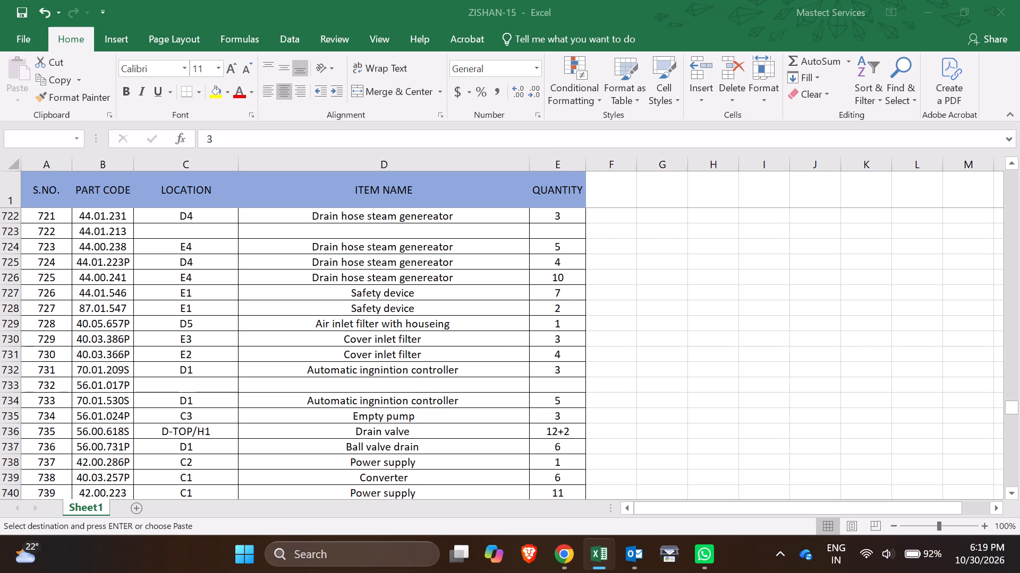
key("ctrl+s")
key("ctrl+s")
Switch to the DOCKET SLIP workbook and save it.
key("alt+Tab")
key("alt+Tab")
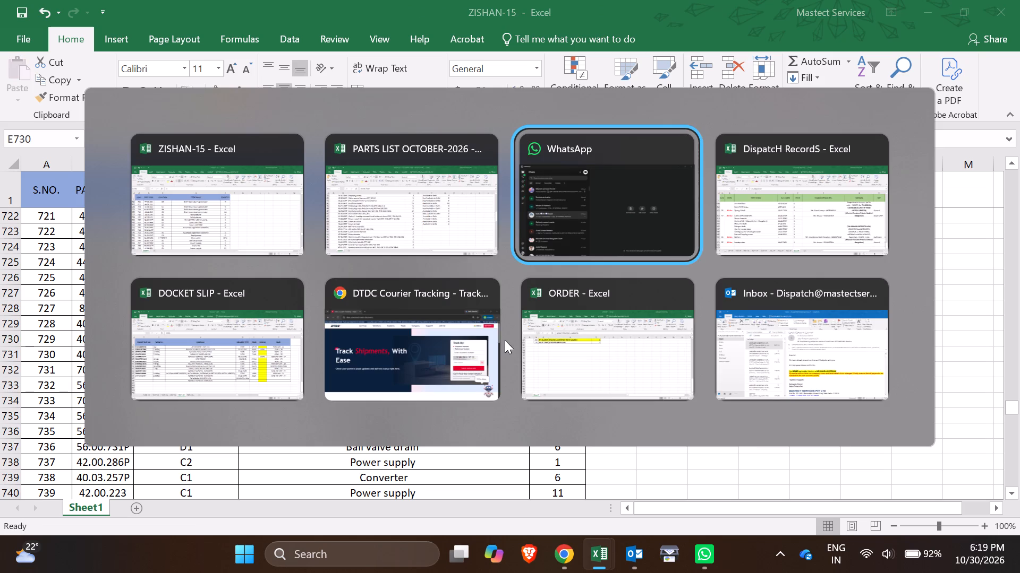
key("alt+Left")
key("alt+Down")
key("alt+Left")
key("ctrl+s")
key("ctrl+s")
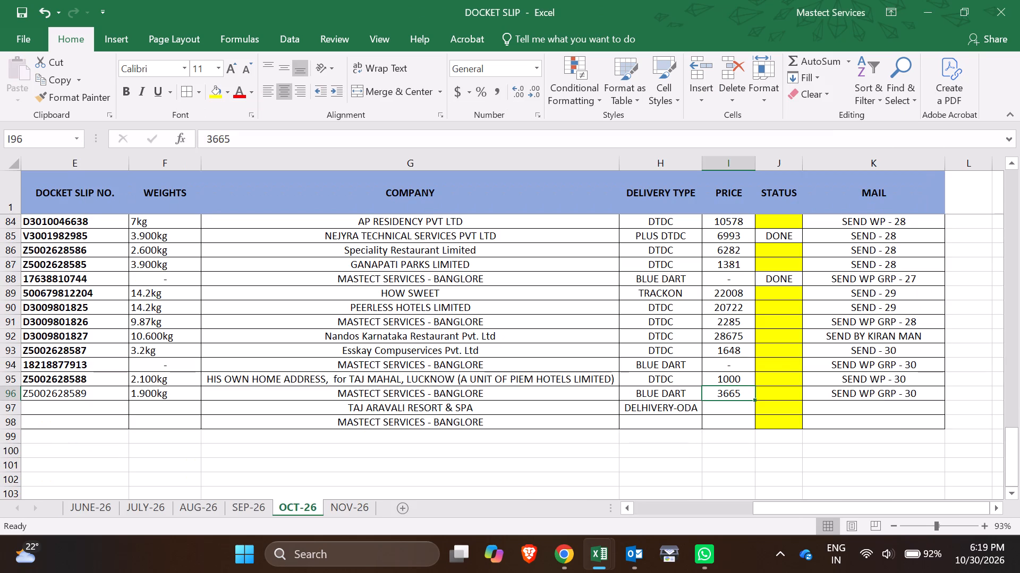
On the OCT-26 sheet, make the docket slip number in E96 bold and save the workbook.
key("alt+Tab")
key("alt+Tab")
key("Down")
key("Left")
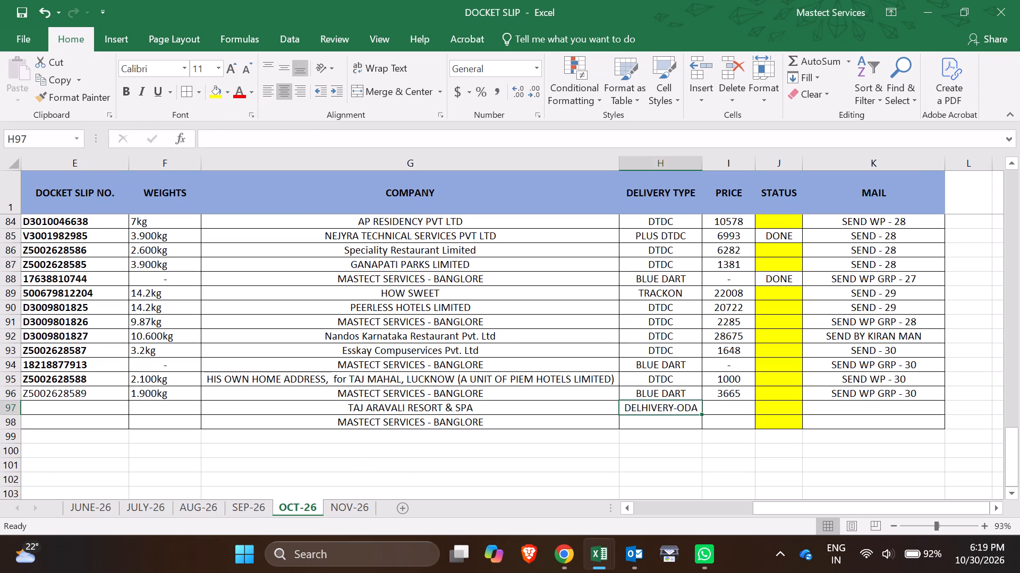
key("Left")
key("Left")
key("Right")
key("Right")
key("Left")
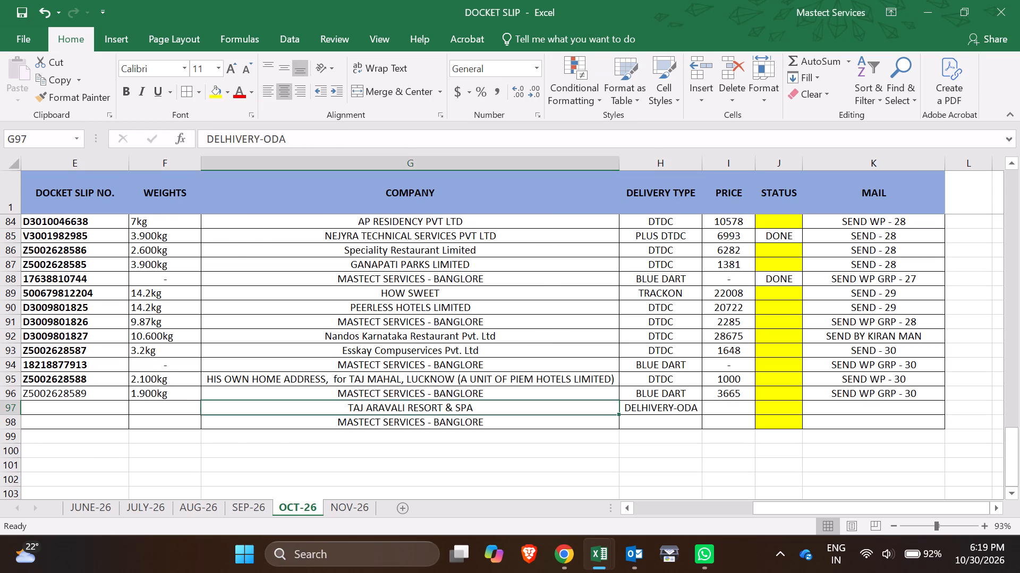
key("Left")
key("Left")
key("Left")
key("Left")
key("Left")
key("Left")
key("Right")
key("Right")
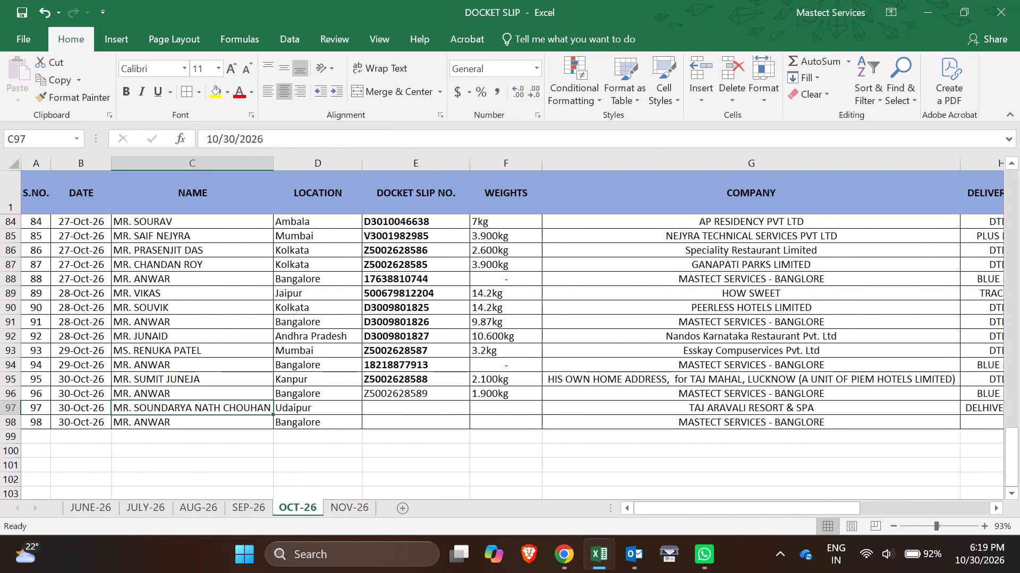
key("Right")
key("Right")
key("Up")
key("ctrl+b")
key("ctrl+s")
key("Return")
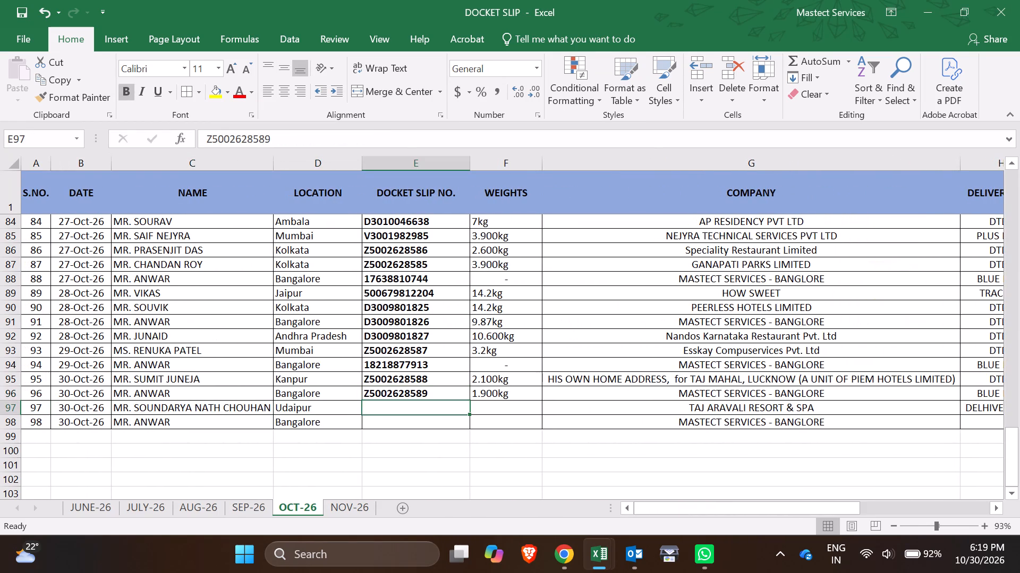
key("alt+Tab")
key("ctrl+s")
key("alt+Tab")
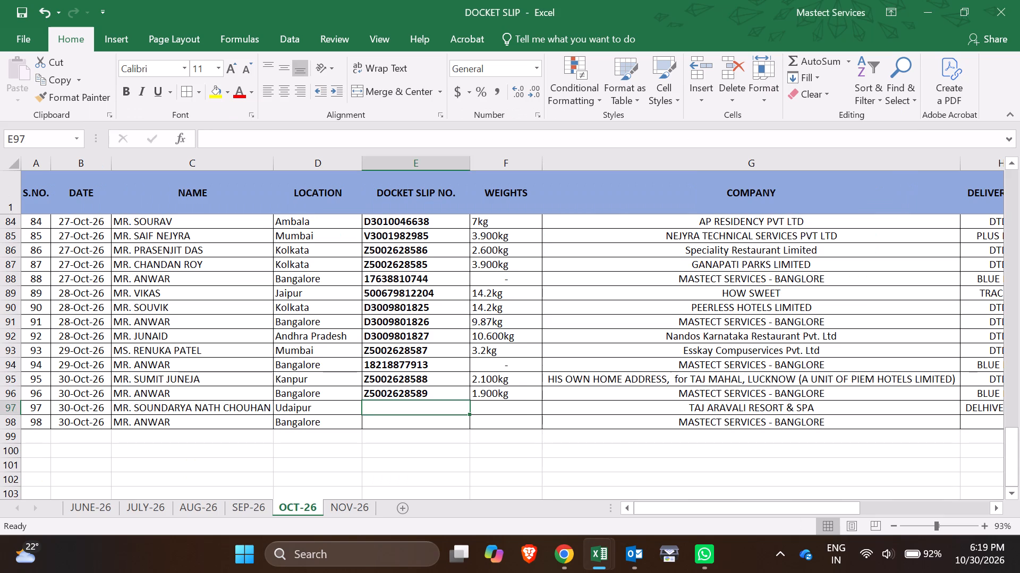
key("ctrl+s")
Copy part code 56.00.731P from B51 of the parts list and search for it in the ZISHAN-15 workbook.
key("alt+Tab")
key("alt+Tab")
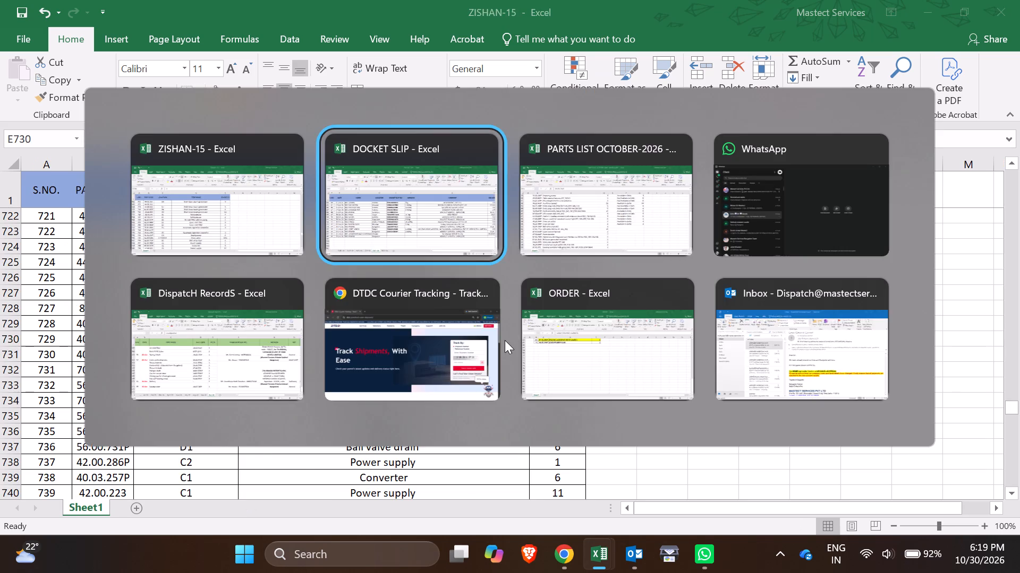
key("alt+Tab")
key("ctrl+c")
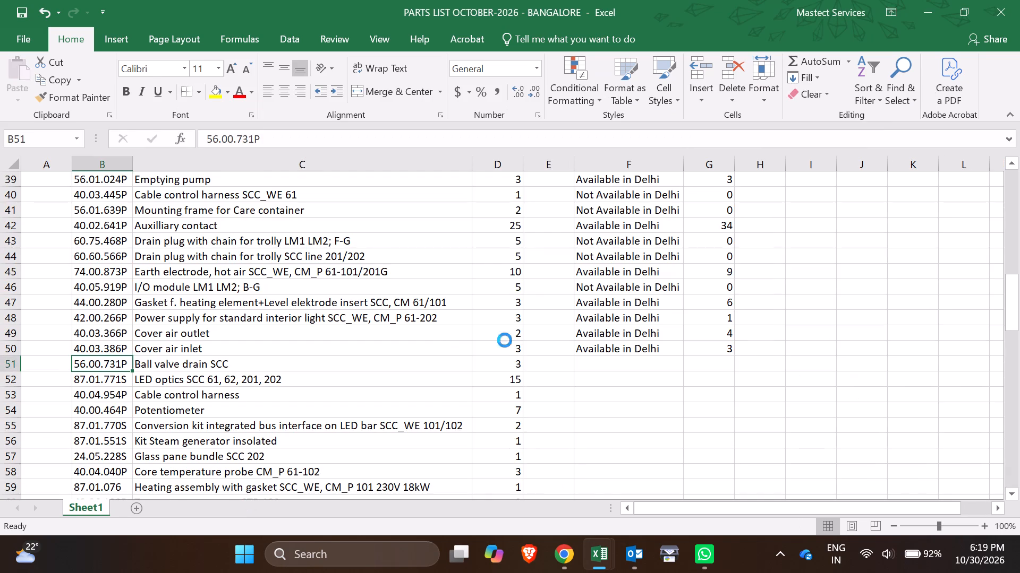
key("alt+Tab")
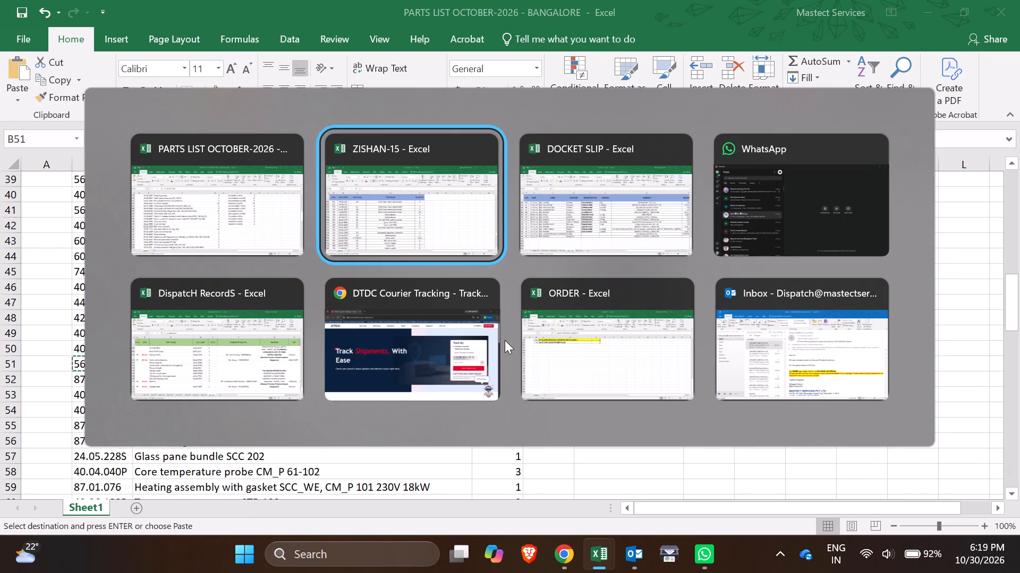
key("ctrl+f")
key("BackSpace")
key("ctrl+v")
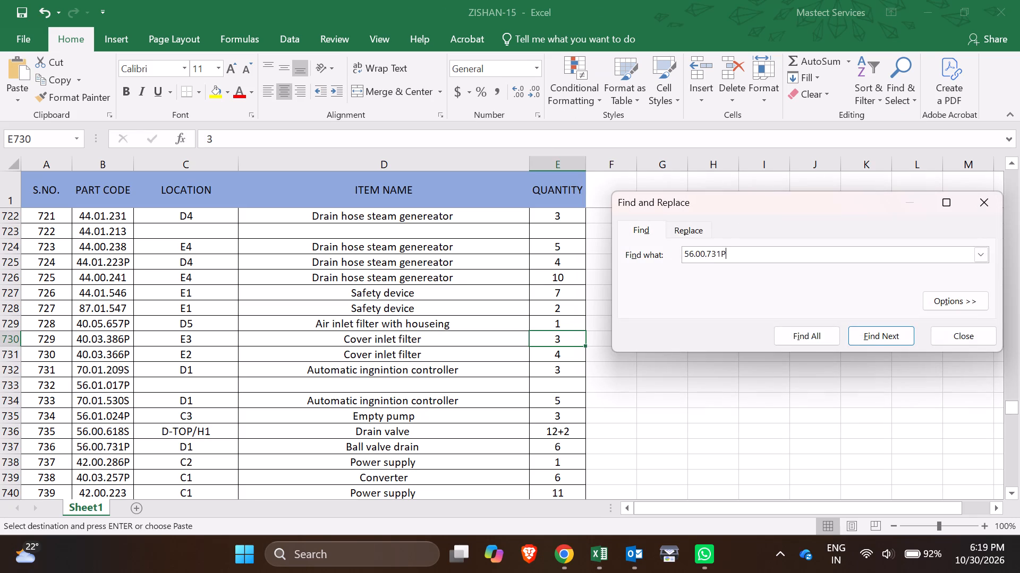
key("Return")
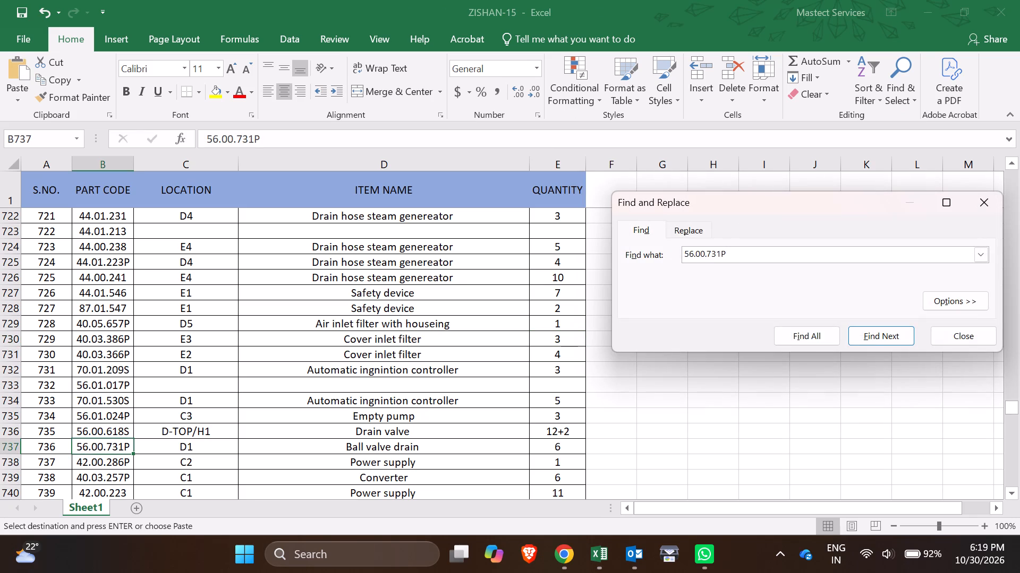
key("Return")
key("Right")
In the parts list, fill "Available in Delhi" from F50 down into F51, enter 6 in G51 and save.
key("alt+Tab")
key("alt+Tab")
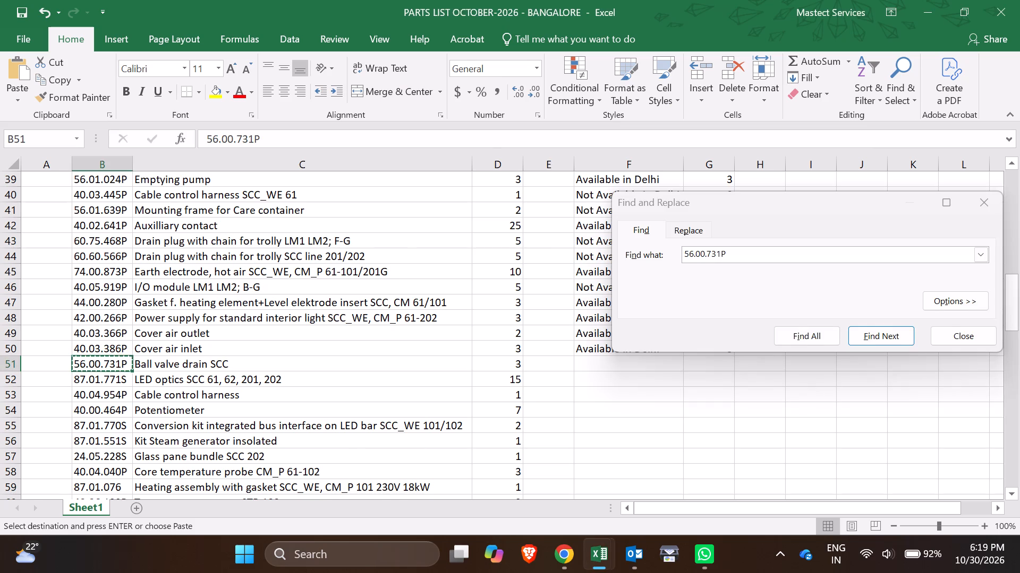
key("Right")
key("Right")
key("Right")
key("Right")
key("ctrl+d")
key("Right")
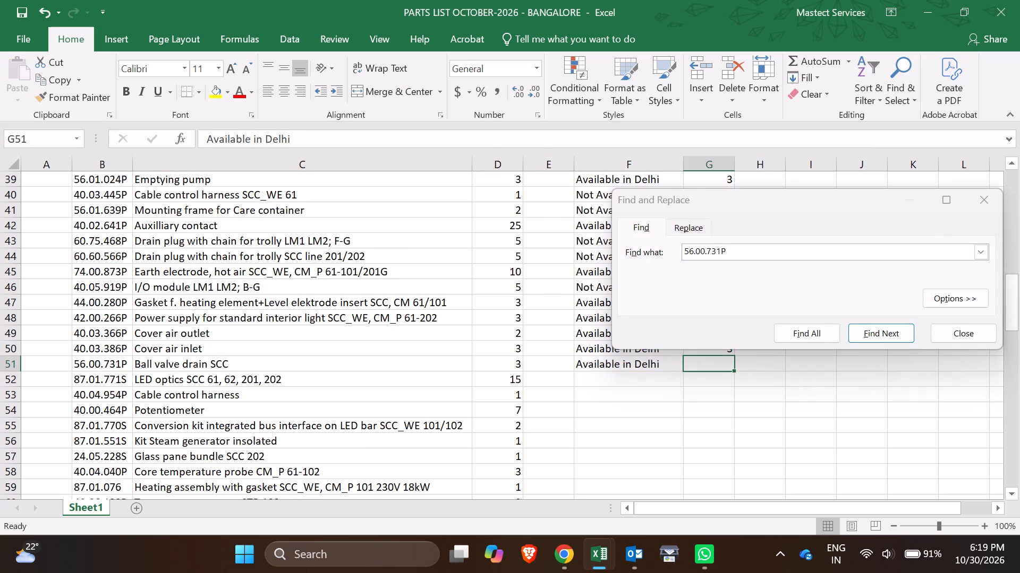
key("6")
key("Return")
key("ctrl+s")
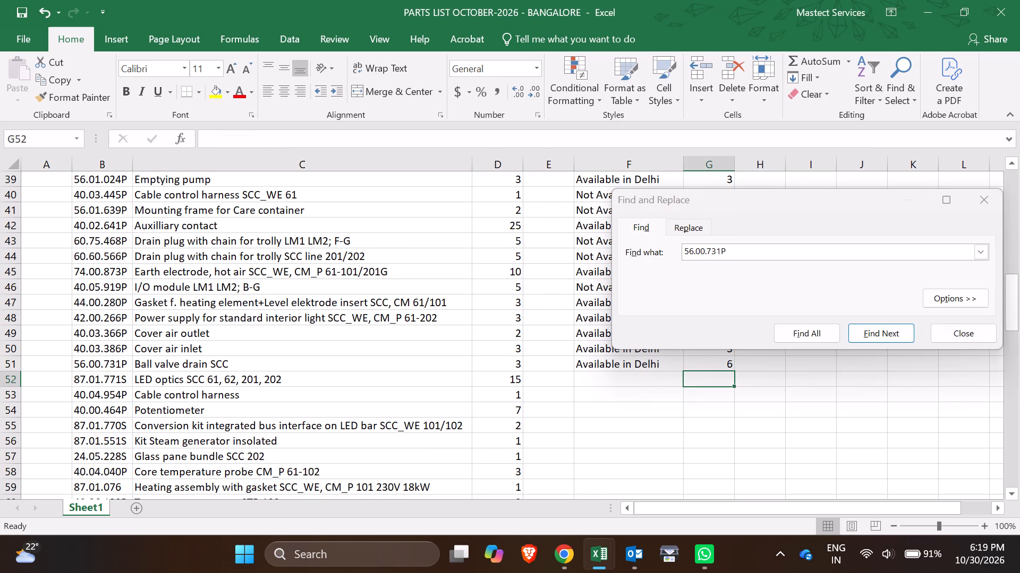
Copy part code 87.01.771S from B52 of the parts list and look up its quantity in the ZISHAN-15 workbook.
key("alt+Tab")
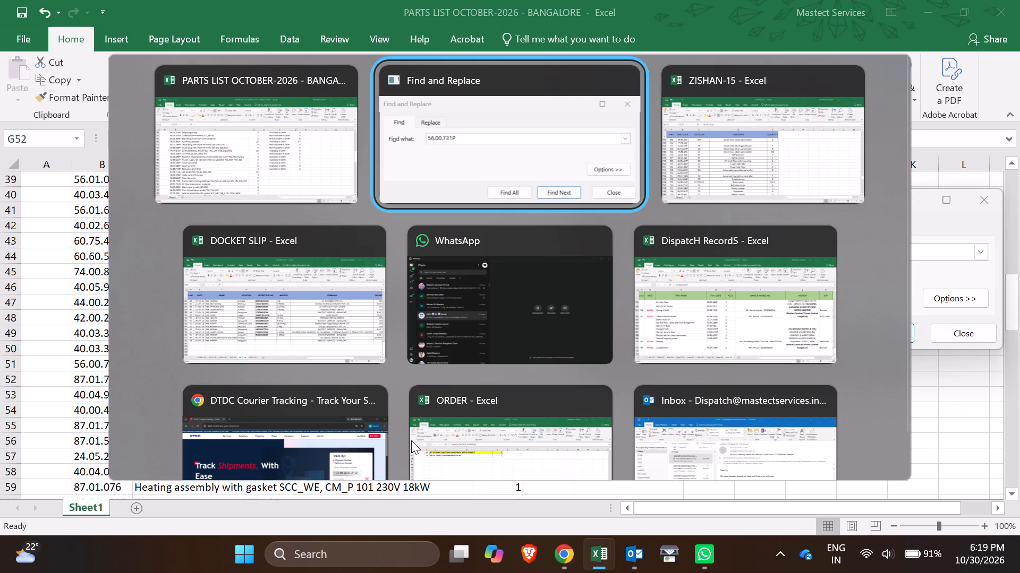
key("alt+Left")
key("Left")
key("Left")
key("Left")
key("Left")
key("Left")
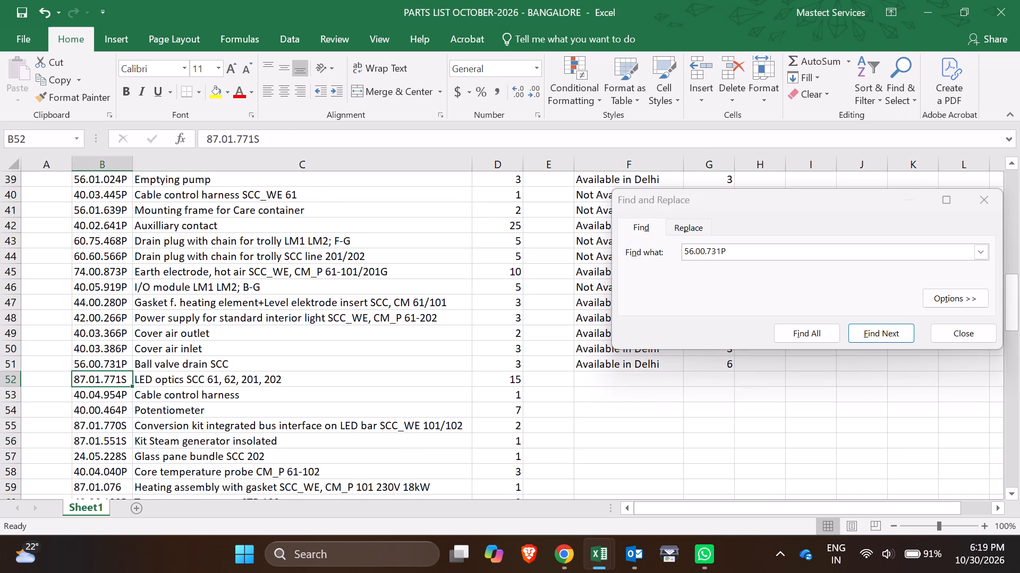
key("ctrl+c")
key("alt+Tab")
key("alt+Tab")
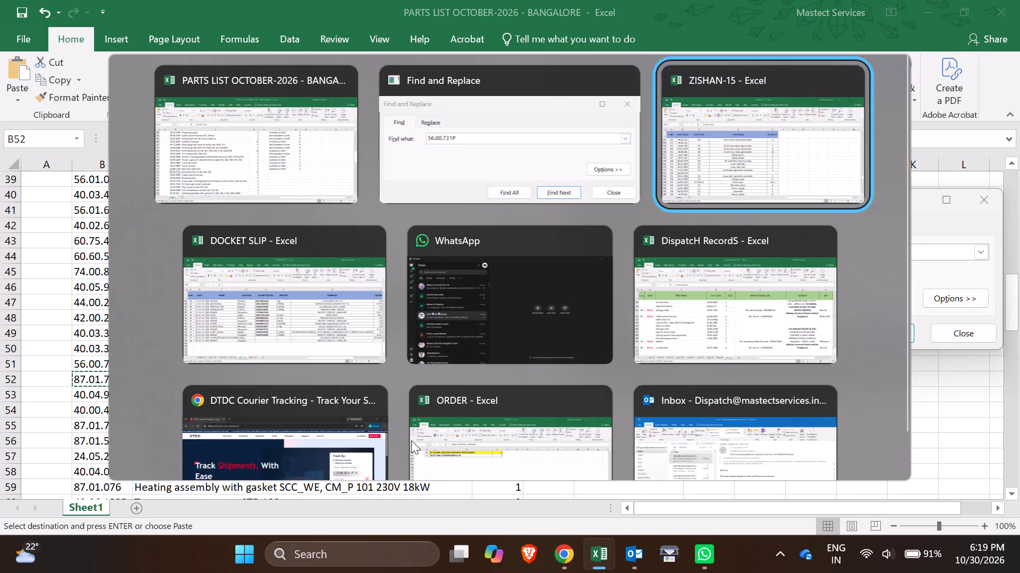
double_click(828, 253)
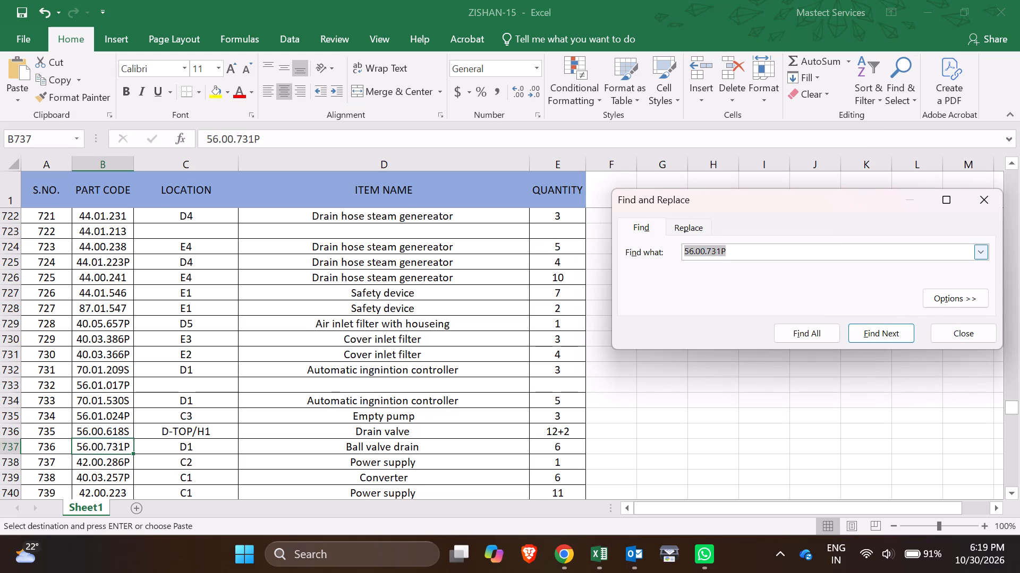
key("ctrl+v")
key("Return")
key("Return")
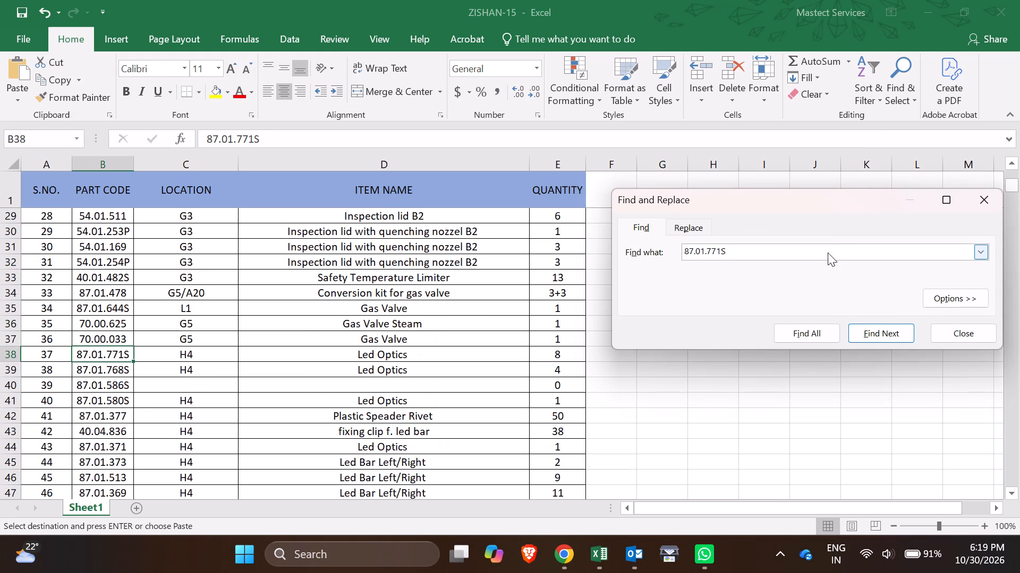
left_click(199, 355)
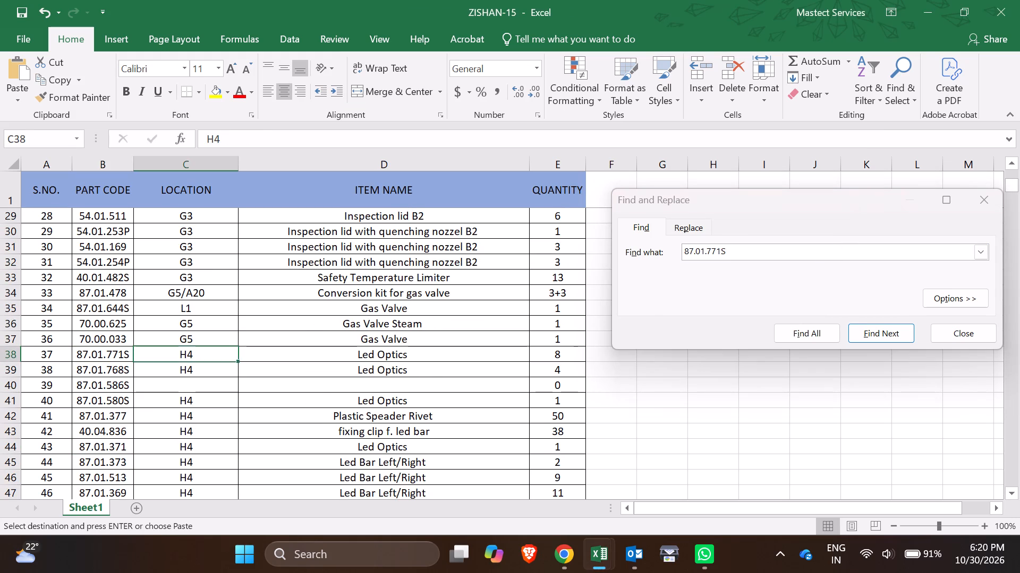
key("Right")
key("Right")
In the parts list, fill "Available in Delhi" from F51 down into F52 and close the Find and Replace dialog.
key("alt+Tab")
key("alt+Tab")
key("Right")
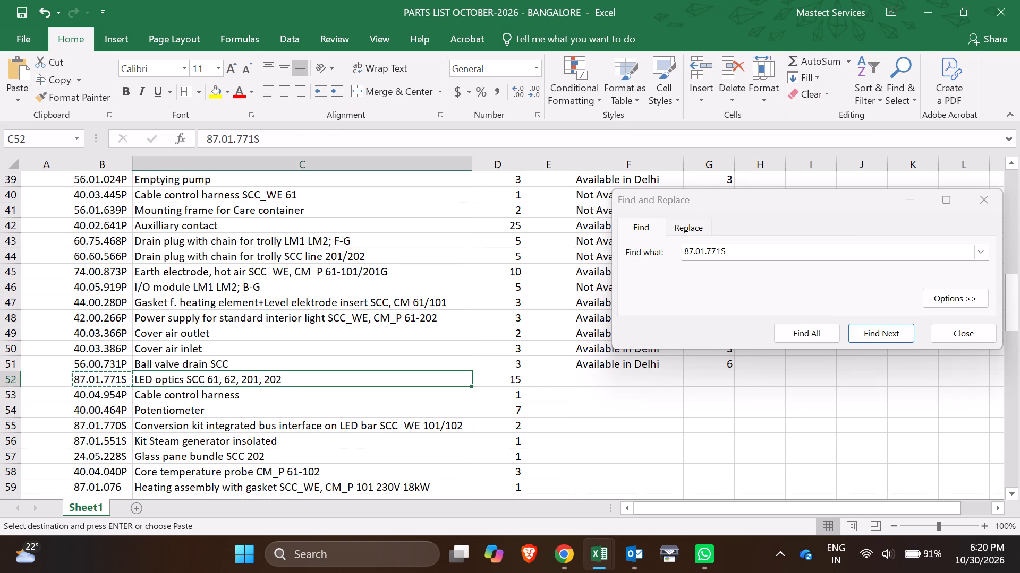
key("Right")
key("Right")
key("Right")
key("ctrl+d")
key("ctrl+Right")
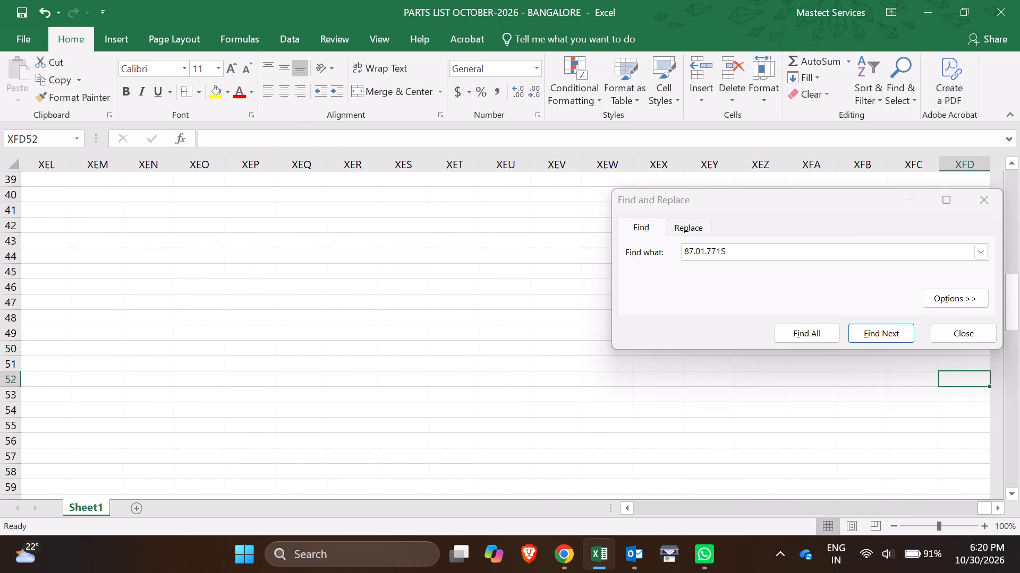
left_click(989, 200)
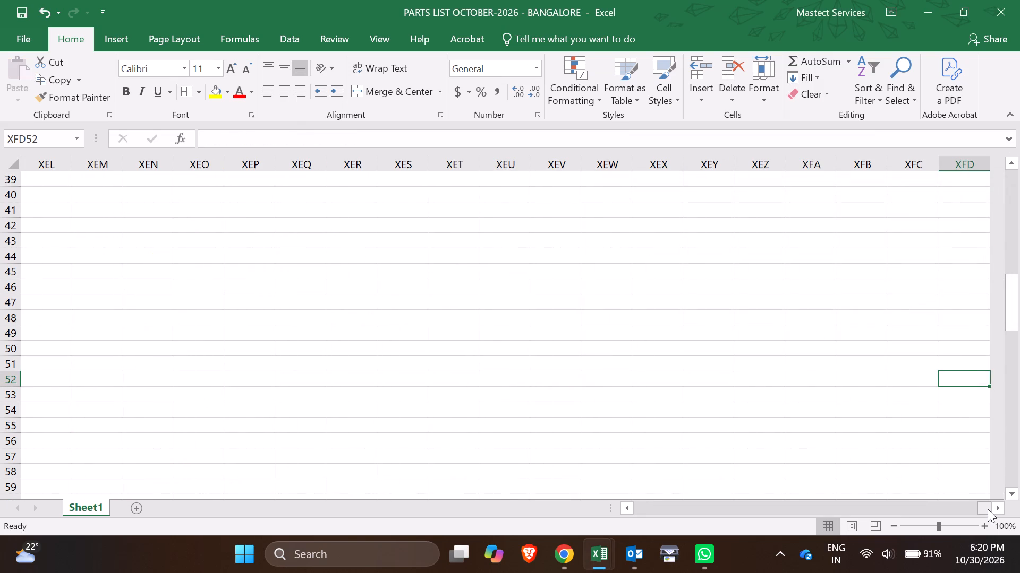
left_click_drag(988, 509, 633, 509)
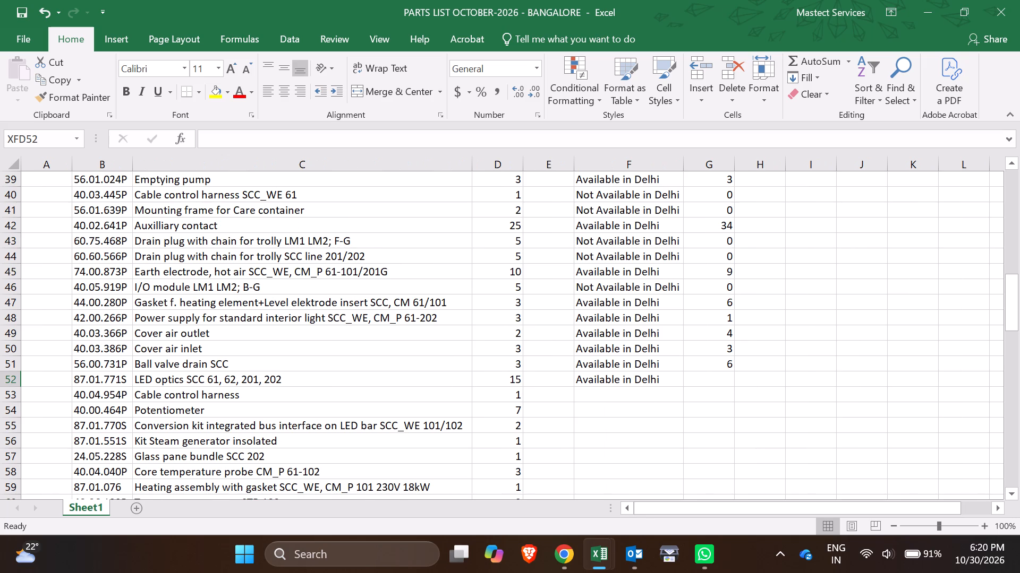
Recheck the 87.01.771S quantity in ZISHAN-15, enter 8 in G52 of the parts list and save.
key("alt+Tab")
key("alt+Tab")
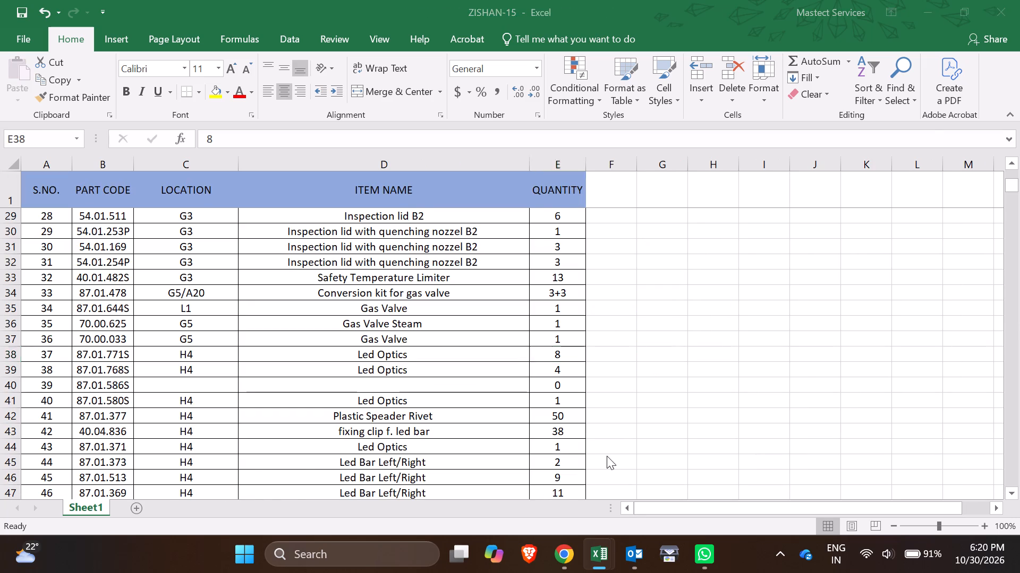
left_click(613, 395)
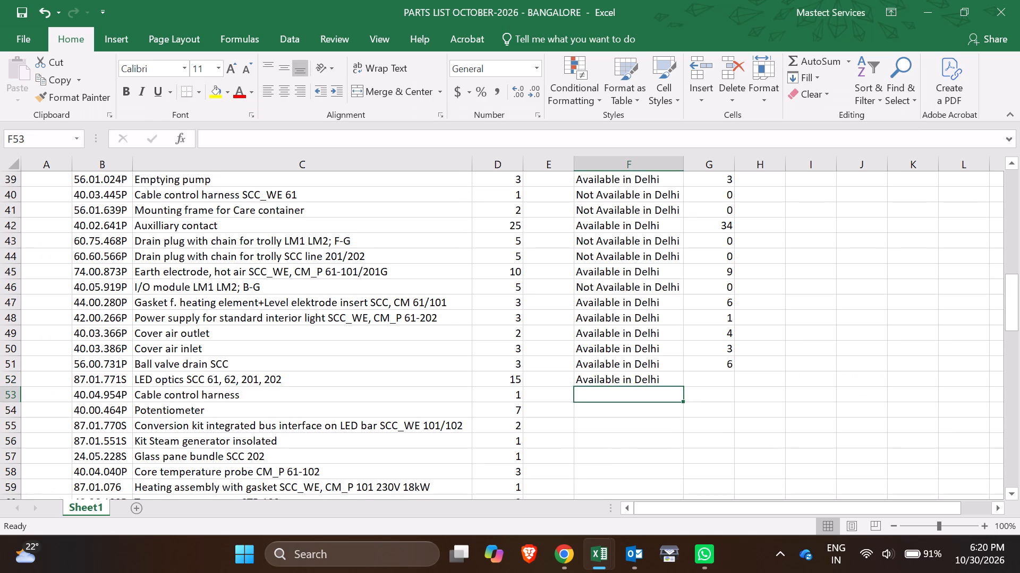
key("Up")
key("Right")
key("8")
key("Return")
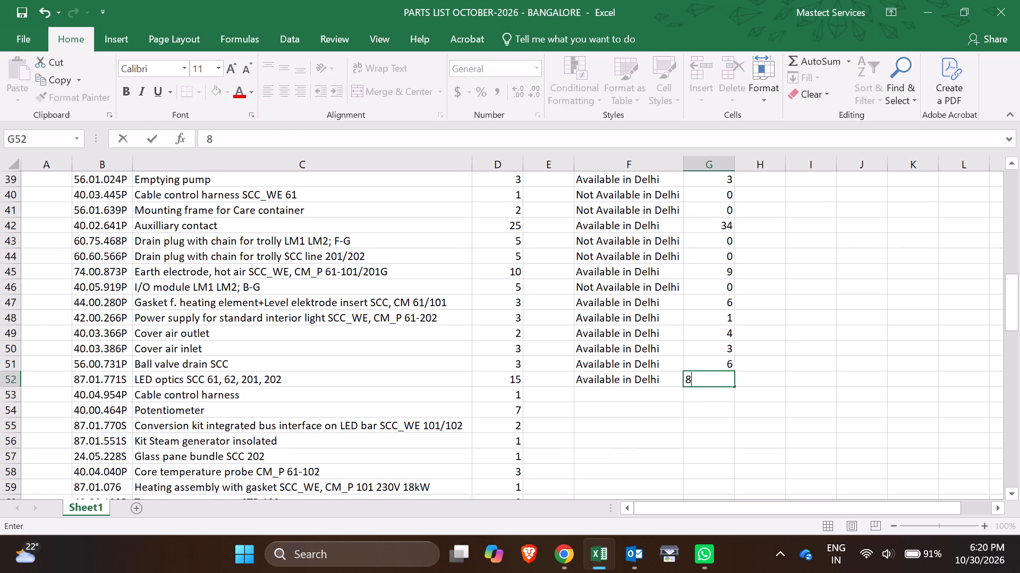
key("ctrl+s")
Copy part code 40.04.954P from B53 and search ZISHAN-15 for it, both with and without the P suffix.
key("Left")
key("Left")
key("Left")
key("Left")
key("Left")
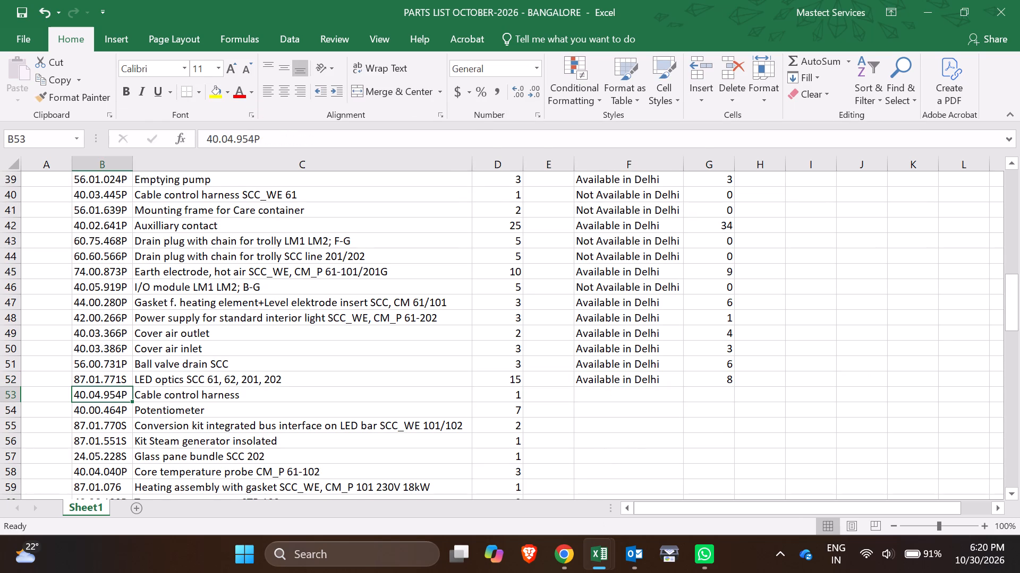
key("ctrl+c")
key("alt+Tab")
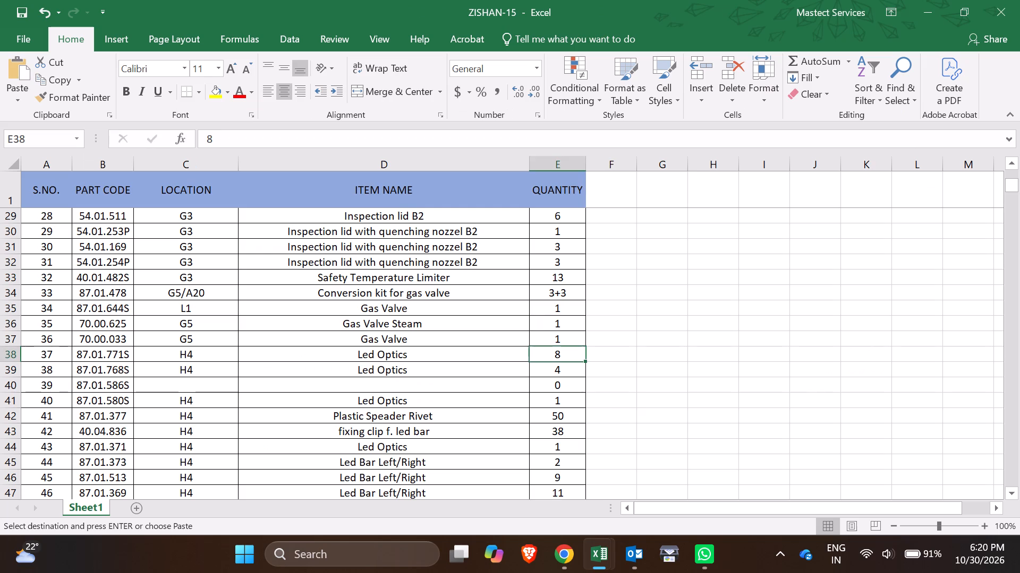
key("ctrl+f")
key("BackSpace")
key("ctrl+v")
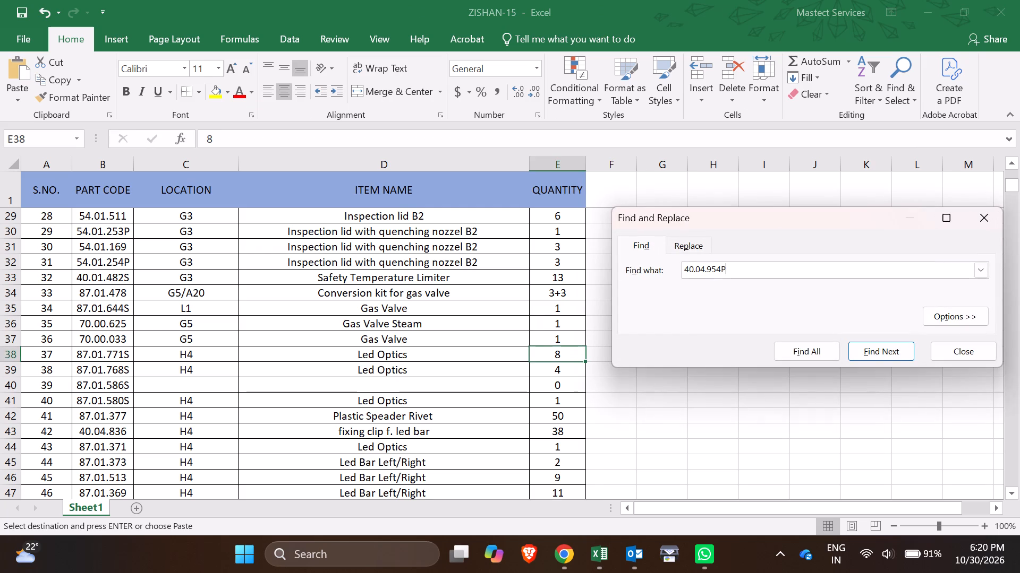
key("Return")
key("Return")
key("BackSpace")
key("Return")
key("Return")
key("shift+p")
key("Return")
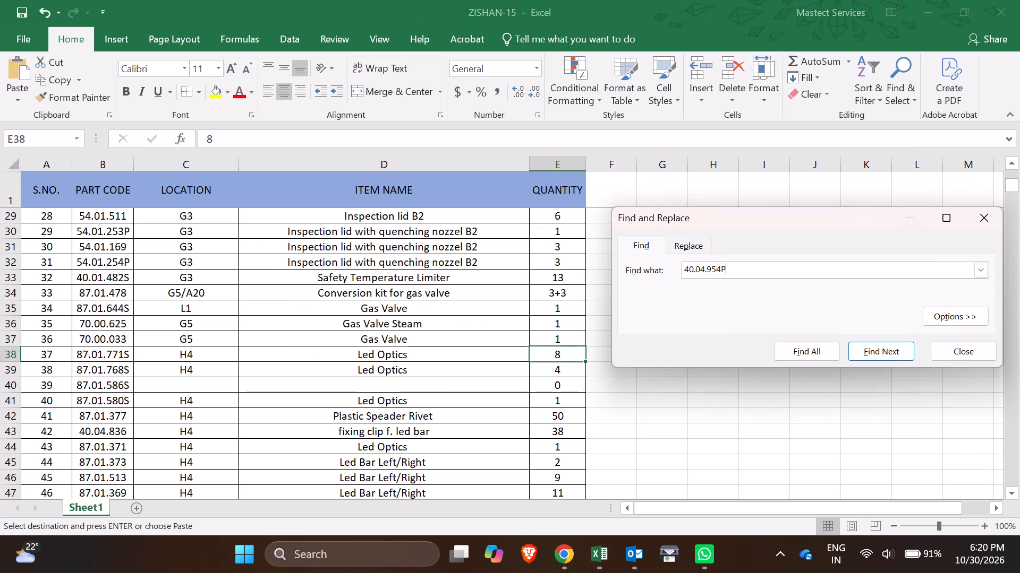
key("Return")
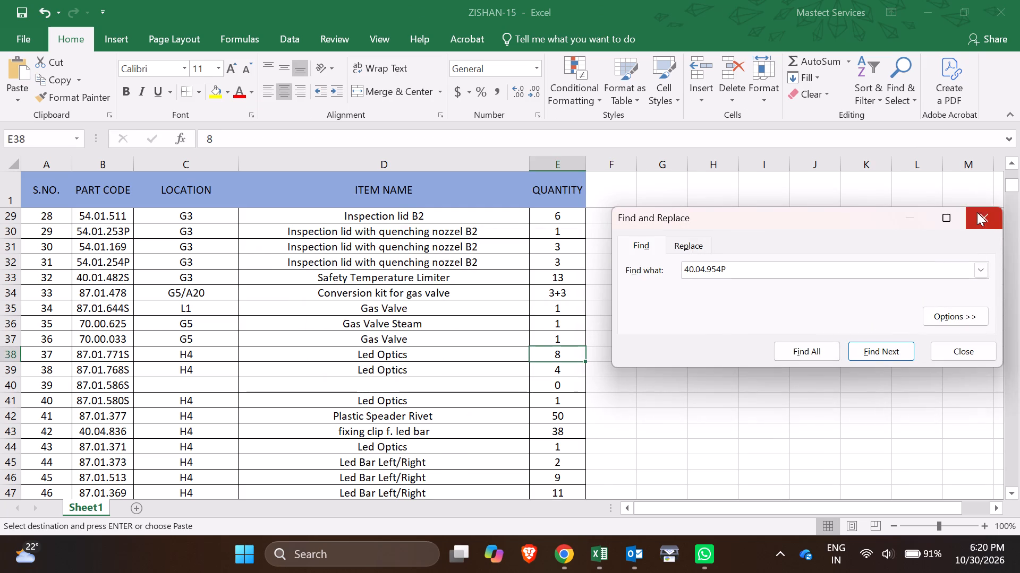
left_click(977, 212)
In the parts list, copy "Not Available in Delhi" and 0 from F46:G46 into F53:G53 and save.
key("alt+Tab")
key("Right")
key("Right")
key("Right")
key("Right")
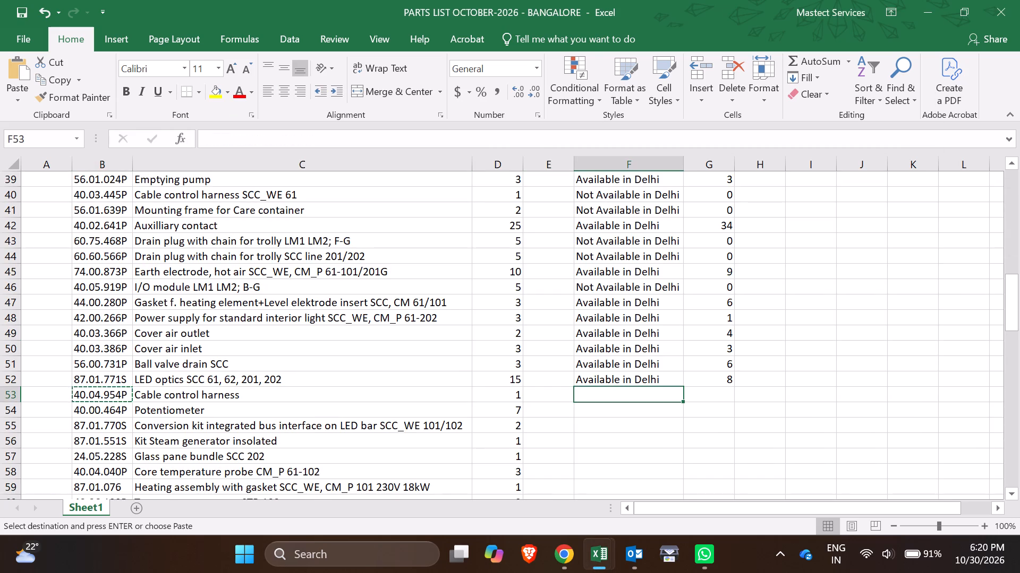
key("Up")
key("Up")
key("Up")
key("Up")
key("Up")
key("Up")
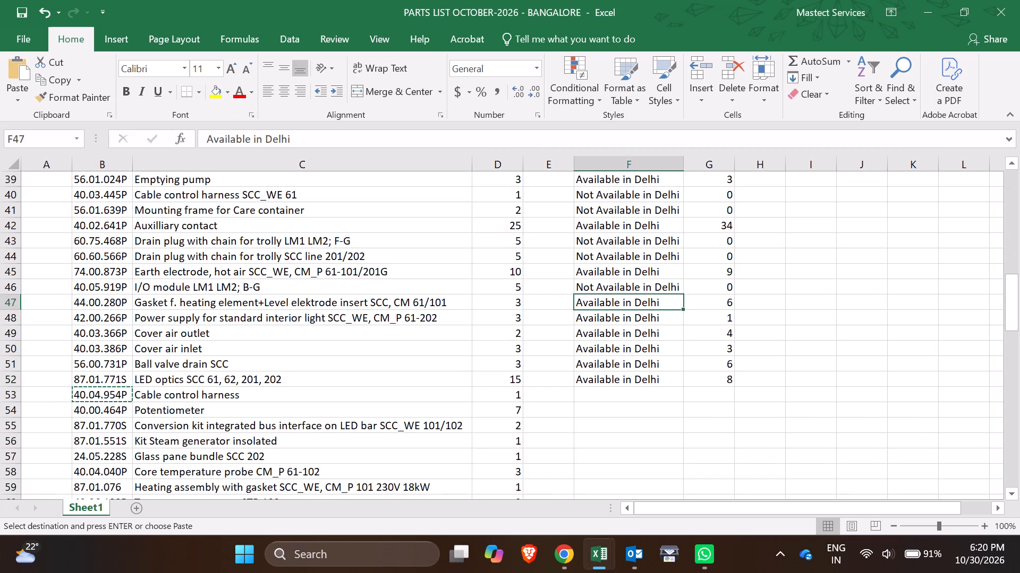
key("Up")
key("shift+Right")
key("ctrl+c")
key("Down")
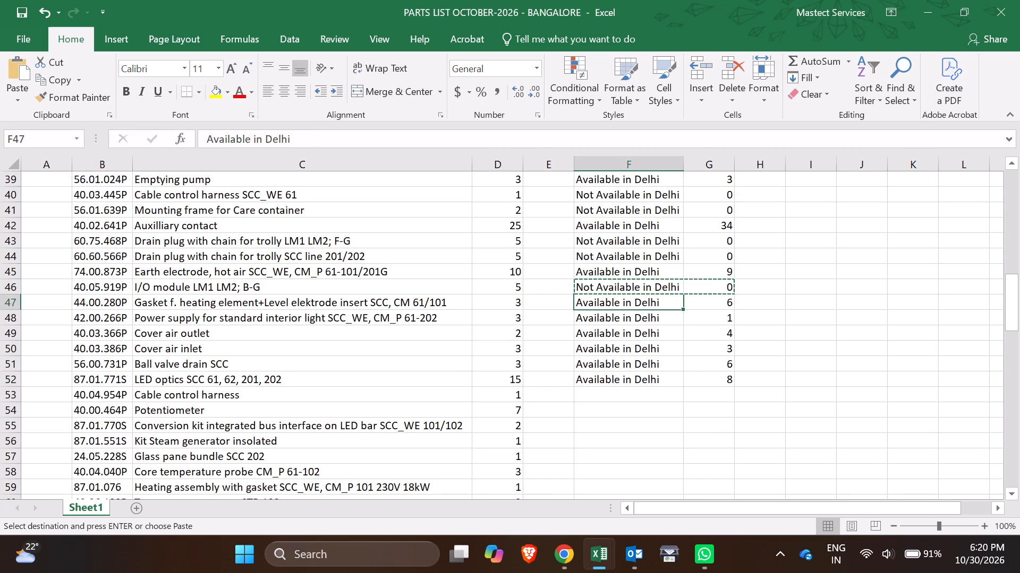
key("Down")
key("Down")
key("Down")
key("Down")
key("Down")
key("Down")
key("ctrl+v")
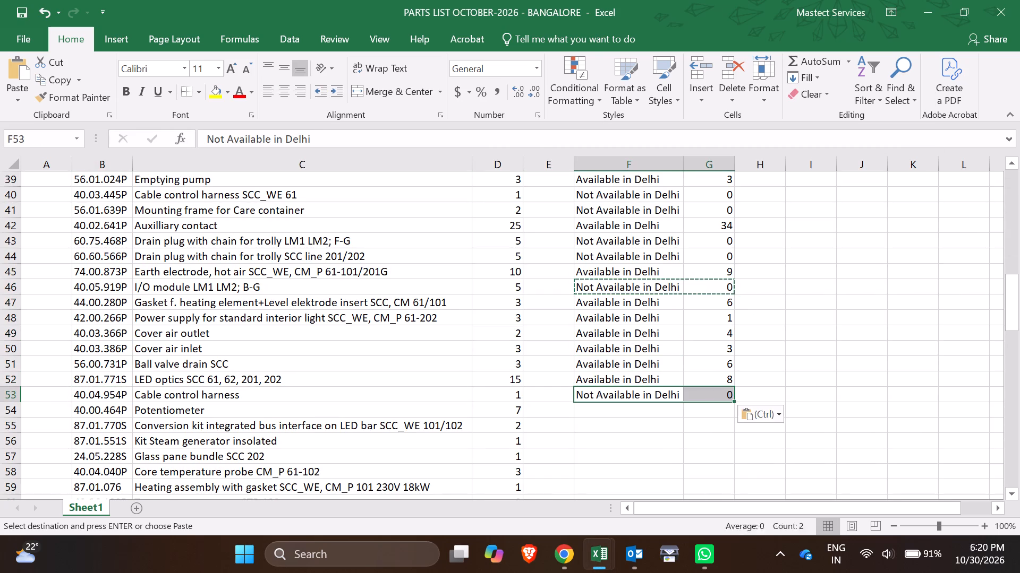
key("ctrl+s")
key("Return")
Copy part code 40.00.464P from B54 of the parts list and look up its quantity in the ZISHAN-15 workbook.
key("Down")
key("Left")
key("Left")
key("Left")
key("Left")
key("Left")
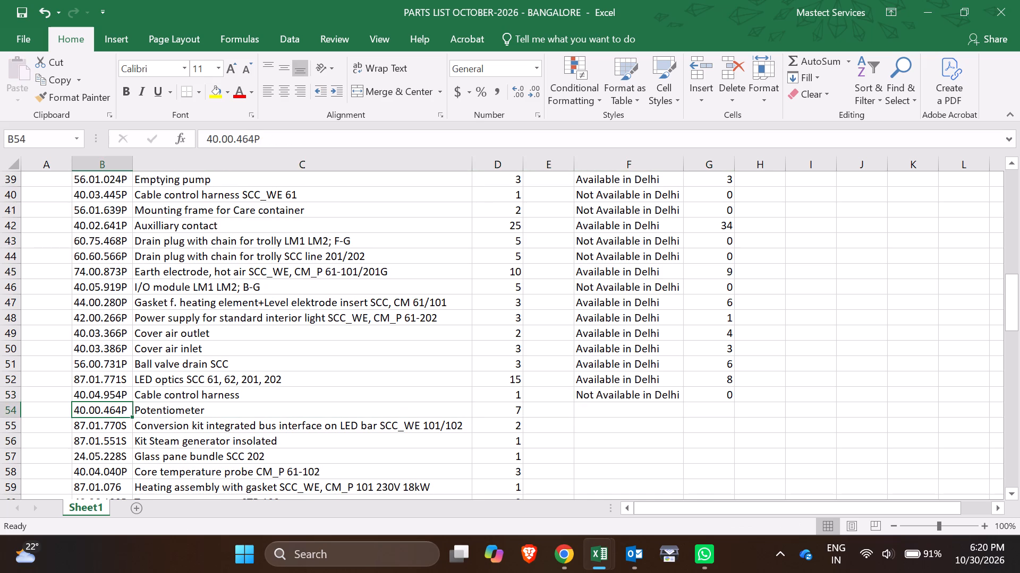
key("ctrl+c")
key("alt+Tab")
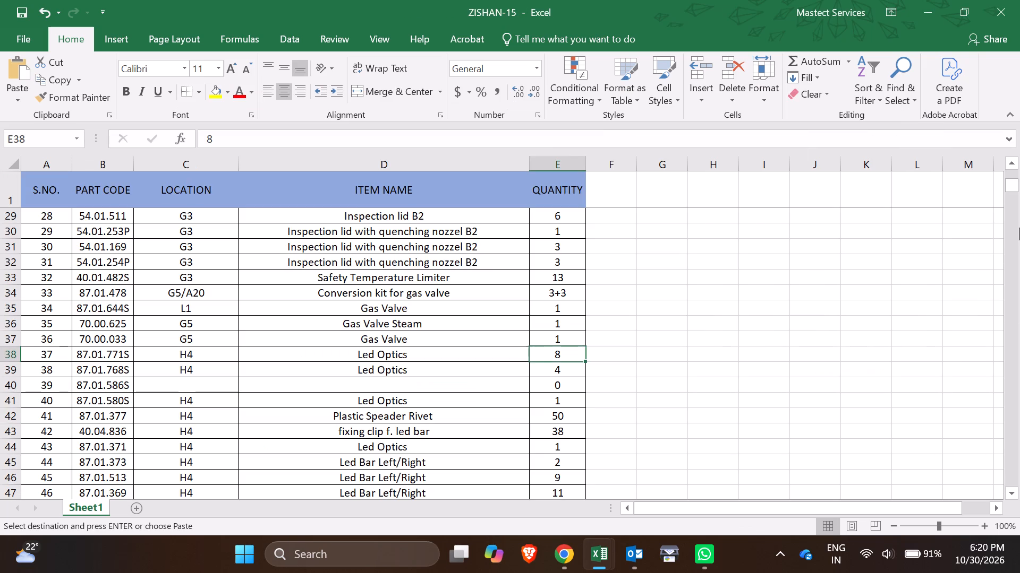
key("alt+Tab")
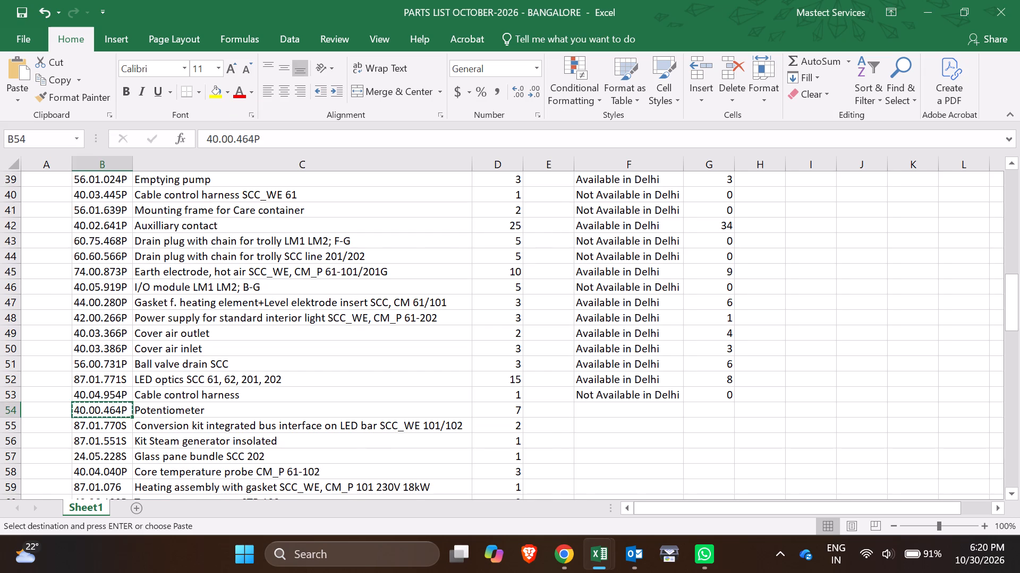
key("alt+Tab")
key("ctrl+f")
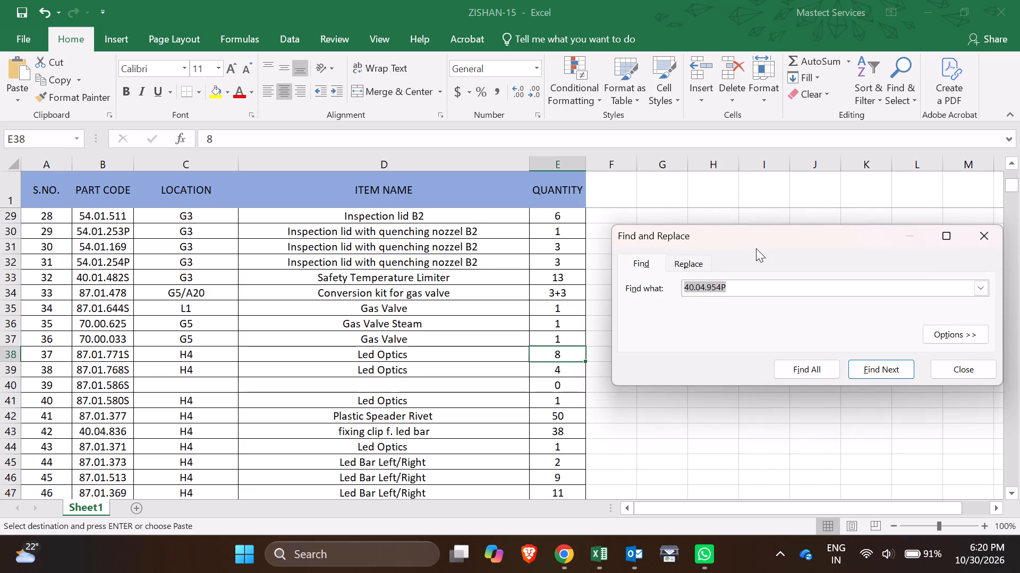
key("BackSpace")
key("ctrl+v")
key("Return")
key("Return")
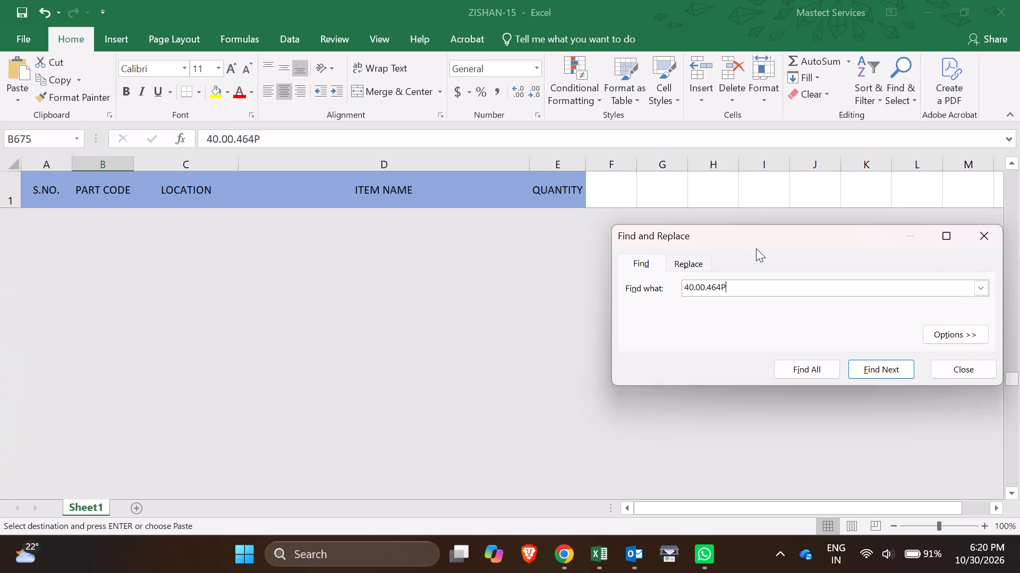
key("Return")
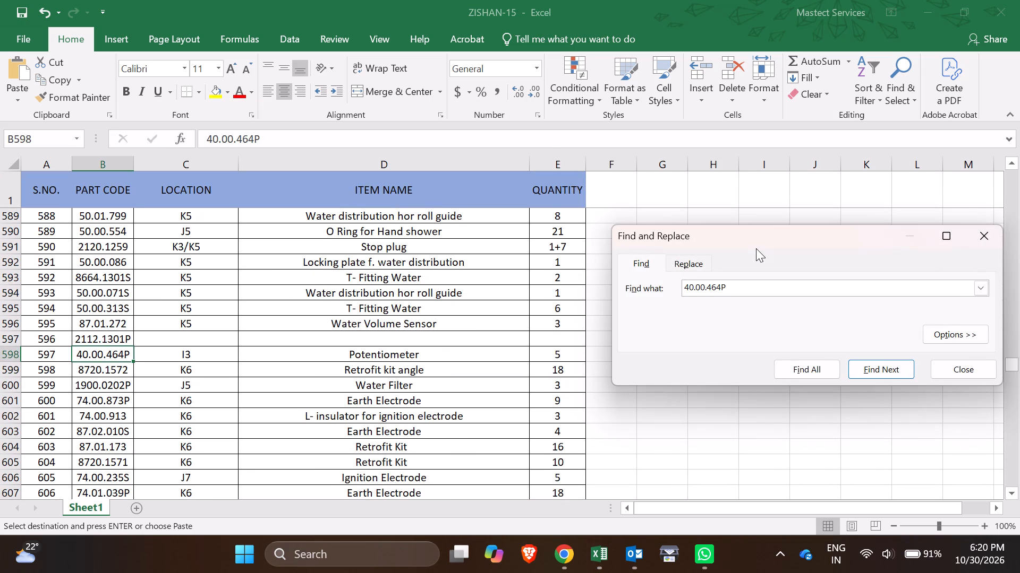
left_click(981, 242)
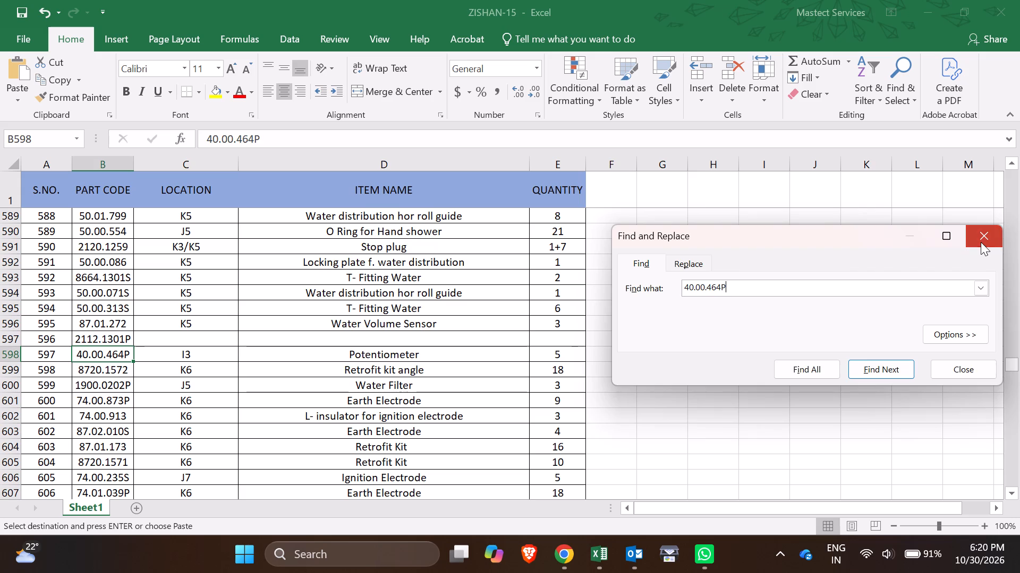
In the parts list, enter "Available in Delhi" in F54 for the potentiometer.
key("alt+Tab")
key("Right")
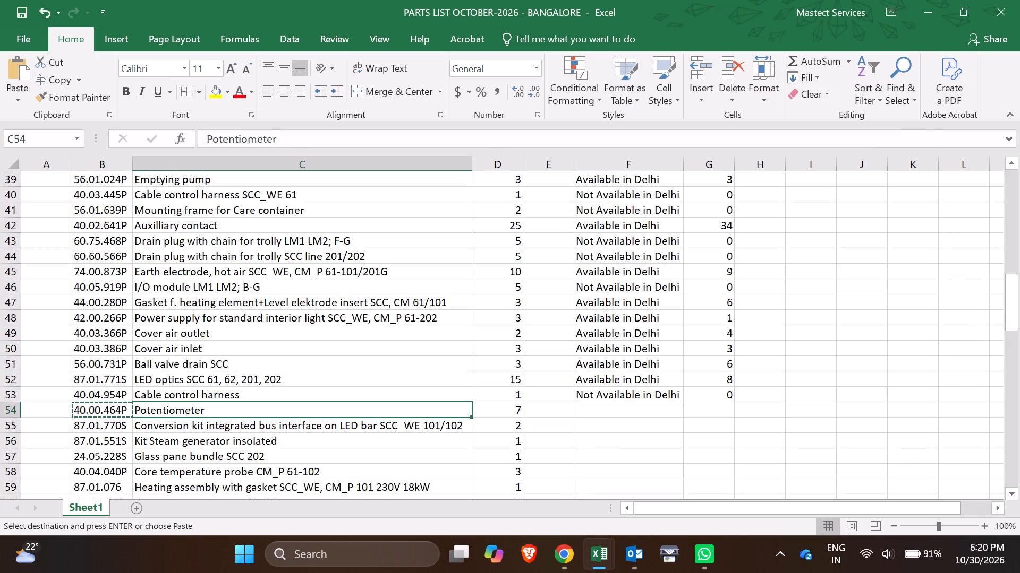
key("Right")
key("Right")
key("Right")
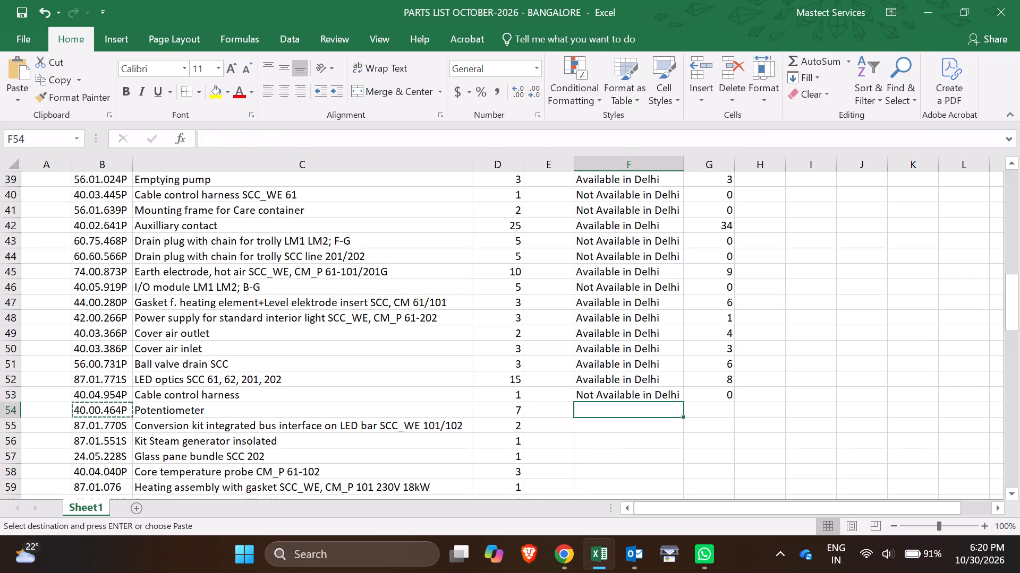
key("alt+Tab")
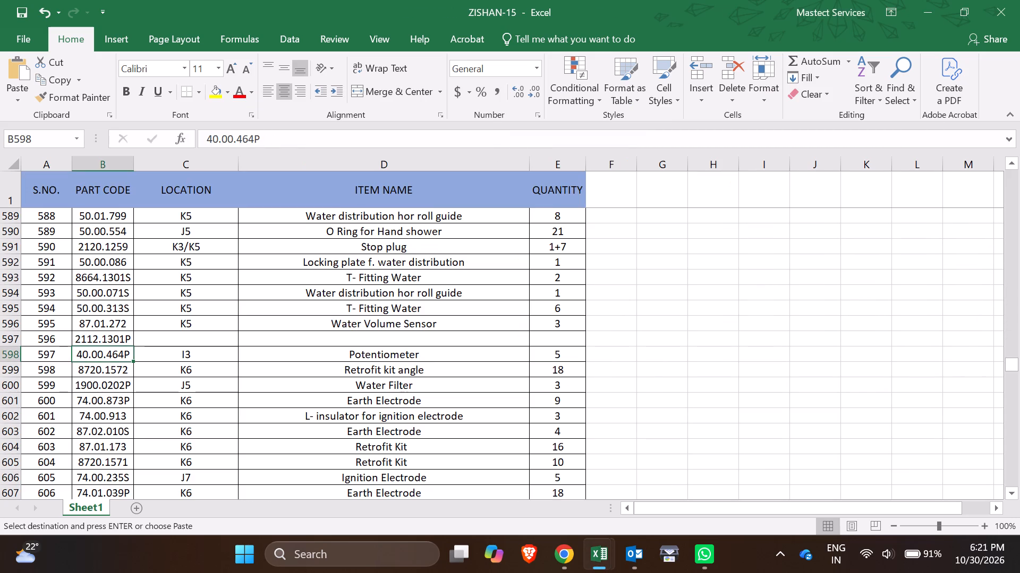
key("alt+Tab")
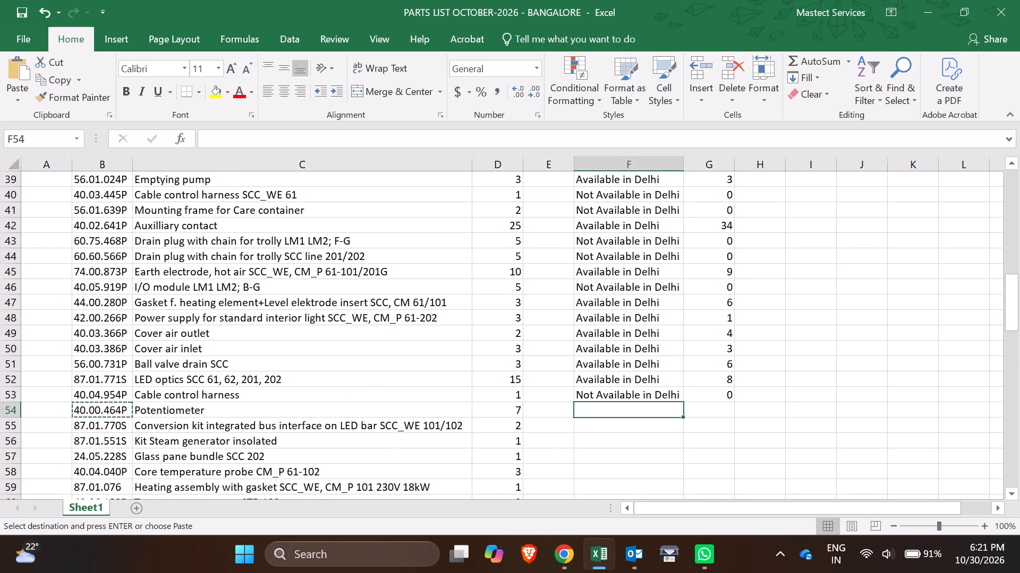
key("alt+Tab")
key("alt+Tab")
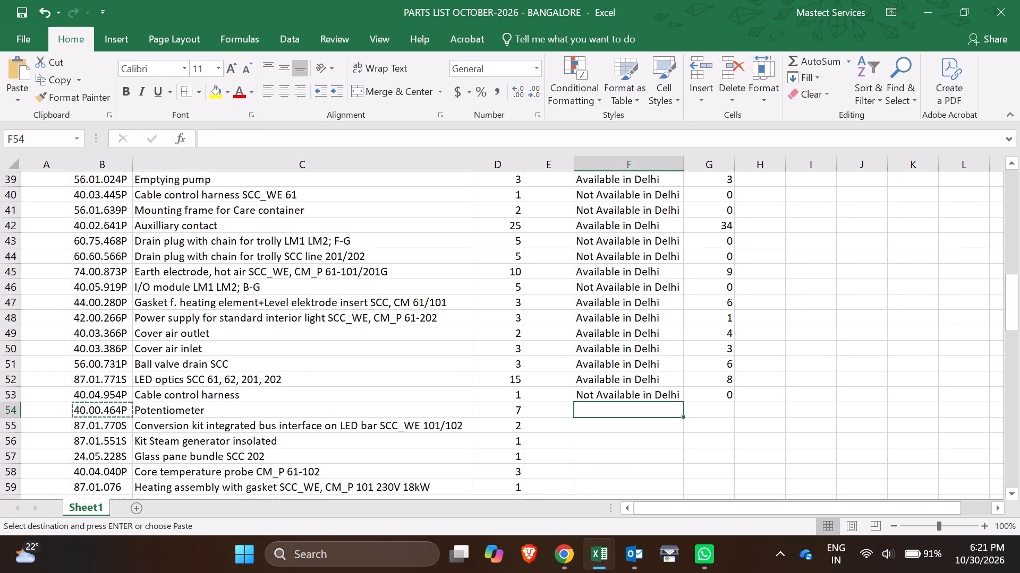
key("Up")
key("Up")
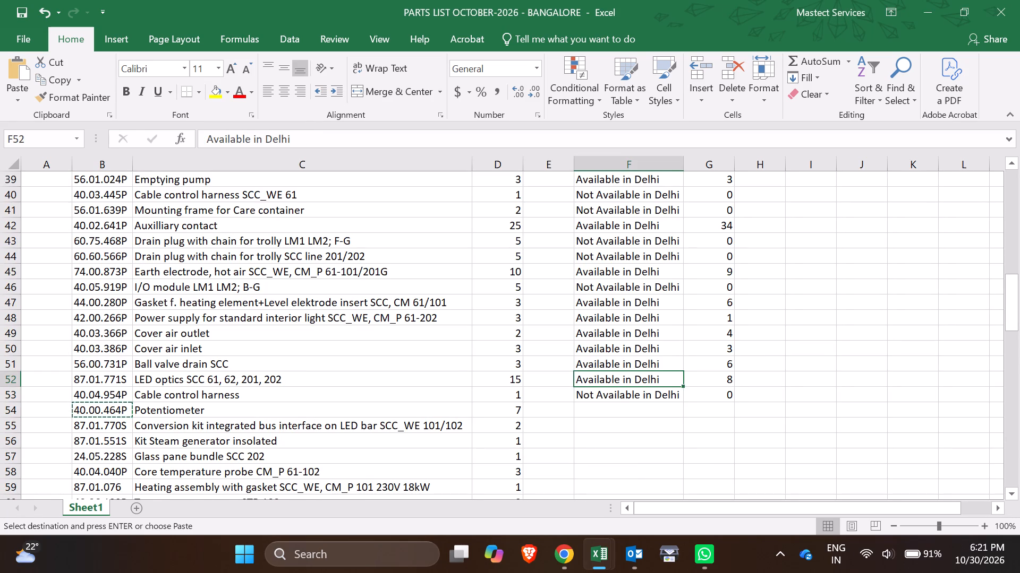
key("Down")
key("Down")
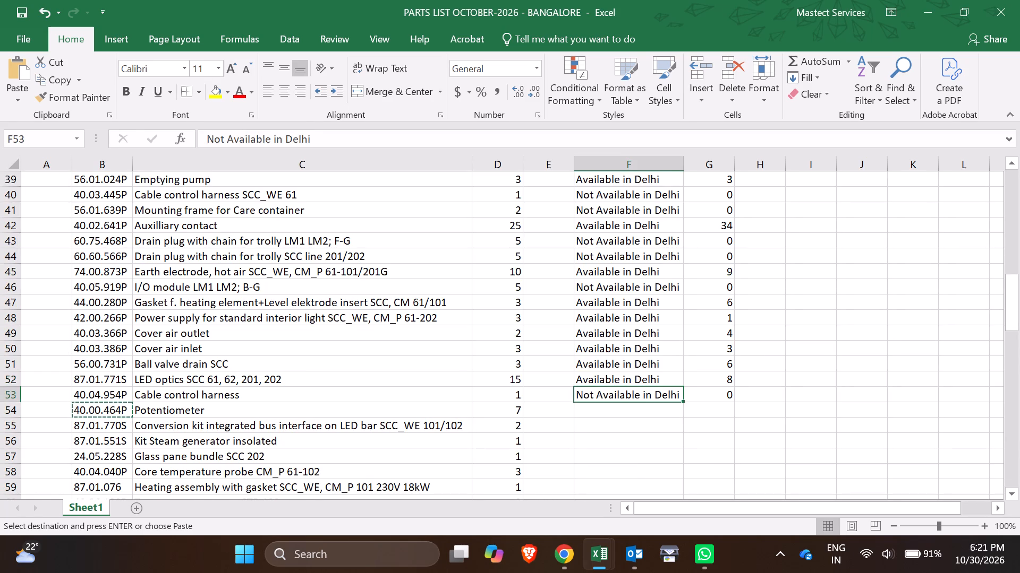
key("ctrl+a")
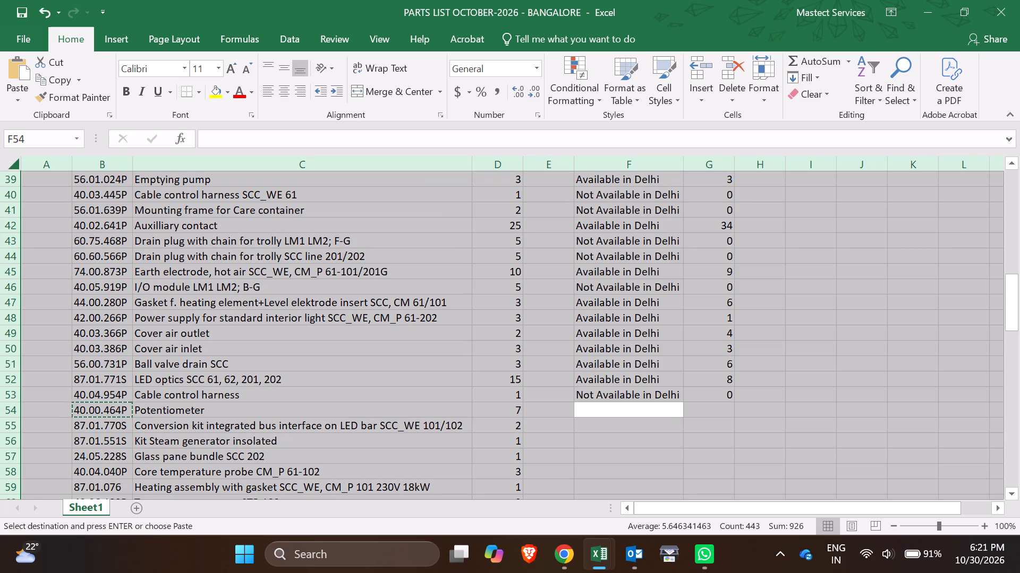
left_click(660, 416)
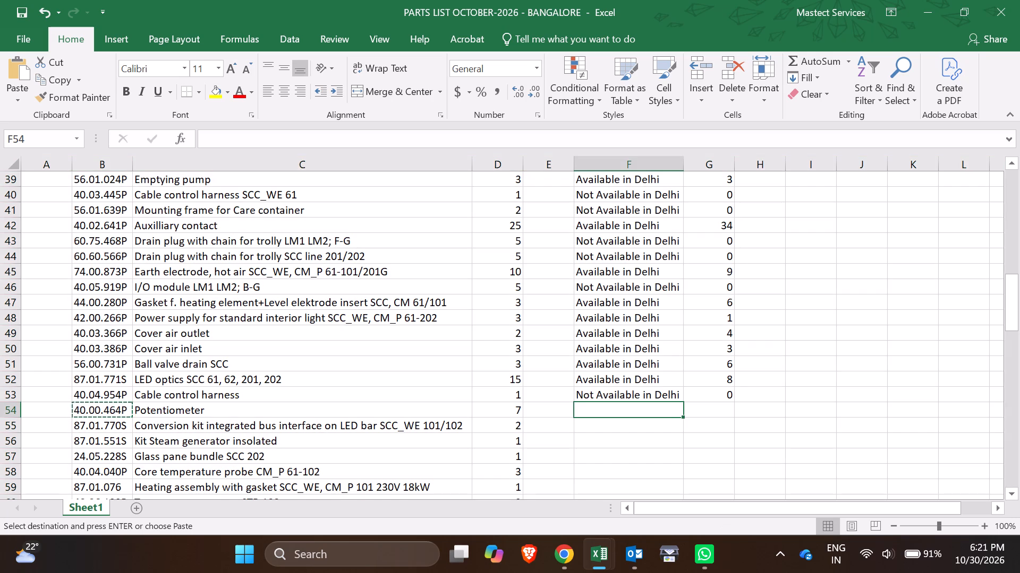
key("a")
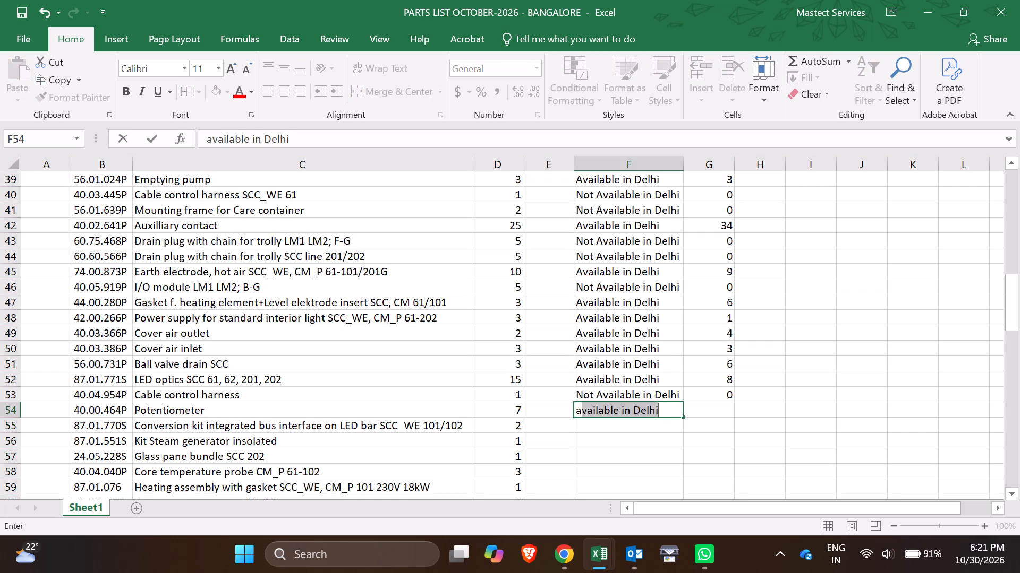
key("Return")
Recheck the 40.00.464P quantity in ZISHAN-15 and enter 5 in G54 of the parts list.
key("Up")
key("Right")
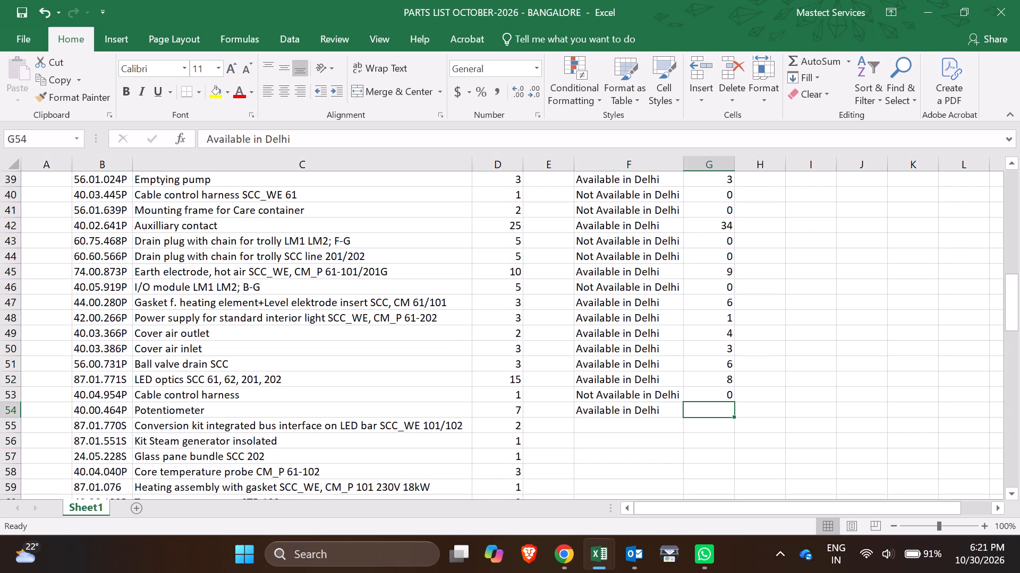
key("alt+Tab")
key("Right")
key("Right")
key("Right")
key("alt+Tab")
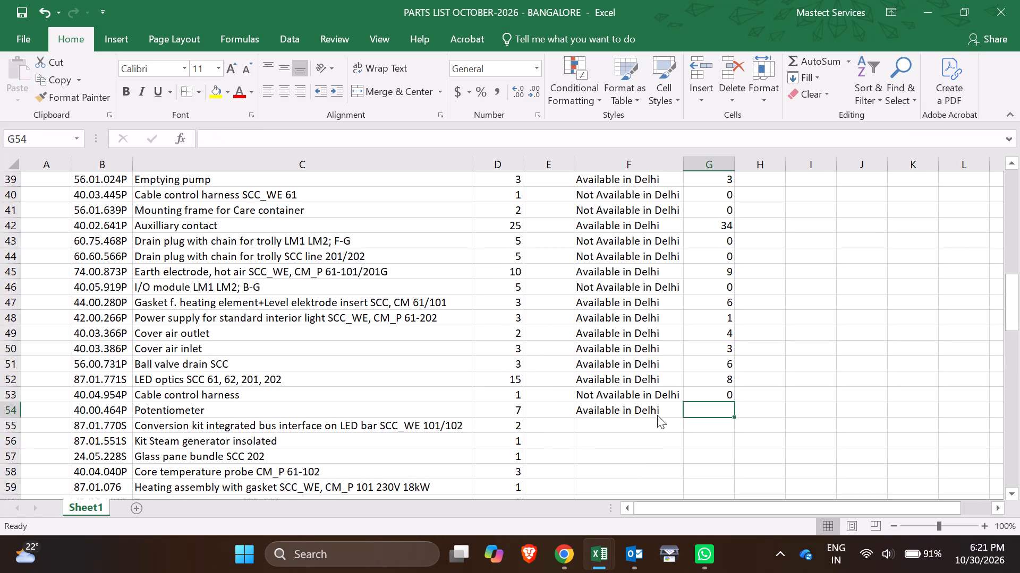
key("5")
key("Return")
Copy part code 87.01.770S from B55 of the parts list and look up its quantity in the ZISHAN-15 workbook.
key("Left")
key("Left")
key("Left")
key("Left")
key("Left")
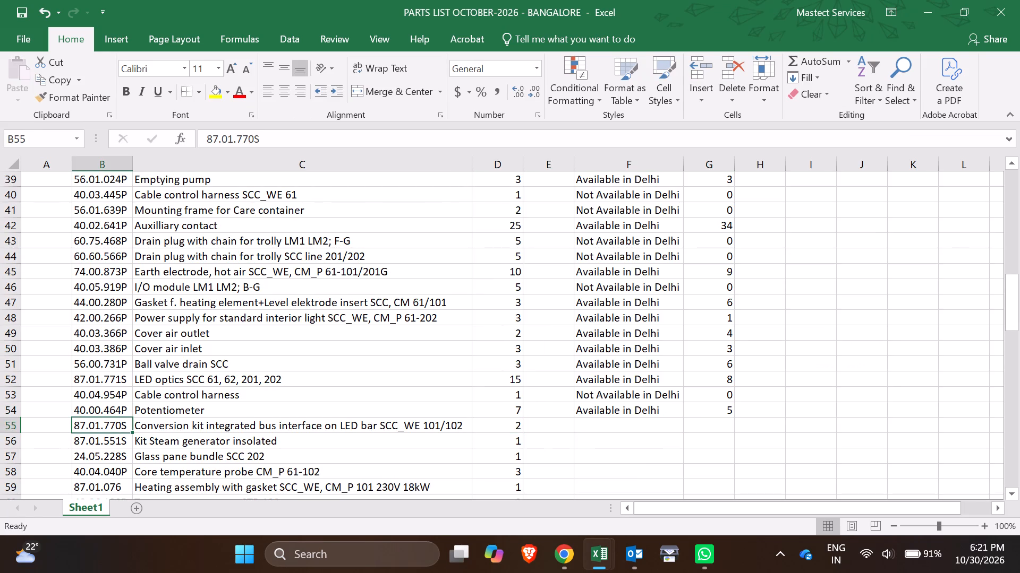
key("ctrl+c")
key("alt+Tab")
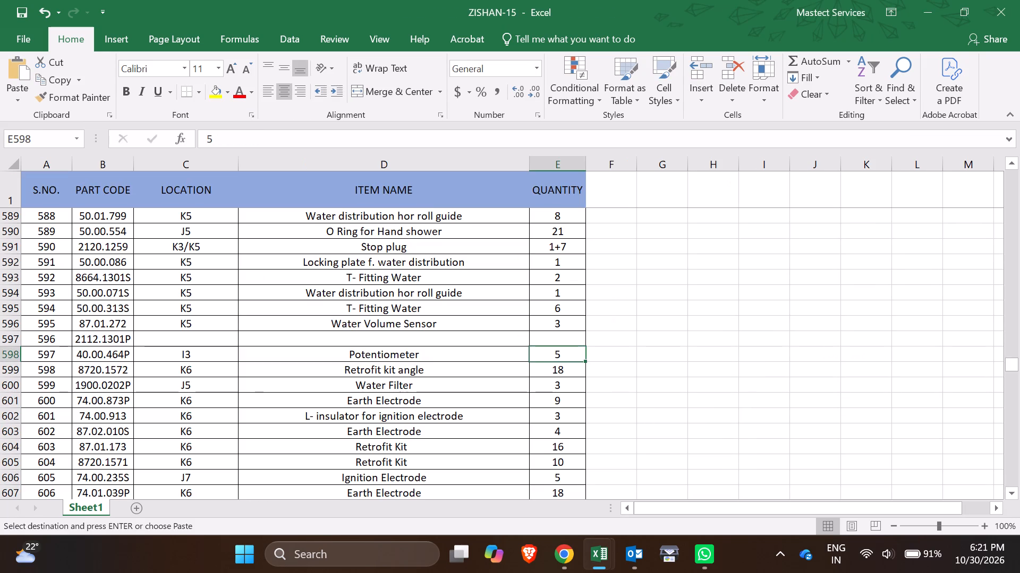
key("ctrl+f")
key("BackSpace")
key("ctrl+v")
key("Return")
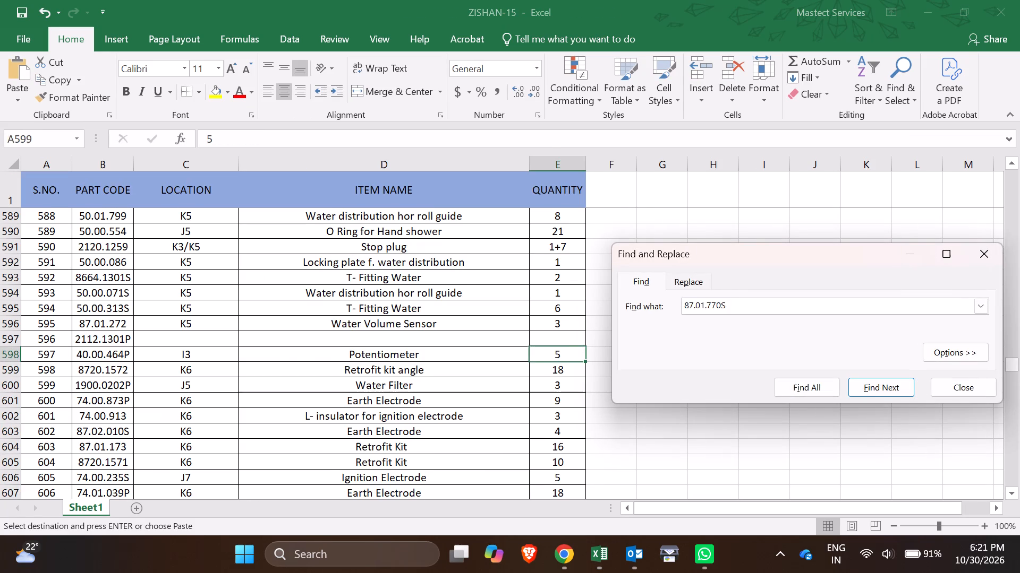
key("Return")
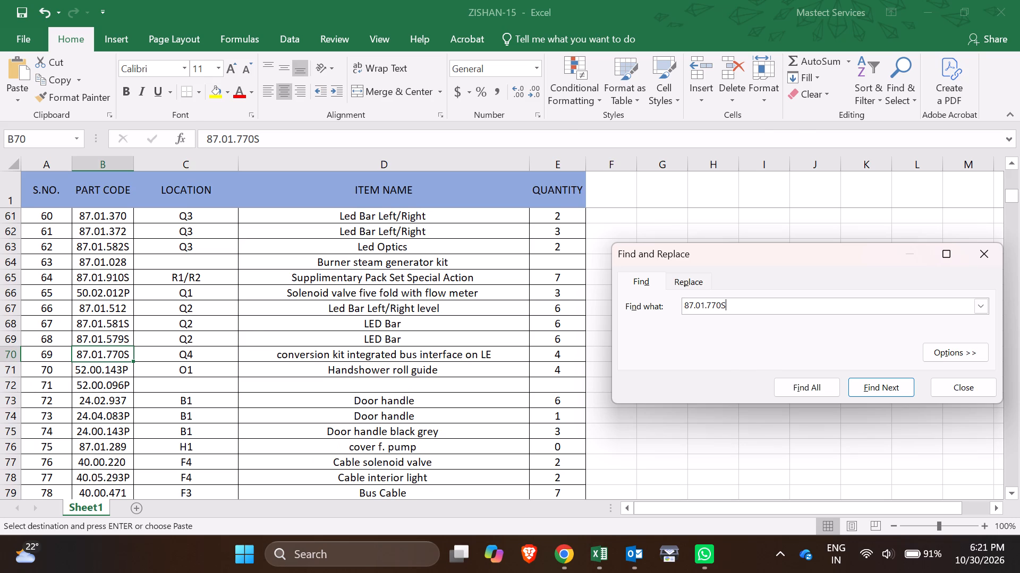
In the parts list, fill "Available in Delhi" from F54 down into F55 and enter 4 in G55.
key("alt+Tab")
key("alt+Tab")
key("Right")
key("Right")
key("Right")
key("Right")
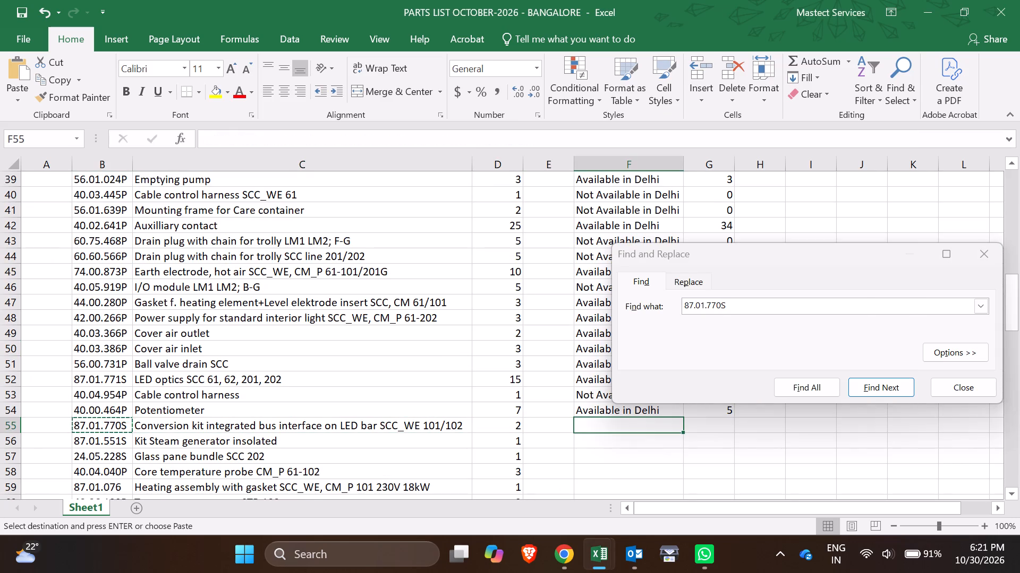
key("ctrl+d")
key("Right")
key("4")
key("Return")
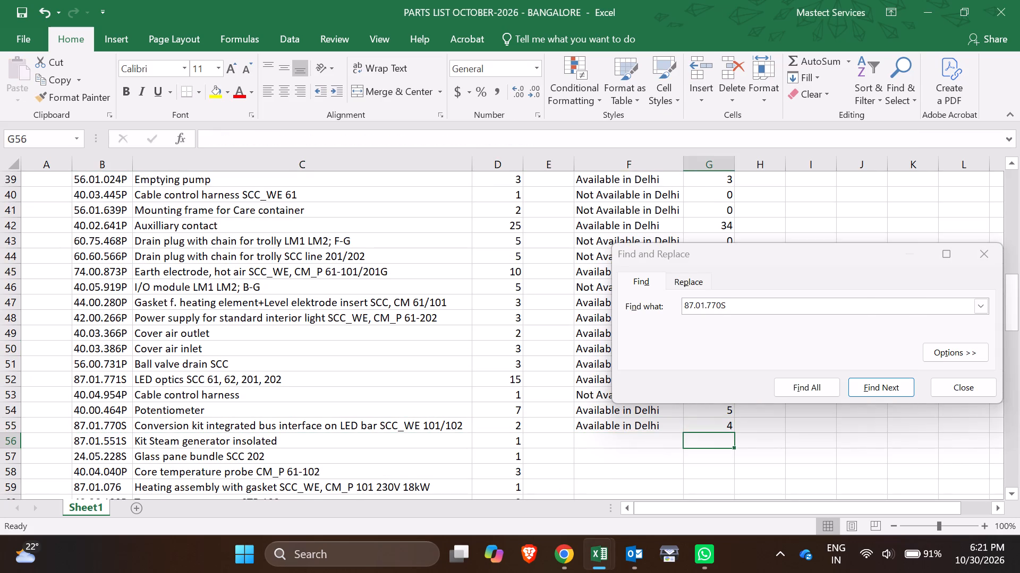
Save the parts list.
key("ctrl+s")
key("ctrl+s")
Copy part code 87.01.551S from B56 of the parts list and search ZISHAN-15 for it, also as 87.01.551 without the S.
key("alt+Tab")
key("alt+Tab")
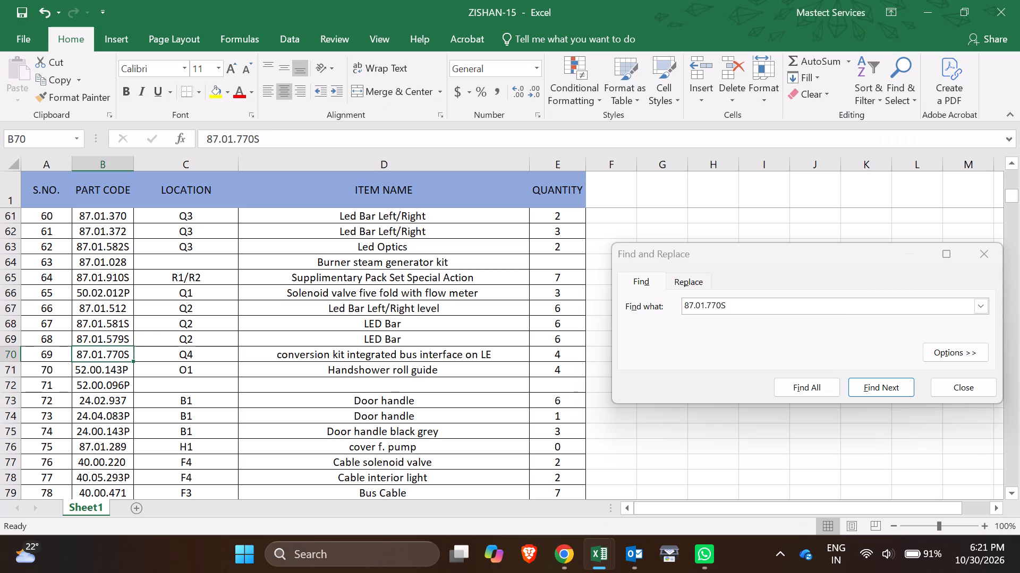
key("alt+Tab")
key("alt+Tab")
key("alt+Left")
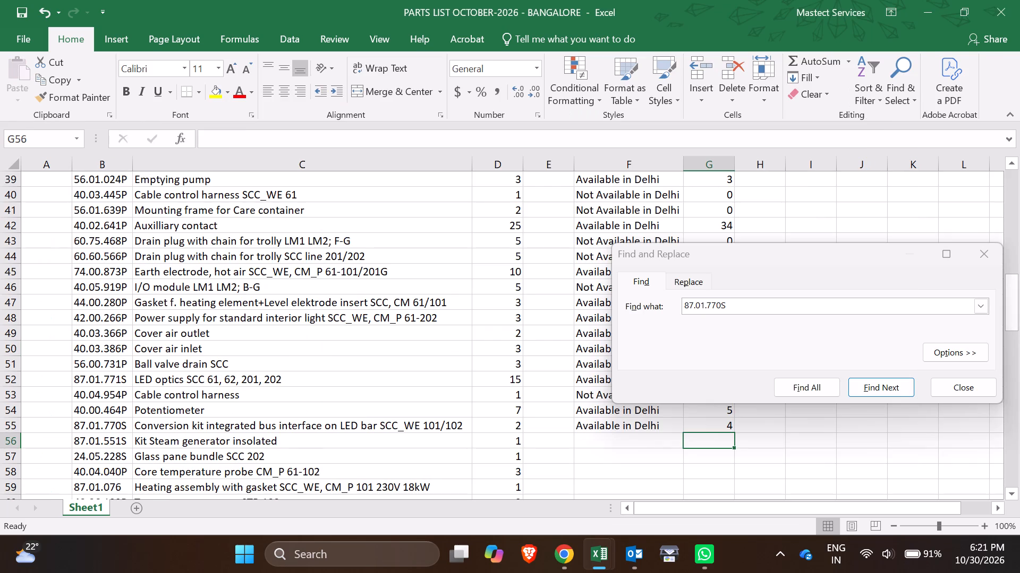
key("Left")
key("Left")
key("Left")
key("Left")
key("Left")
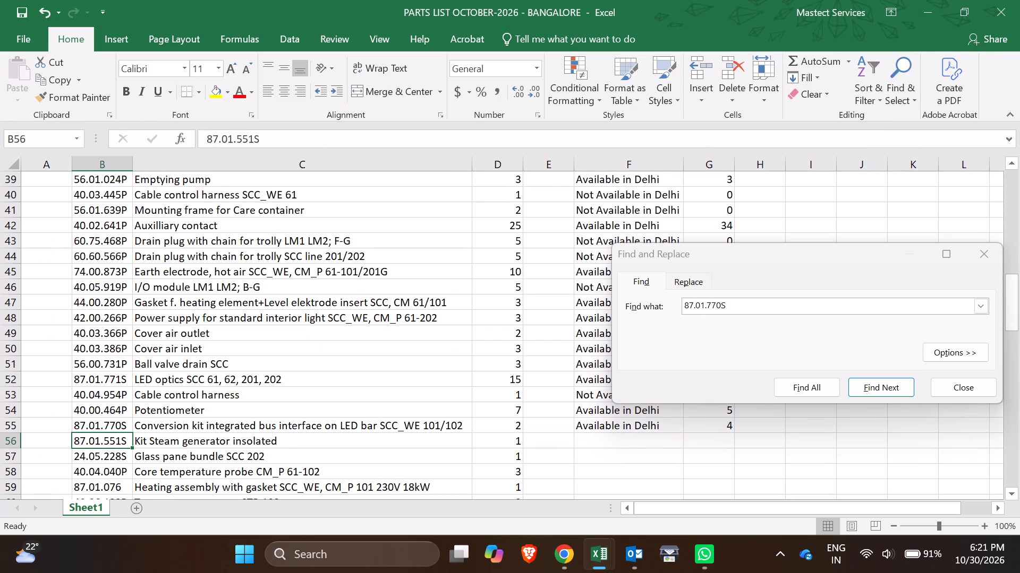
key("ctrl+c")
key("alt+Tab")
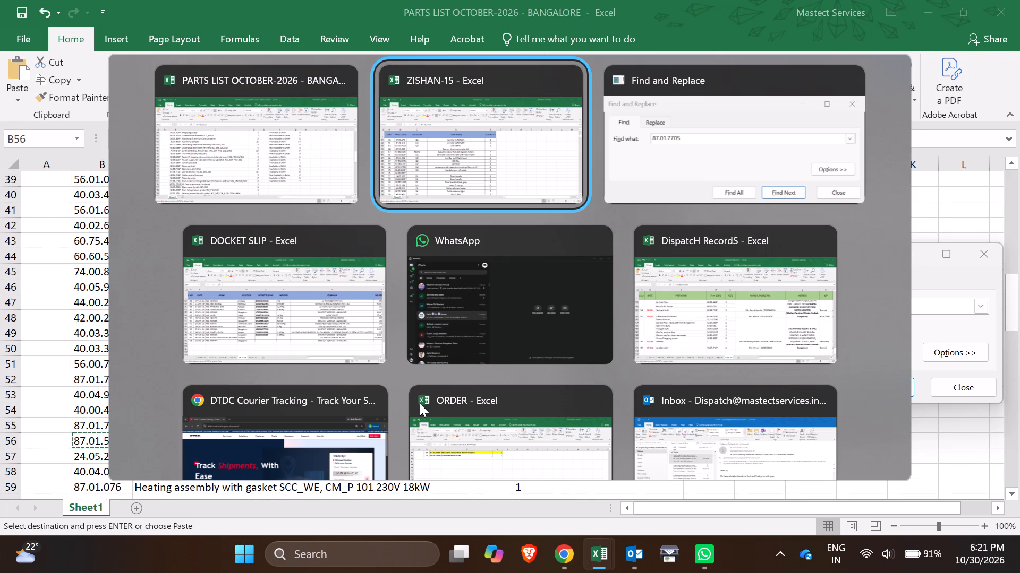
double_click(775, 307)
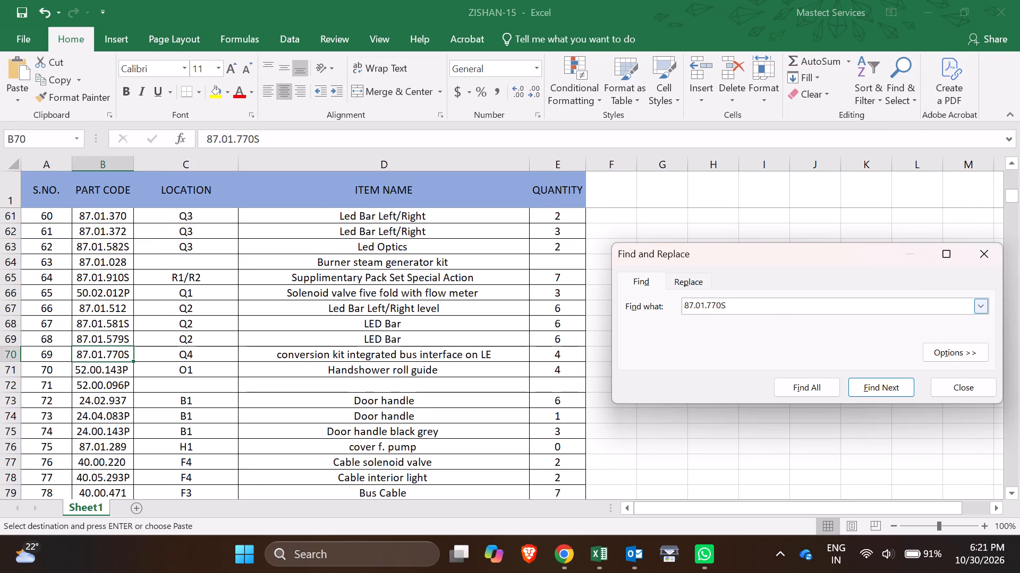
key("ctrl+v")
key("Return")
key("Return")
key("BackSpace")
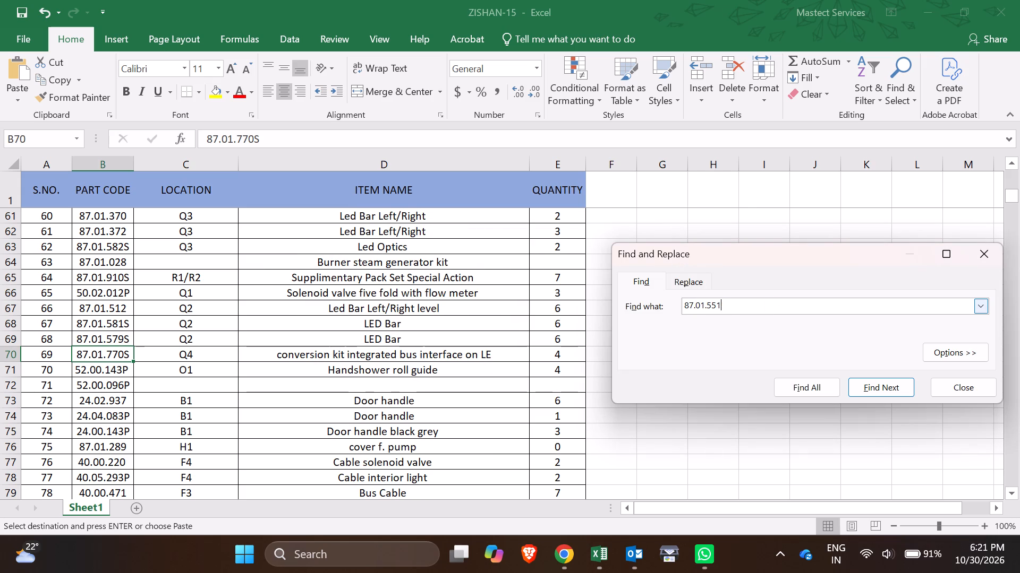
key("Return")
key("Return")
In the parts list, copy "Not Available in Delhi" and 0 from F53:G53 into F56:G56 and save.
key("alt+Tab")
key("alt+Tab")
key("Right")
key("Right")
key("Right")
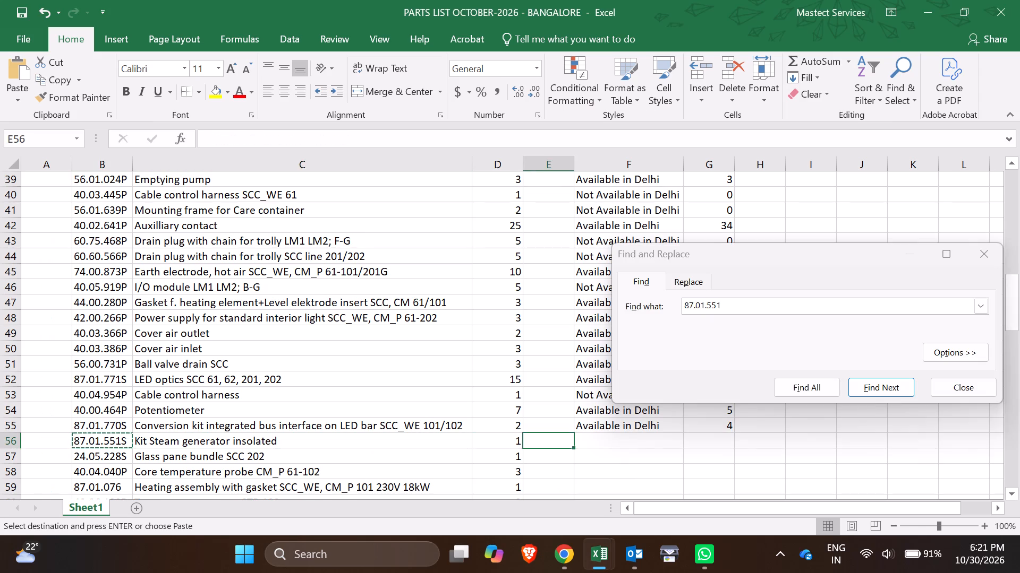
key("Right")
key("Up")
key("Up")
key("Up")
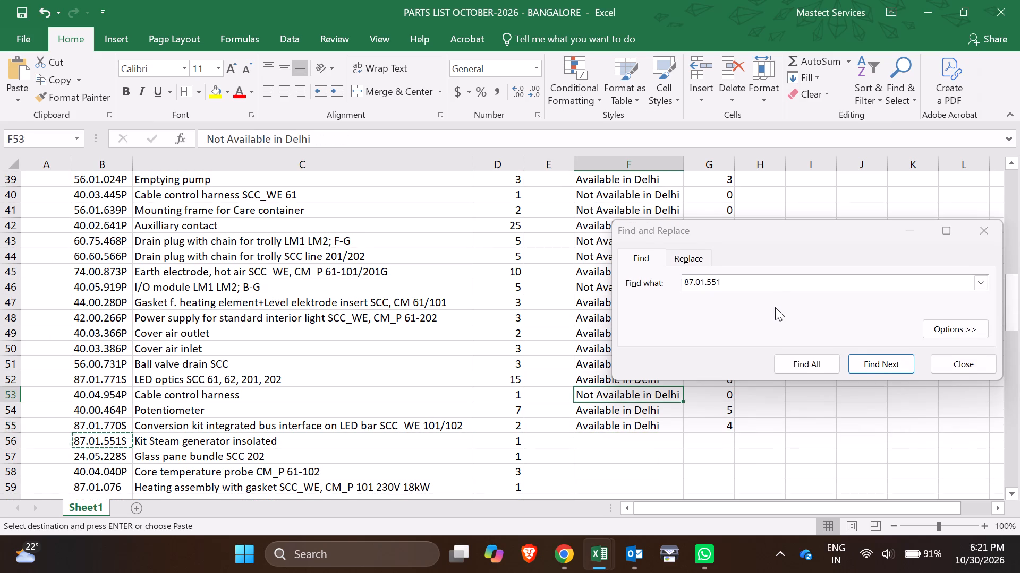
key("shift+Right")
key("ctrl+c")
key("Down")
key("Down")
key("Down")
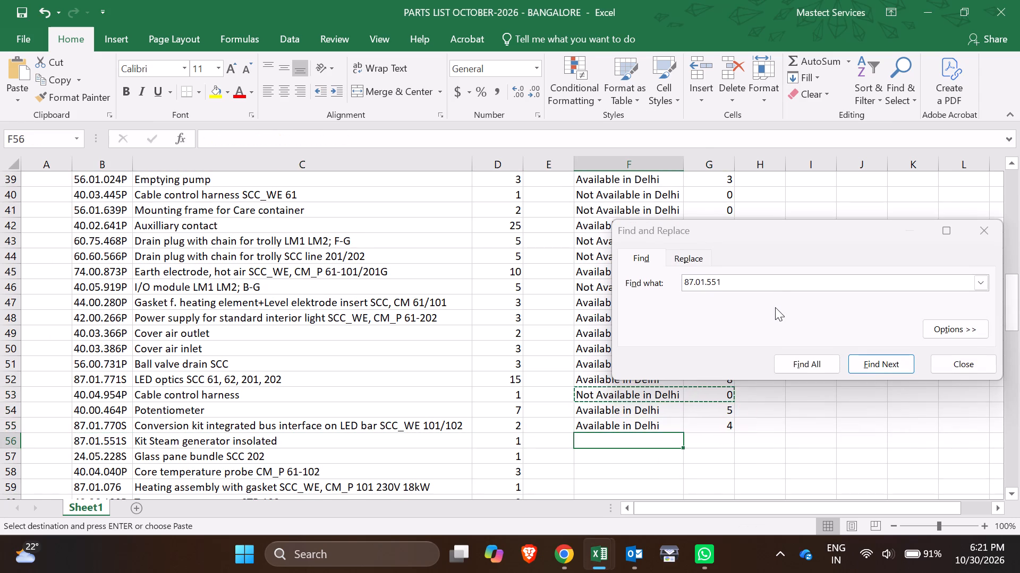
key("ctrl+v")
key("ctrl+s")
key("Return")
key("Down")
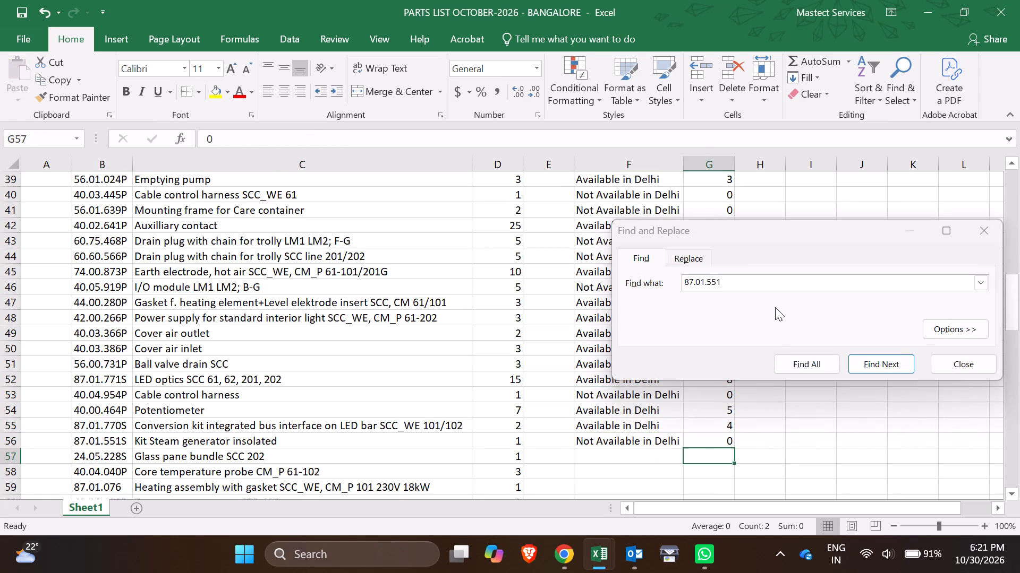
Copy part code 24.05.228S from B57 of the parts list and look up its quantity in ZISHAN-15.
key("Left")
key("Left")
key("Left")
key("Left")
key("Left")
key("Left")
key("Right")
key("ctrl+c")
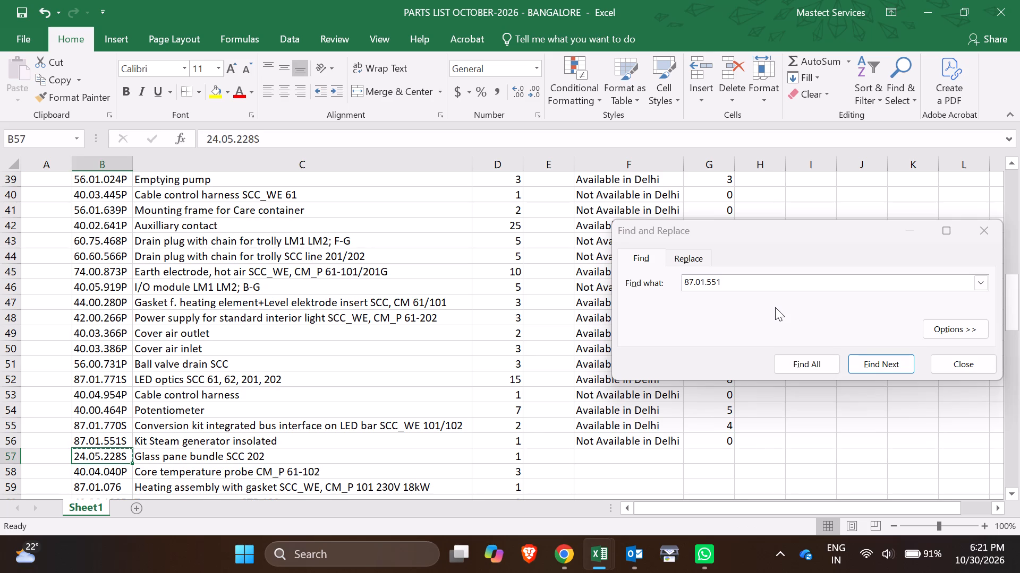
key("alt+Tab")
key("alt+Tab")
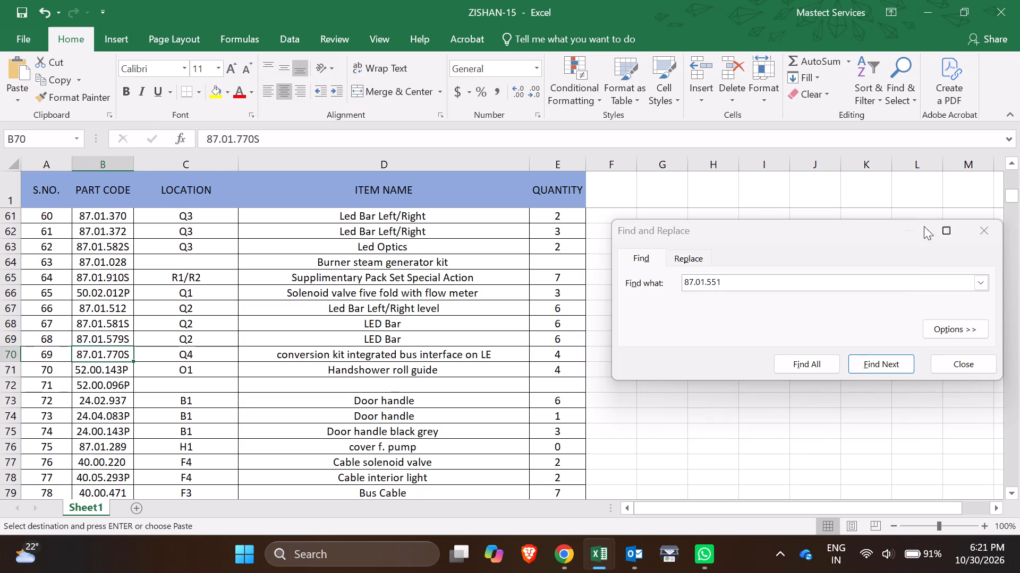
double_click(822, 282)
key("ctrl+v")
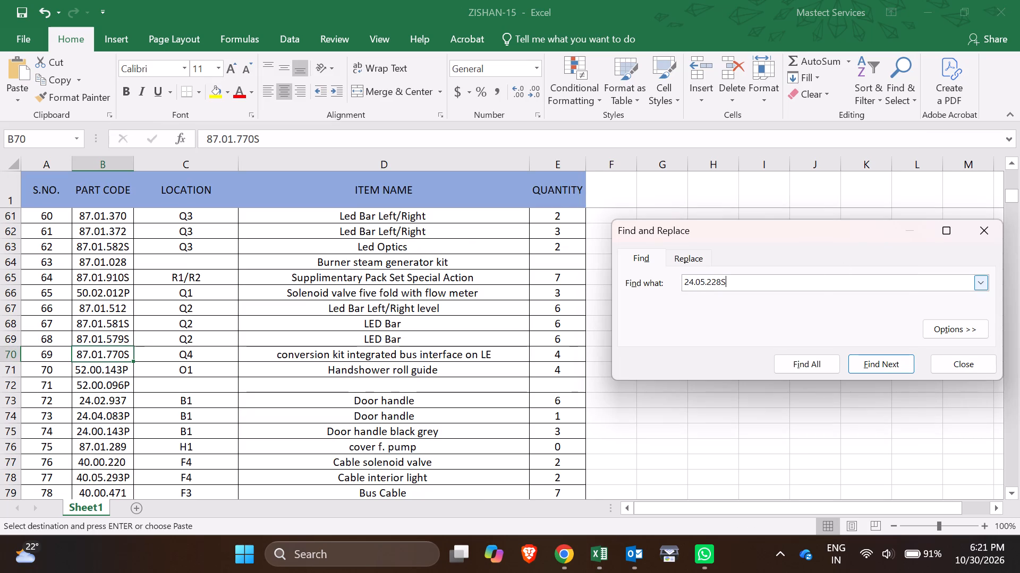
key("Return")
key("Return")
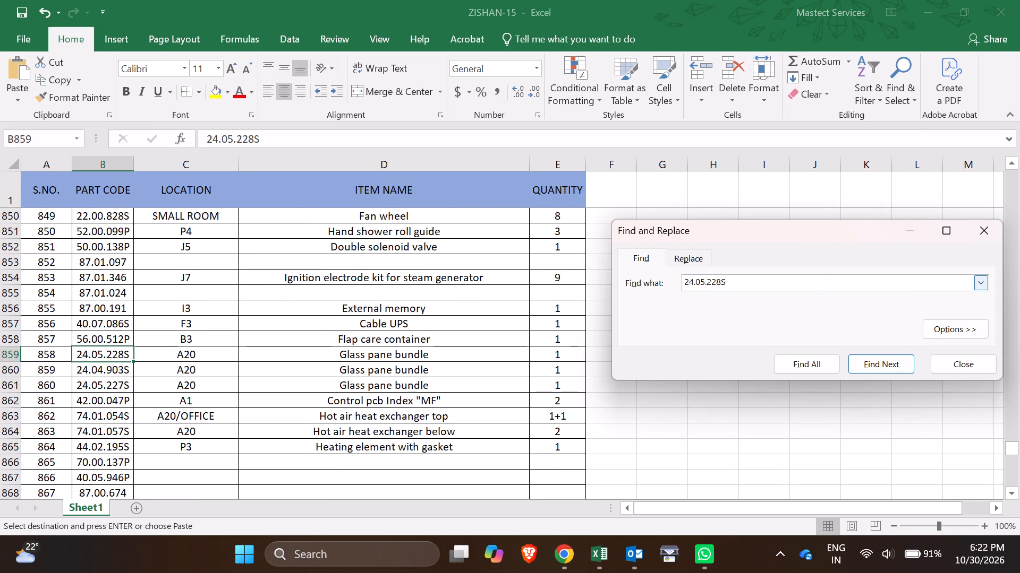
left_click(202, 353)
key("Right")
key("Right")
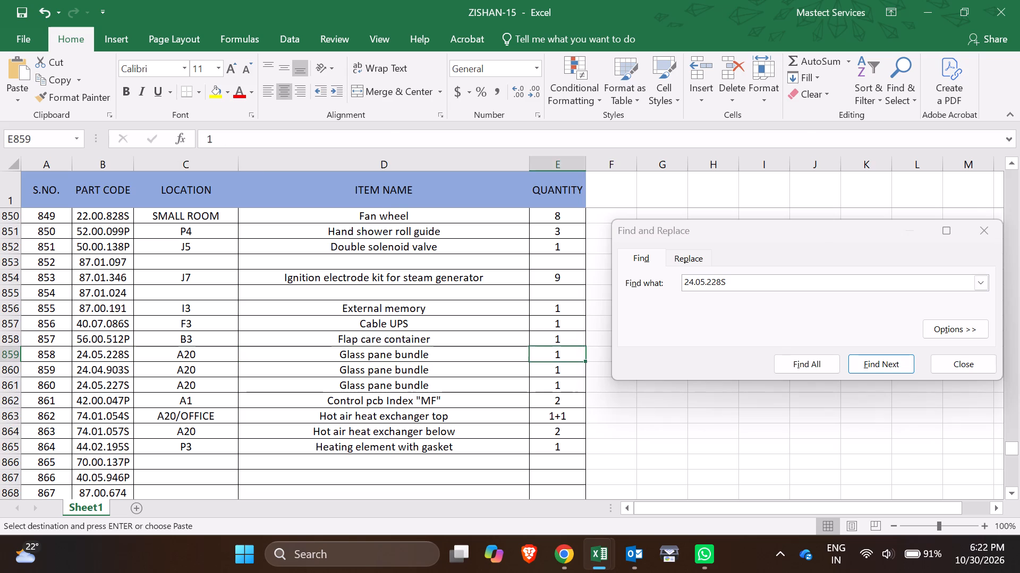
In the parts list, copy "Available in Delhi" from F55 into F57, enter 1 in G57, and save.
key("alt+Tab")
key("alt+Tab")
key("Right")
key("Right")
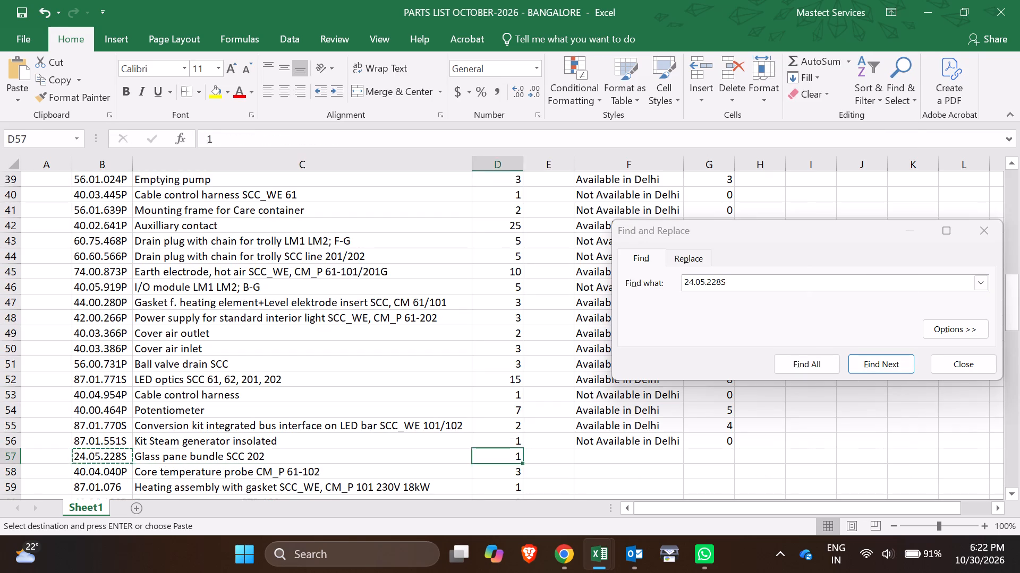
key("Right")
key("Right")
key("Up")
key("Up")
key("ctrl+c")
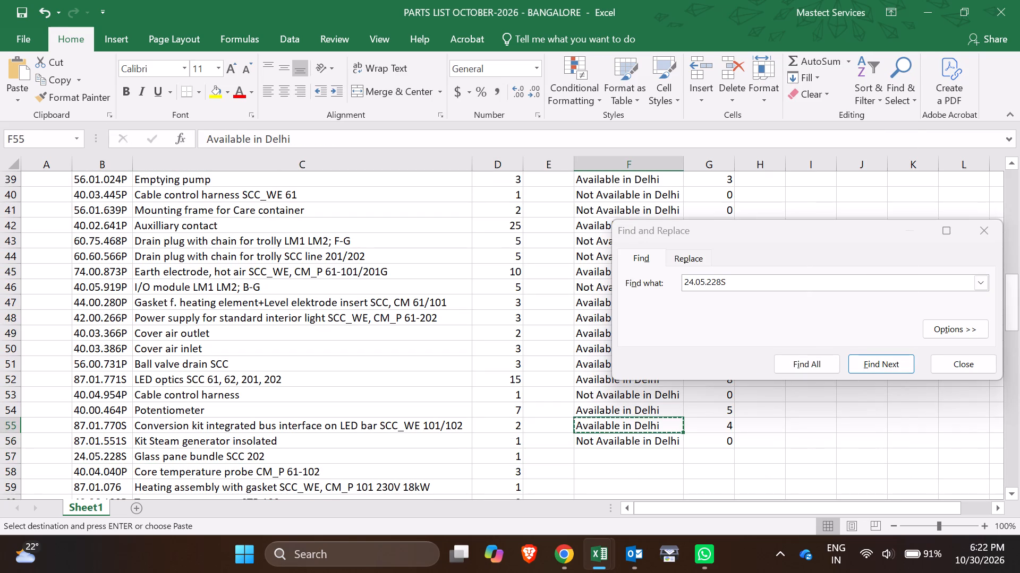
key("Down")
key("Down")
key("ctrl+v")
key("ctrl+s")
key("Right")
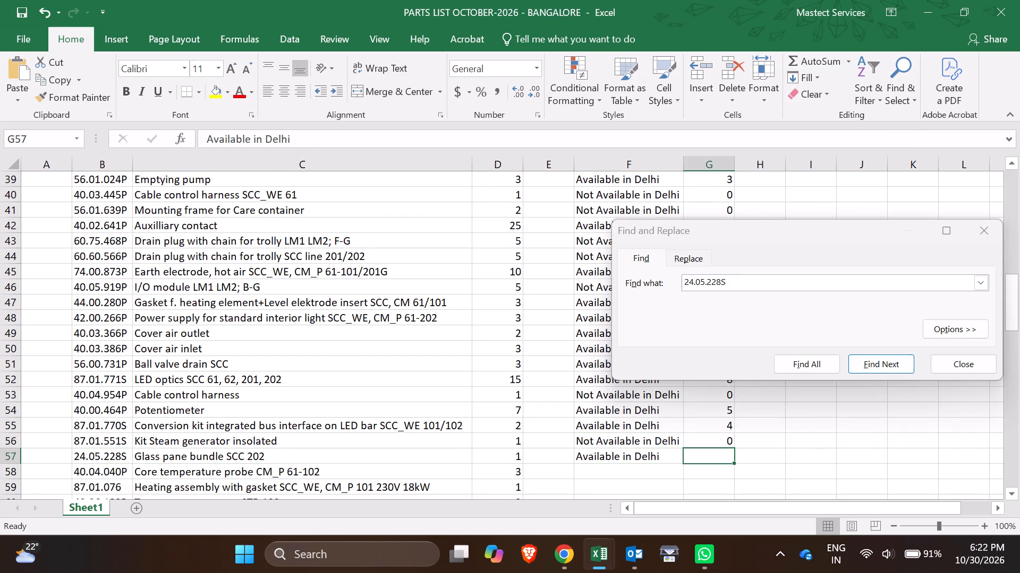
key("1")
key("Return")
key("ctrl+s")
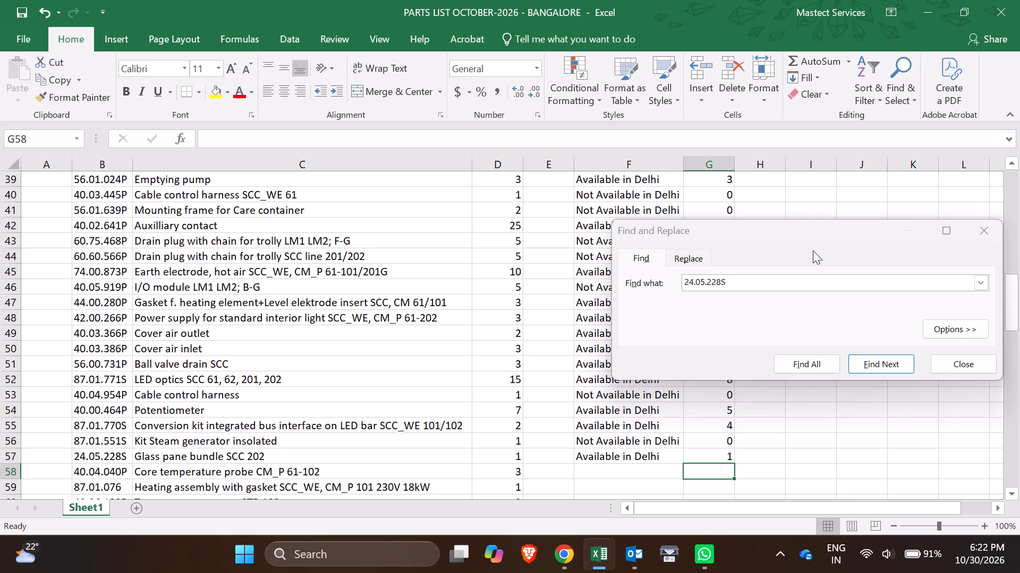
left_click(991, 229)
key("ctrl+s")
key("ctrl+s")
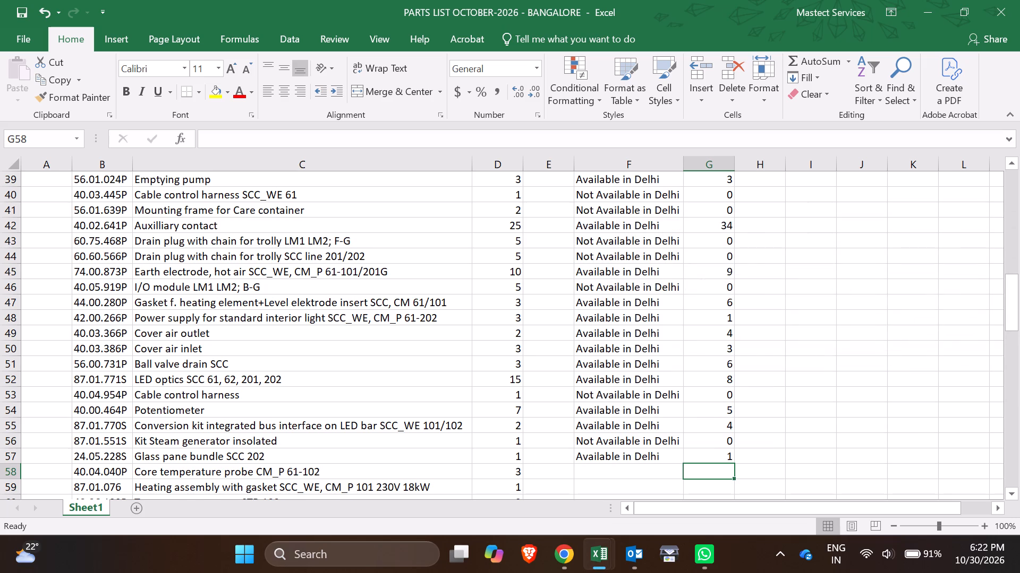
Copy part code 40.04.040P from B58 of the parts list and look up its quantity in ZISHAN-15.
scroll(654, 348, "down", 5)
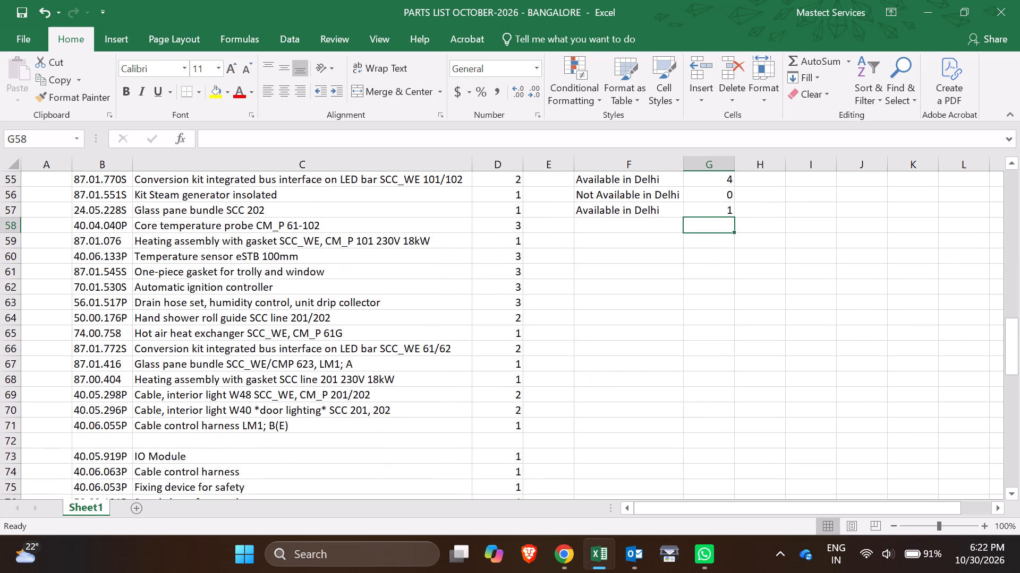
key("Left")
key("Left")
key("Left")
key("Left")
key("Left")
key("Left")
key("Right")
key("ctrl+c")
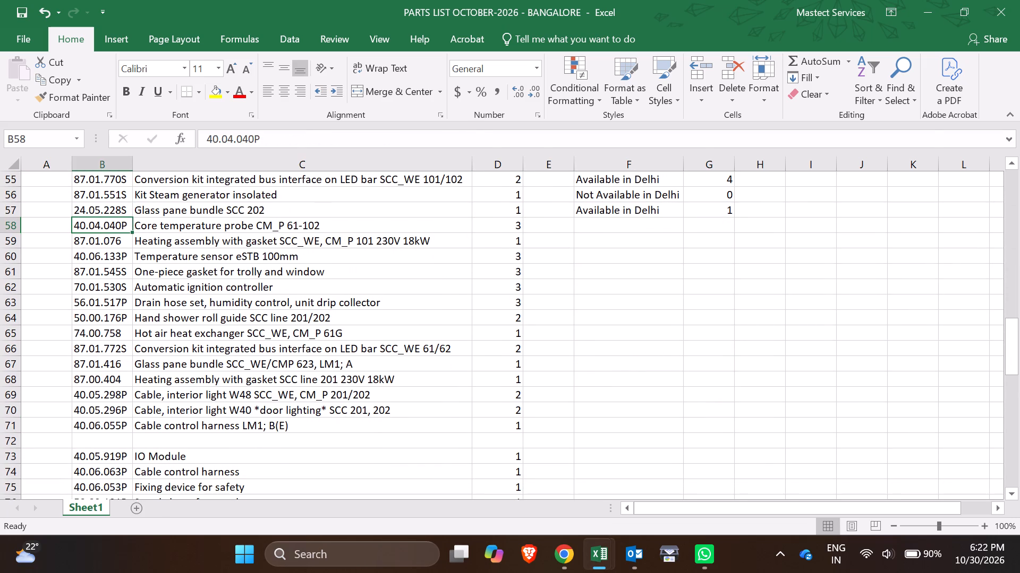
key("alt+Tab")
key("ctrl+f")
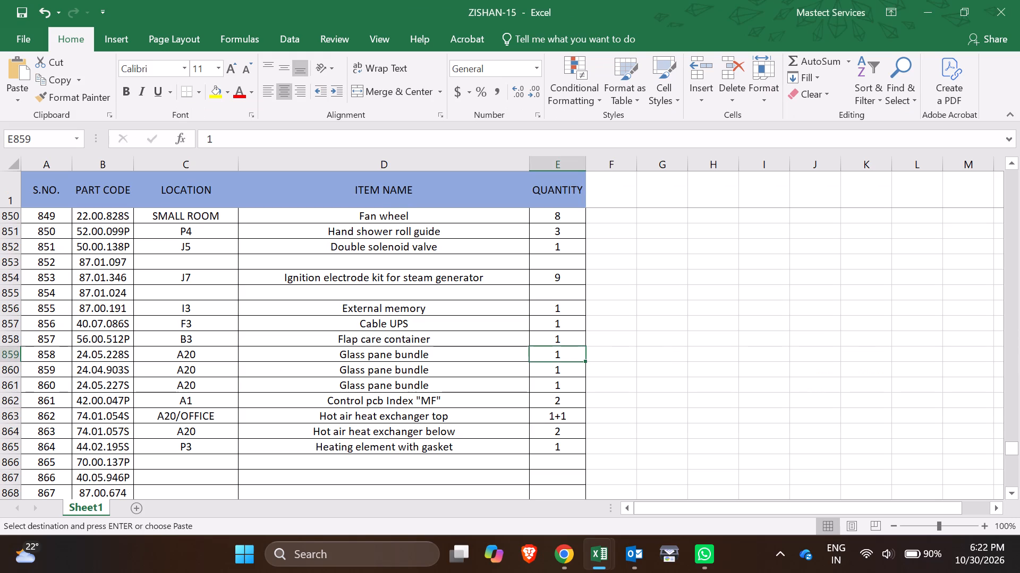
key("BackSpace")
key("ctrl+v")
key("Return")
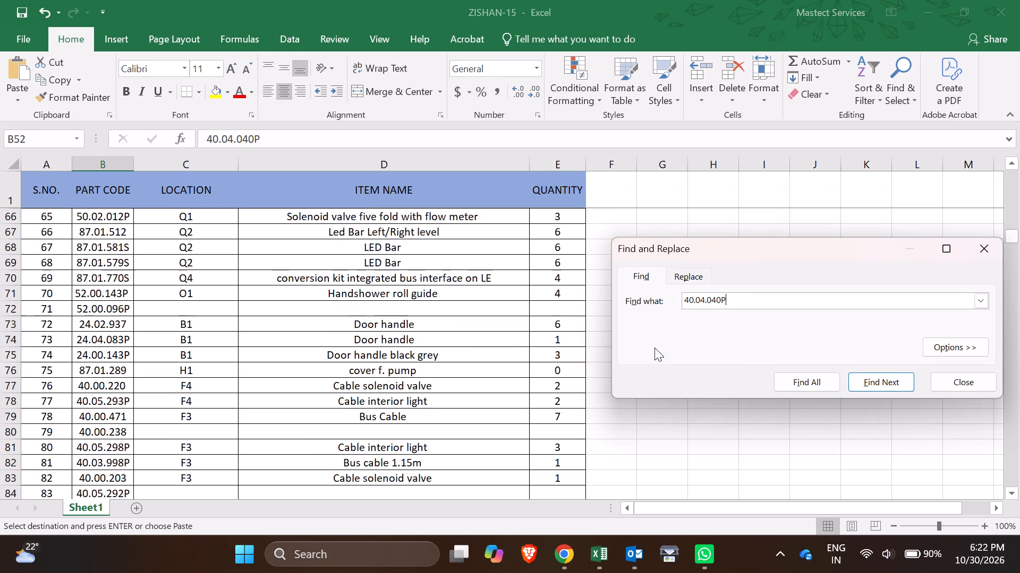
key("Return")
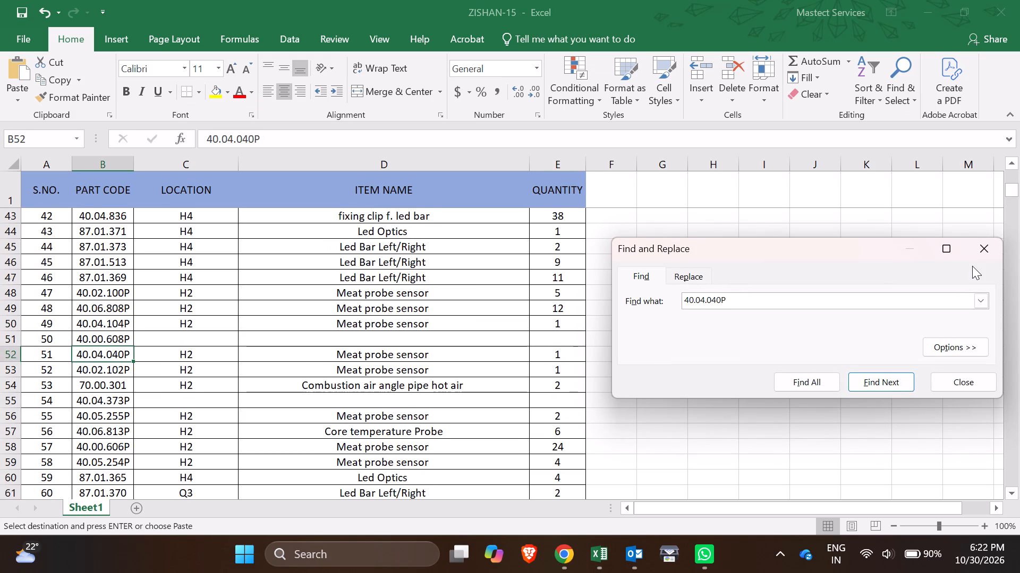
left_click(979, 252)
key("alt+Tab")
left_click(979, 252)
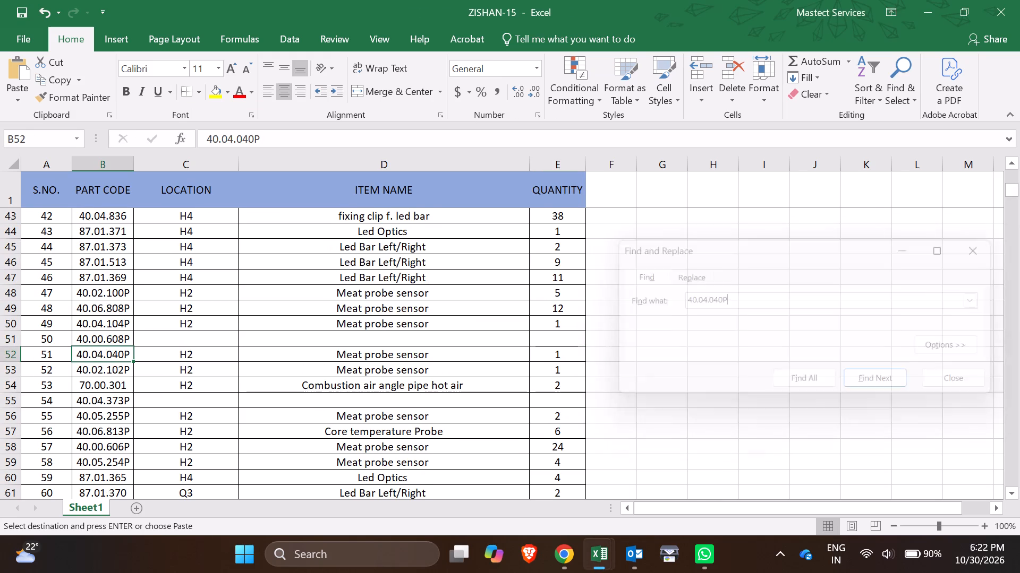
In the parts list, fill "Available in Delhi" from F57 down into F58 and enter 1 in G58.
key("alt+Tab")
key("Right")
key("Right")
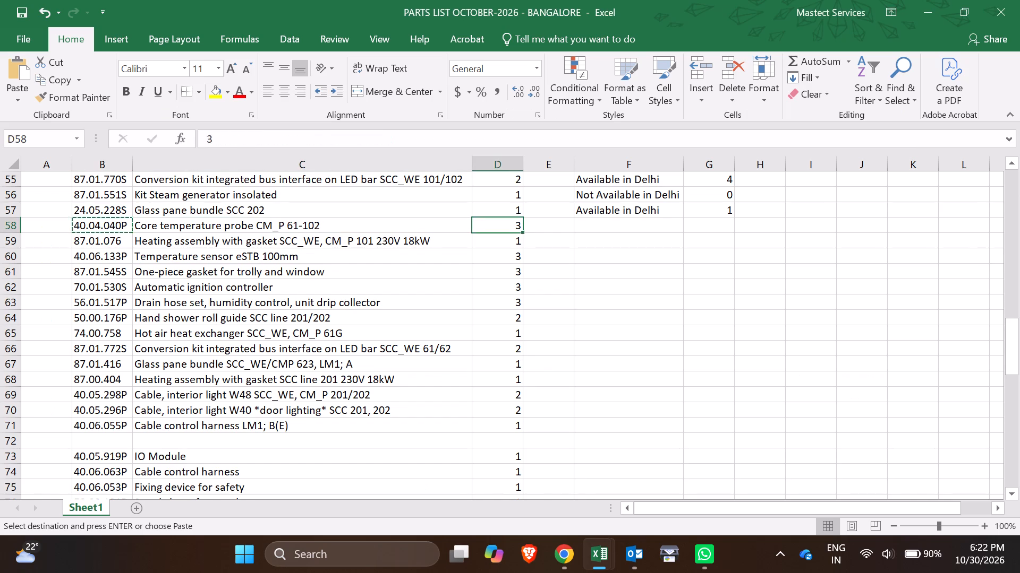
key("Right")
key("Right")
key("ctrl+d")
key("Right")
key("1")
key("Return")
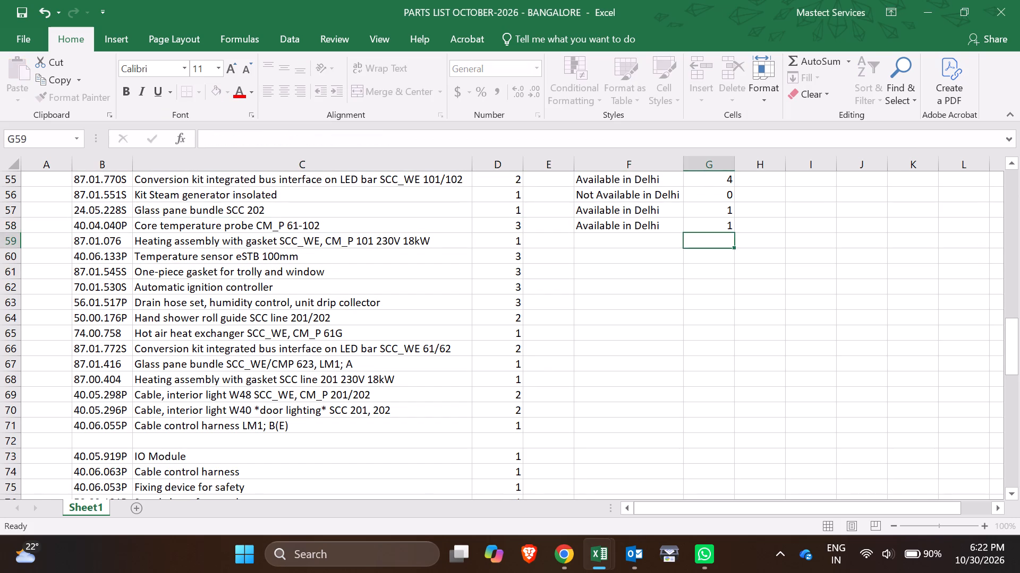
Copy part code 87.01.076 from B59, check every entry for it in ZISHAN-15, and return to the parts list.
key("Left")
key("Left")
key("Left")
key("Left")
key("Left")
key("ctrl+c")
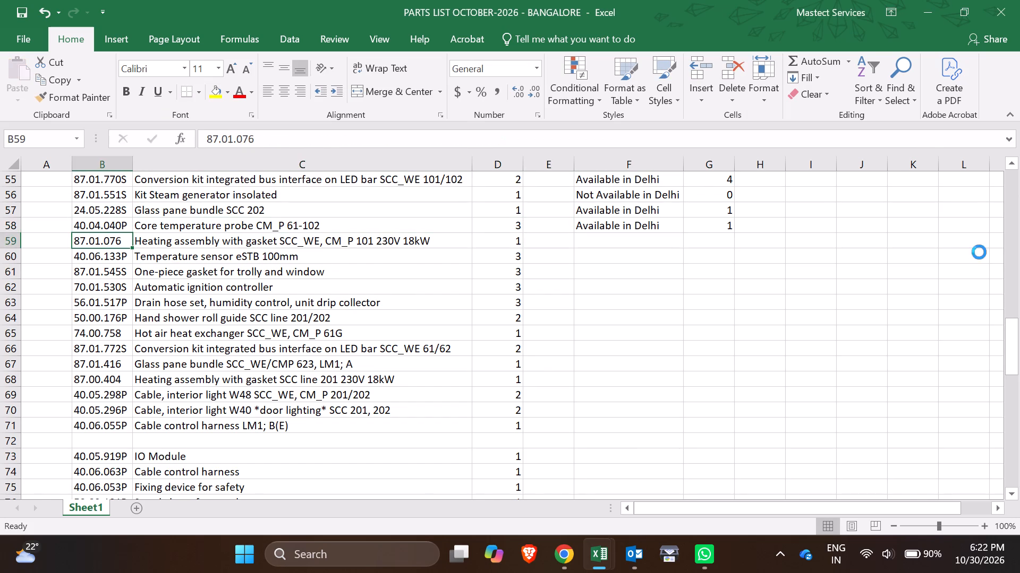
key("alt+Tab")
key("ctrl+f")
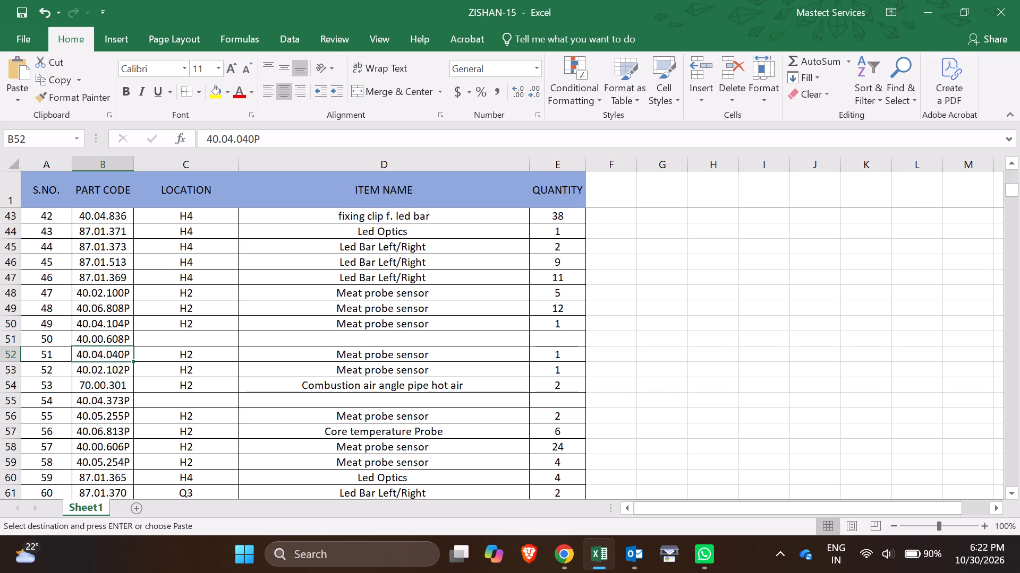
key("BackSpace")
key("ctrl+v")
key("Return")
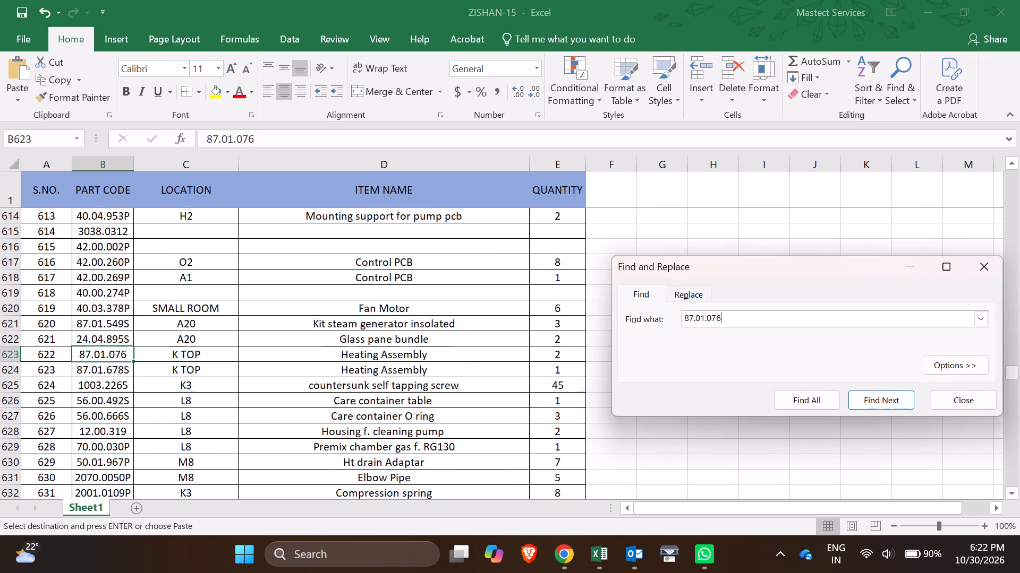
key("Return")
key("Return")
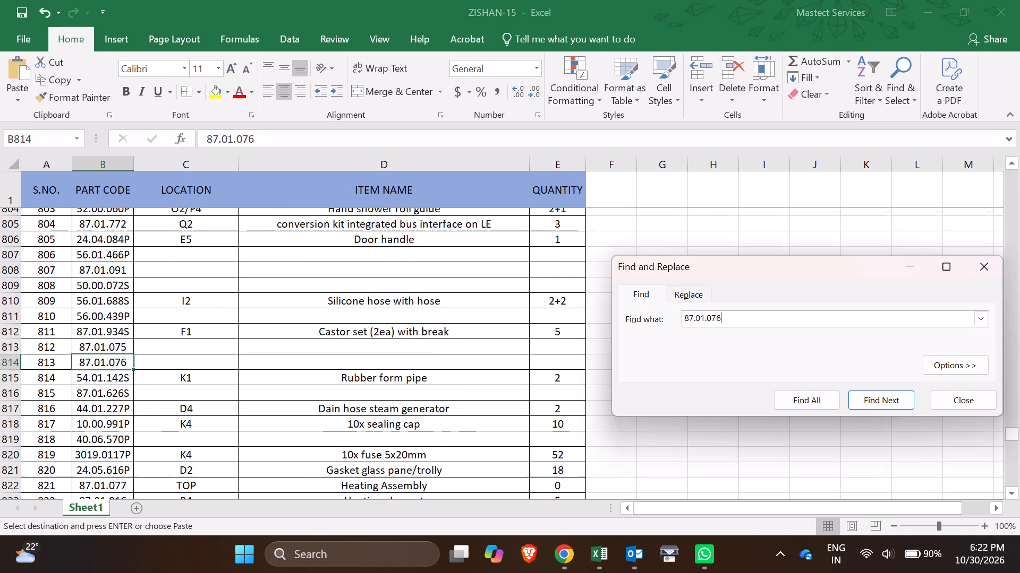
key("Return")
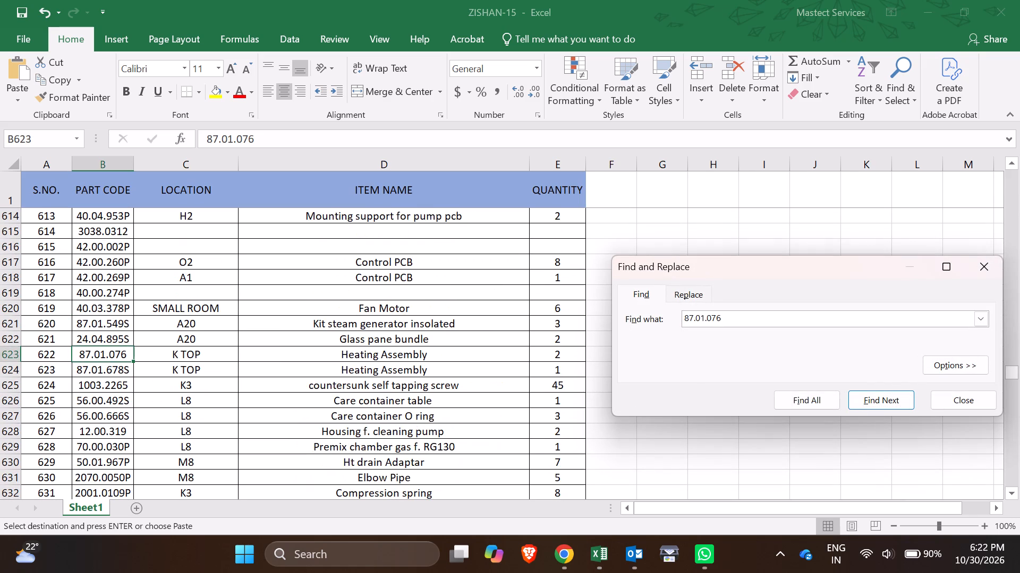
key("alt+Tab")
key("alt+Tab")
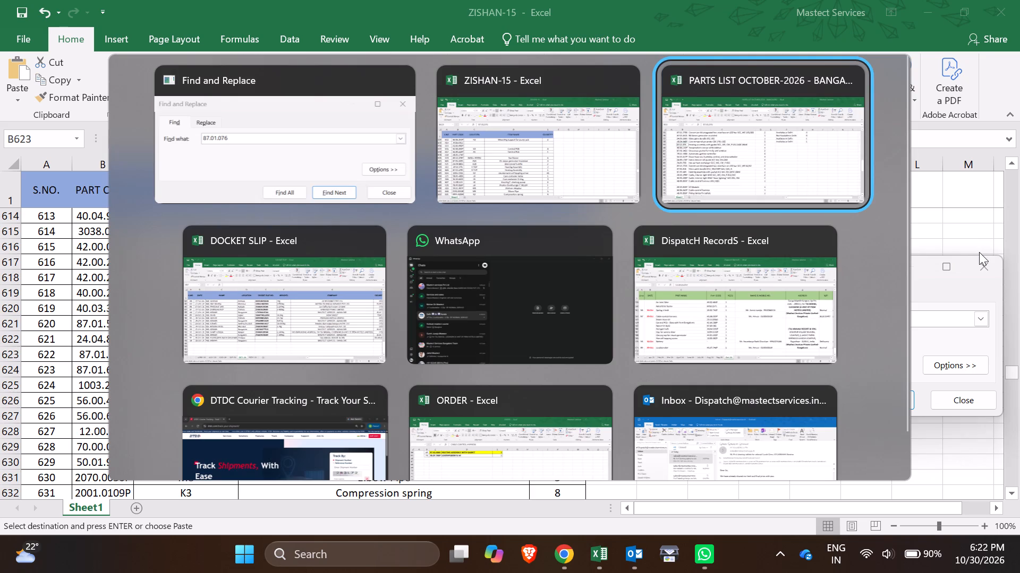
In the parts list, fill "Available in Delhi" from F58 down into F59, enter 2 in G59, and save.
key("Right")
key("Right")
key("Right")
key("Right")
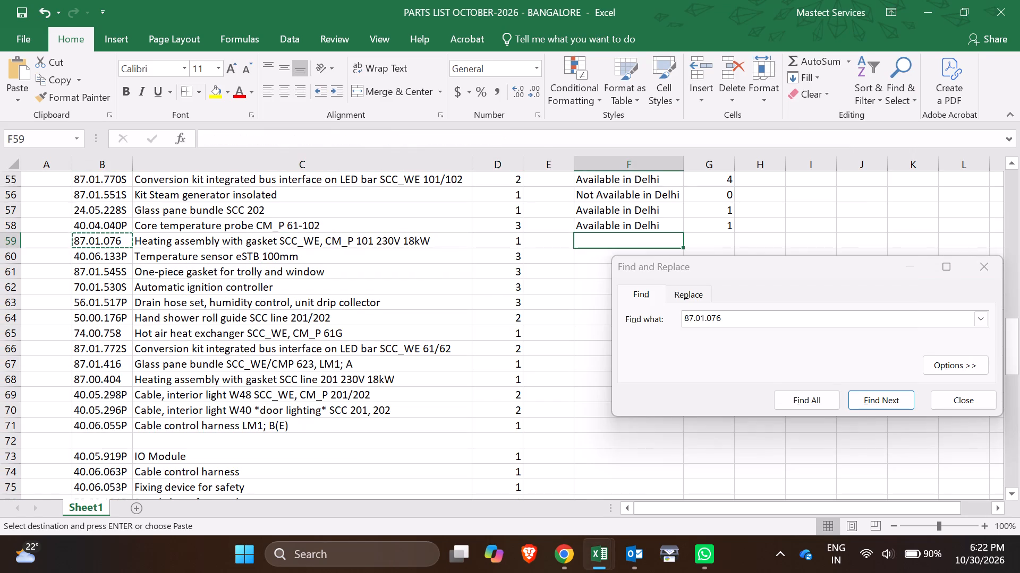
key("ctrl+d")
key("Right")
key("2")
key("Return")
key("ctrl+s")
Copy part code 40.06.133P from B60 of the parts list and look up its quantity in ZISHAN-15.
key("Left")
key("Left")
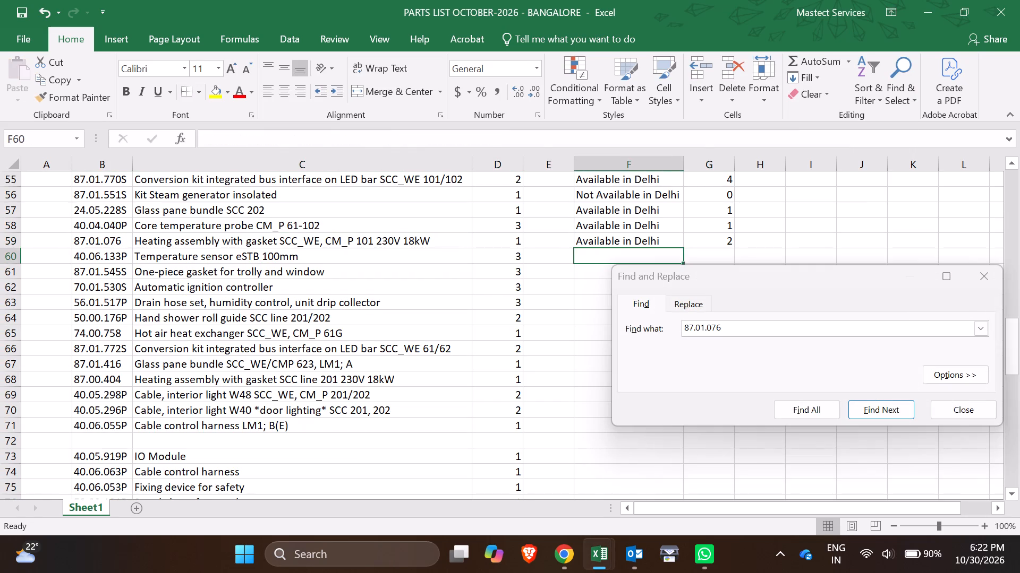
key("Left")
key("Left")
key("Left")
key("ctrl+c")
key("alt+Tab")
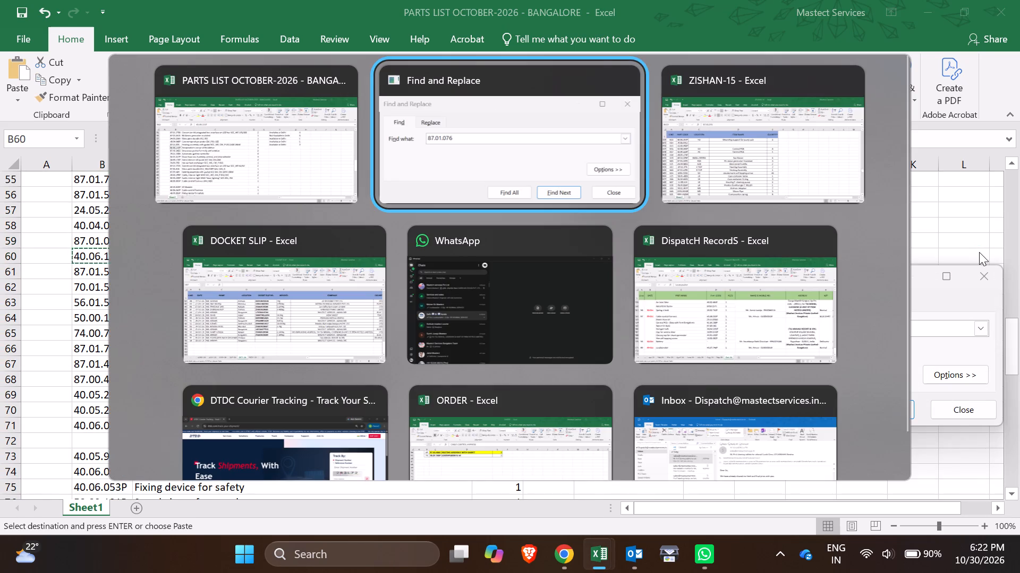
key("alt+Tab")
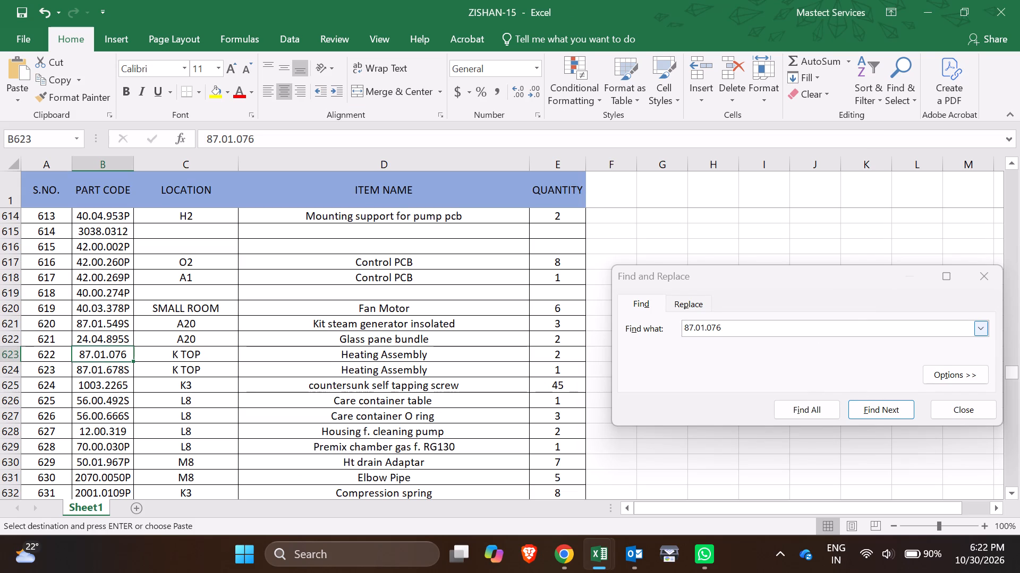
double_click(812, 329)
key("ctrl+v")
key("Return")
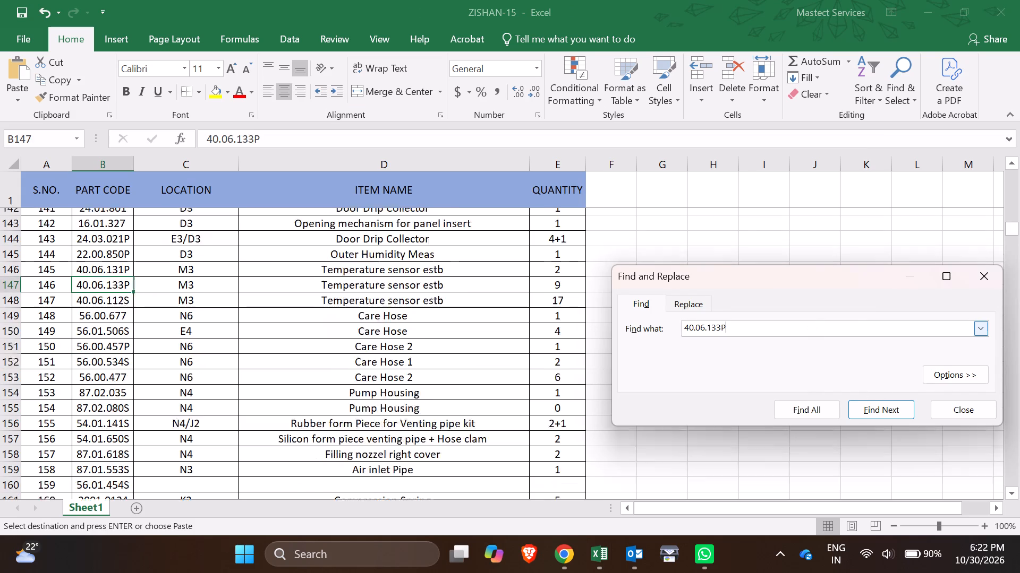
key("Return")
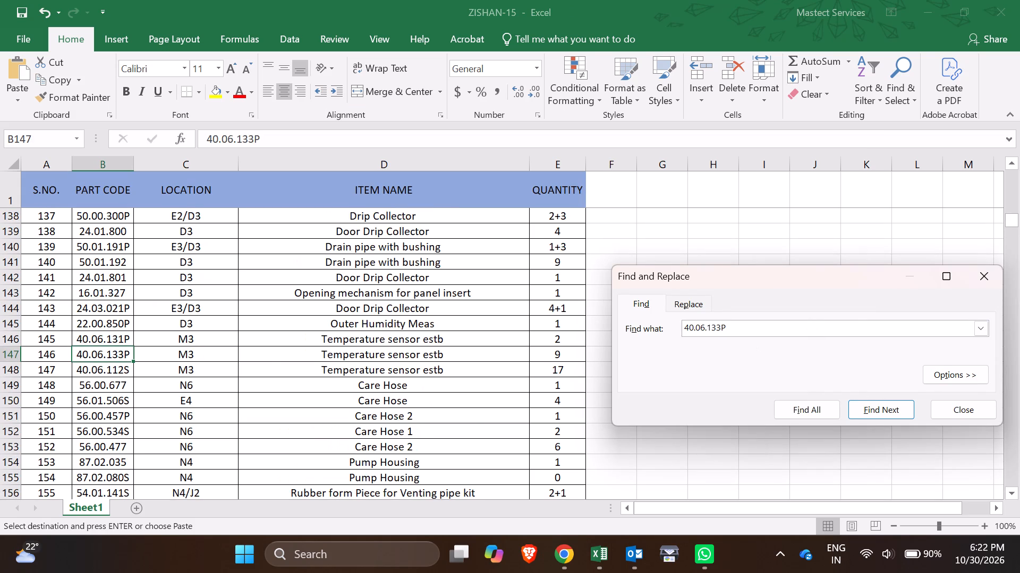
left_click(224, 354)
key("Right")
key("Right")
In the parts list, fill "Available in Delhi" from F59 down into F60, enter 9 in G60, and save.
key("alt+Tab")
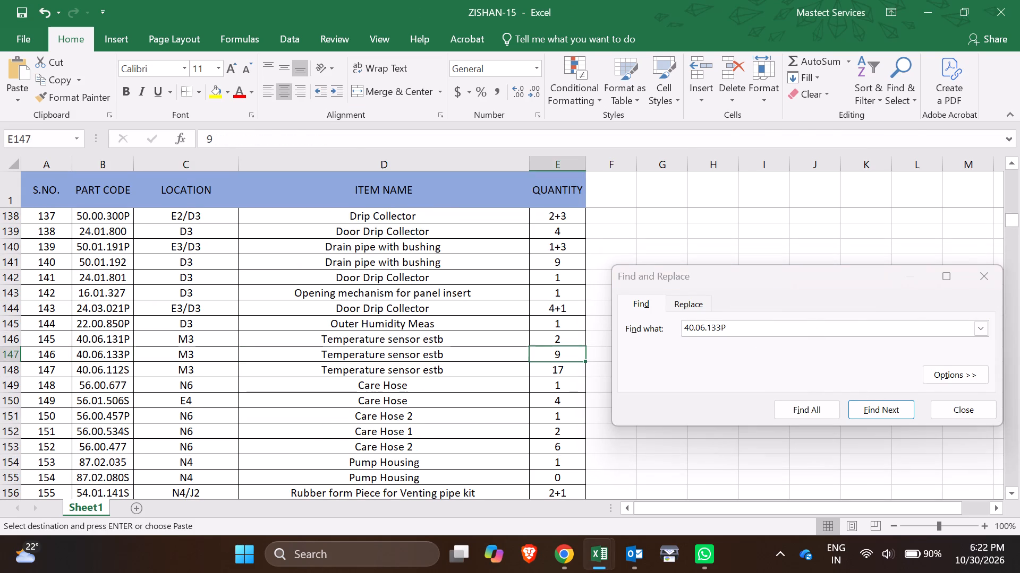
key("alt+Tab")
key("Right")
key("Right")
key("Right")
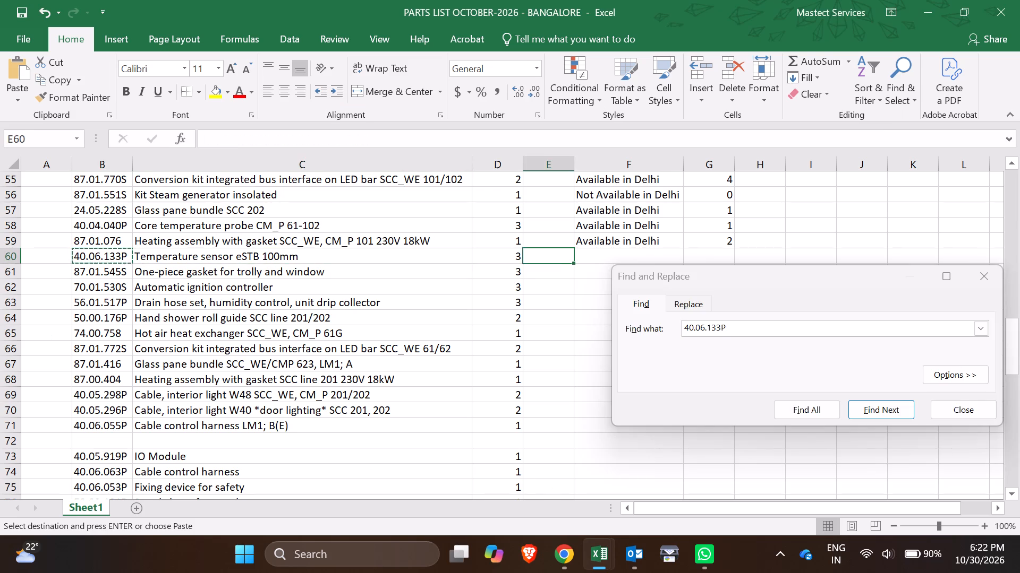
key("Right")
key("ctrl+d")
key("Right")
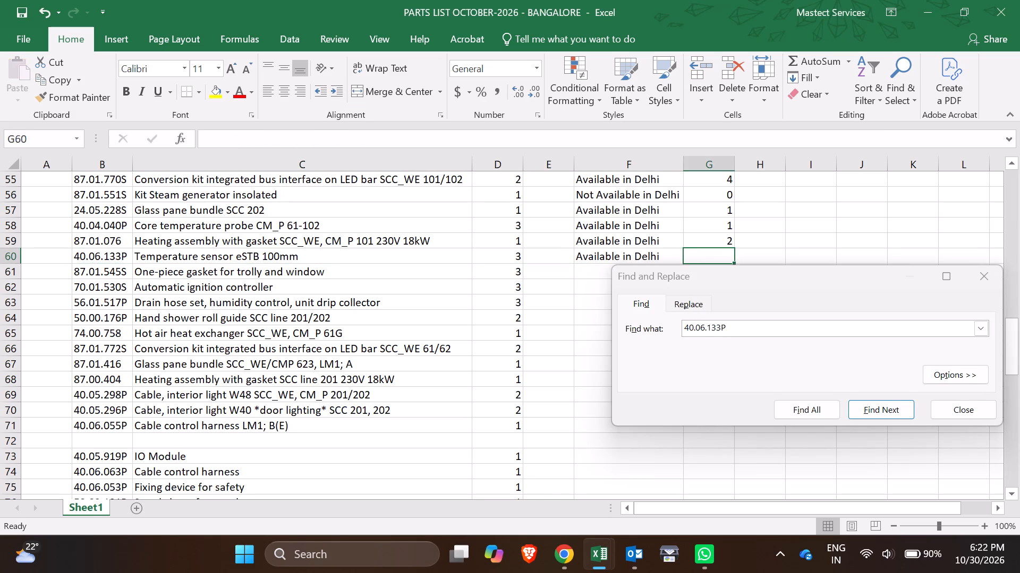
key("9")
key("Return")
key("ctrl+s")
Copy part code 87.01.545S from B61 of the parts list and look up its quantity in ZISHAN-15.
key("Left")
key("Left")
key("Left")
key("Left")
key("Left")
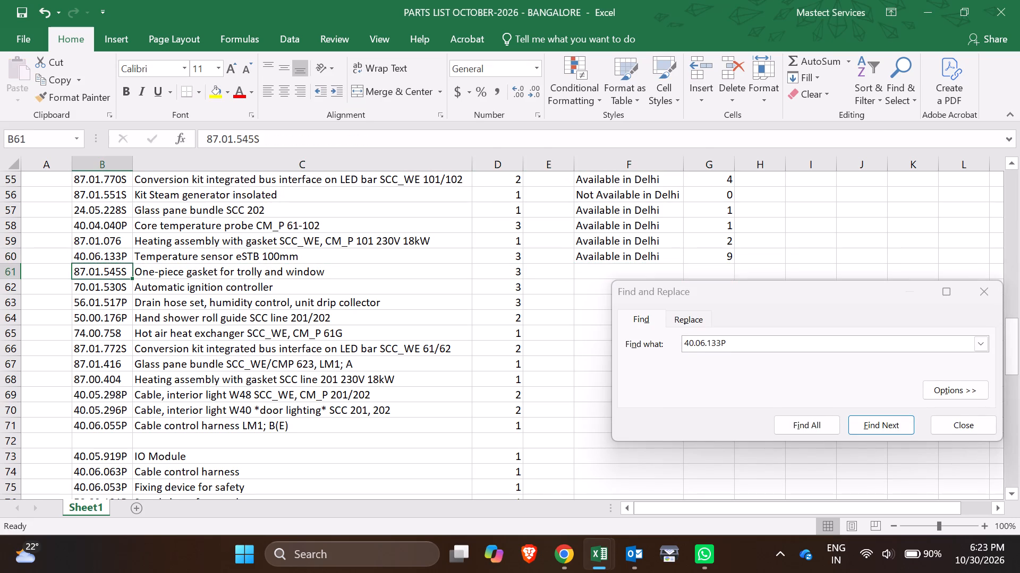
key("ctrl+c")
key("alt+Tab")
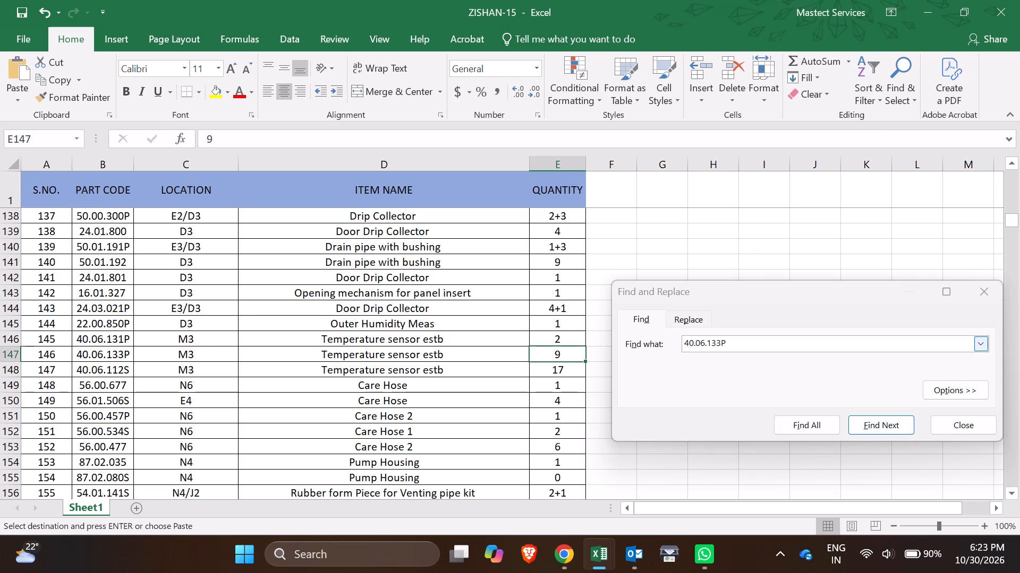
double_click(728, 344)
key("ctrl+v")
key("Return")
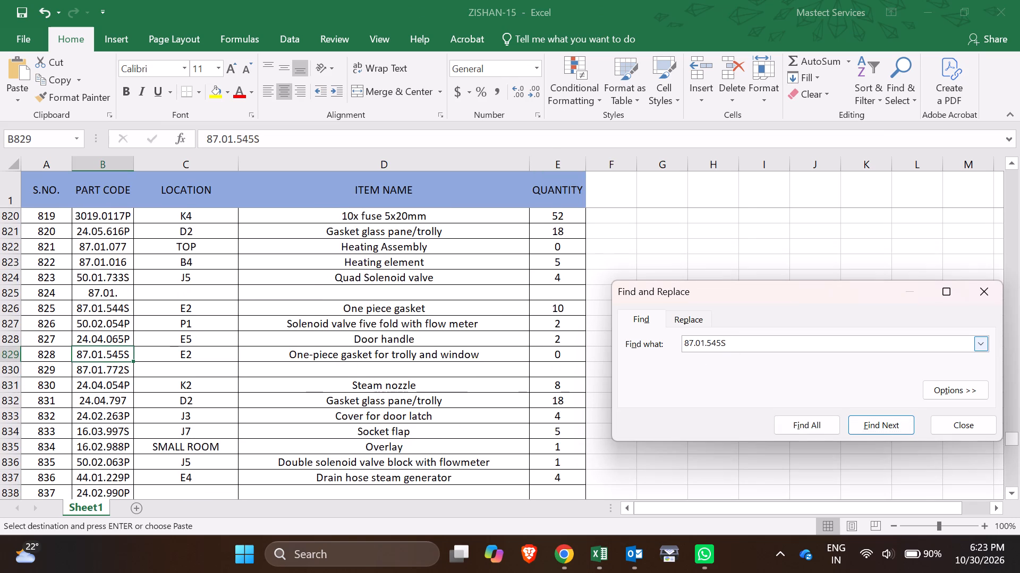
key("Return")
In the parts list, copy "Not Available in Delhi" and 0 from F56:G56 into F61:G61, save, and close Find and Replace.
key("alt+Tab")
key("alt+Tab")
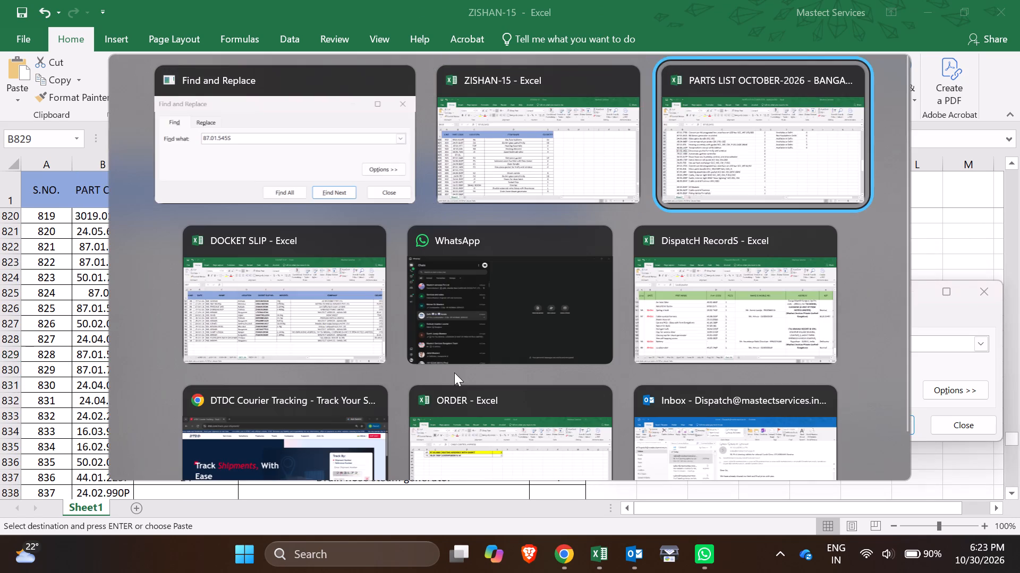
key("Right")
key("Right")
key("Right")
key("Right")
key("Up")
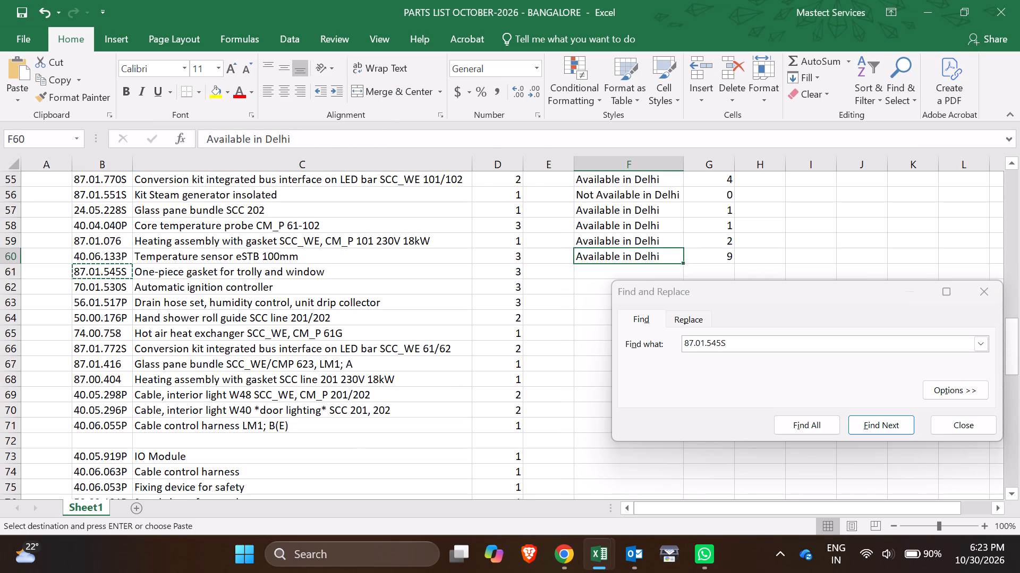
key("Up")
key("Up")
key("Up")
key("Up")
key("shift+Right")
key("ctrl+c")
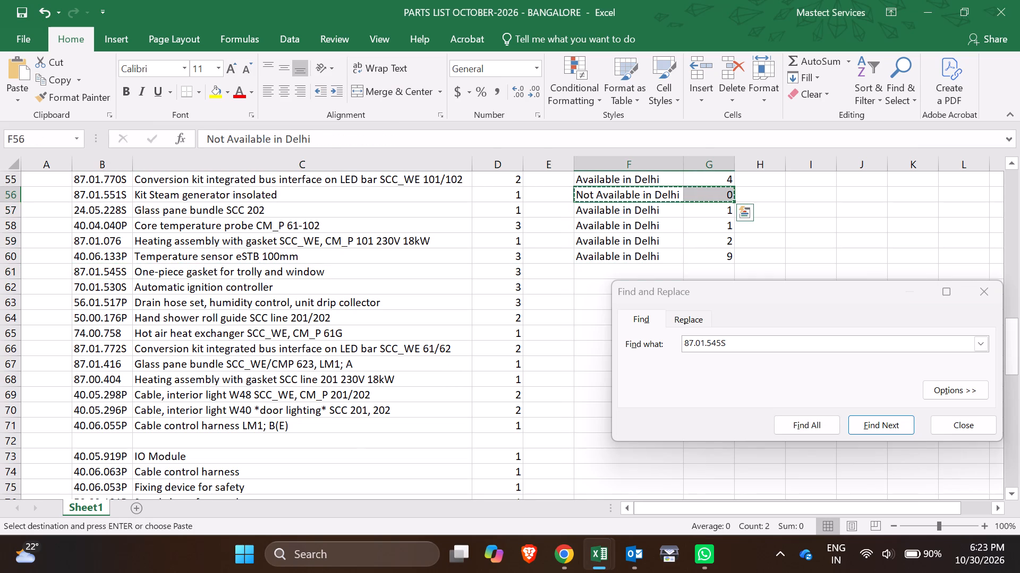
key("Down")
key("Down")
key("Down")
key("Down")
key("Down")
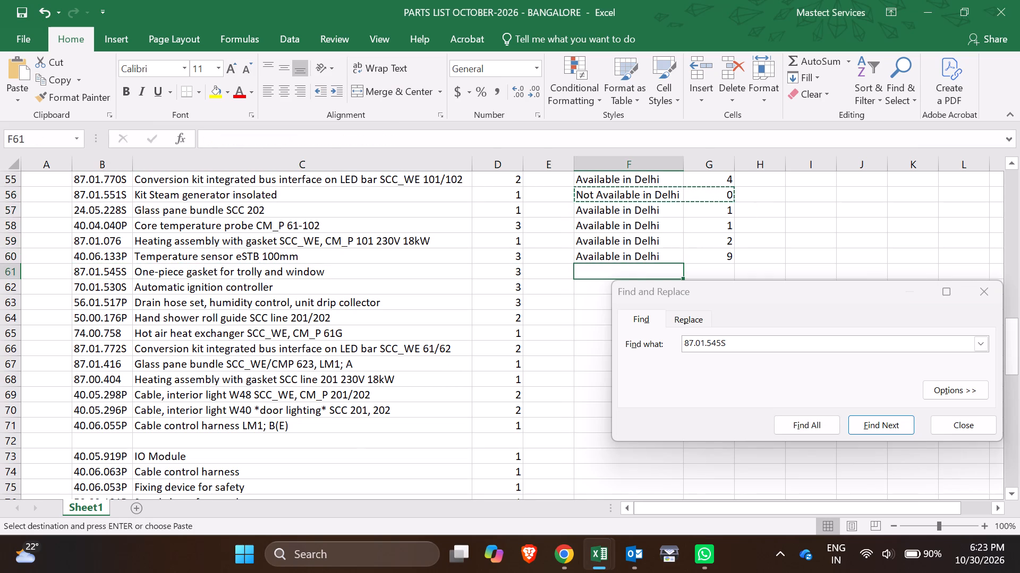
key("ctrl+v")
key("Return")
key("ctrl+s")
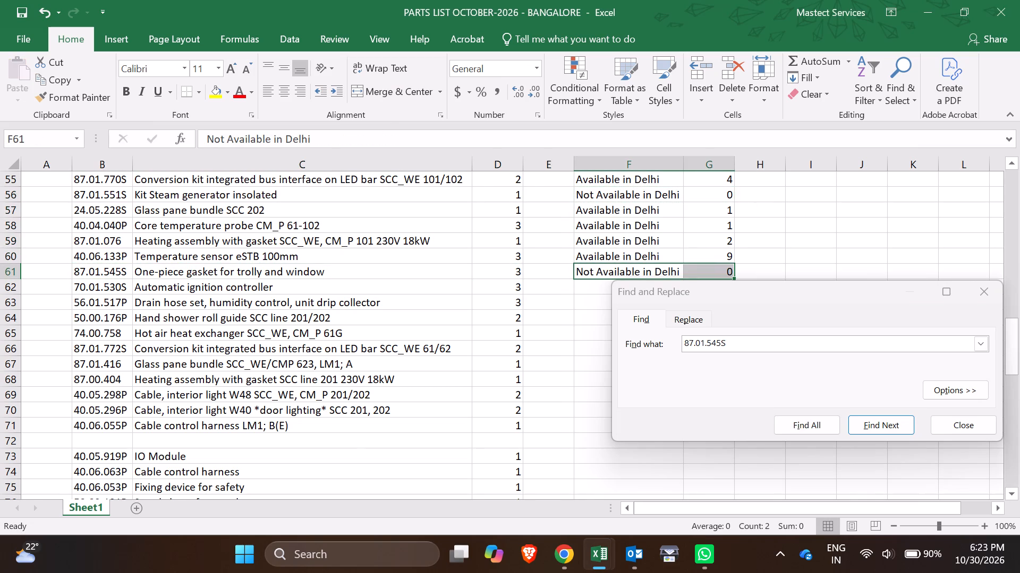
left_click(988, 294)
key("ctrl+s")
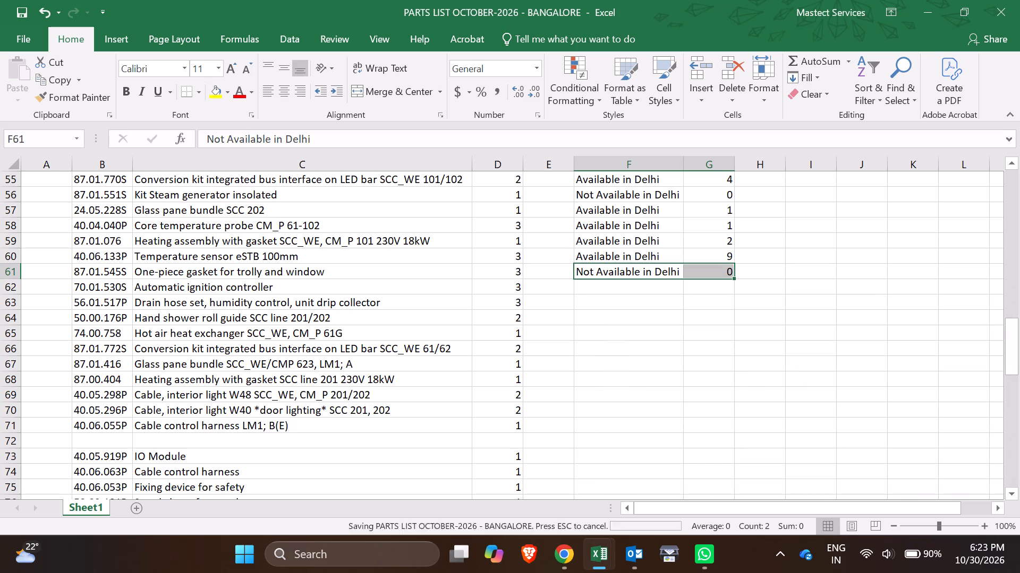
Copy part code 70.01.530S from B62 of the parts list and look up its quantity in ZISHAN-15.
key("Down")
key("Left")
key("Left")
key("Left")
key("Left")
key("Left")
key("Right")
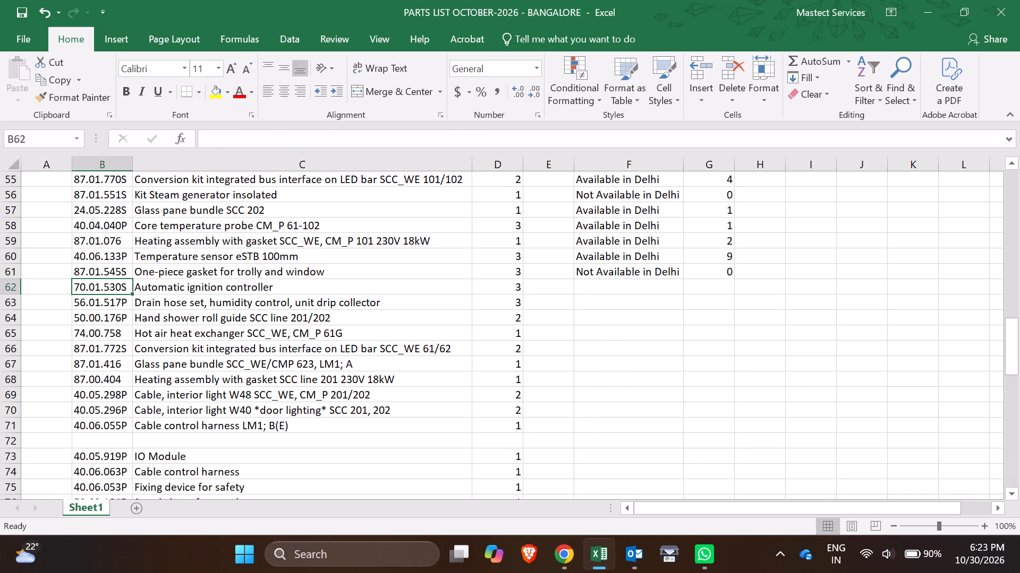
key("ctrl+c")
key("alt+Tab")
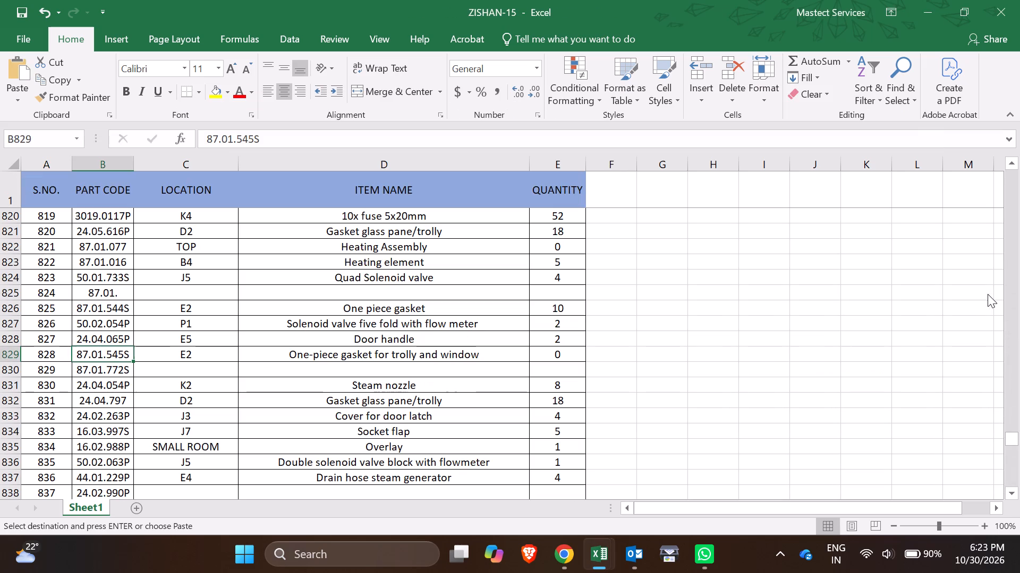
key("alt+Tab")
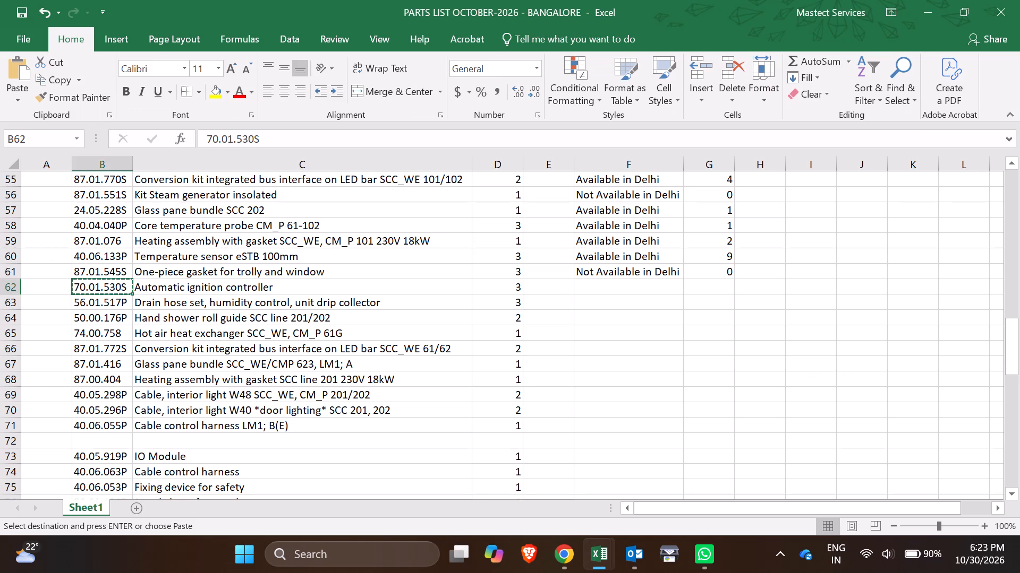
key("alt+Tab")
key("ctrl+f")
key("BackSpace")
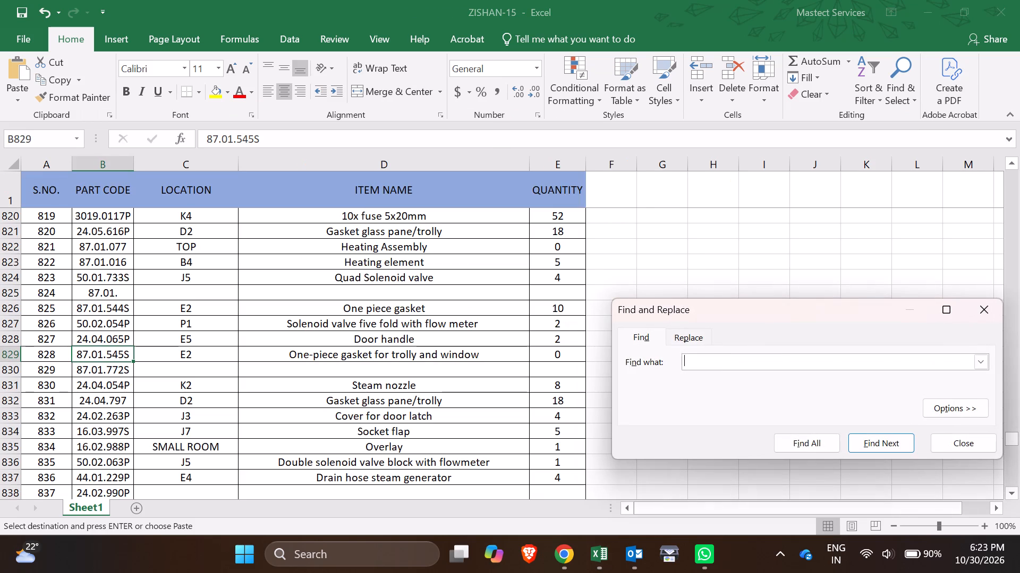
key("ctrl+v")
key("Return")
key("Return")
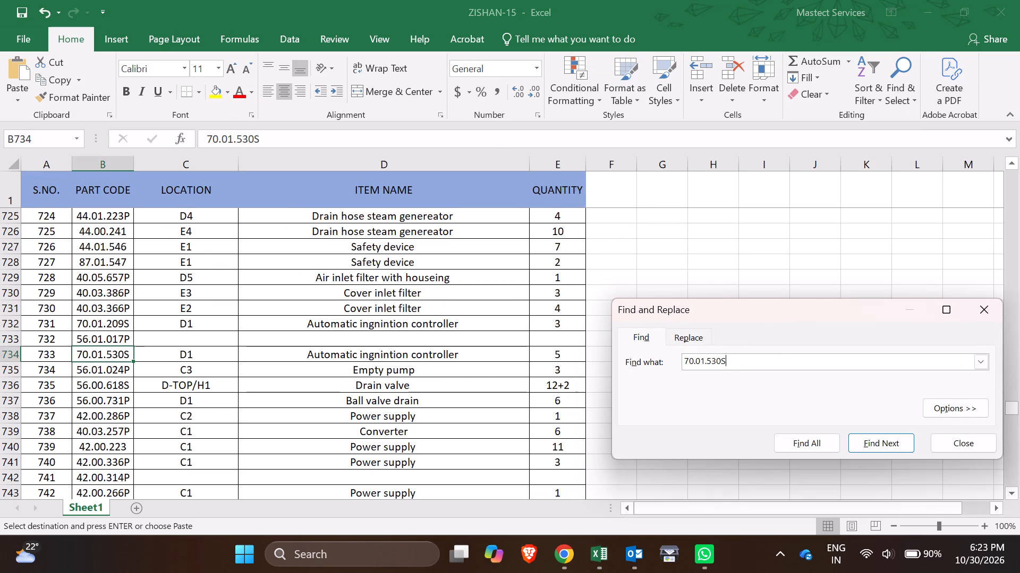
left_click(984, 315)
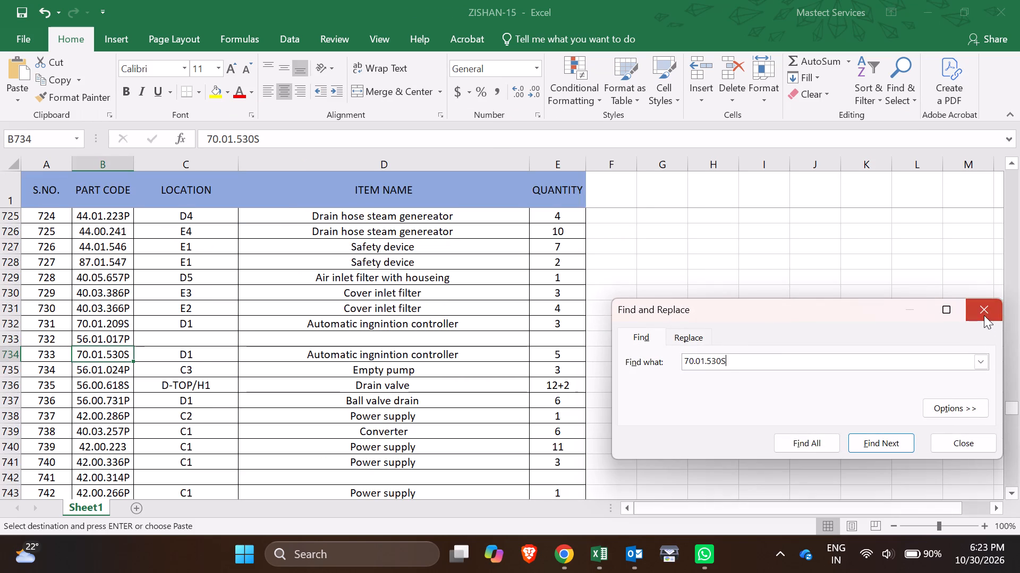
key("alt+Tab")
key("Right")
key("Right")
key("Right")
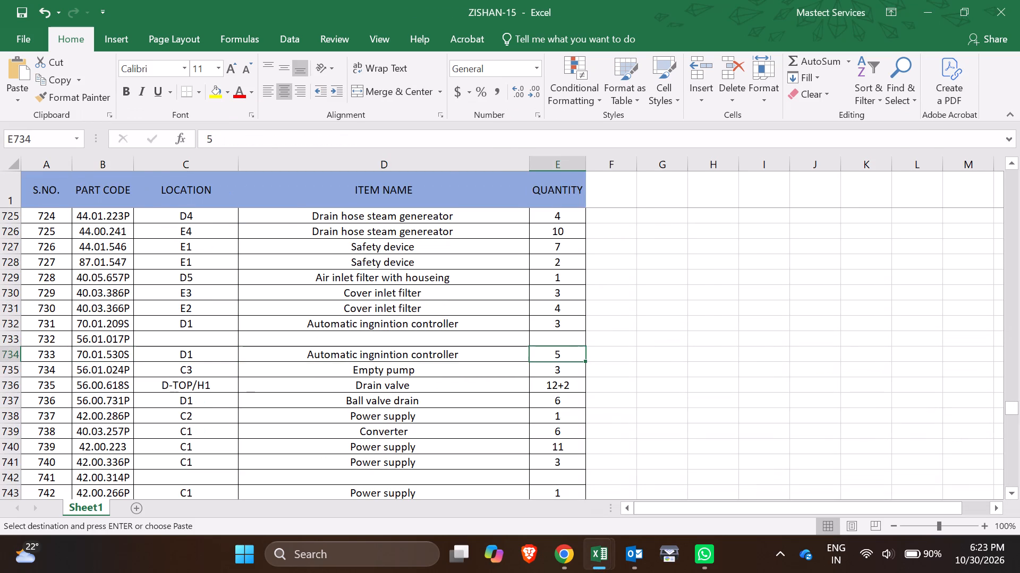
In the parts list, copy "Available in Delhi" from F60 into F62 and save.
key("alt+Tab")
key("Right")
key("Right")
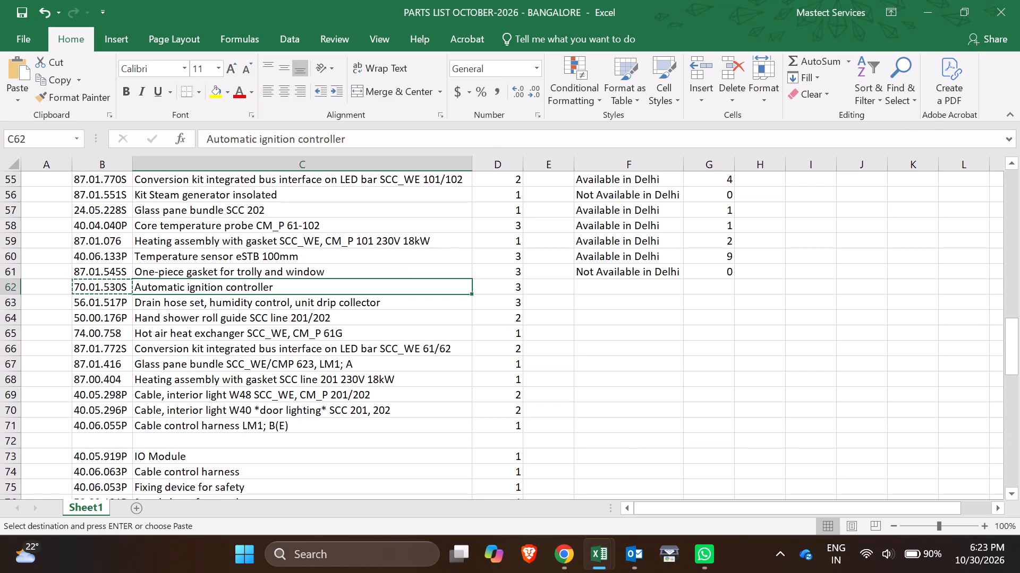
key("Right")
key("Right")
key("Up")
key("Up")
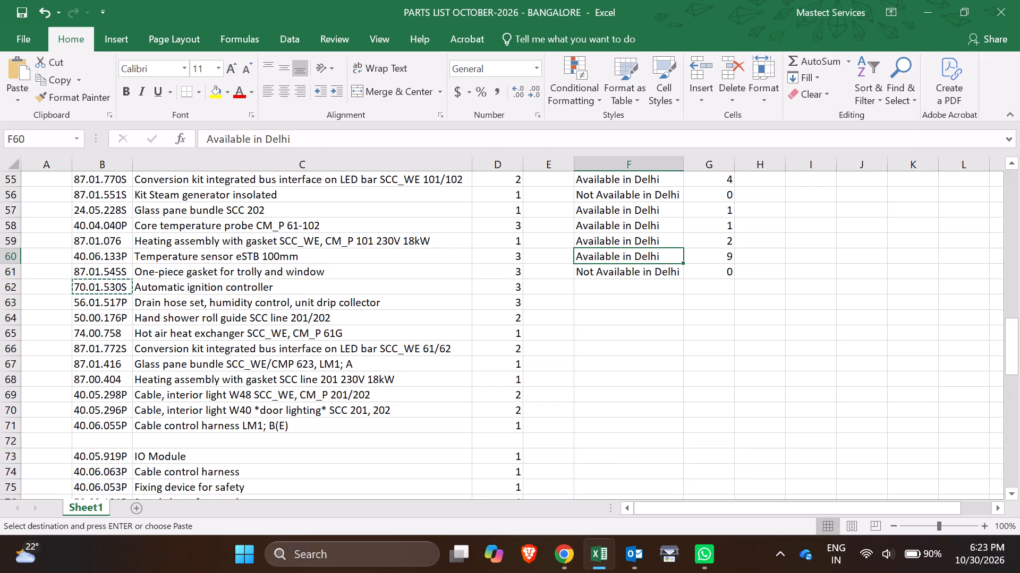
key("ctrl+c")
key("Down")
key("Down")
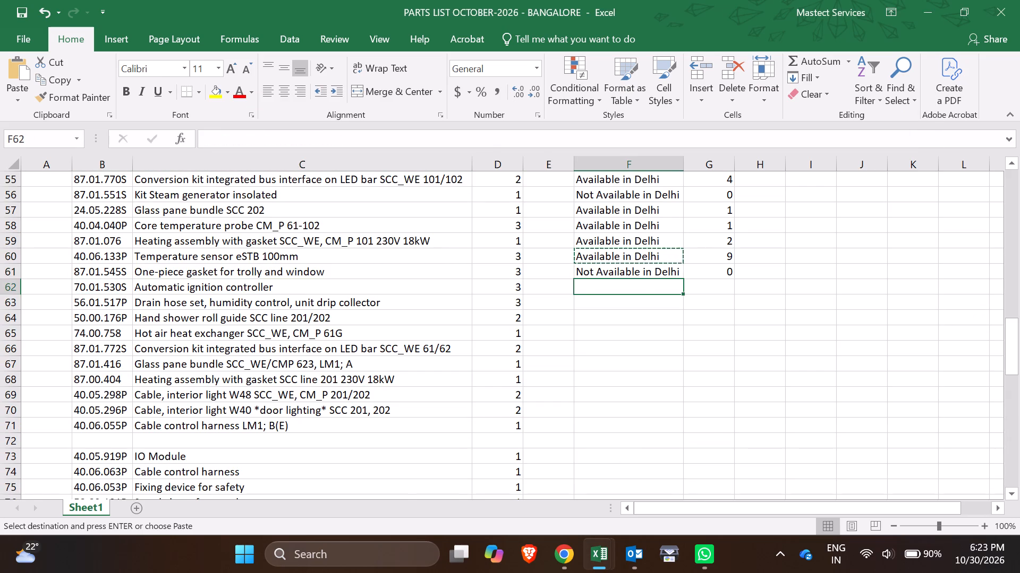
key("ctrl+v")
key("ctrl+s")
Enter 5 in G62 as the automatic ignition controller's quantity and save the parts list.
key("ctrl+Right")
key("Right")
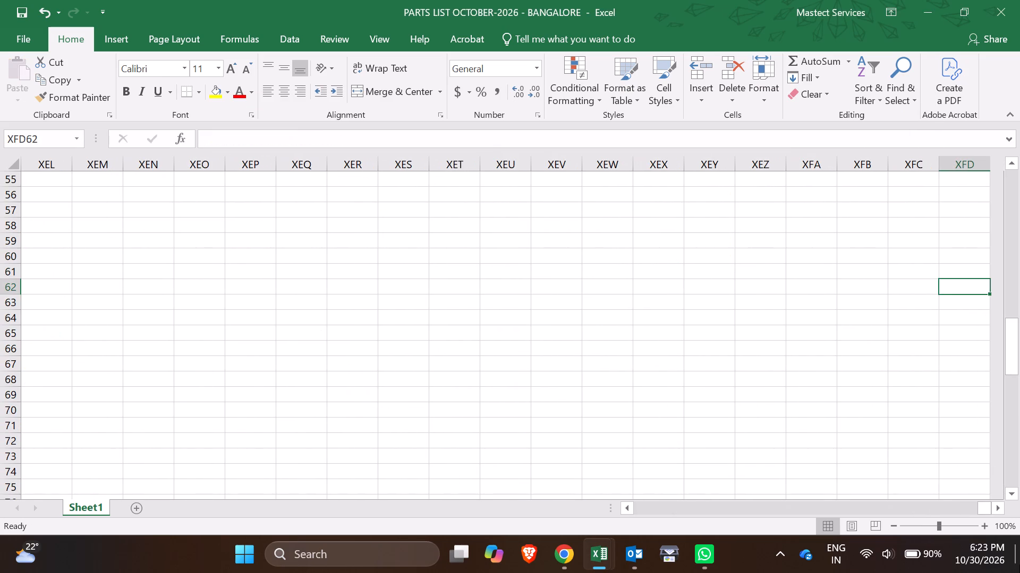
left_click_drag(986, 509, 699, 502)
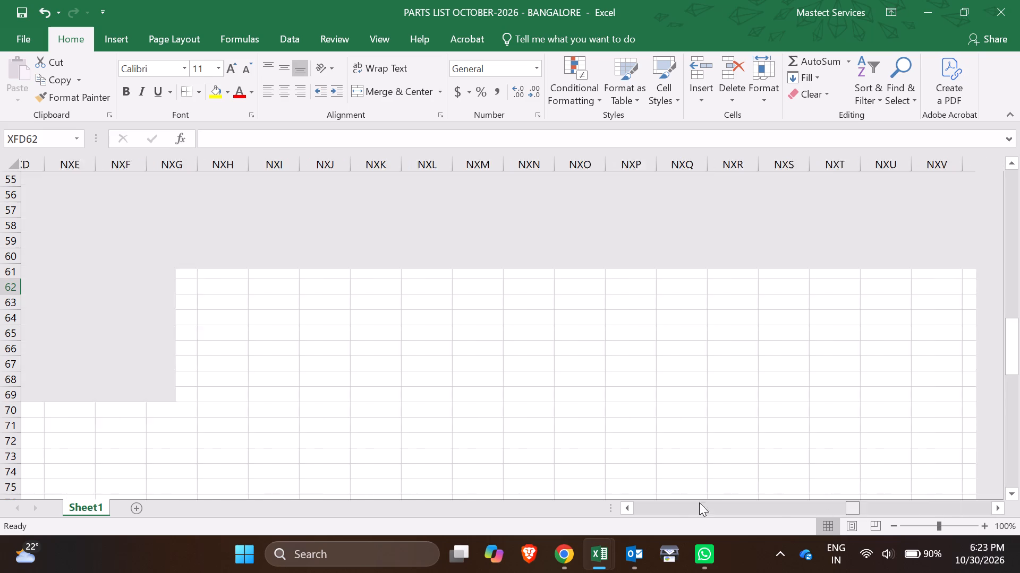
left_click_drag(699, 502, 629, 505)
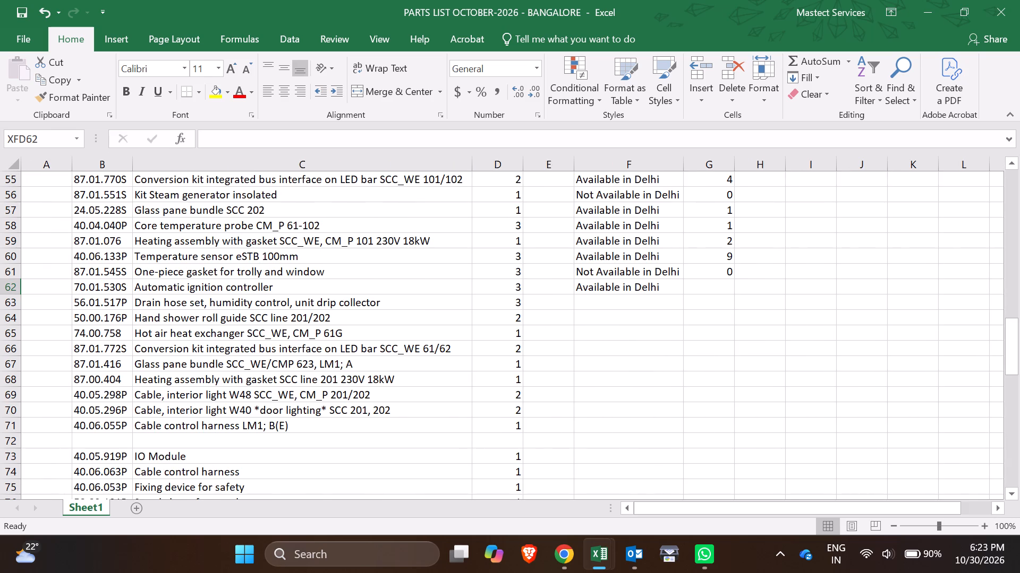
left_click(715, 290)
key("5")
key("Return")
key("ctrl+s")
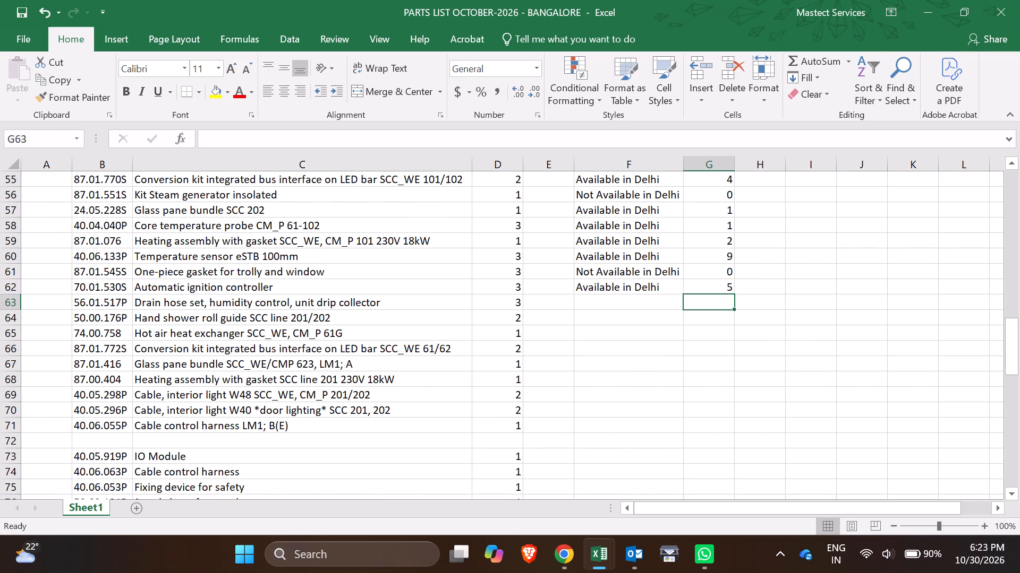
Copy part code 56.01.517P of the drain hose set from B63 of the parts list.
key("alt+Tab")
key("Left")
key("alt+Tab")
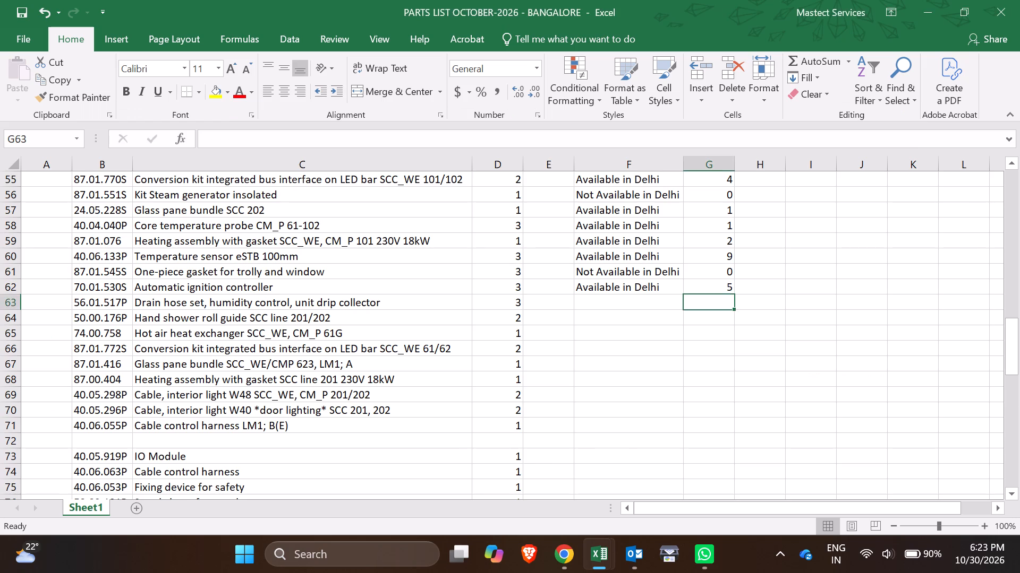
key("alt+Tab")
key("alt+Tab")
key("Left")
key("Left")
key("Left")
key("Left")
key("Left")
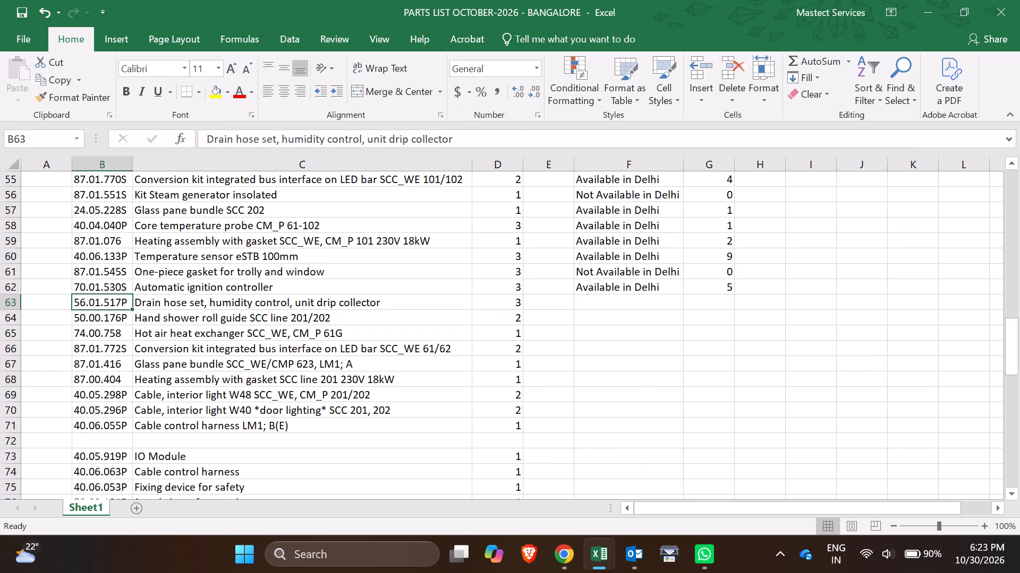
key("ctrl+c")
Search ZISHAN-15 for the copied part code 56.01.517P and check the drain hose set's quantity.
key("alt+Tab")
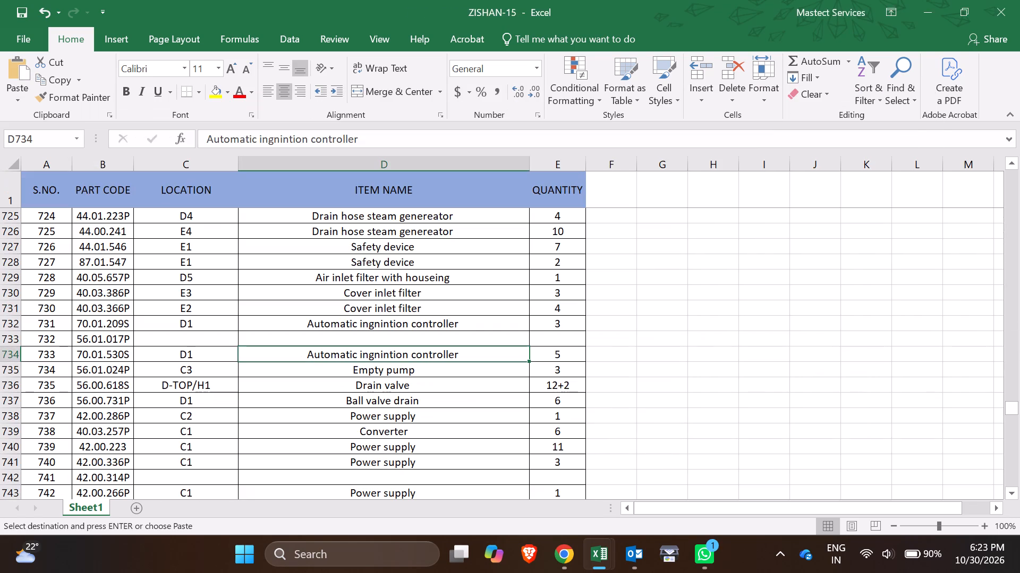
key("ctrl+f")
key("BackSpace")
key("ctrl+v")
key("Return")
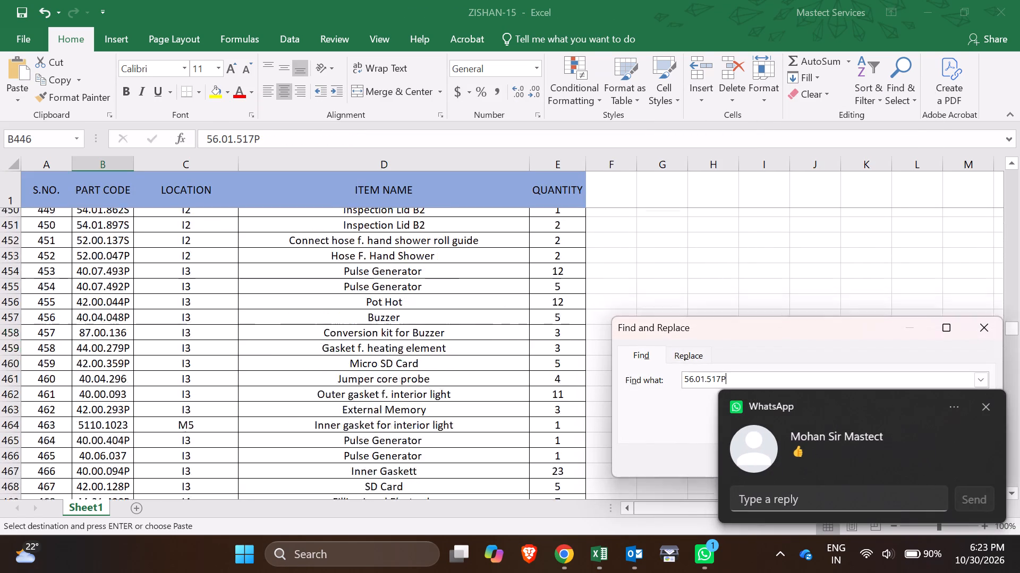
left_click(990, 325)
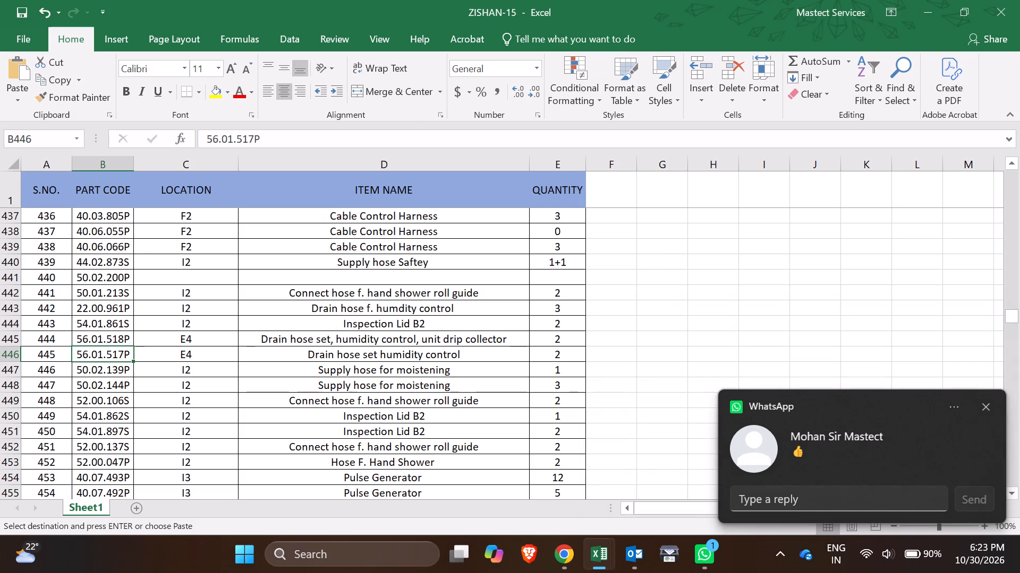
key("ctrl+f")
left_click(988, 406)
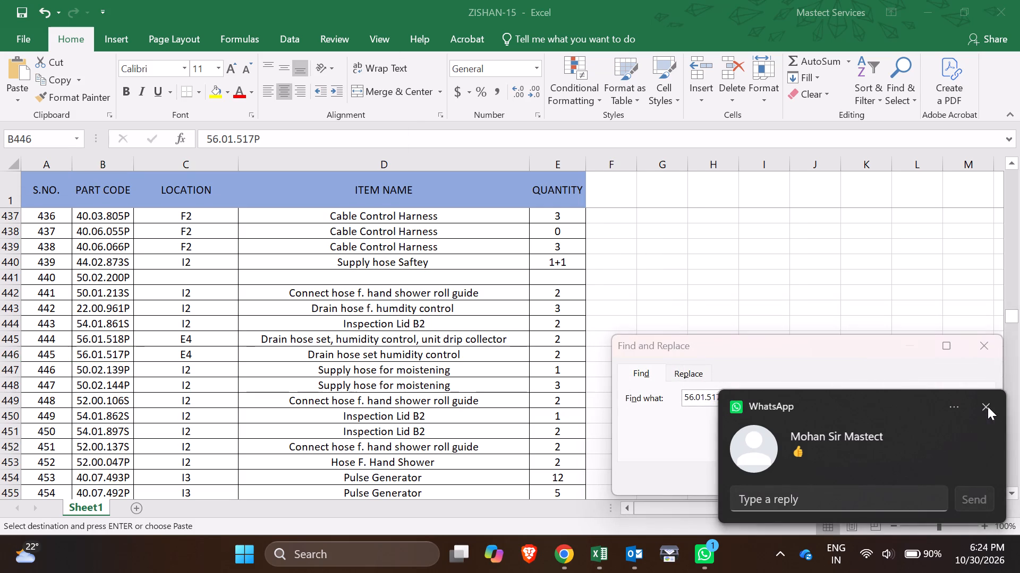
left_click(877, 477)
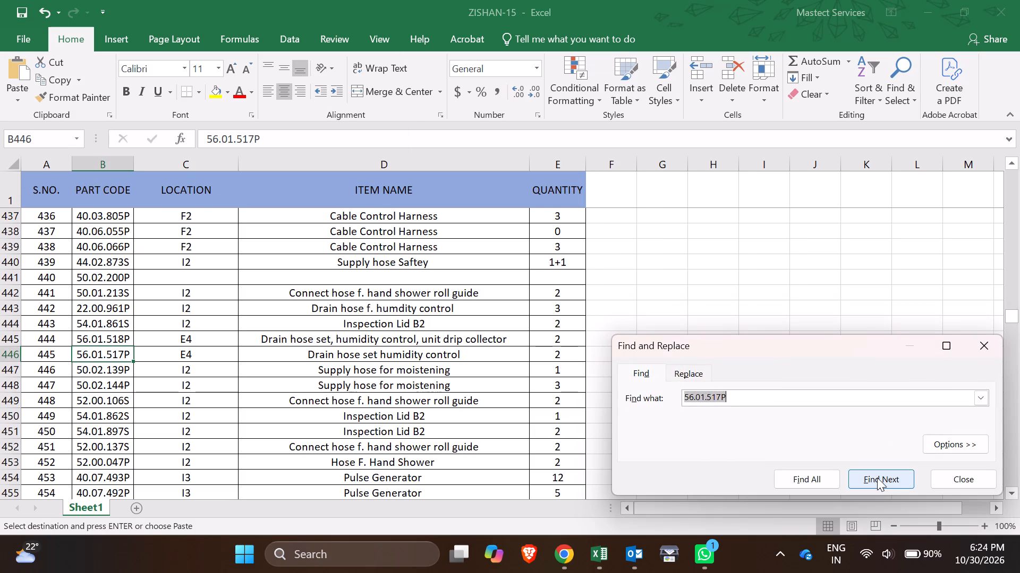
left_click(972, 349)
key("Right")
key("Right")
key("Right")
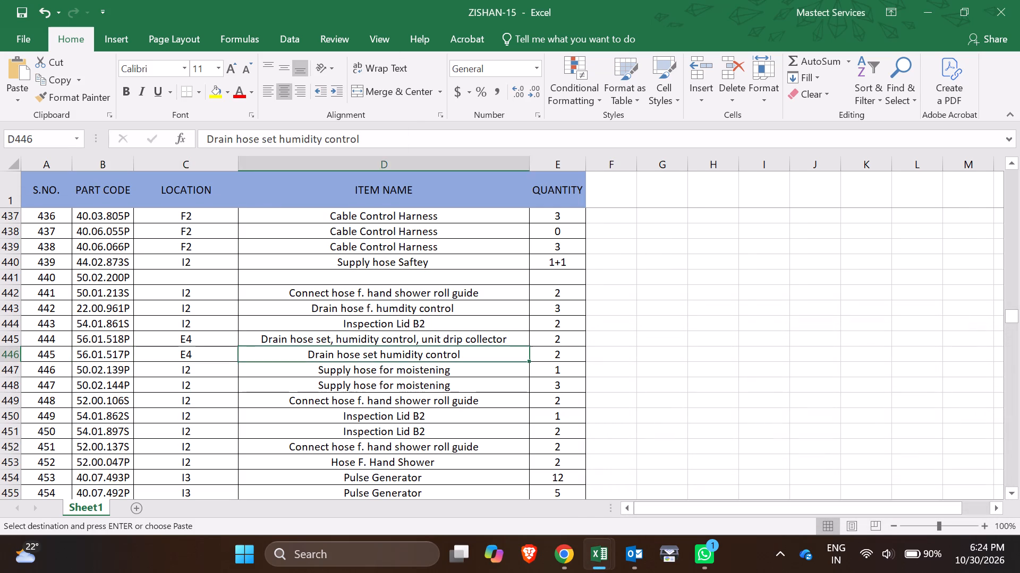
In the parts list, fill "Available in Delhi" from F62 down into F63 and enter quantity 2 in G63.
key("alt+Tab")
key("Right")
key("Right")
key("Right")
key("Right")
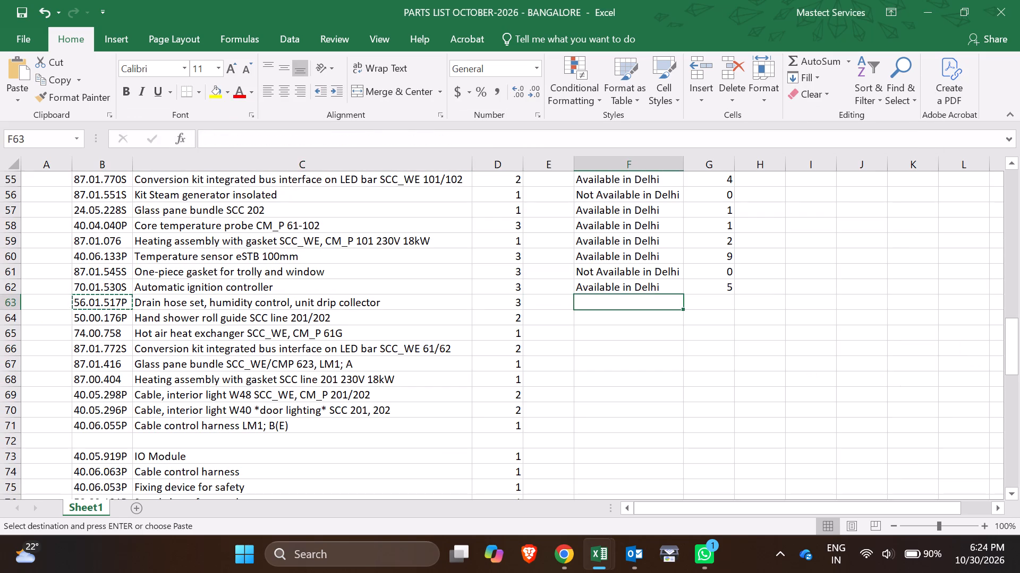
key("ctrl+d")
key("Right")
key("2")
key("Return")
Copy part code 50.00.176P from B64 of the parts list and look up its quantity in ZISHAN-15.
key("Left")
key("Left")
key("Left")
key("Left")
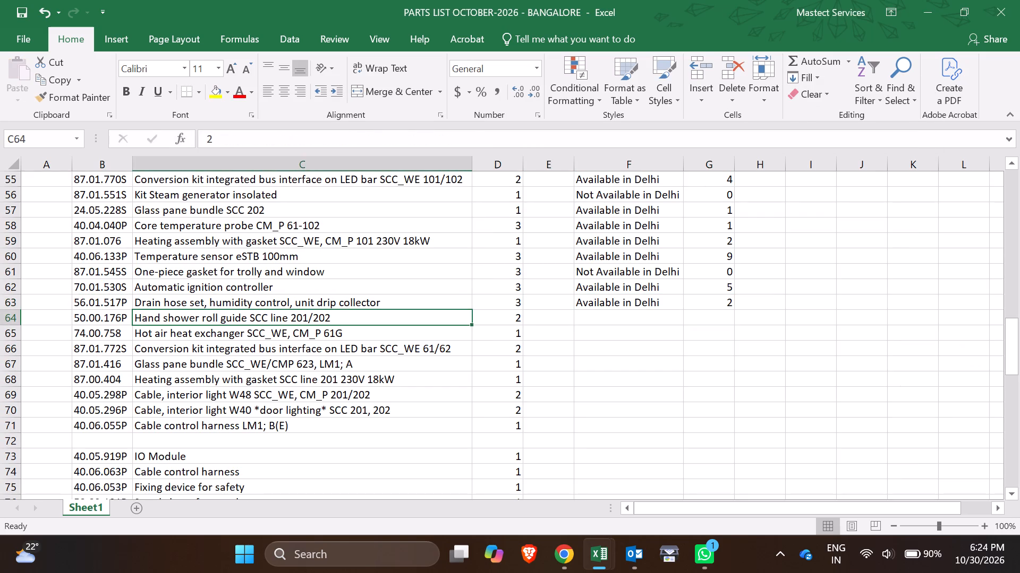
key("Left")
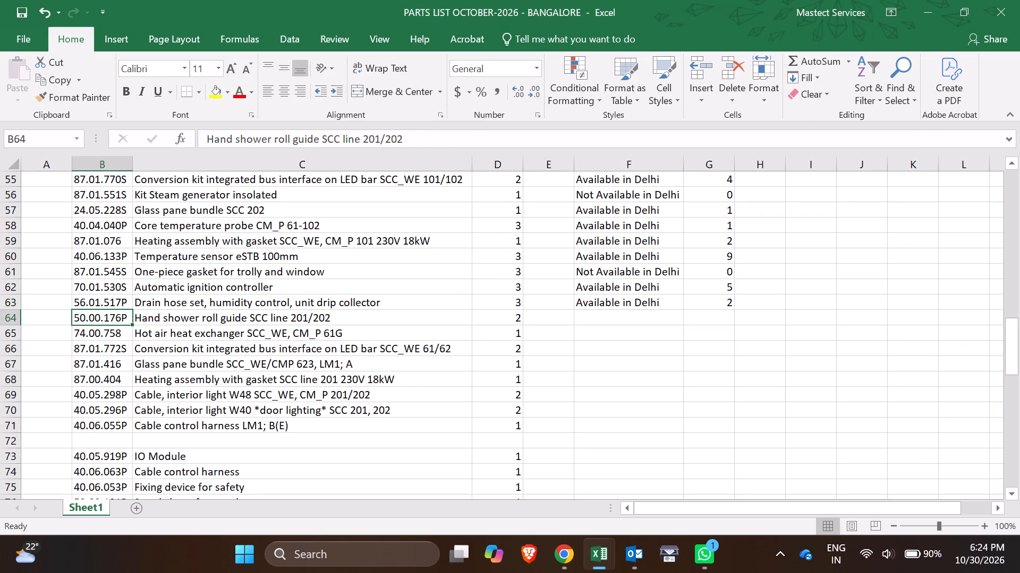
key("ctrl+c")
key("alt+Tab")
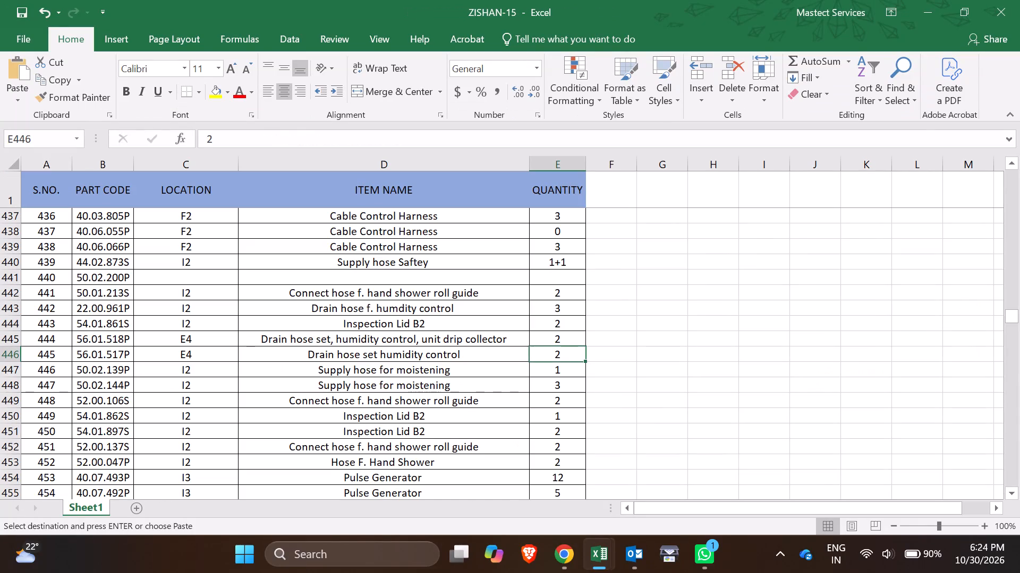
key("ctrl+f")
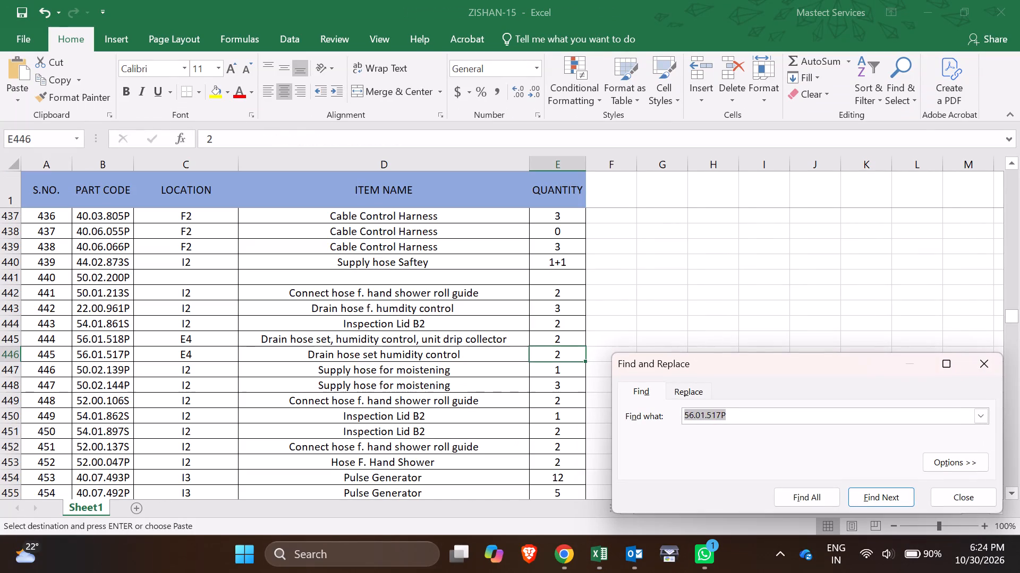
key("BackSpace")
key("ctrl+v")
key("Return")
key("Return")
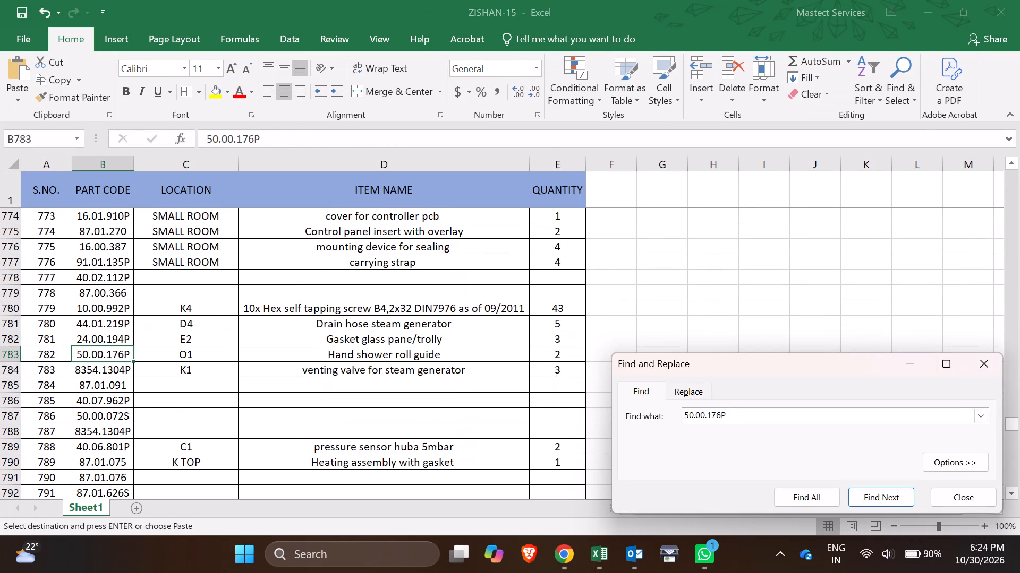
left_click(985, 367)
key("Right")
key("Right")
key("Right")
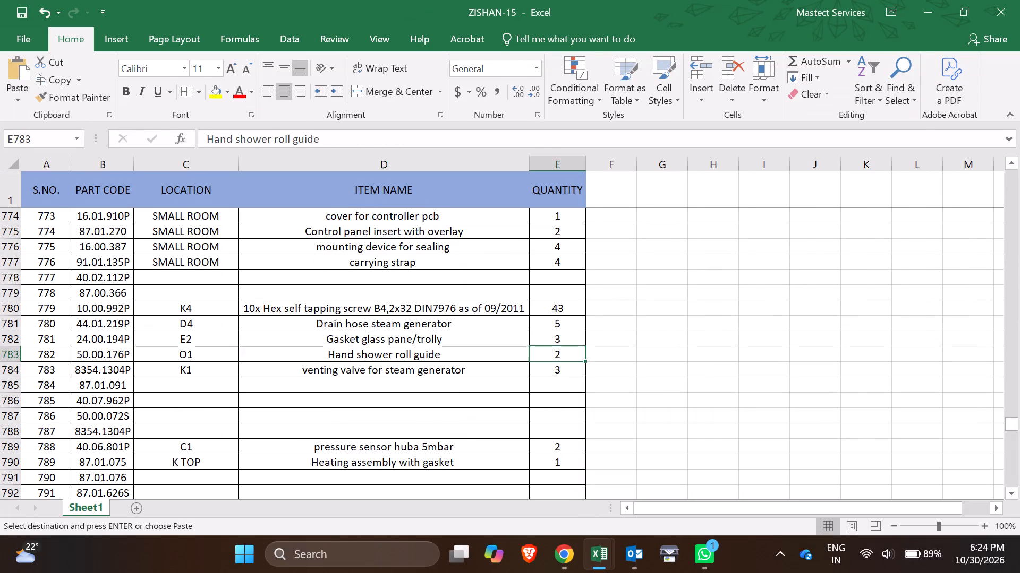
In the parts list, fill "Available in Delhi" from F63 down into F64 and enter 2 in G64 for the hand shower roll guide.
key("alt+Tab")
key("Right")
key("Right")
key("Right")
key("Right")
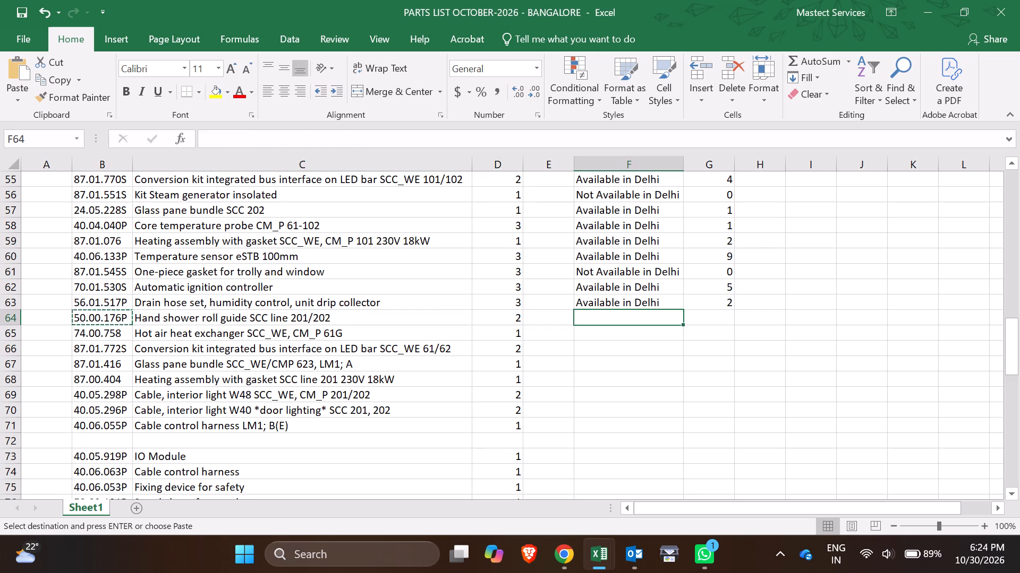
key("ctrl+d")
key("Right")
key("2")
key("Return")
Copy part code 74.00.758 from B65 of the parts list, look it up in ZISHAN-15, and close Find and Replace.
key("Left")
key("Left")
key("Left")
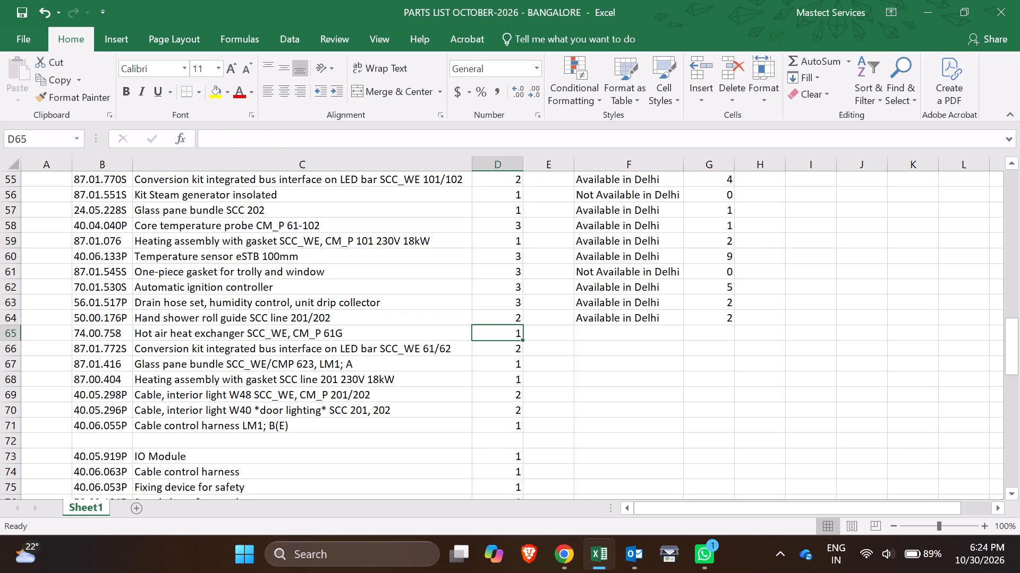
key("Left")
key("Left")
key("ctrl+c")
key("alt+Tab")
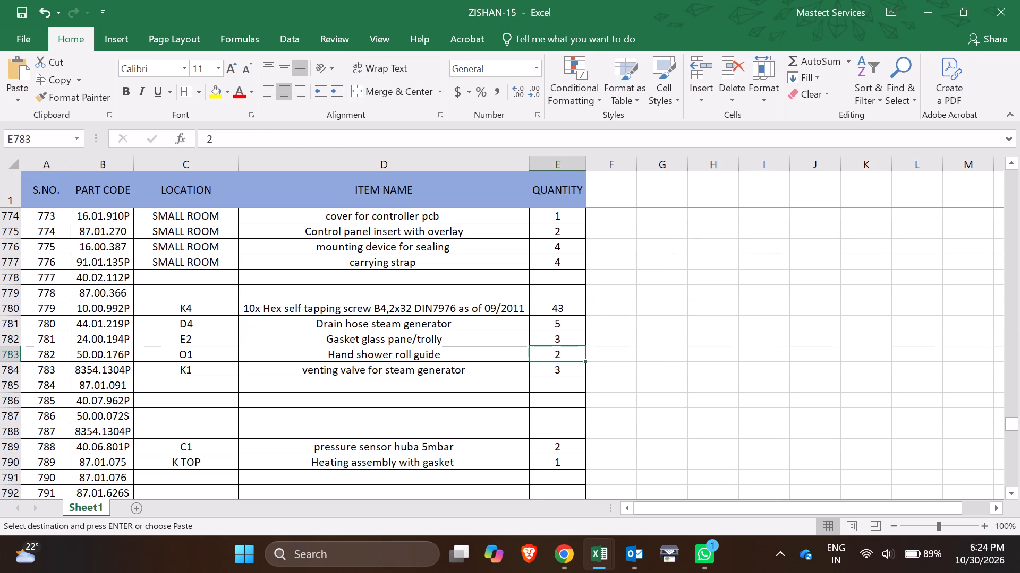
key("ctrl+f")
key("BackSpace")
key("ctrl+v")
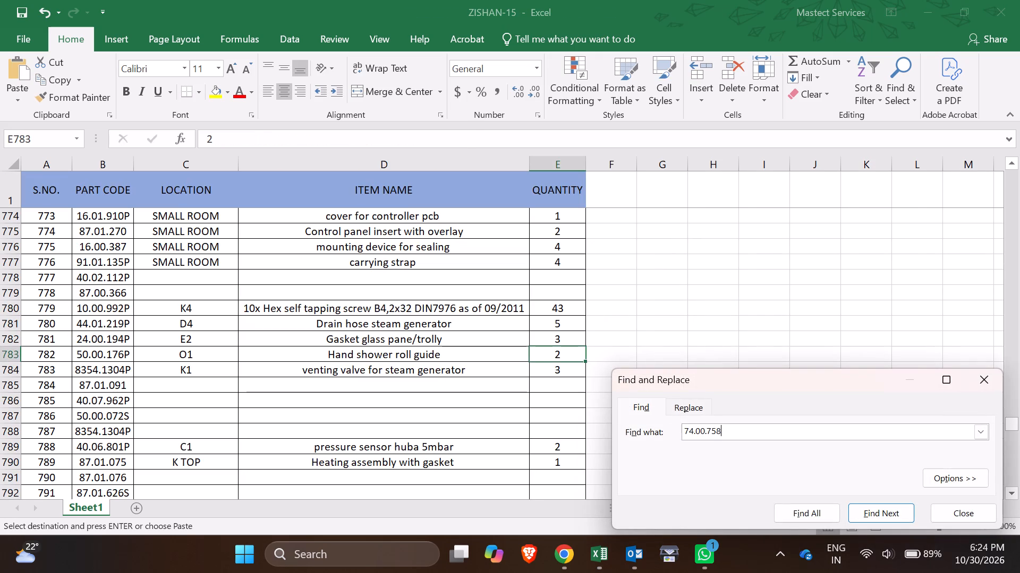
key("Return")
key("Return")
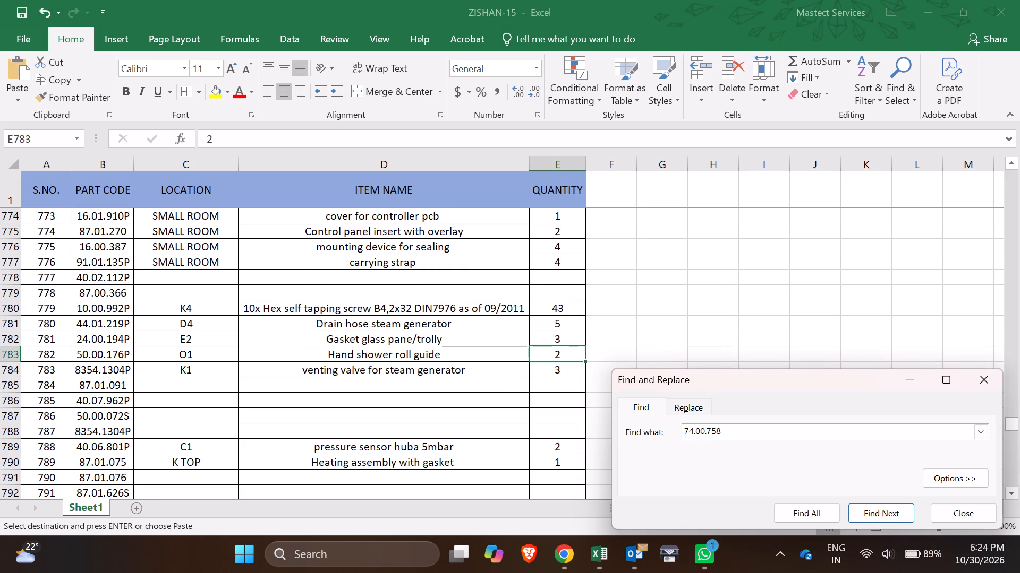
key("BackSpace")
left_click(990, 377)
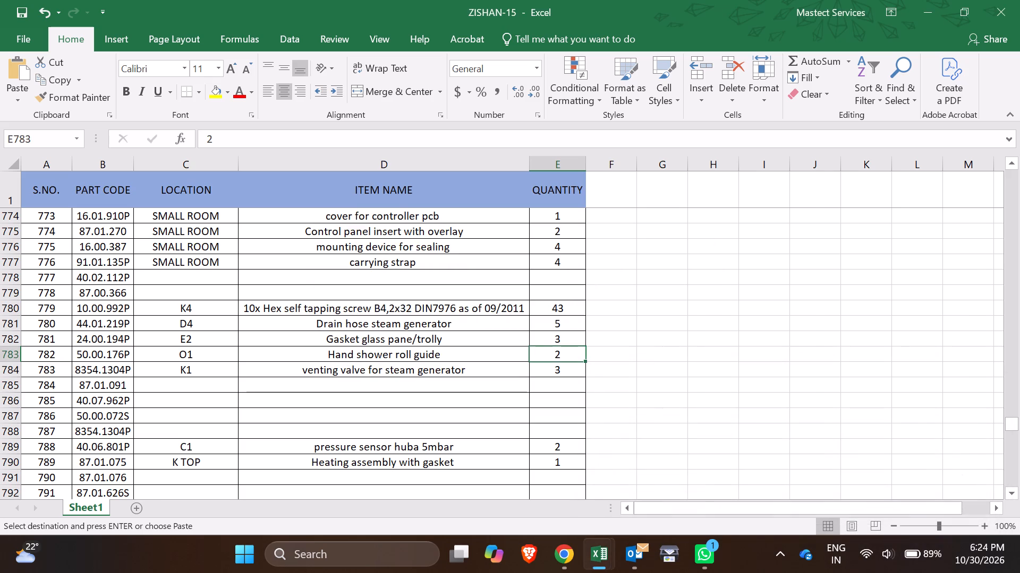
In the parts list, copy "Not Available in Delhi" and 0 from F61:G61 into F65:G65 and save.
key("alt+Tab")
key("Right")
key("Right")
key("Right")
key("Right")
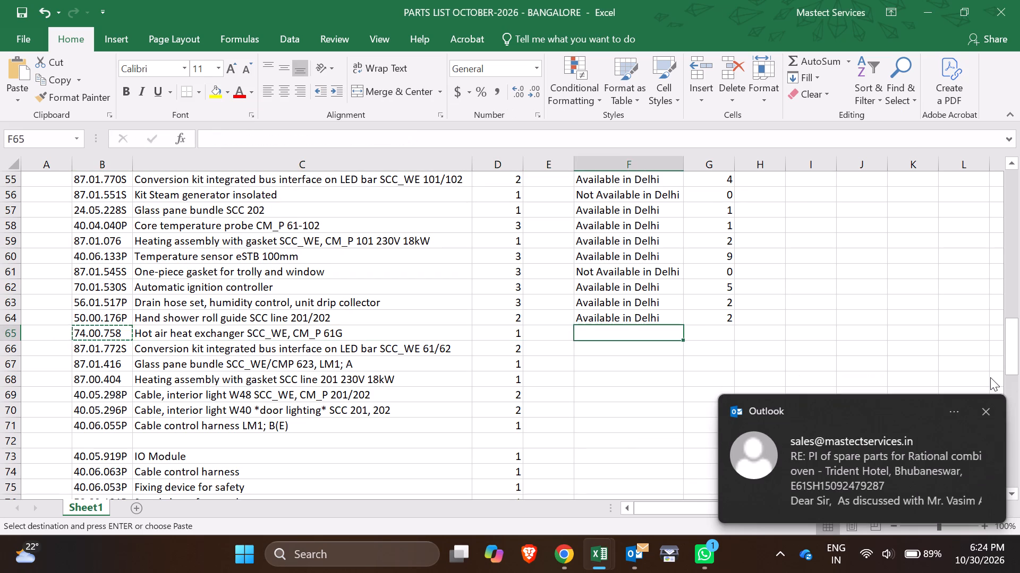
key("Up")
key("Up")
key("Up")
key("Up")
key("shift+Right")
key("ctrl+c")
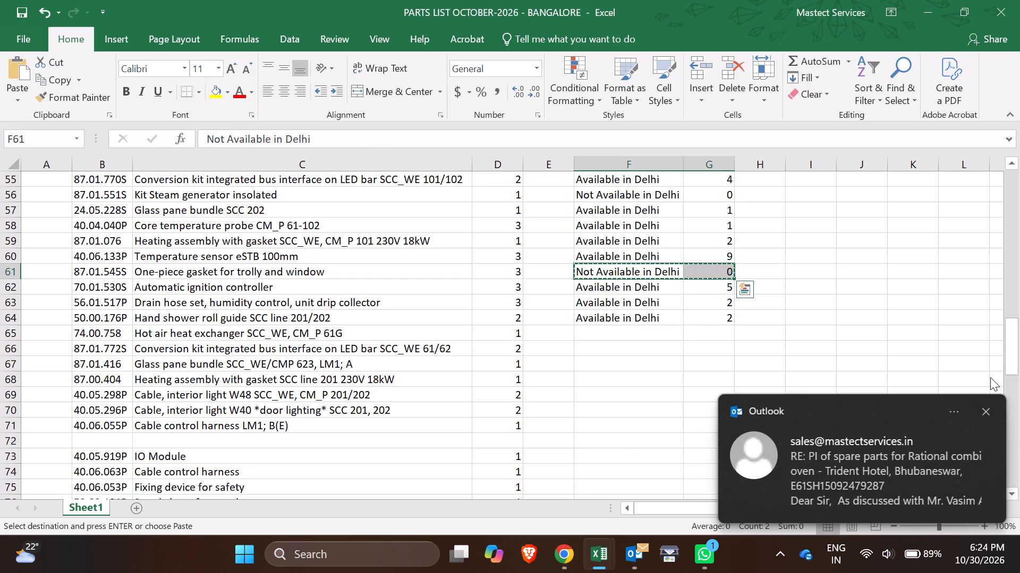
key("Down")
key("Down")
key("Down")
key("Down")
key("ctrl+v")
key("ctrl+s")
key("ctrl+Return")
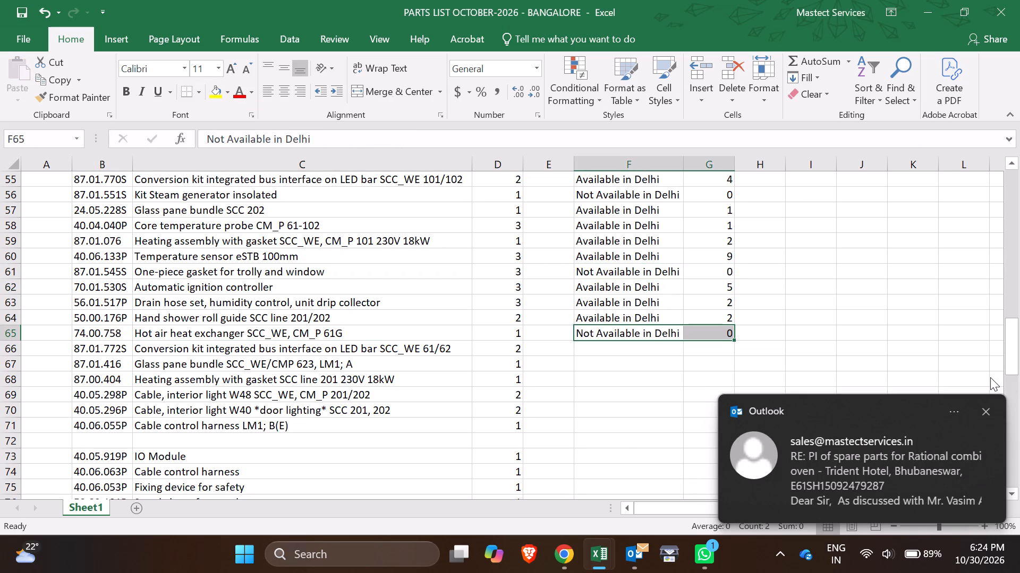
key("ctrl+s")
Copy part code 87.01.772S from B66 of the parts list, look it up in ZISHAN-15, and close Find and Replace.
key("Down")
key("Left")
key("Left")
key("Left")
key("Left")
key("Left")
key("Right")
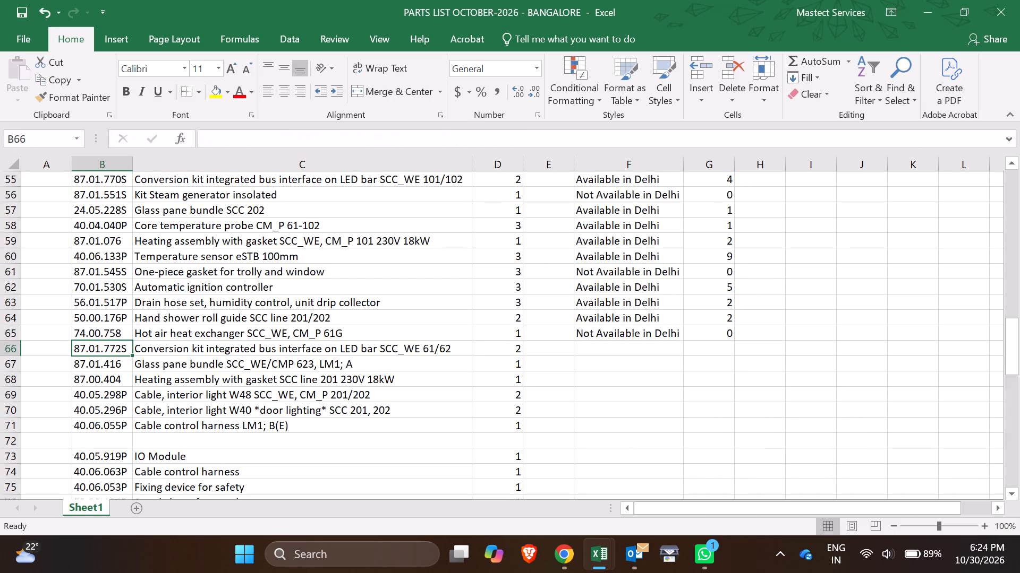
key("ctrl+c")
key("alt+Tab")
key("ctrl+f")
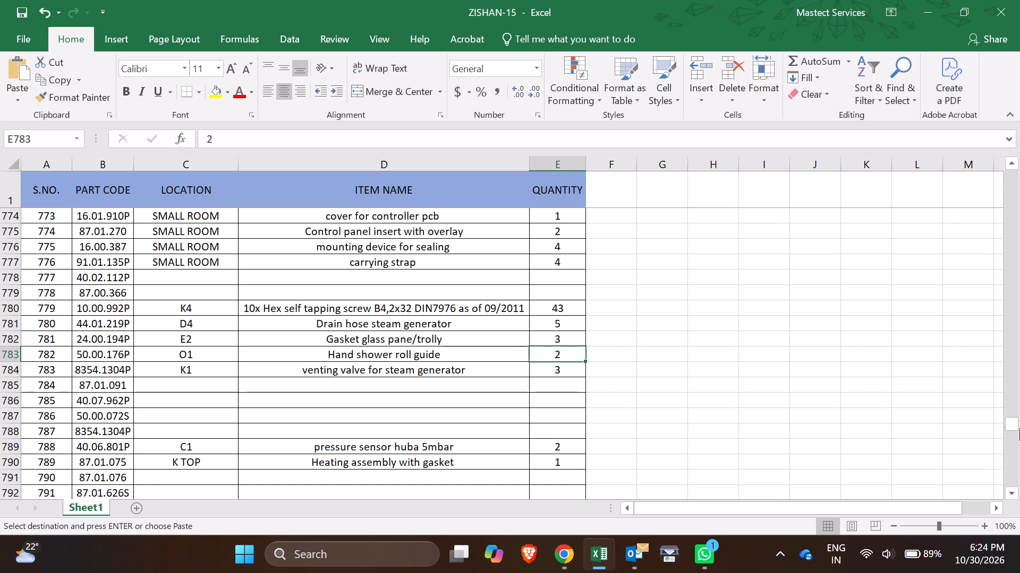
key("BackSpace")
key("ctrl+v")
key("Return")
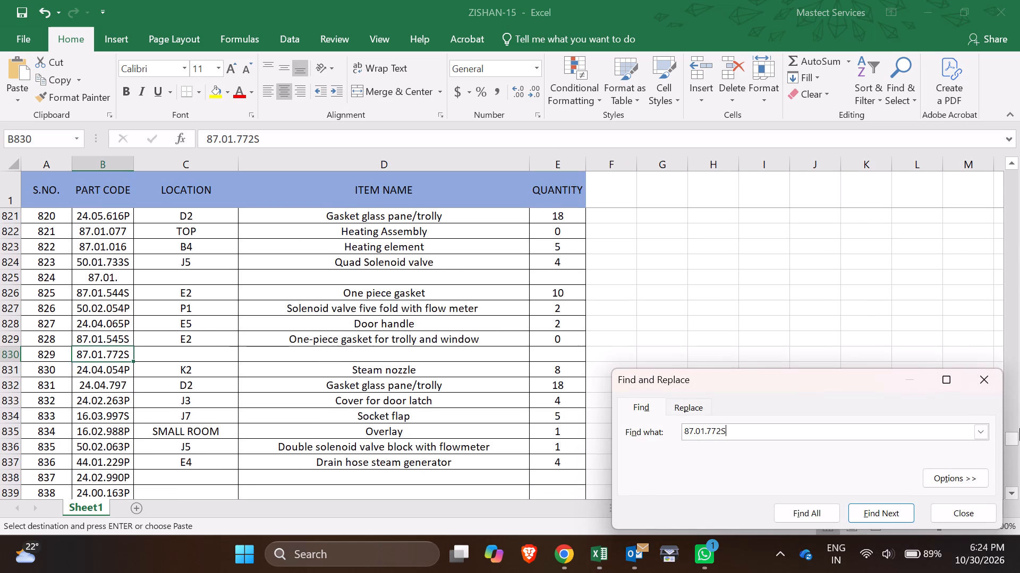
key("Return")
left_click(972, 387)
In the parts list, fill "Not Available in Delhi" from F65 down into F66 and enter 0 in G66.
key("alt+Tab")
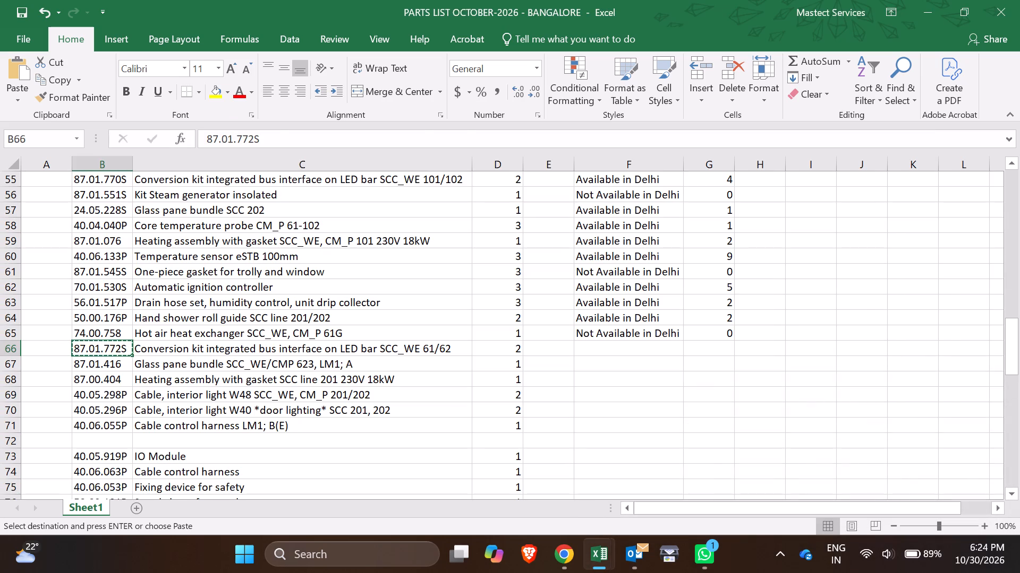
key("Right")
key("Right")
key("Right")
key("Right")
key("ctrl+d")
key("Right")
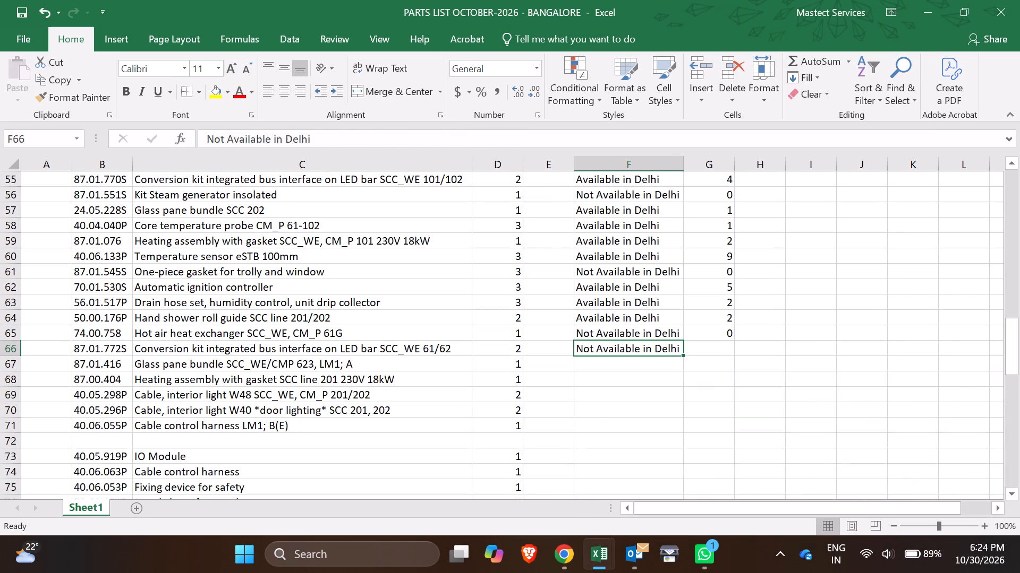
key("0")
key("Return")
Copy part code 87.01.416 from B67 of the parts list, look it up in ZISHAN-15, and close Find and Replace.
key("Left")
key("Left")
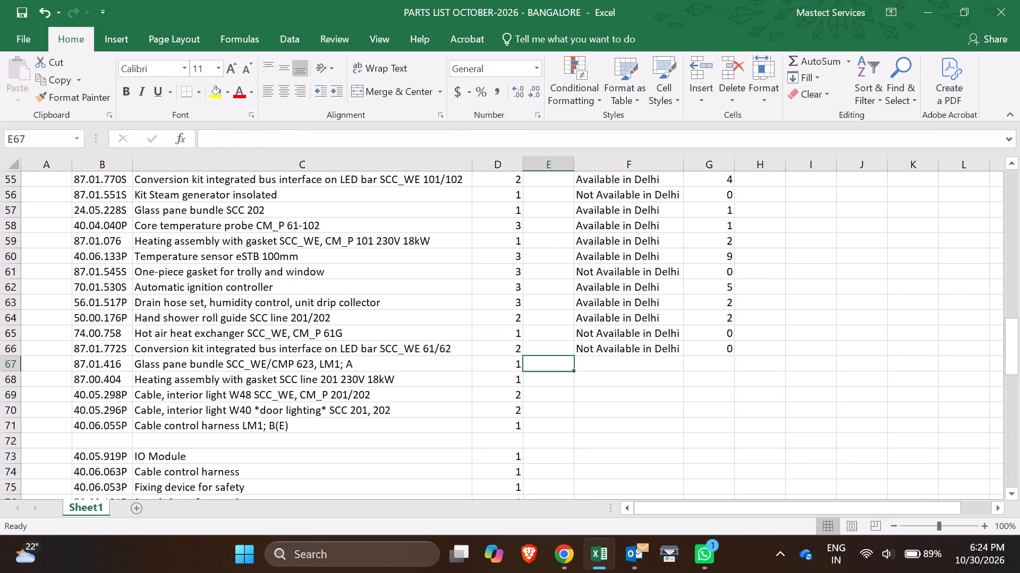
key("Left")
key("Left")
key("Left")
key("ctrl+c")
key("alt+Tab")
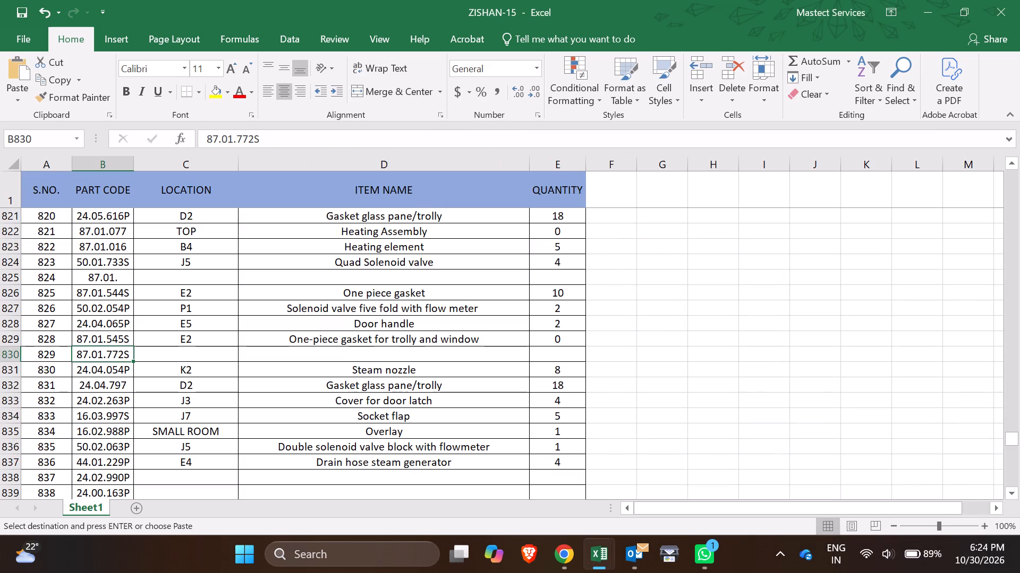
key("ctrl+f")
key("BackSpace")
key("ctrl+v")
key("Return")
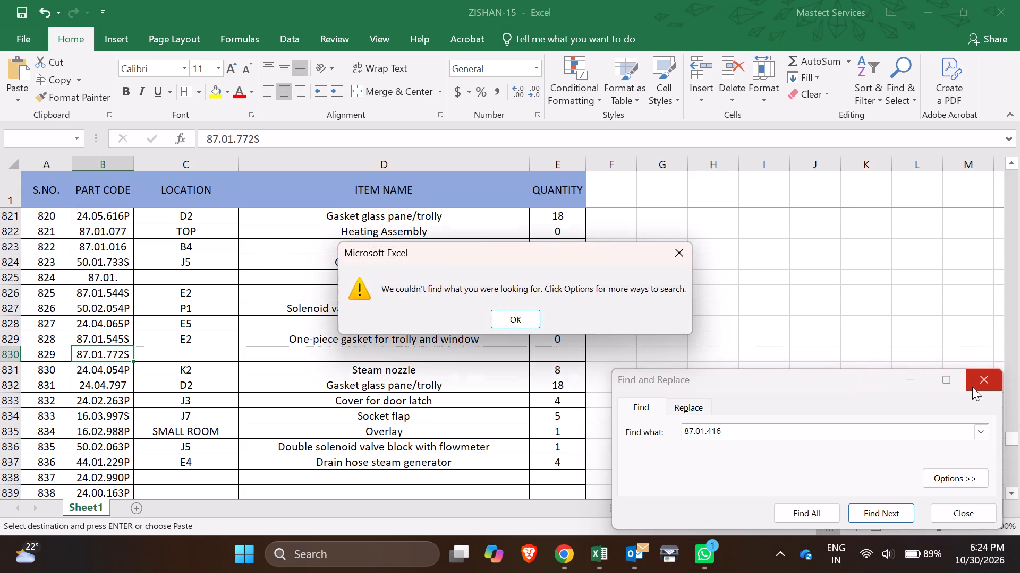
key("Return")
key("Return")
key("Return")
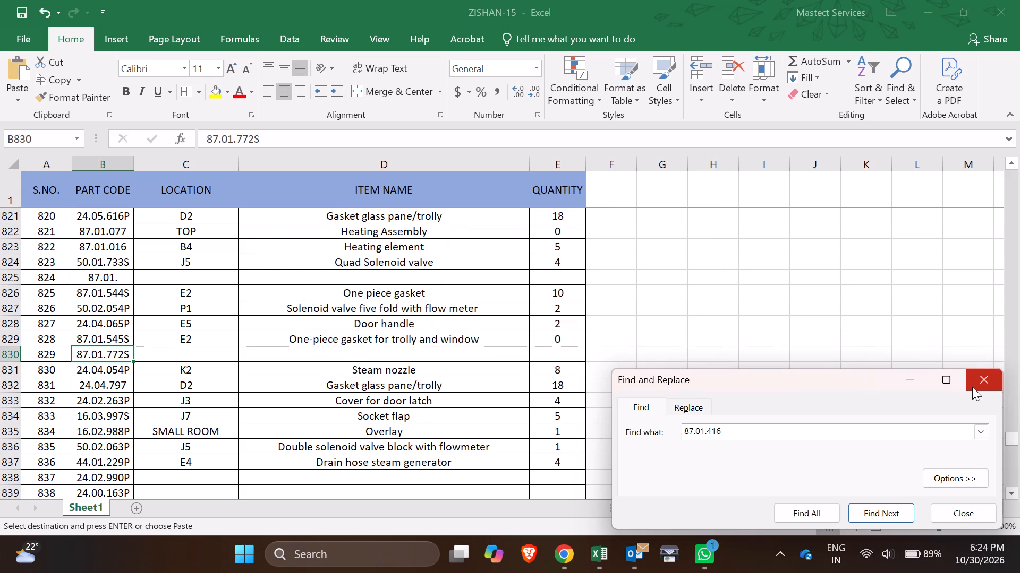
left_click(983, 378)
In the parts list, fill "Not Available in Delhi" from F66 down into F67 and enter 0 in G67.
key("alt+Tab")
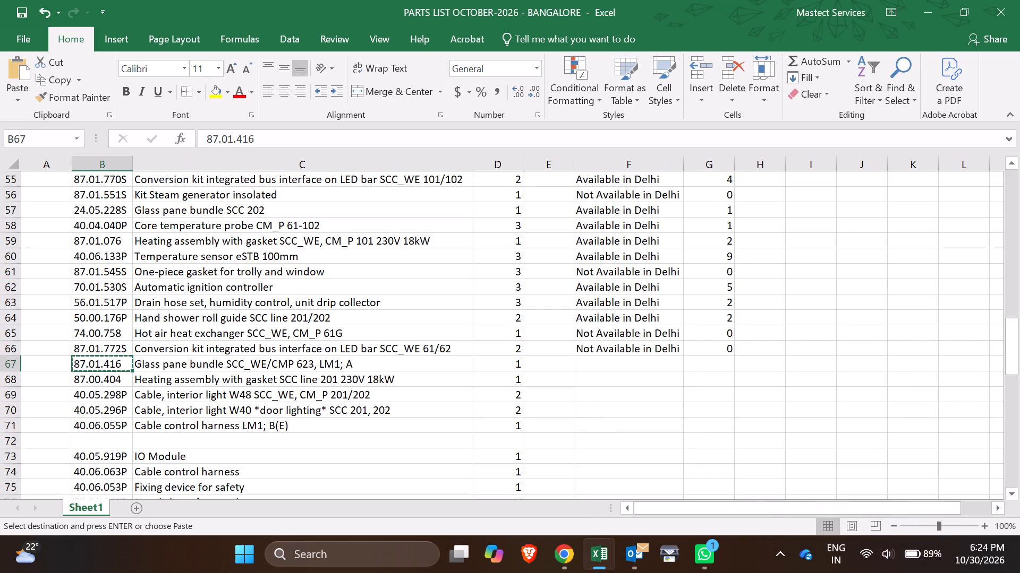
key("Right")
key("Right")
key("Right")
key("Right")
key("ctrl+d")
key("Right")
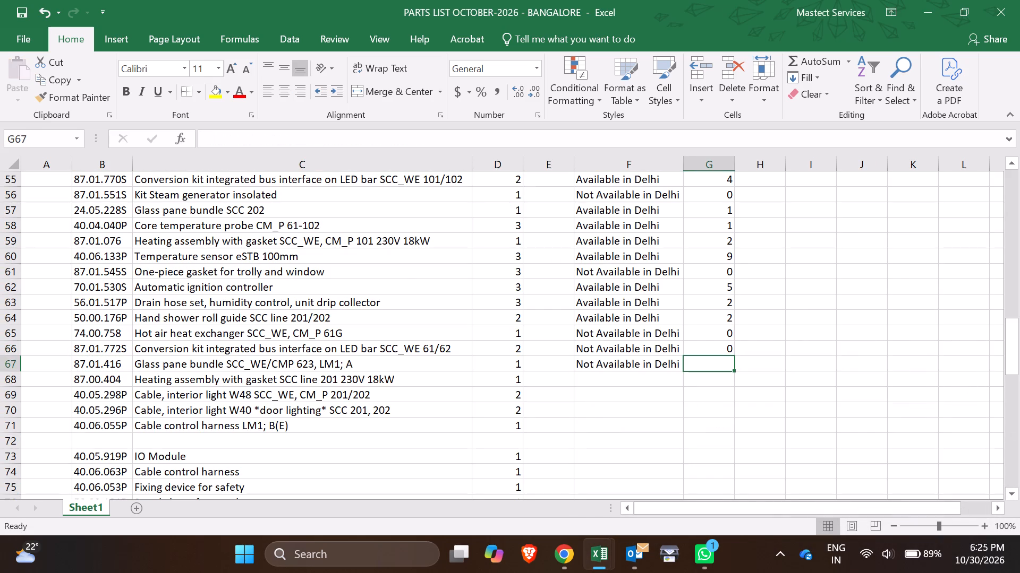
key("0")
key("Return")
Copy part code 87.00.404 from B68 of the parts list and look it up in ZISHAN-15, repeating the search once.
key("Left")
key("Left")
key("Left")
key("Left")
key("Left")
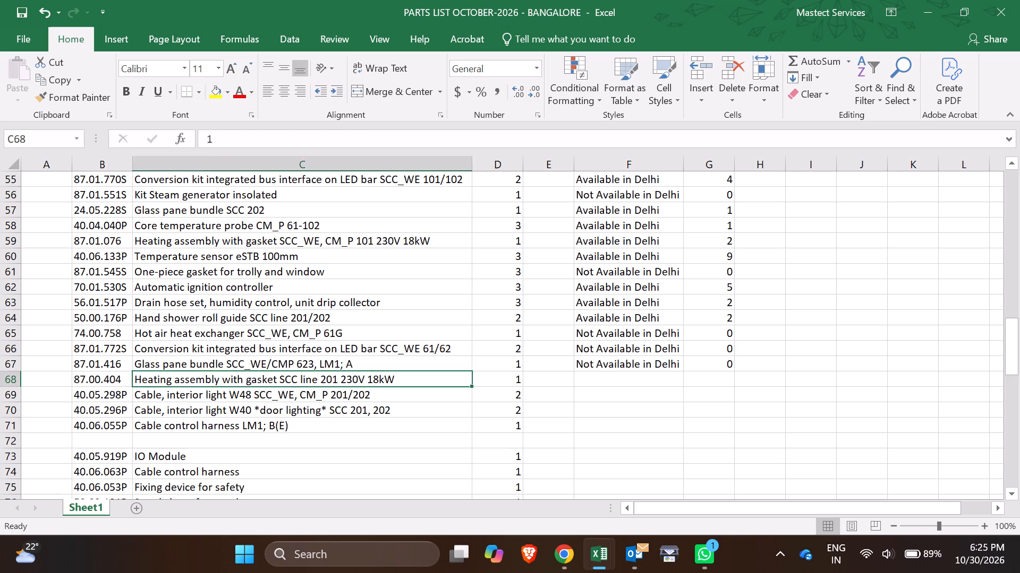
key("ctrl+c")
key("alt+Tab")
key("ctrl+f")
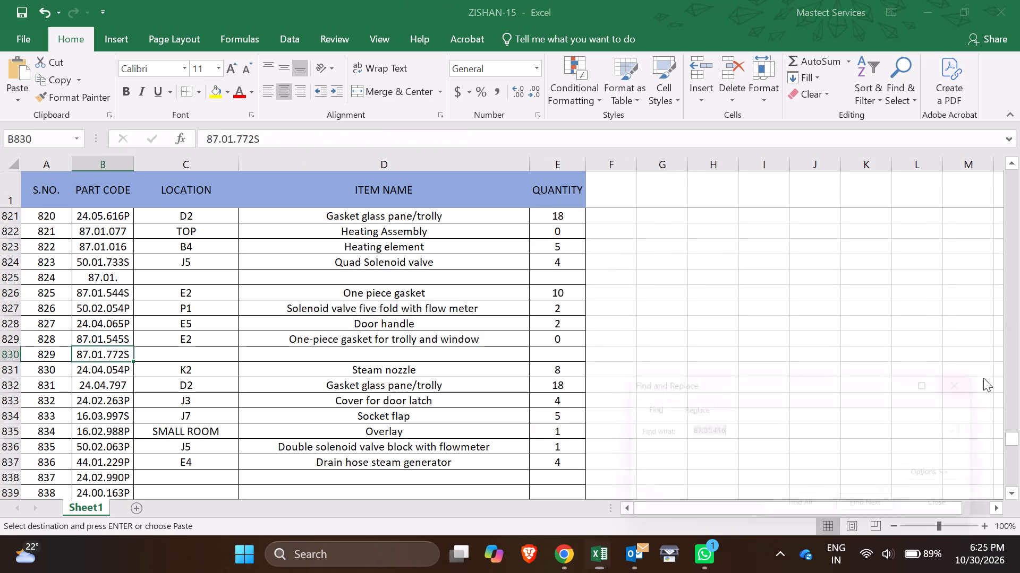
key("BackSpace")
key("ctrl+v")
key("Return")
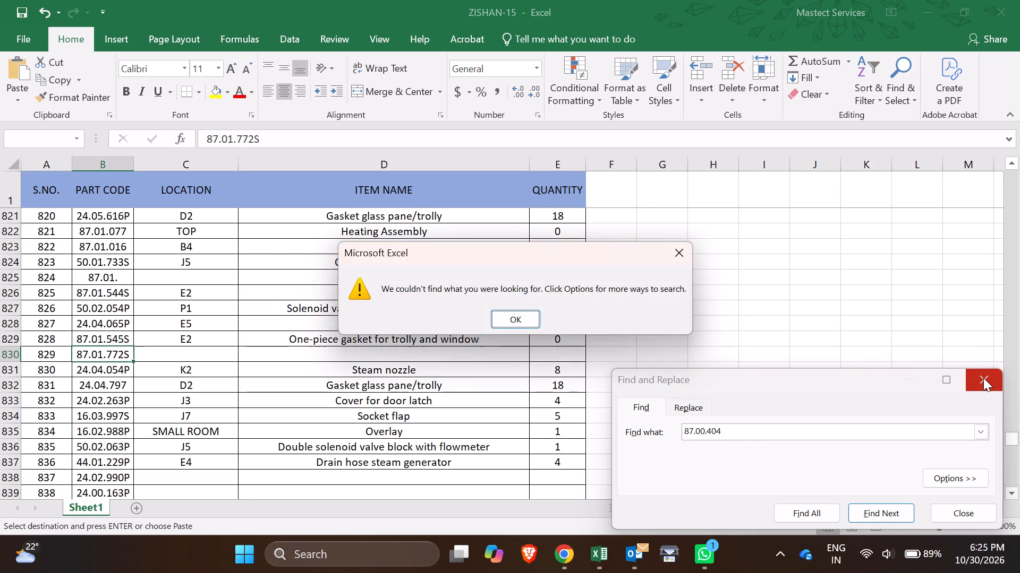
key("Return")
left_click(635, 358)
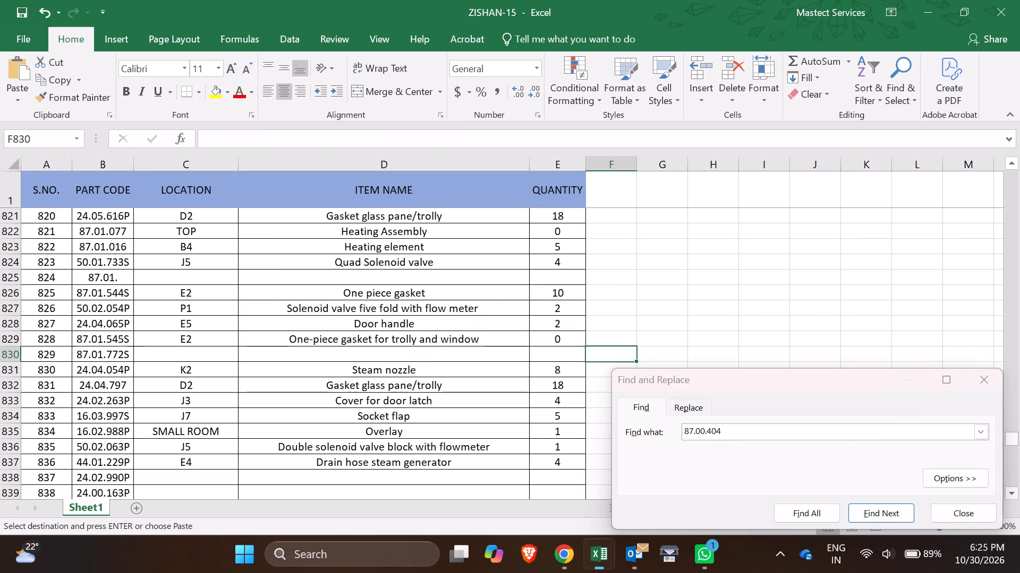
left_click(857, 503)
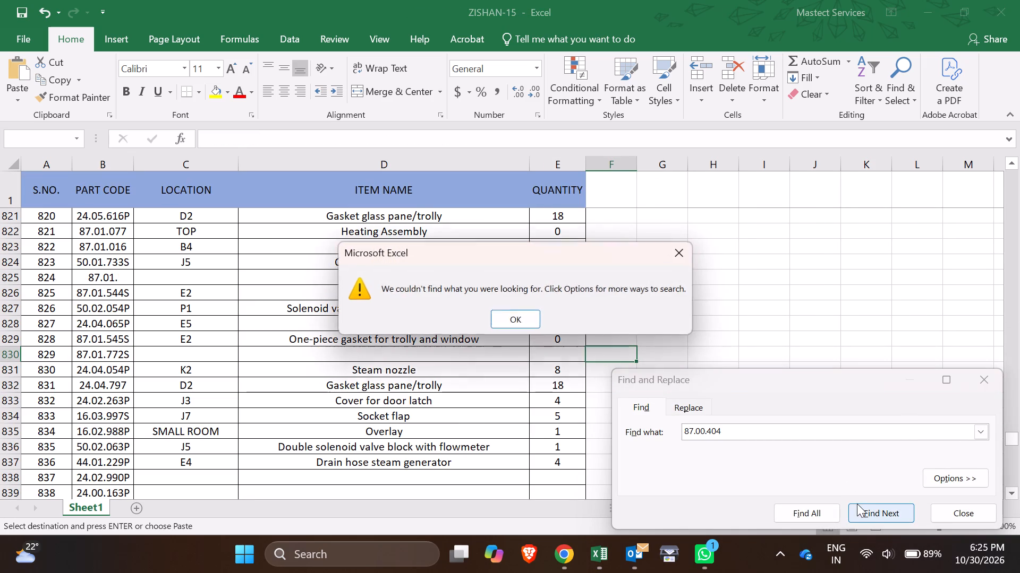
left_click(515, 325)
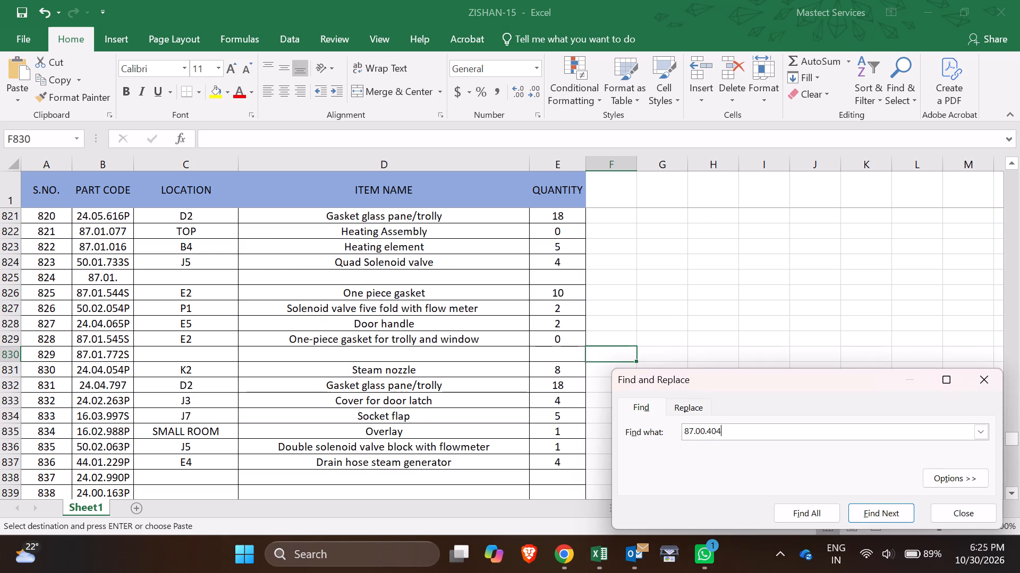
In the parts list, fill "Not Available in Delhi" from F67 down into F68, enter 0 in G68, and save.
key("alt+Tab")
key("alt+Tab")
key("Right")
key("Right")
key("Right")
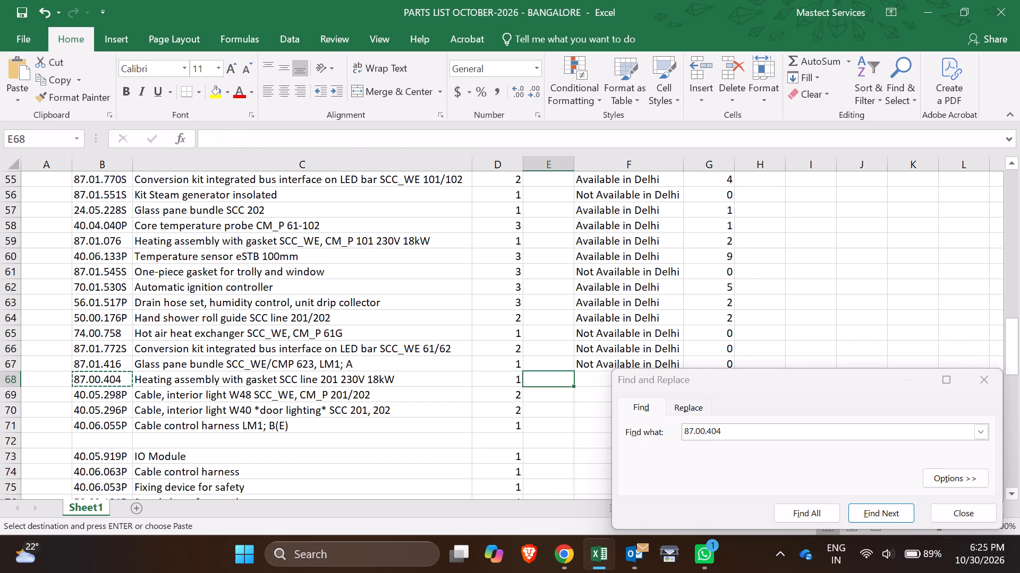
key("Right")
key("ctrl+d")
key("Right")
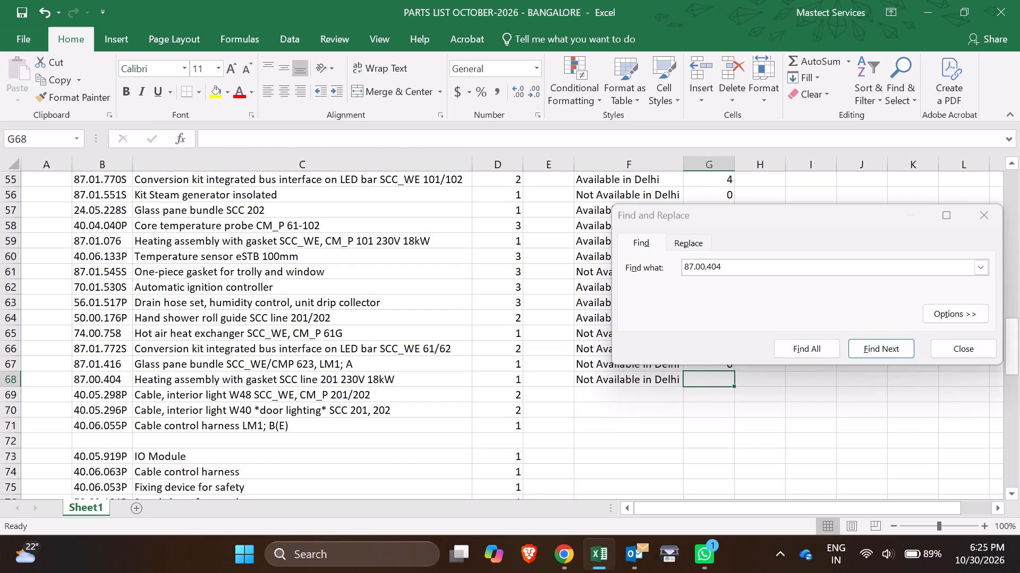
key("0")
key("Return")
key("ctrl+s")
Close Find and Replace in ZISHAN-15 and return to the parts list.
key("alt+Tab")
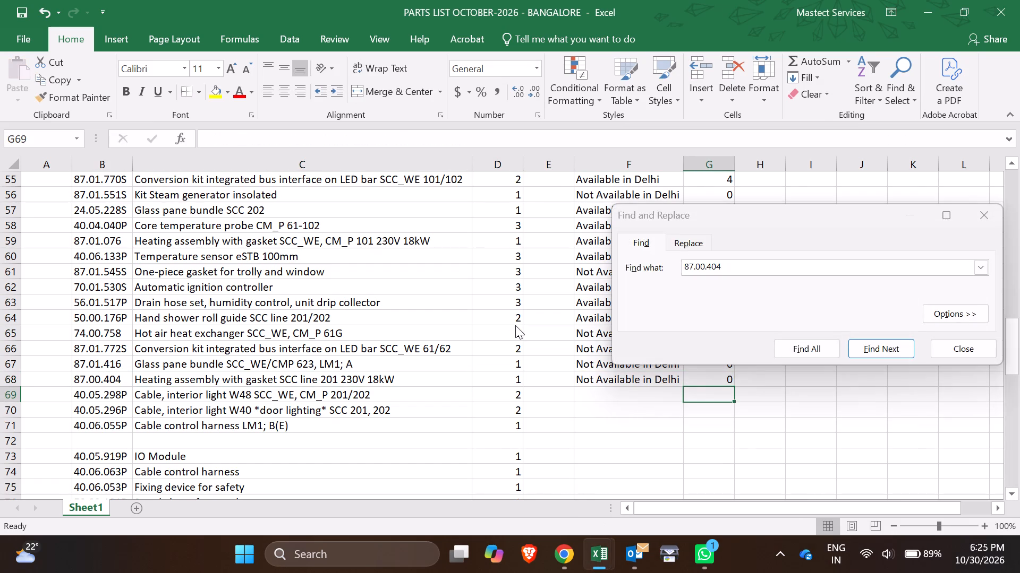
key("alt+Tab")
key("Down")
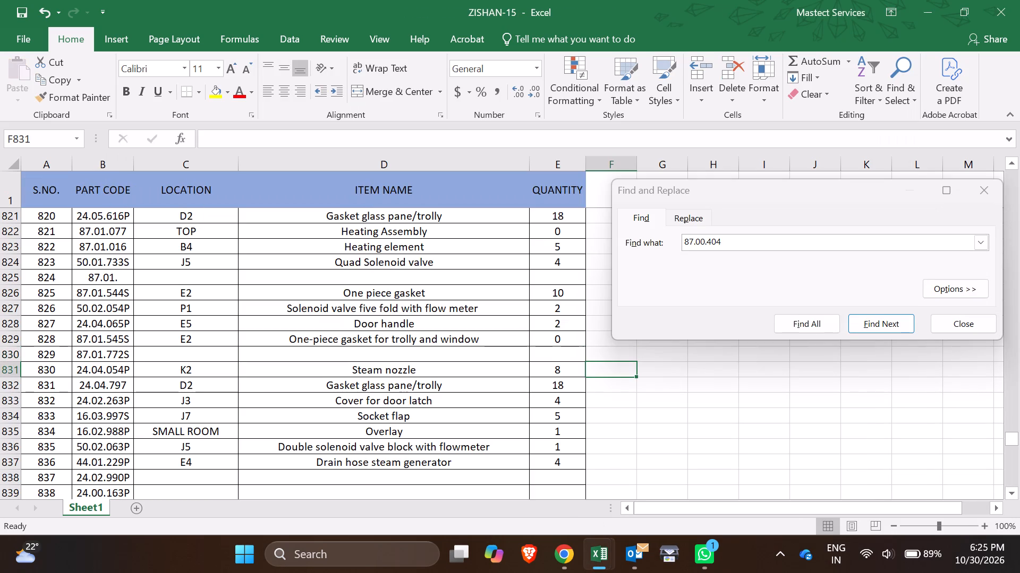
left_click(989, 192)
key("alt+Tab")
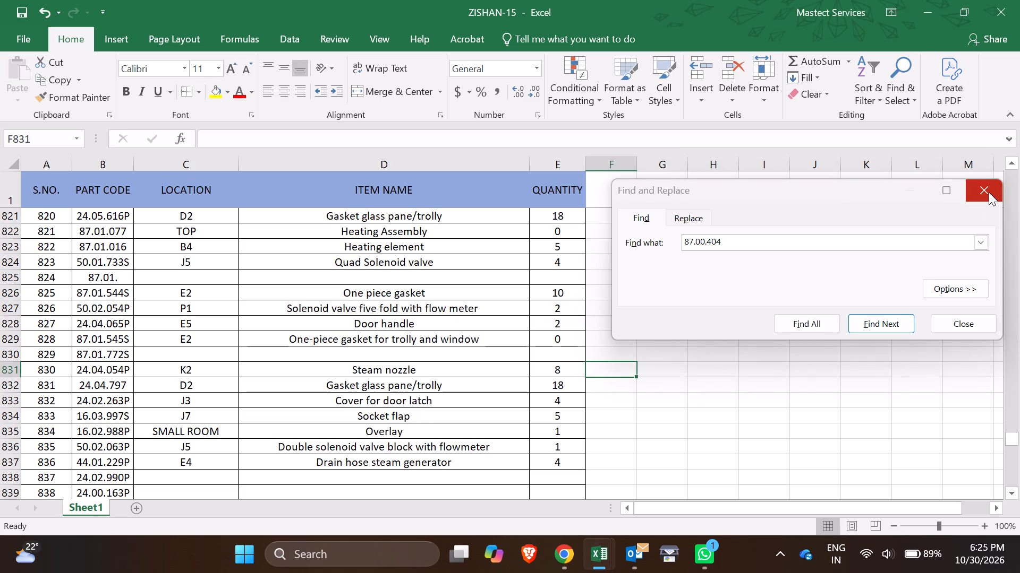
left_click(989, 192)
key("alt+Tab")
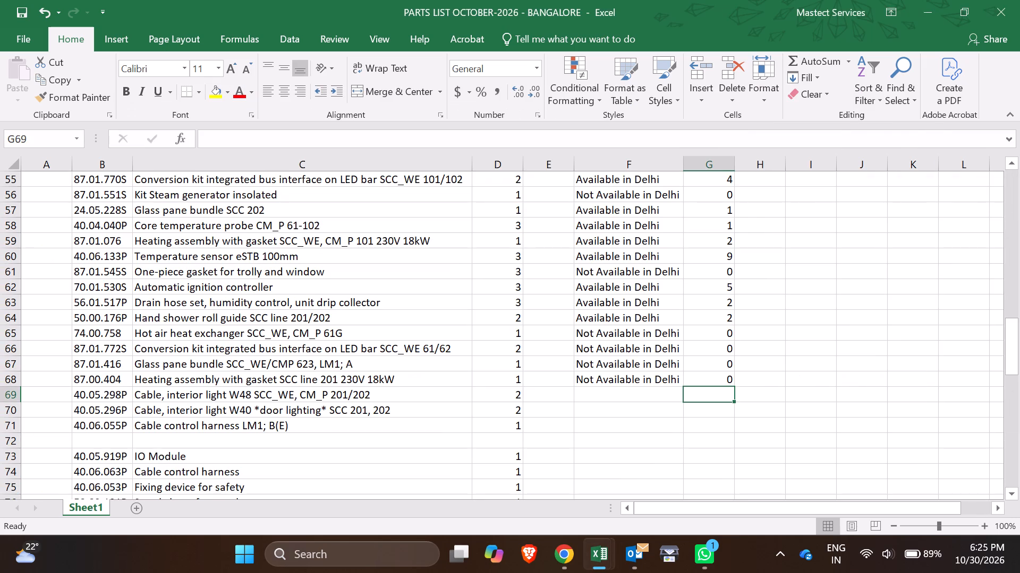
Copy part code 40.05.298P from B69 of the parts list, look it up in ZISHAN-15, and close Find and Replace.
key("Left")
key("Left")
key("Left")
key("Left")
key("Left")
key("Left")
key("Right")
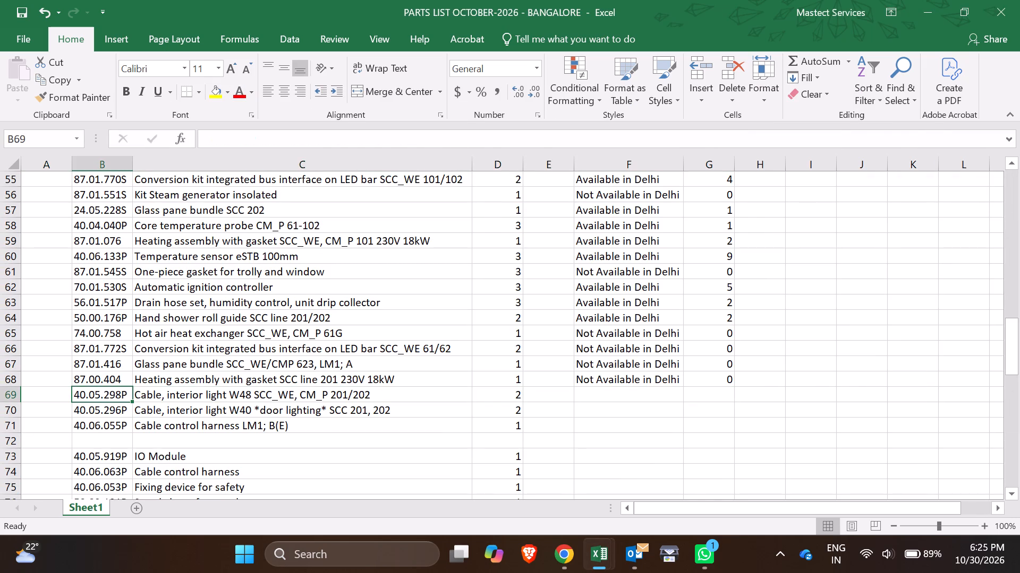
key("ctrl+c")
key("alt+Tab")
key("alt+Tab")
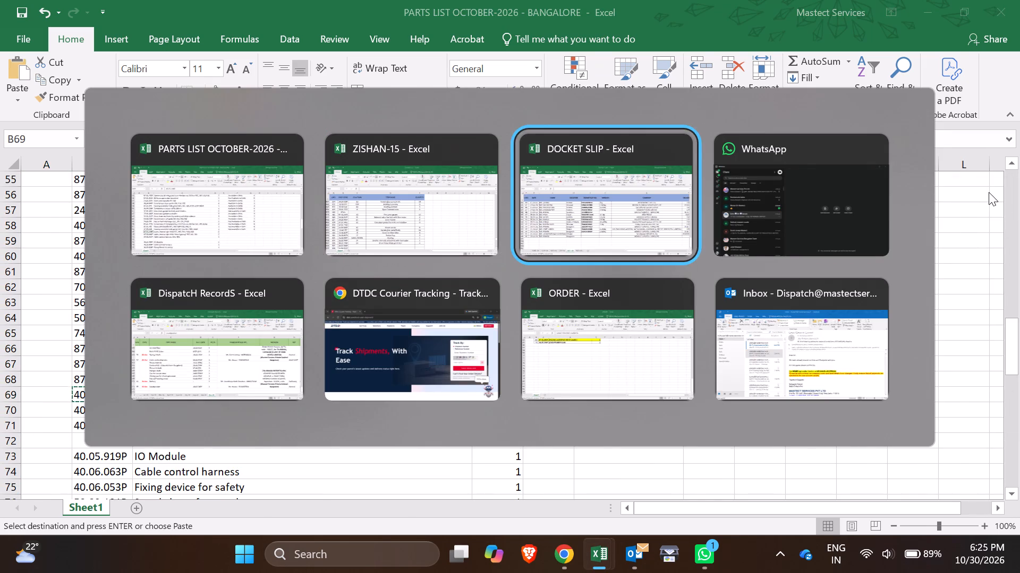
key("alt+Tab")
key("alt+Tab")
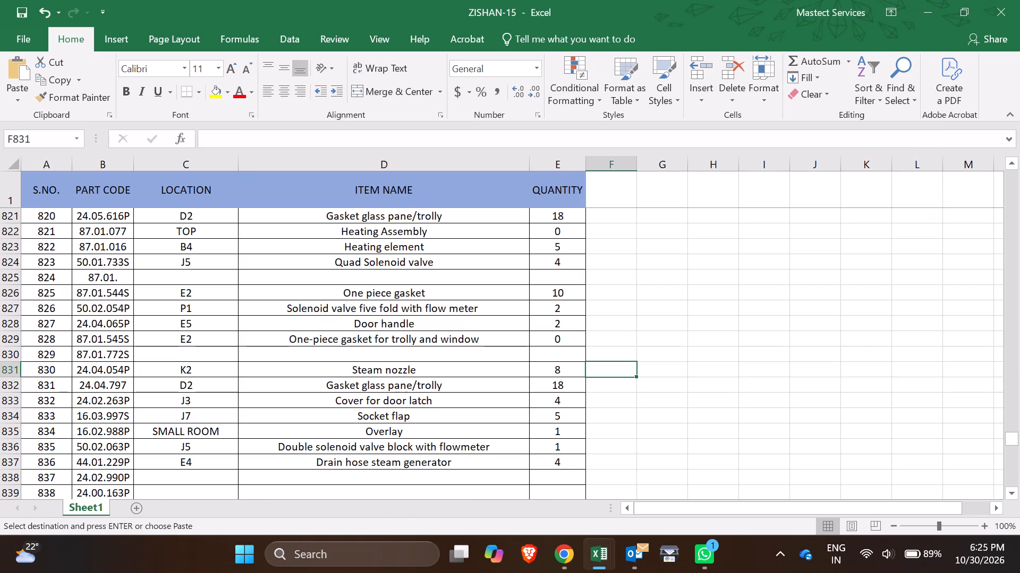
key("ctrl+f")
key("BackSpace")
key("ctrl+v")
key("Return")
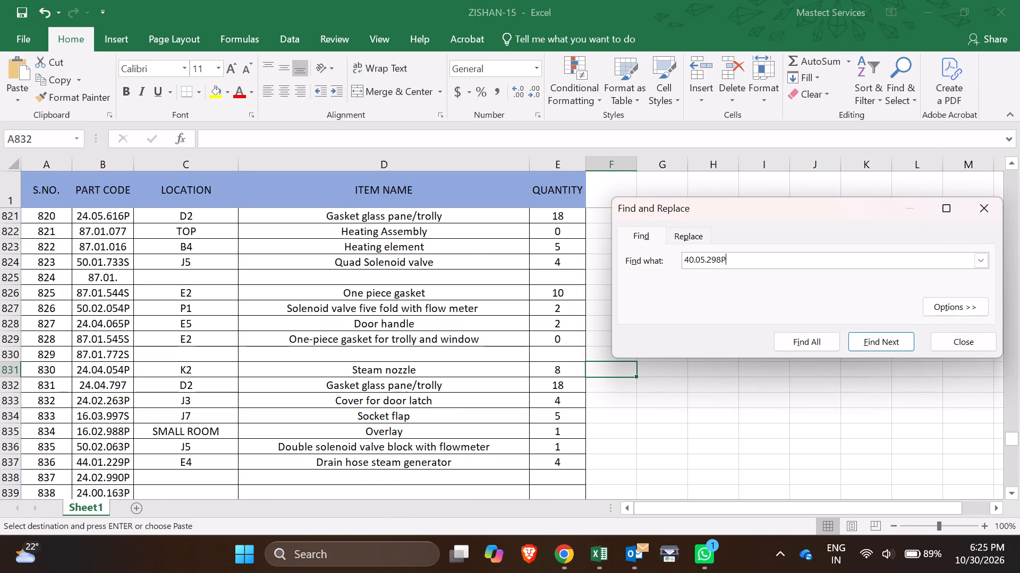
key("Return")
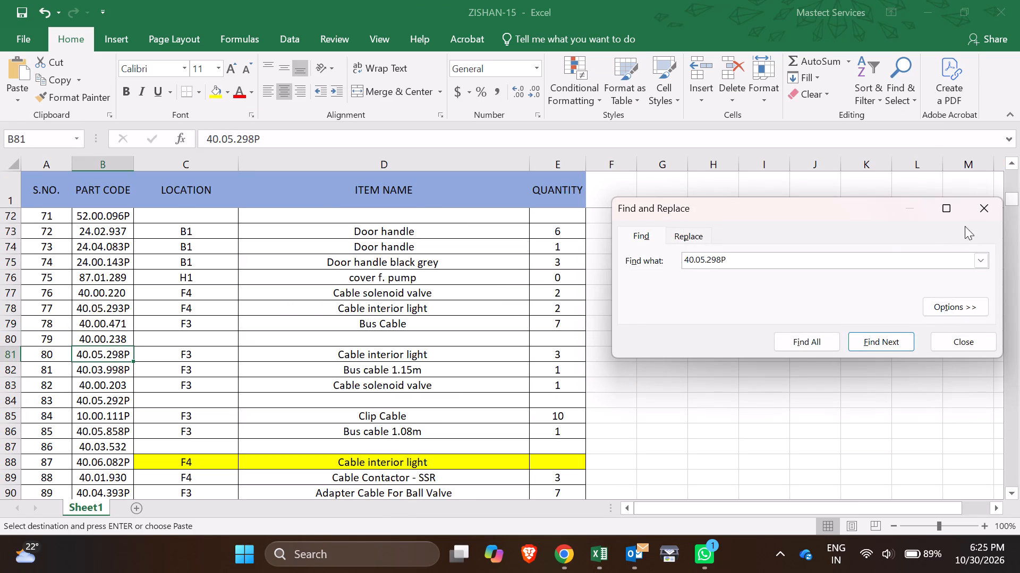
left_click(977, 213)
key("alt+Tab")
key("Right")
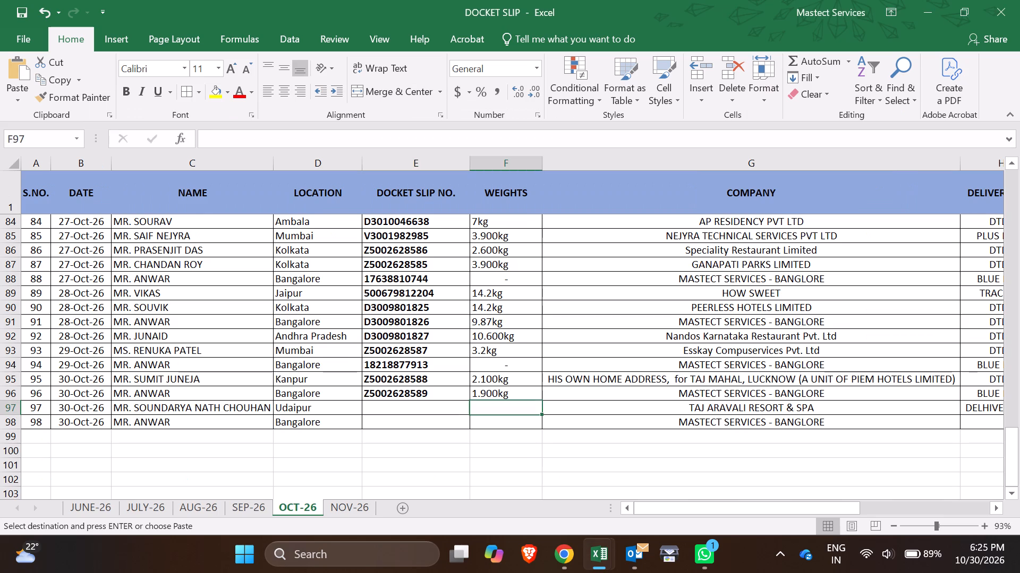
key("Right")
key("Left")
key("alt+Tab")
In the parts list, copy the "Available in Delhi" entry with its quantity from F64:G64 into F69:G69 and save.
key("alt+Tab")
key("alt+Tab")
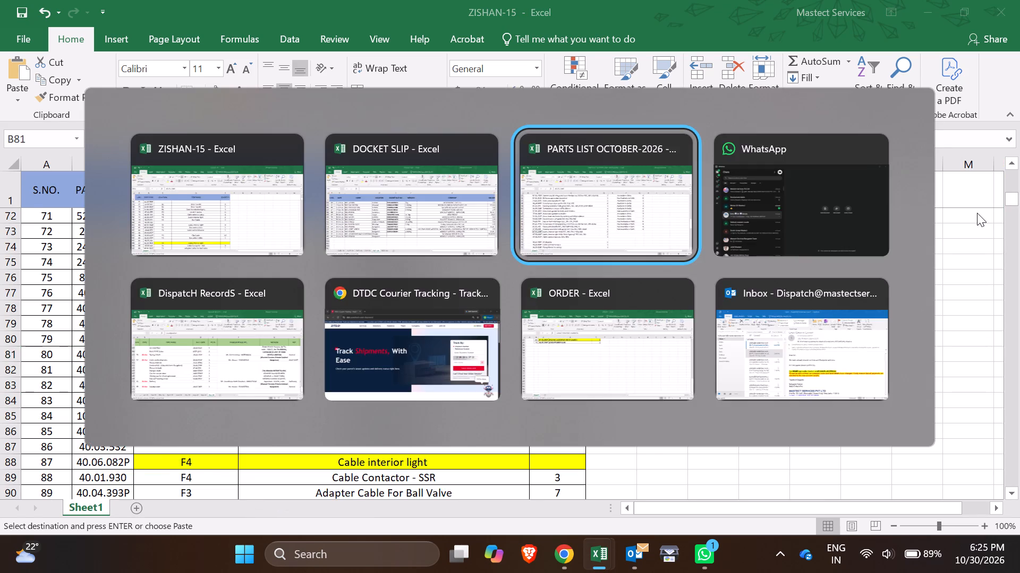
key("Right")
key("Right")
key("Right")
key("Right")
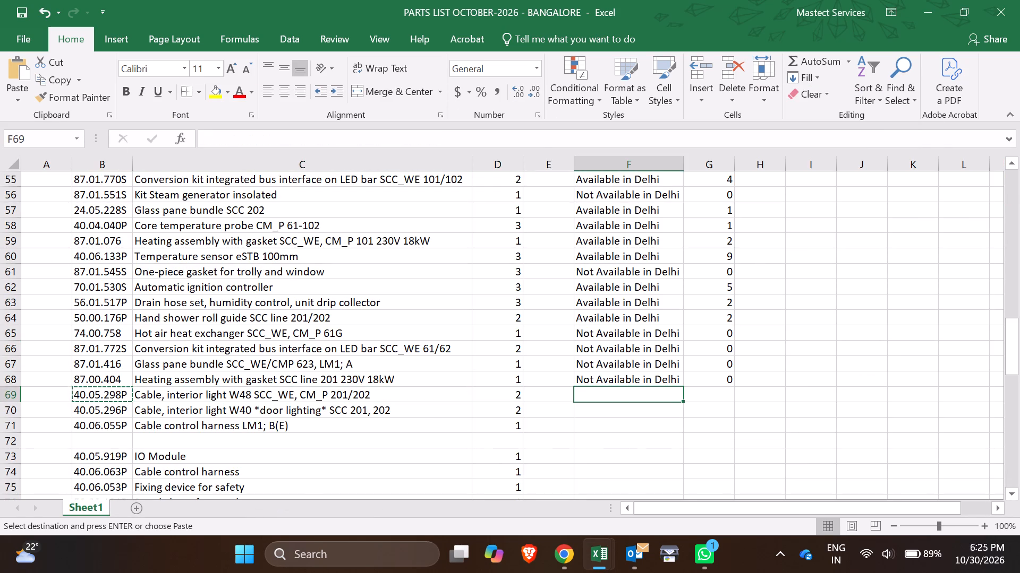
key("Up")
key("Up")
key("Up")
key("Up")
key("Up")
key("shift+Right")
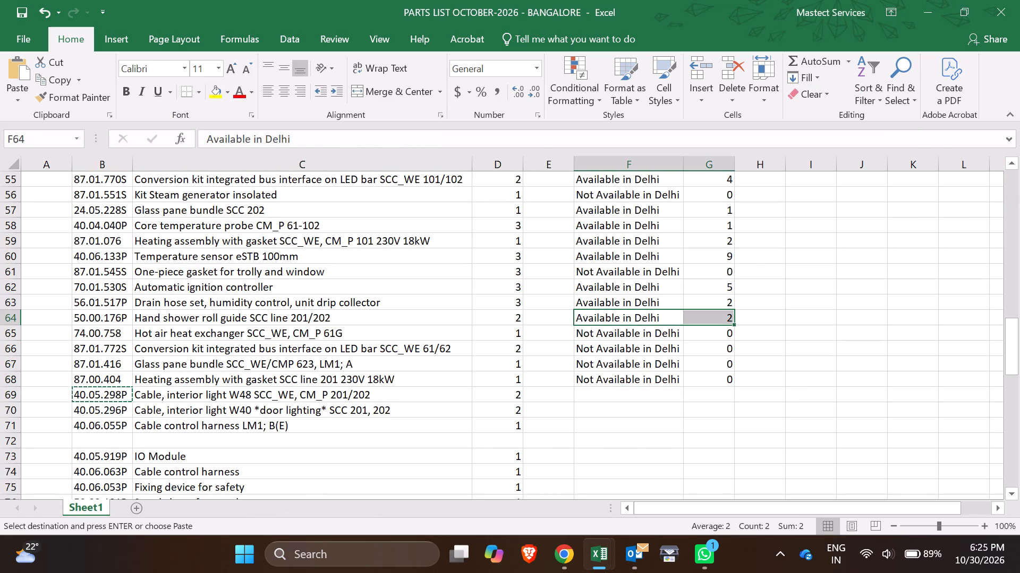
key("ctrl+c")
key("Down")
key("Down")
key("Down")
key("Down")
key("Down")
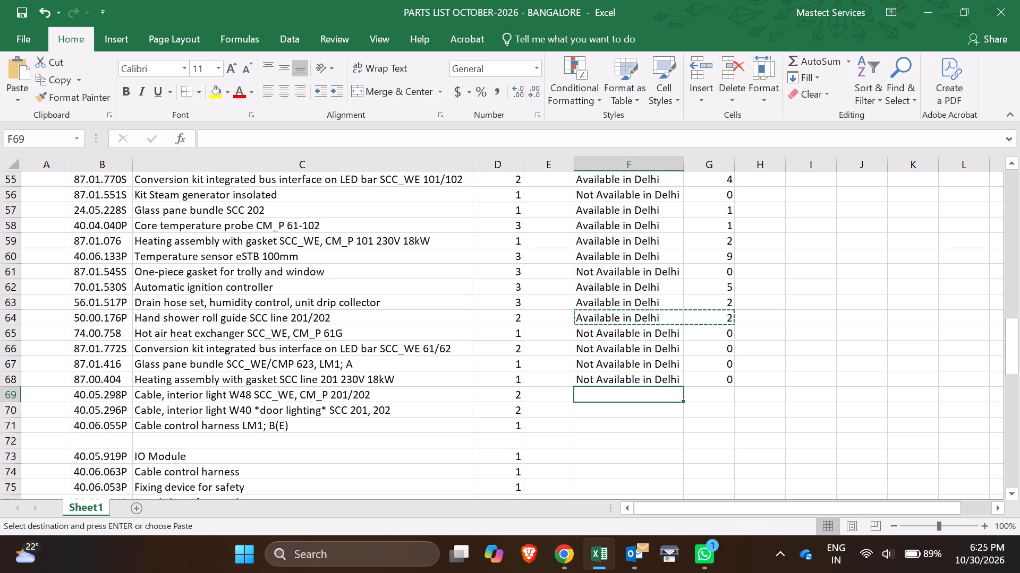
key("ctrl+v")
key("ctrl+s")
Set the quantity in G69 to 3 and save the parts list.
key("Right")
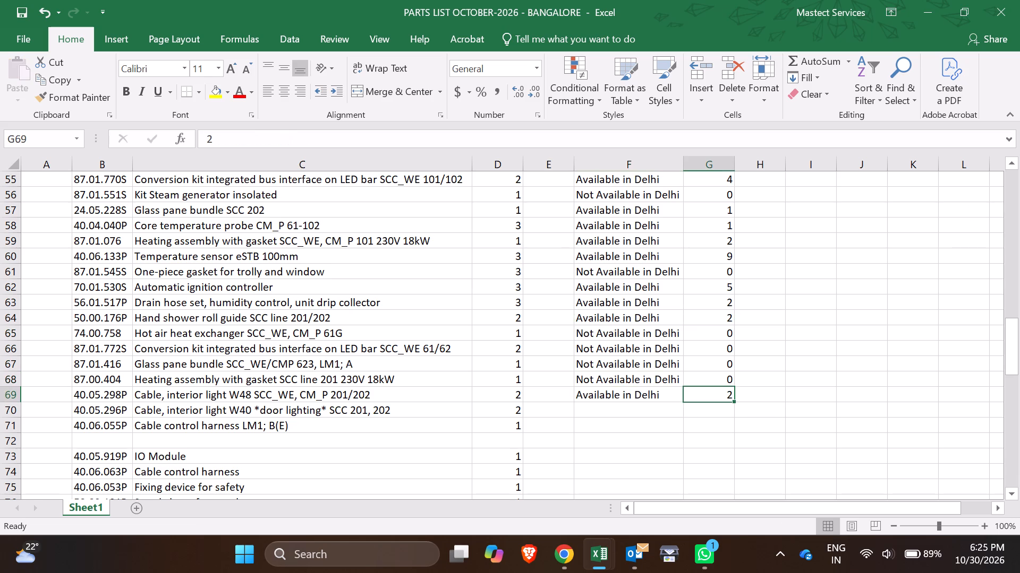
key("3")
key("Return")
key("ctrl+s")
Copy part code 40.05.296P from B70 of the parts list, look it up in ZISHAN-15, and select its quantity cell.
key("ctrl+Left")
key("Left")
key("Left")
key("Left")
key("alt+Tab")
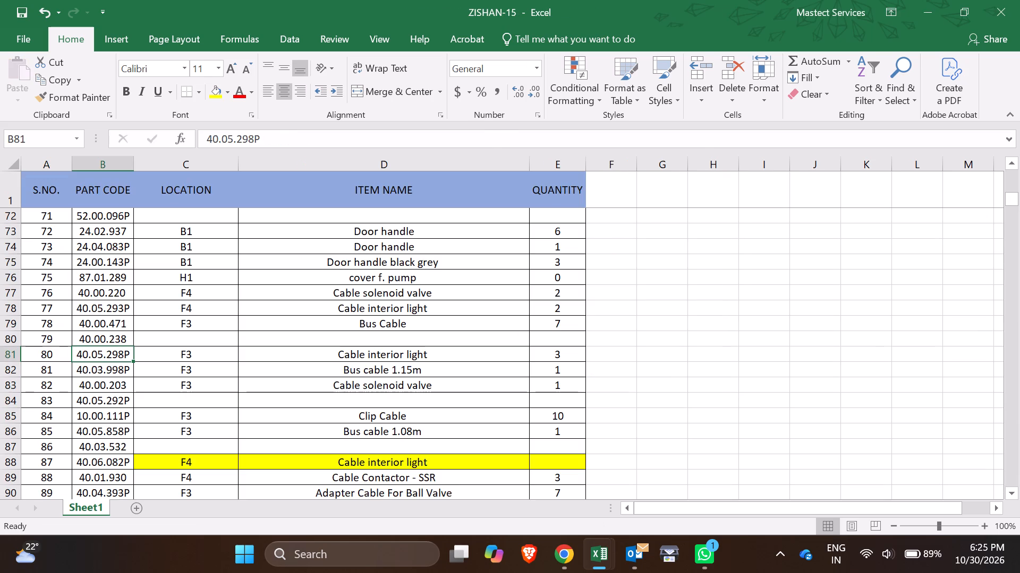
key("alt+Tab")
key("Right")
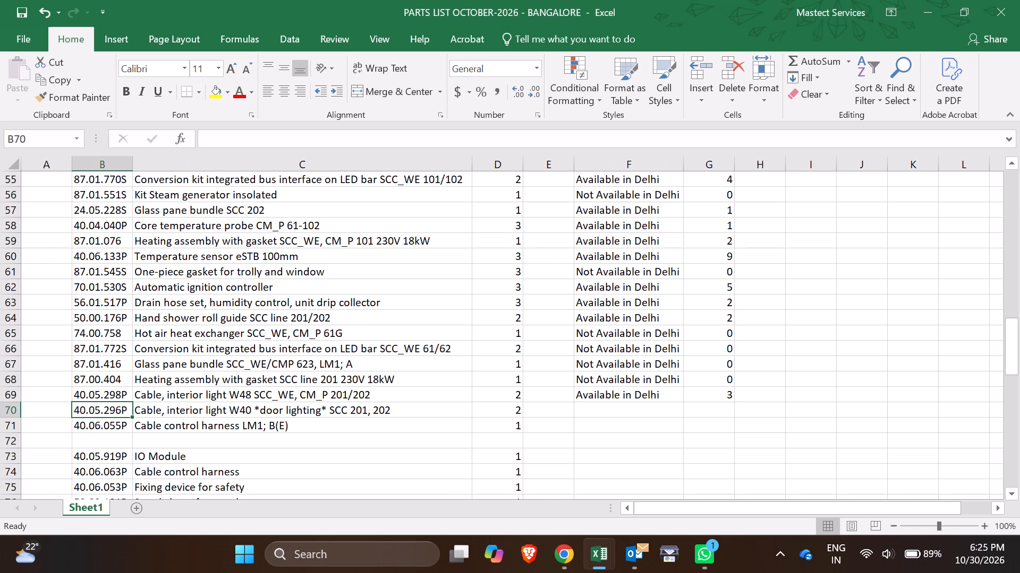
key("ctrl+c")
key("alt+Tab")
key("ctrl+f")
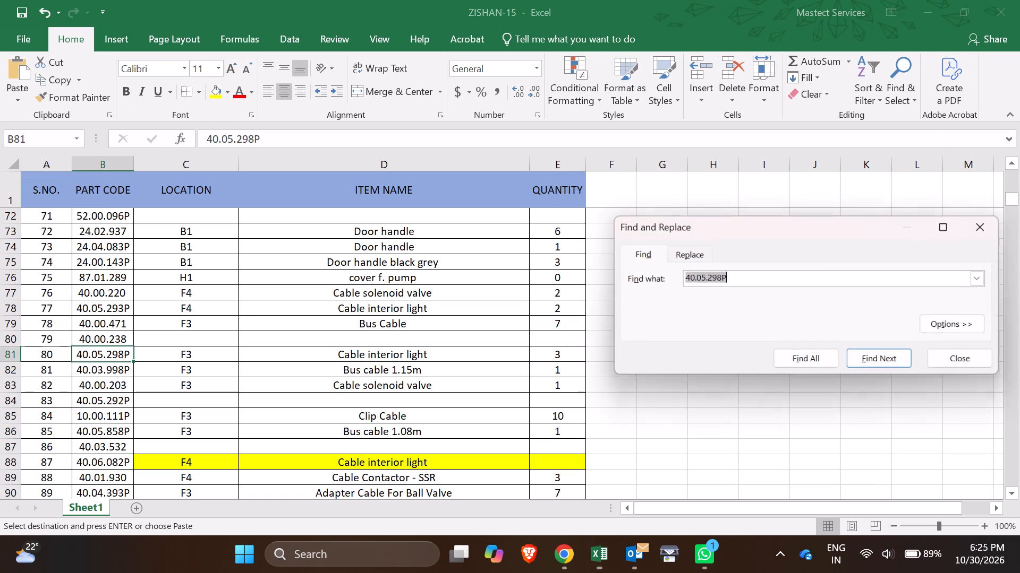
key("BackSpace")
key("ctrl+v")
key("Return")
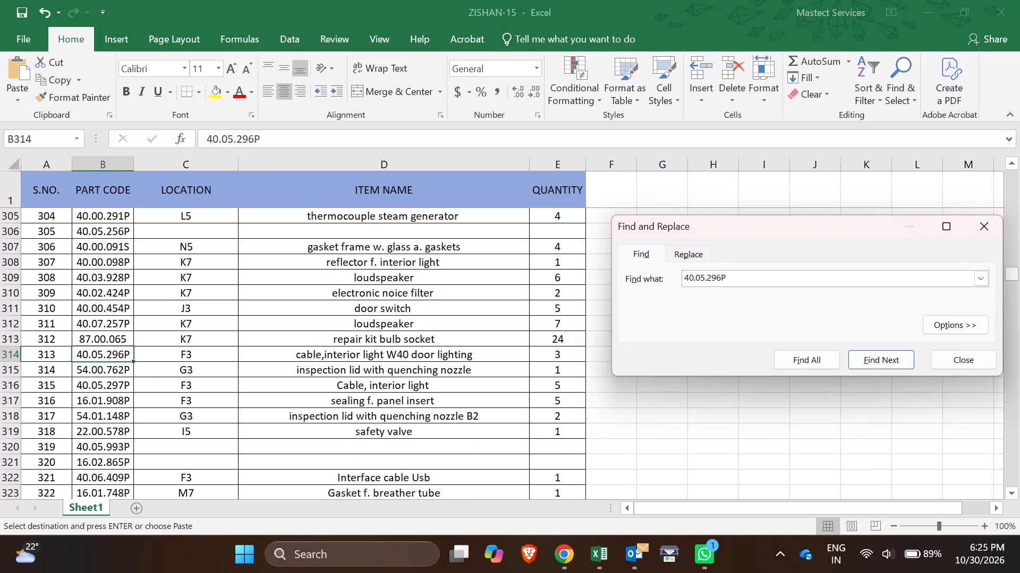
key("Return")
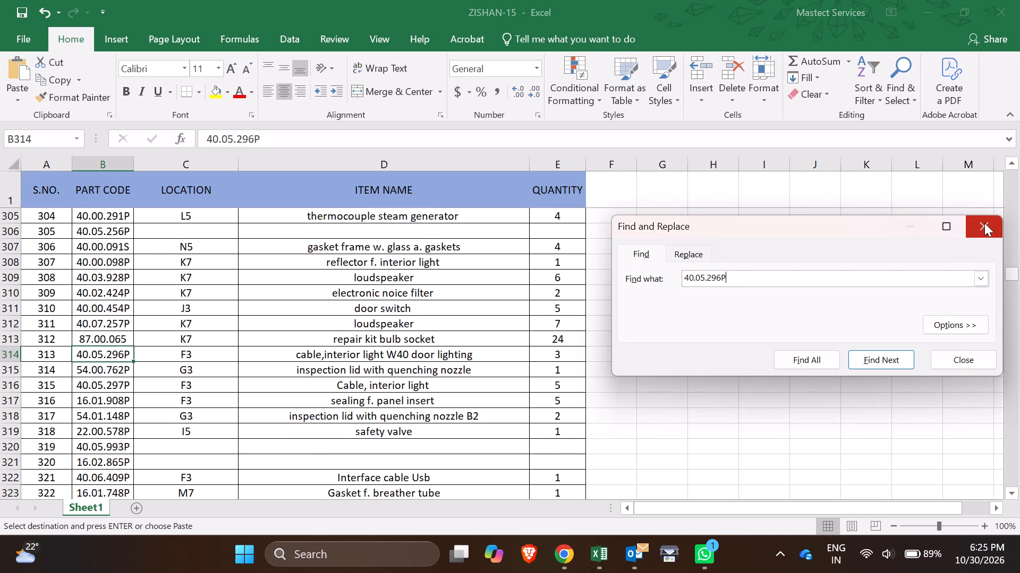
left_click(984, 223)
key("Right")
key("Right")
key("Right")
In the parts list, fill "Available in Delhi" from F69 down into F70 and enter 3 in G70.
key("alt+Tab")
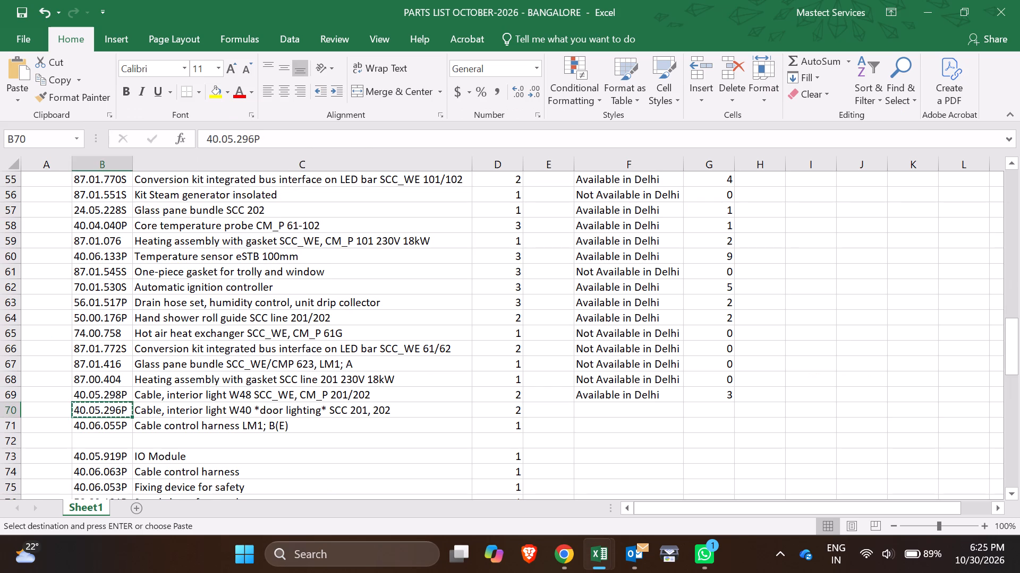
key("Right")
key("Right")
key("Right")
key("Right")
key("ctrl+d")
key("Right")
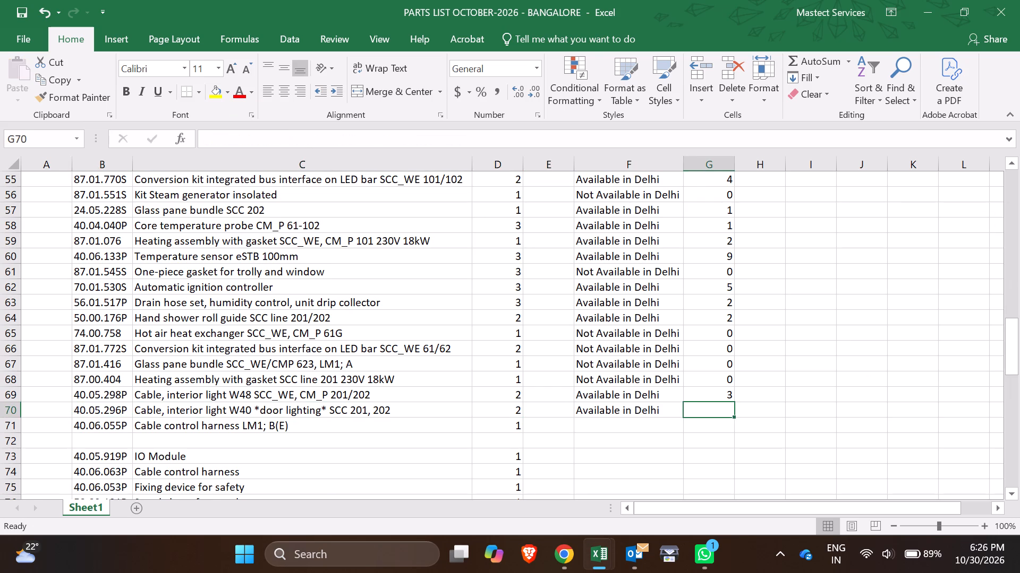
key("3")
key("Return")
Copy part code 40.06.055P from B71 of the parts list, look it up in ZISHAN-15, and close Find and Replace.
key("Left")
key("Left")
key("Left")
key("Left")
key("Left")
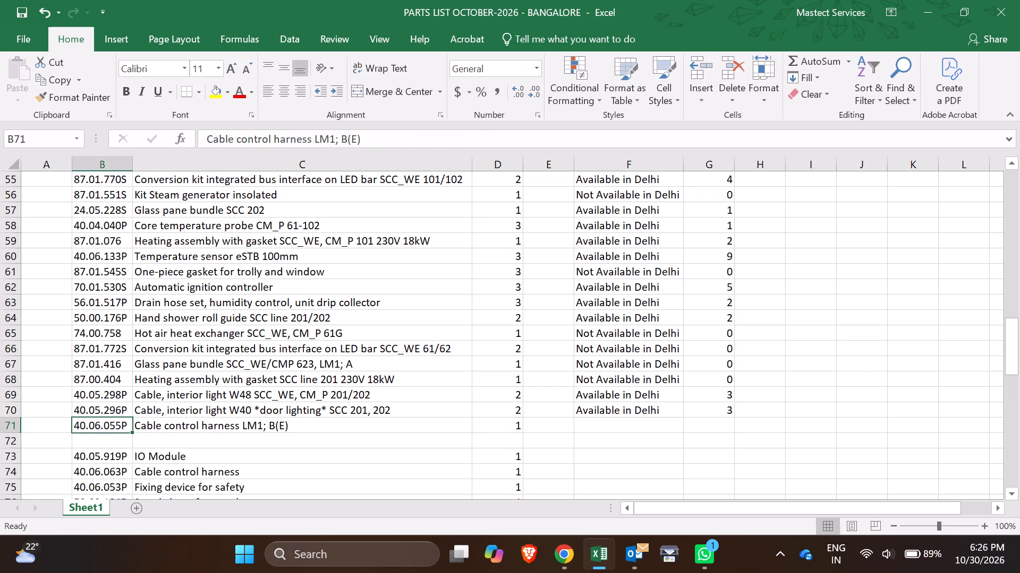
key("ctrl+c")
key("alt+Tab")
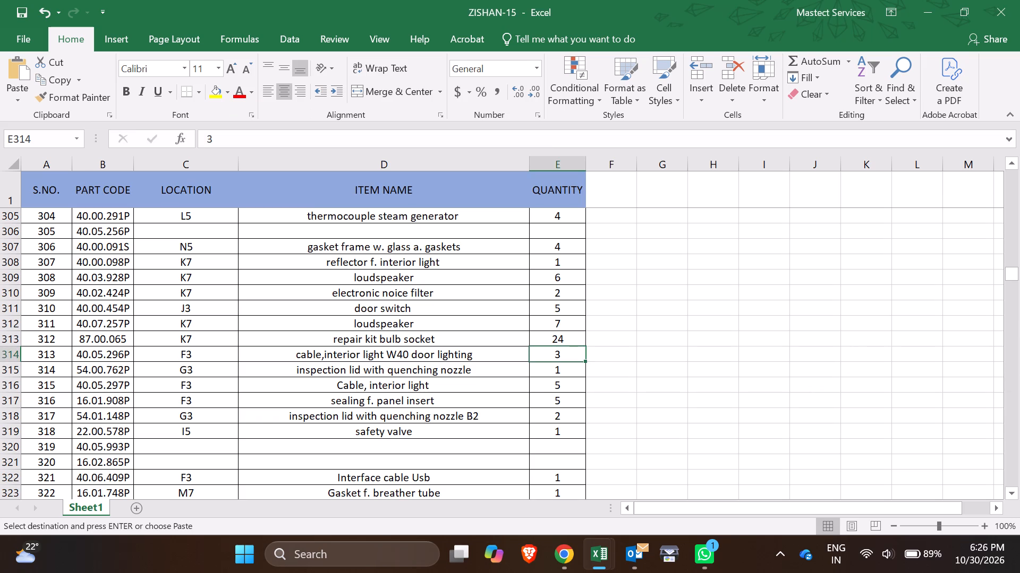
key("ctrl+f")
key("BackSpace")
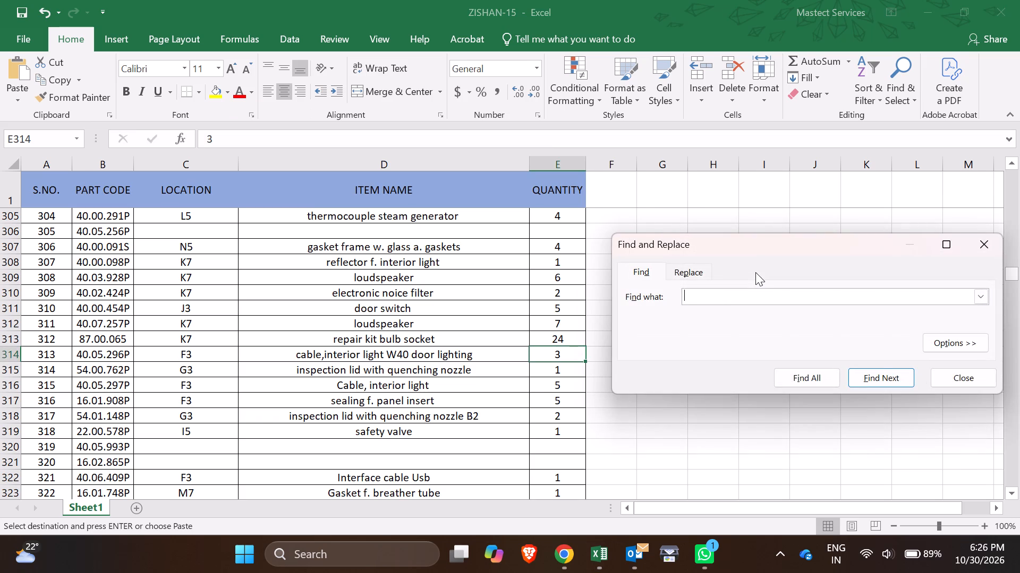
key("ctrl+v")
key("Return")
key("Return")
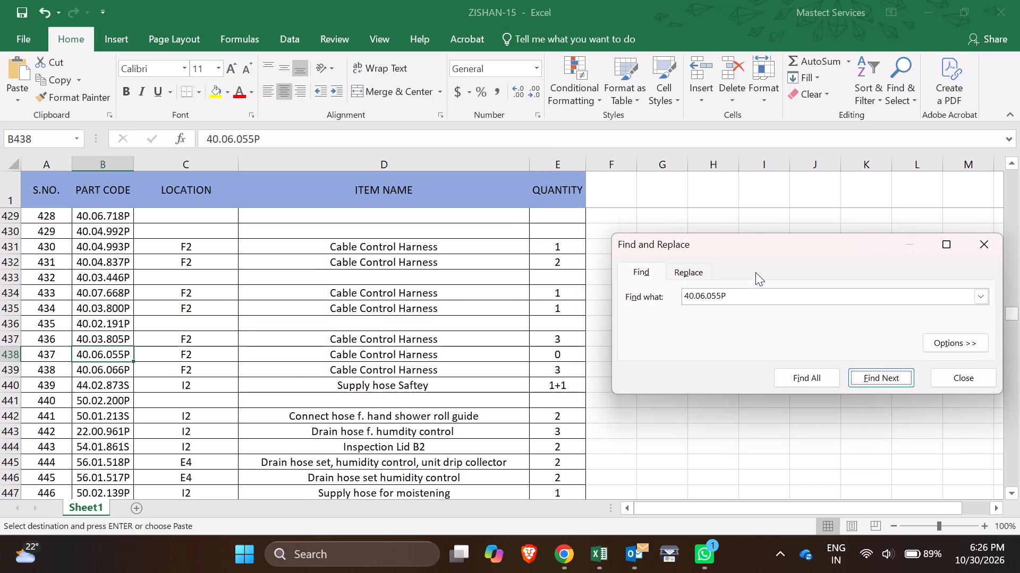
left_click(977, 246)
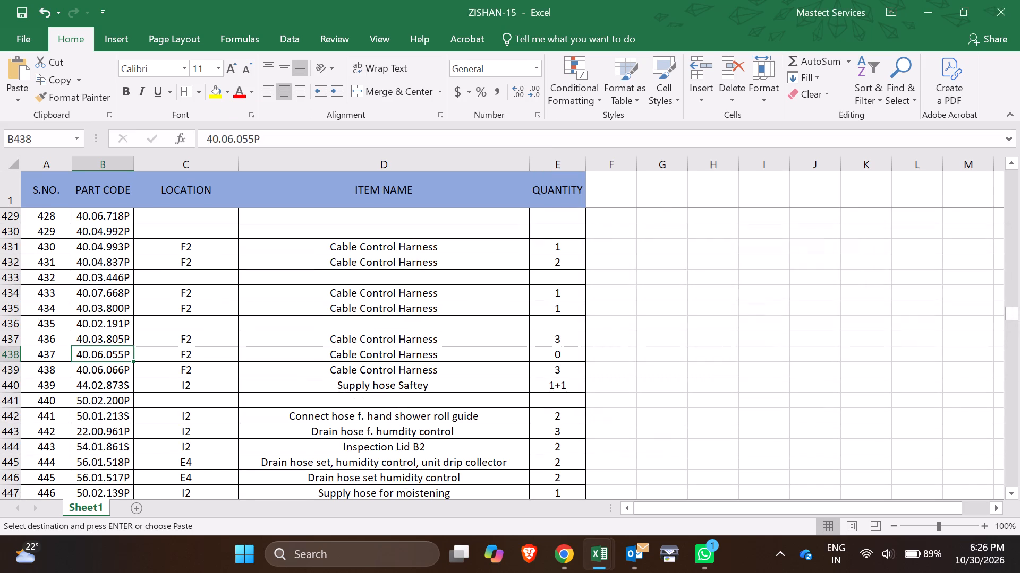
In the parts list, copy "Not Available in Delhi" and 0 from F68:G68 into F71:G71, and save.
key("alt+Tab")
key("Right")
key("Right")
key("Right")
key("Right")
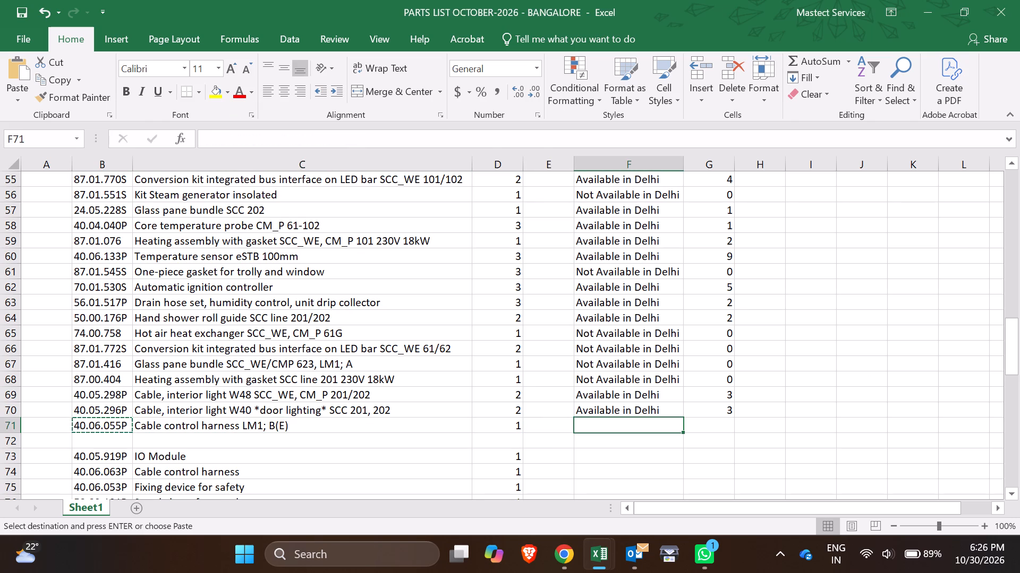
key("Up")
key("Up")
key("Up")
key("shift+Right")
key("ctrl+c")
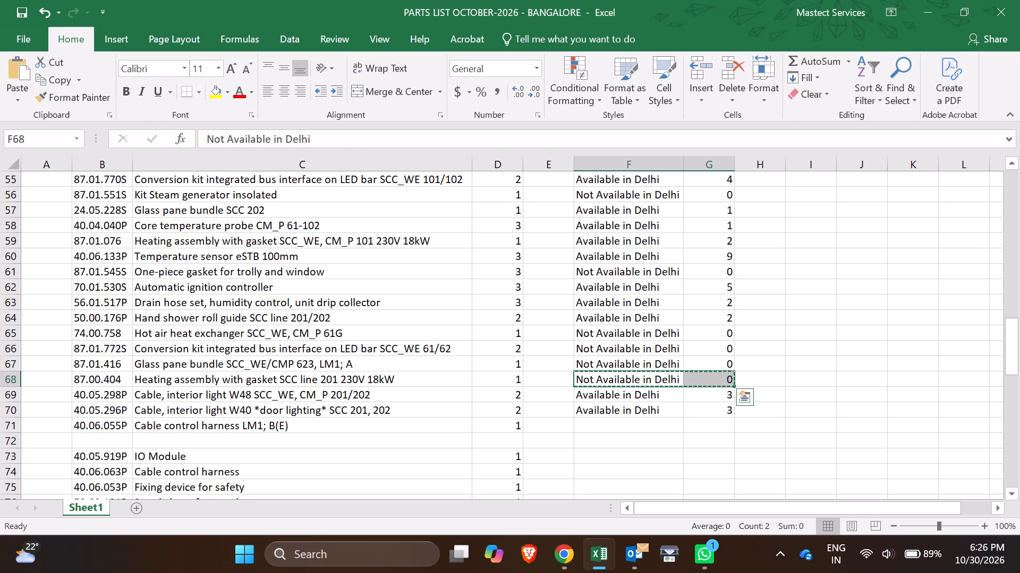
key("Down")
key("Down")
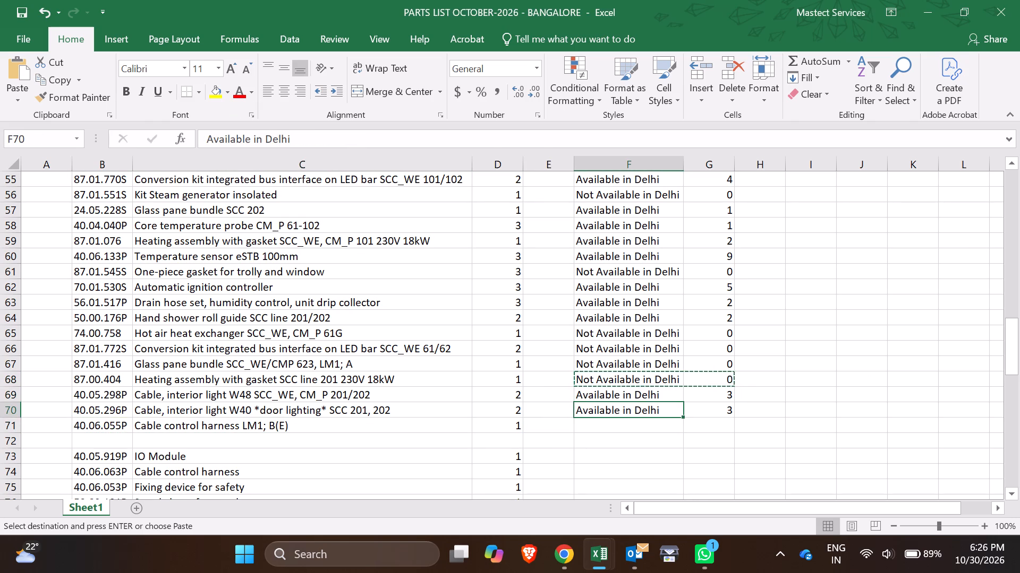
key("Down")
key("ctrl+v")
key("ctrl+s")
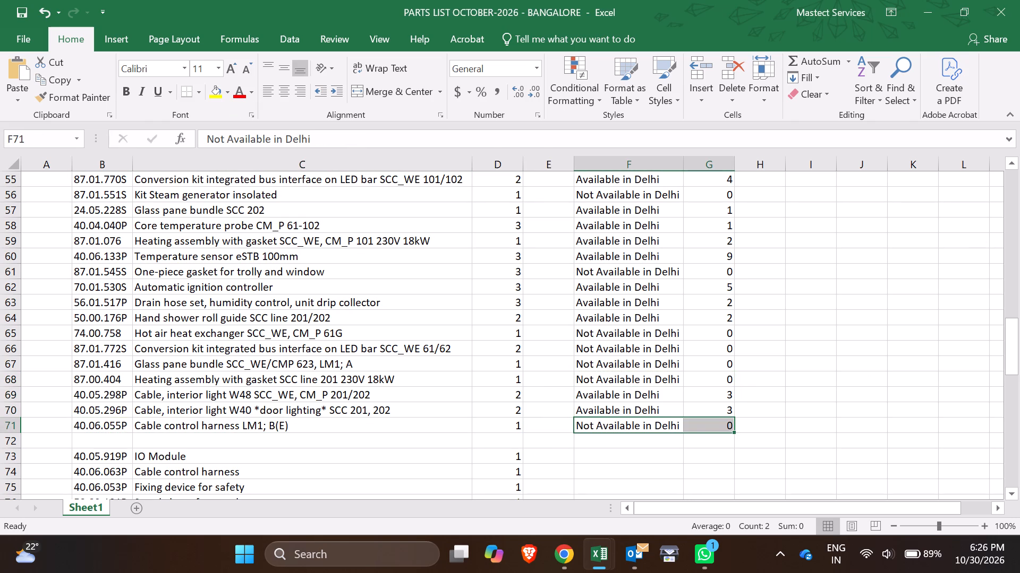
key("Return")
key("ctrl+s")
Save the parts list once more.
key("Down")
key("alt+Tab")
key("alt+Tab")
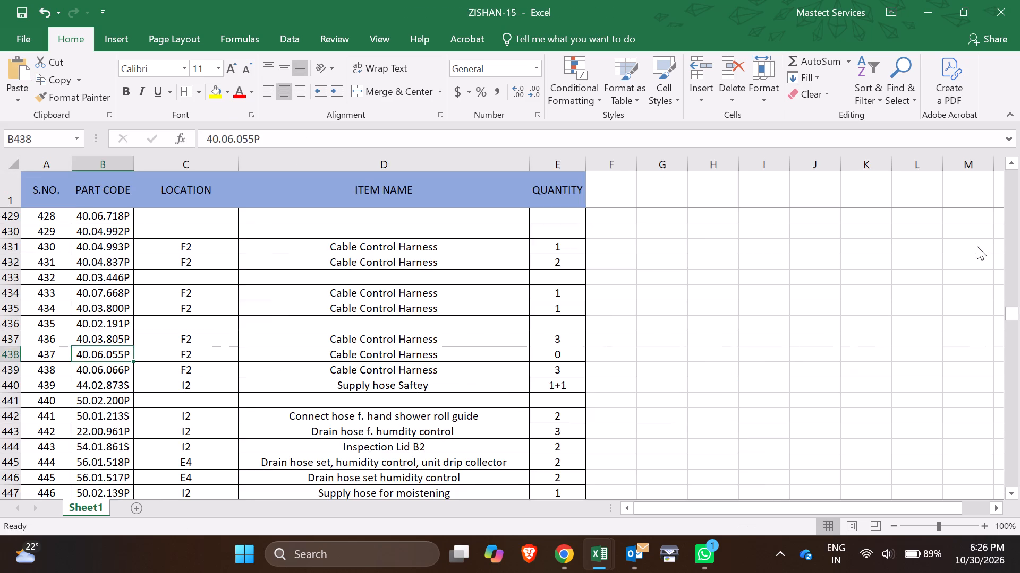
left_click(769, 370)
key("ctrl+s")
scroll(769, 370, "down", 3)
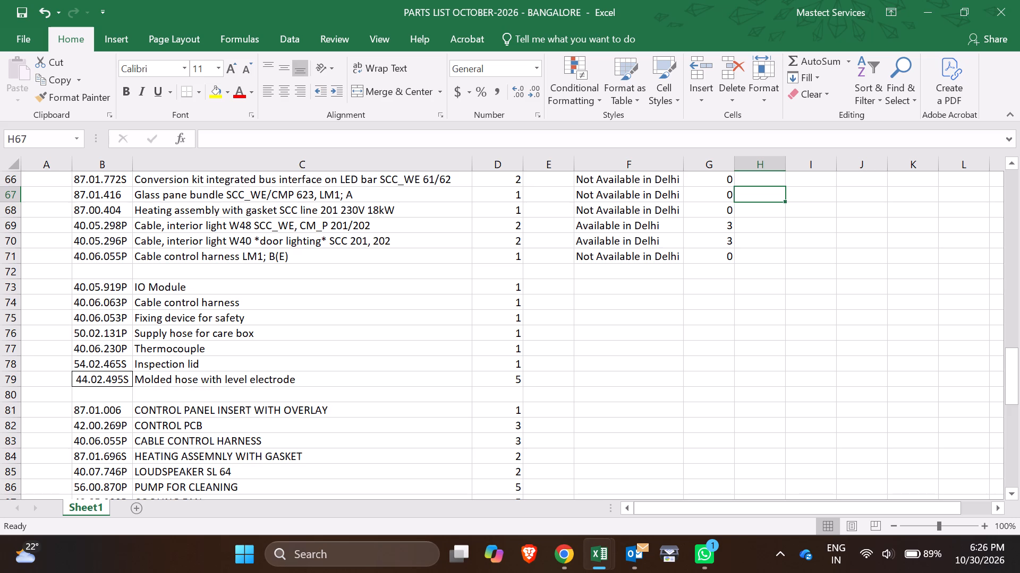
Copy part code 54.02.468S from B2 of the parts list and search ZISHAN-15 for it with and without the final S.
scroll(533, 370, "up", 8)
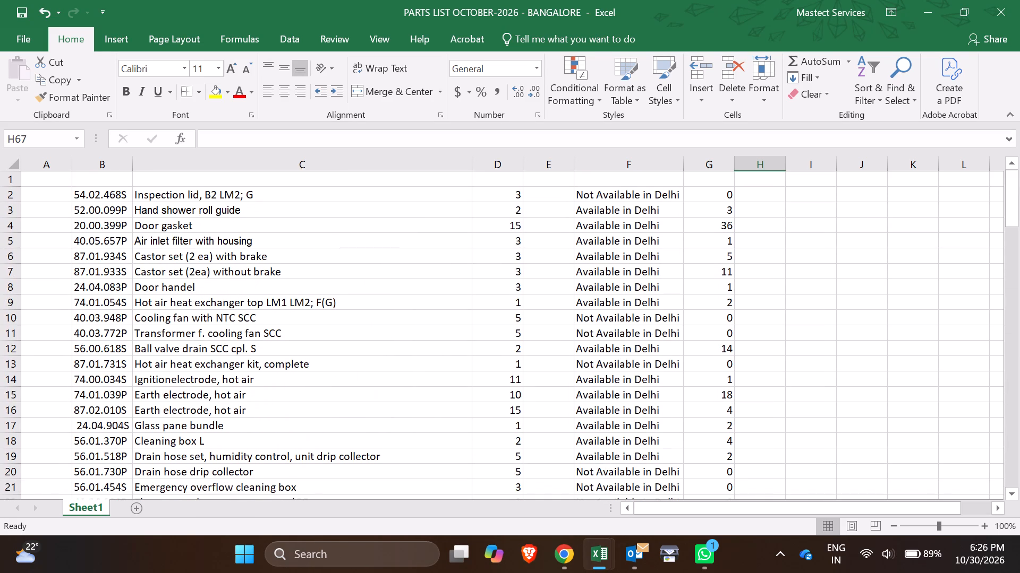
left_click(651, 198)
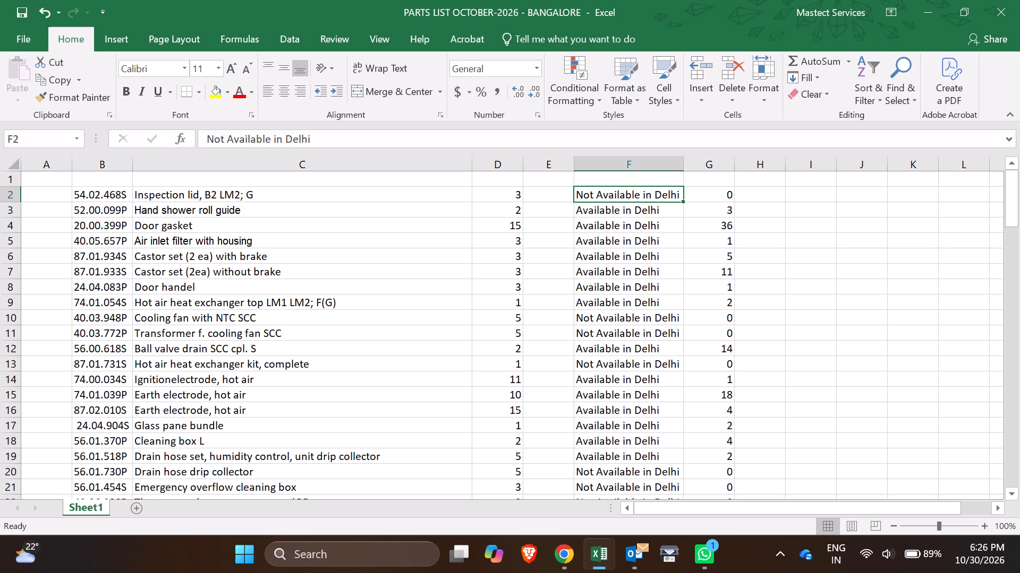
key("Left")
key("Left")
key("Left")
key("Left")
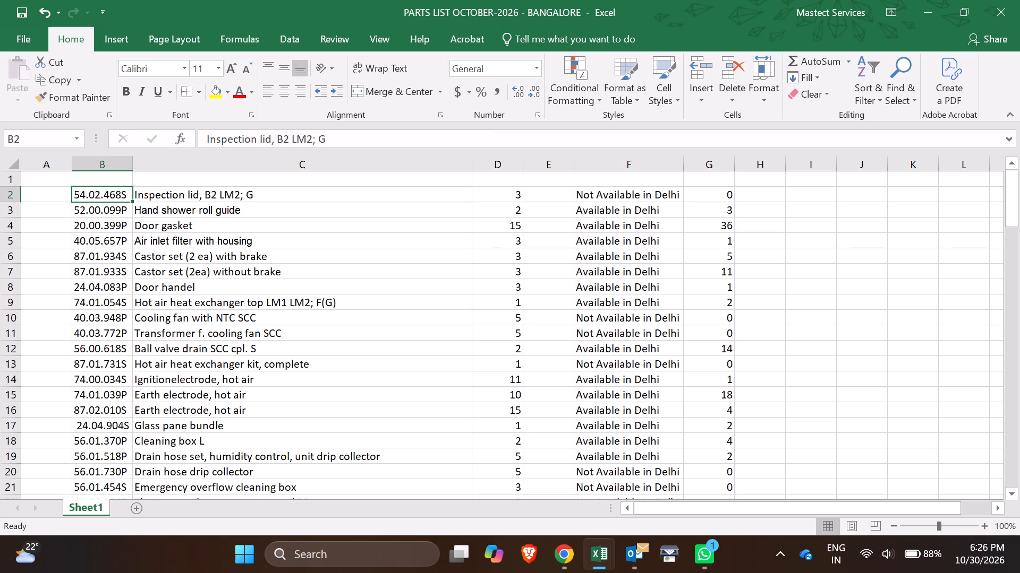
key("ctrl+c")
key("alt+Tab")
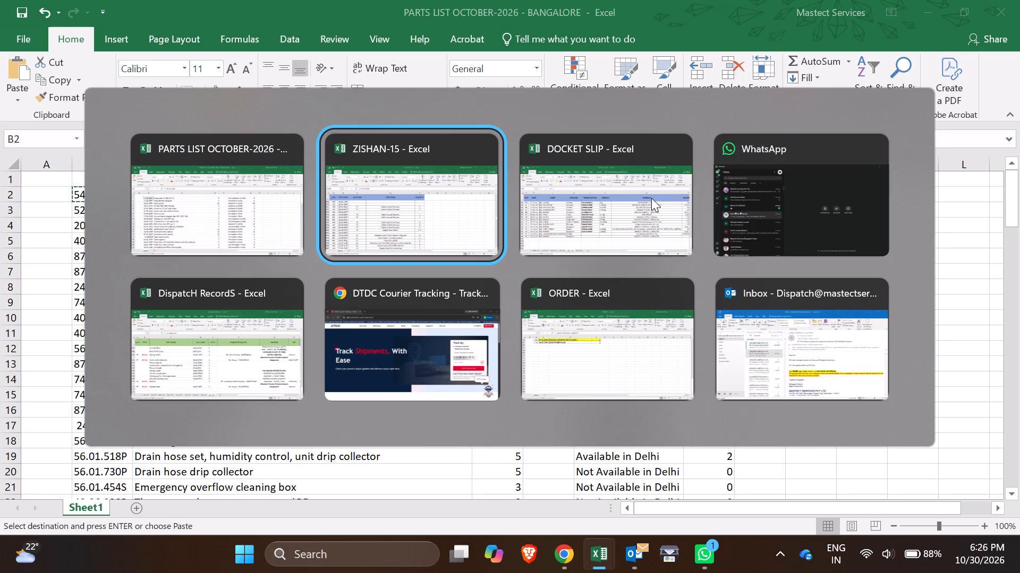
key("ctrl+f")
key("BackSpace")
key("ctrl+v")
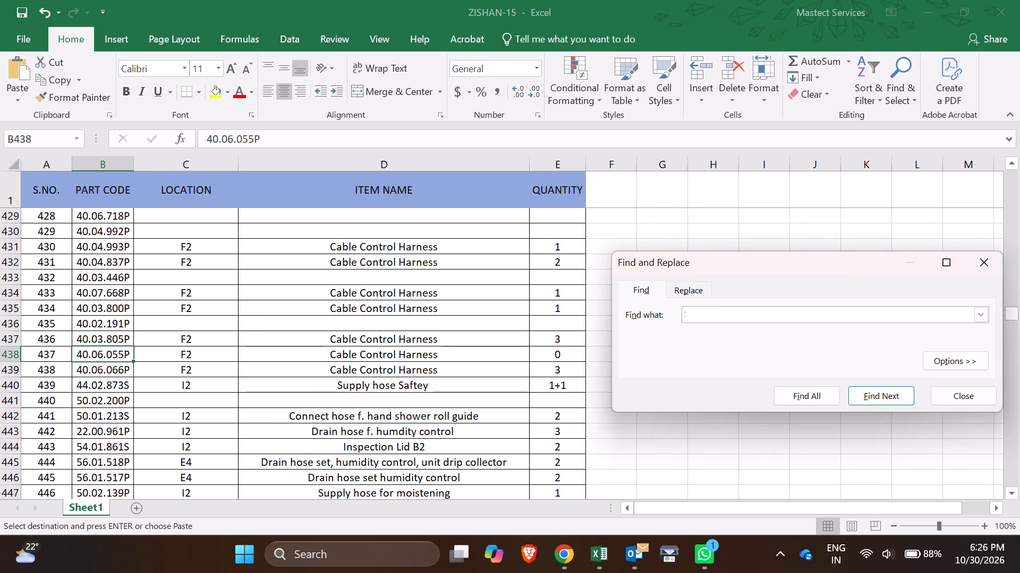
key("Return")
key("Return")
key("BackSpace")
key("Return")
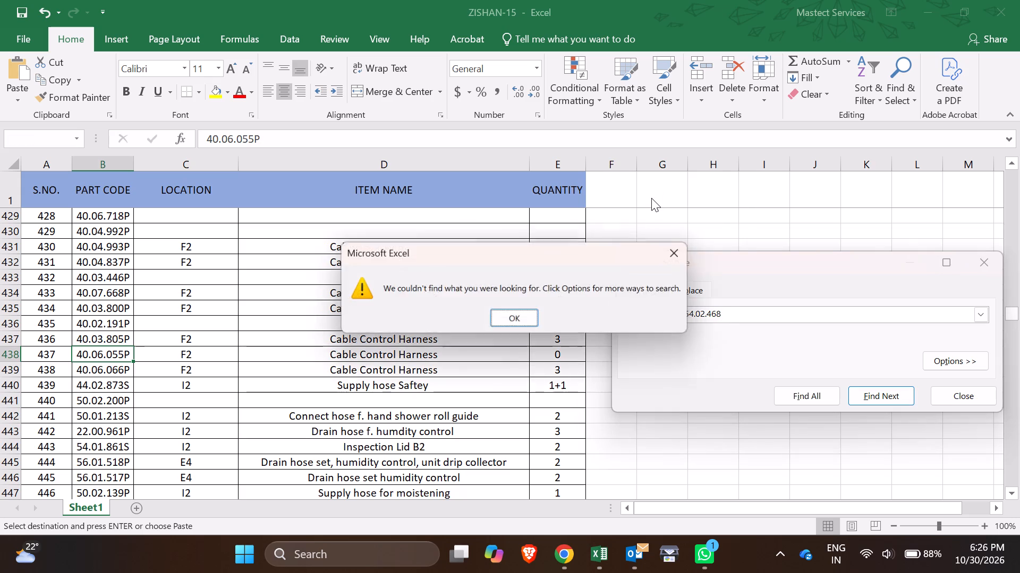
key("Return")
Copy part code 40.03.948P from B10 of the parts list, look it up in ZISHAN-15, and close Find and Replace.
key("alt+Tab")
key("alt+Tab")
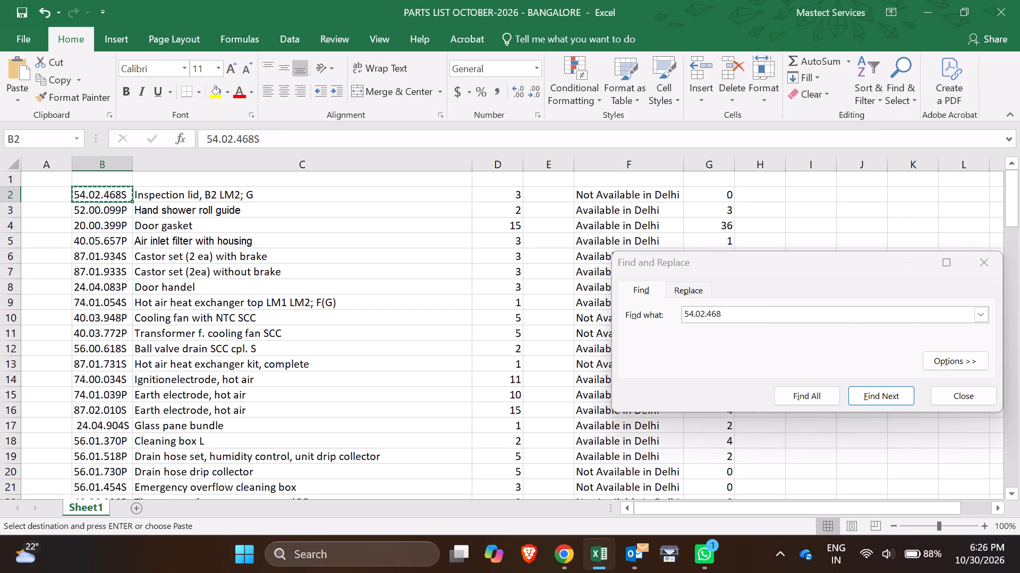
key("Right")
key("Right")
key("Right")
key("Right")
key("Down")
key("Down")
key("Down")
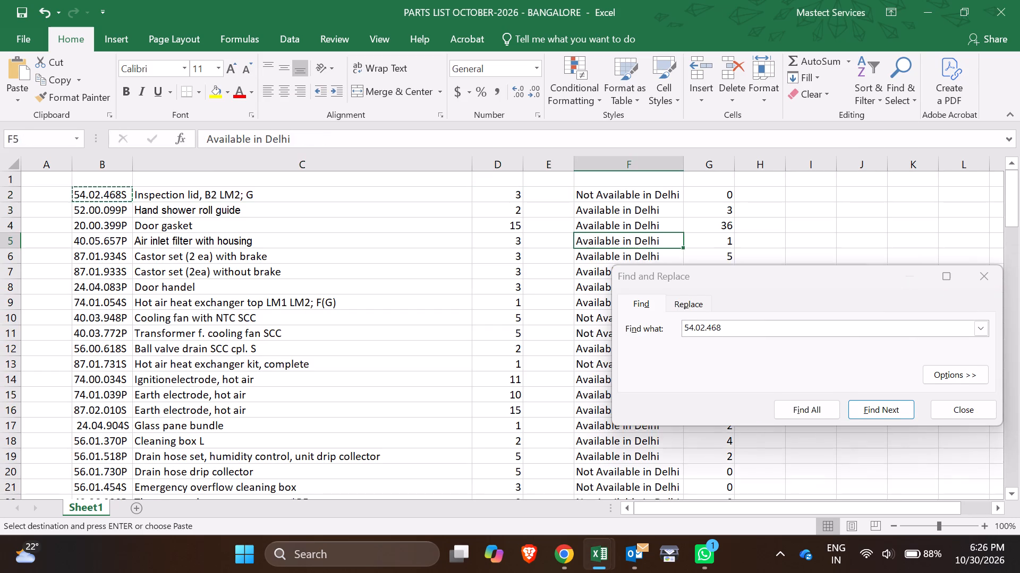
key("Down")
key("Down")
key("Down")
key("Down")
key("Down")
key("Down")
key("Up")
key("Left")
key("Left")
key("Left")
key("Left")
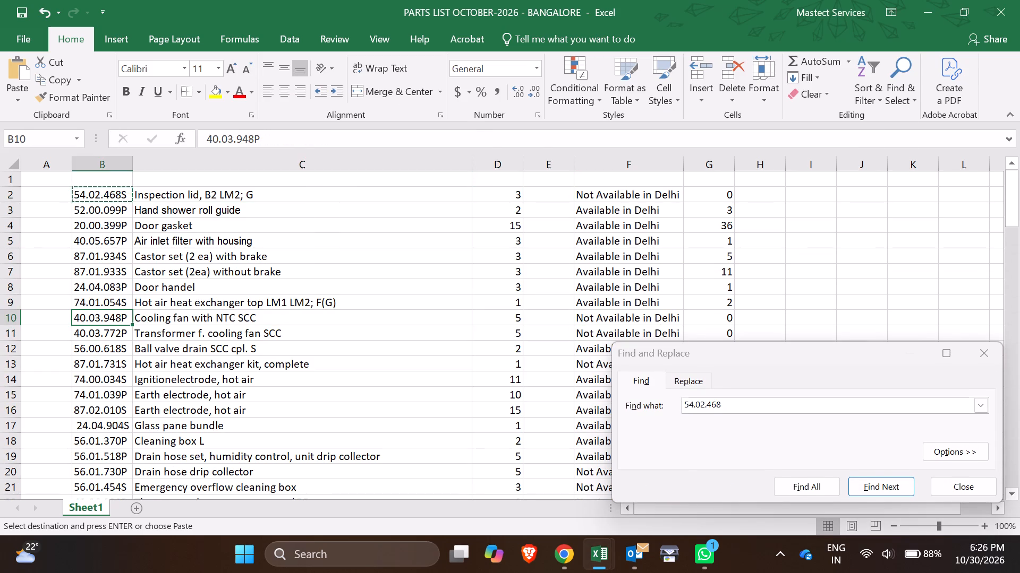
key("ctrl+c")
key("alt+Tab")
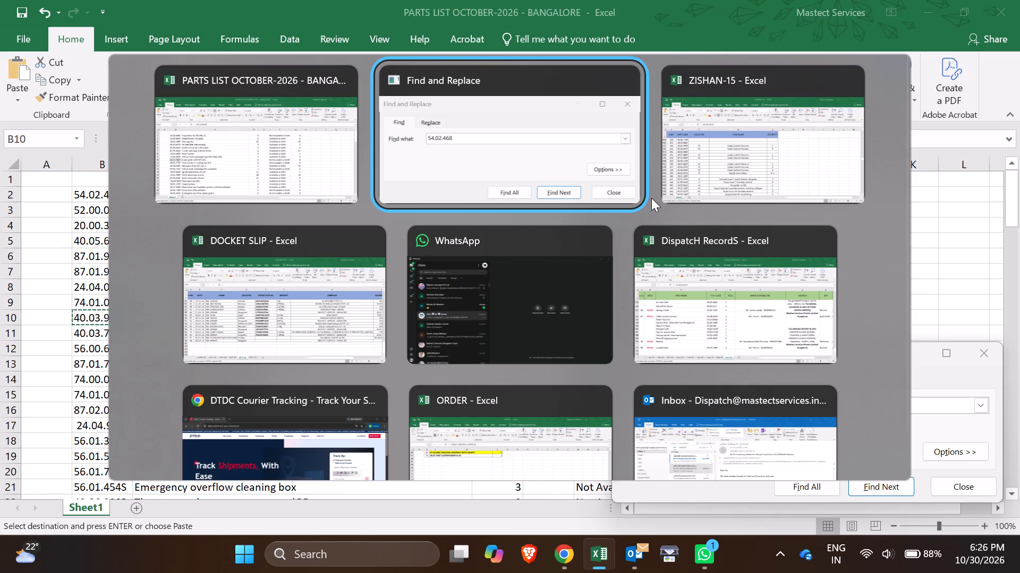
key("alt+Tab")
double_click(775, 406)
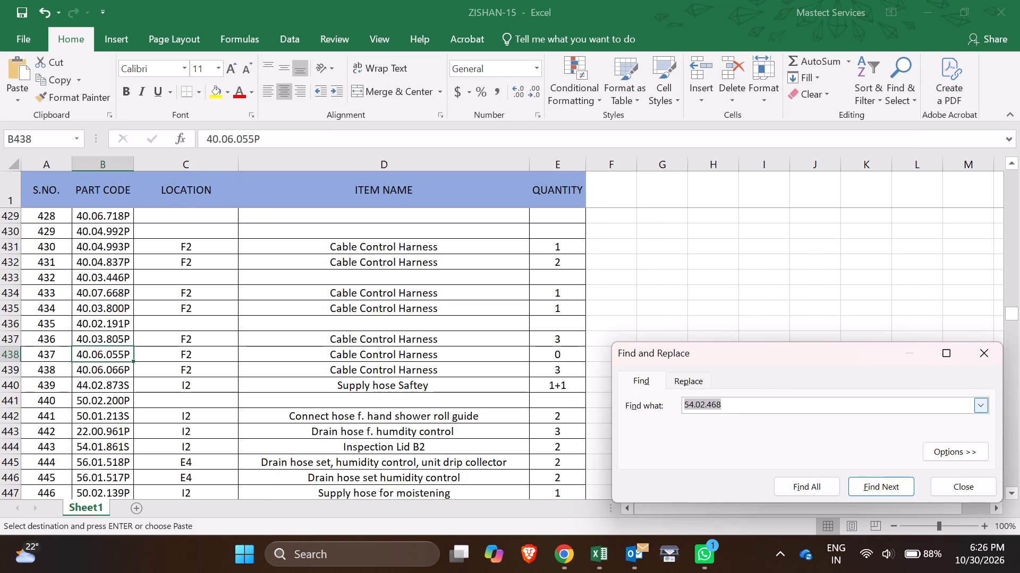
key("ctrl+v")
key("Return")
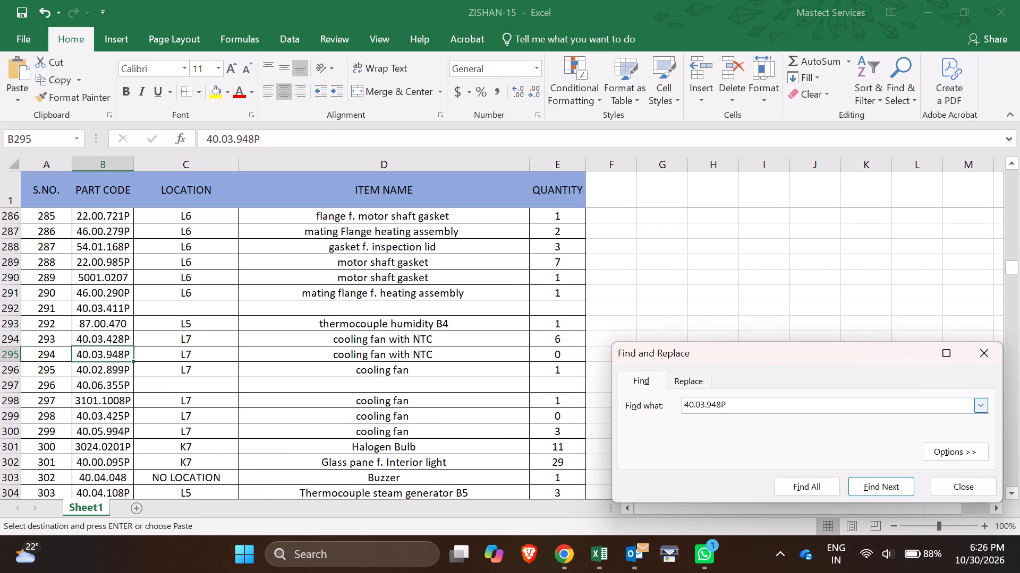
key("Return")
key("BackSpace")
left_click(964, 349)
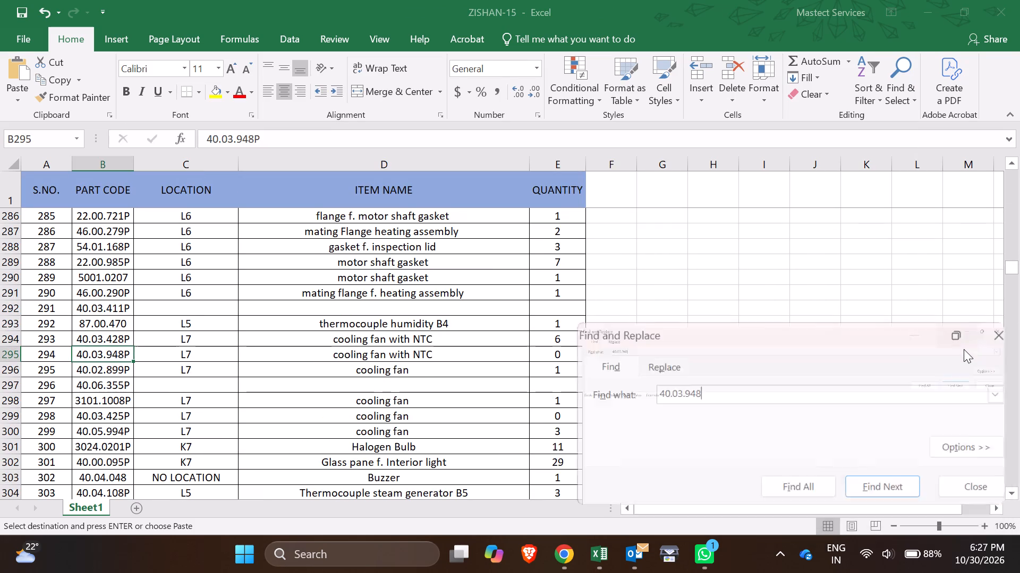
left_click(1019, 0)
Return to the parts list at the cooling fan's quantity cell G10 and save the workbook.
key("alt+Tab")
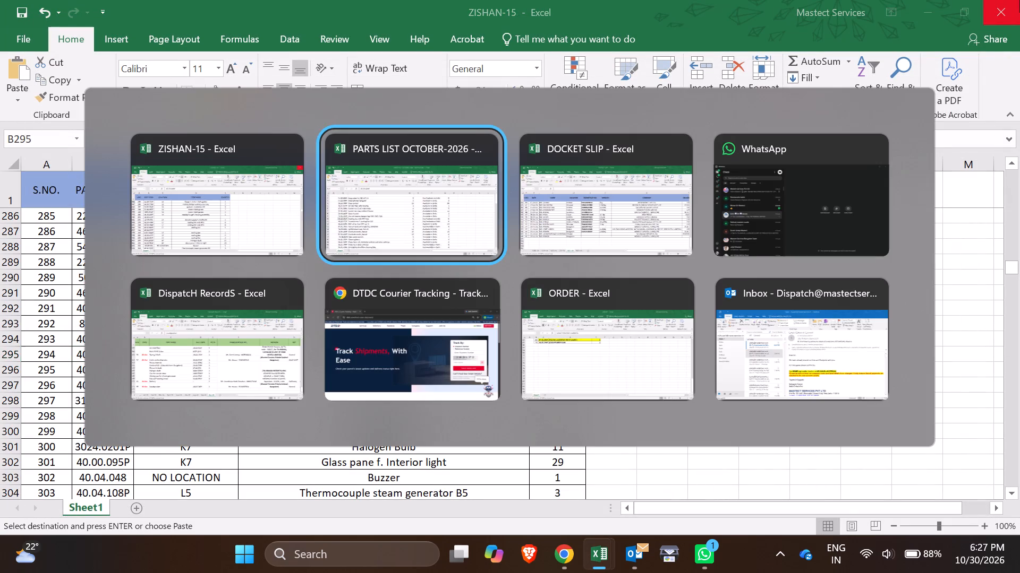
key("Right")
key("Right")
key("Right")
key("Right")
key("Right")
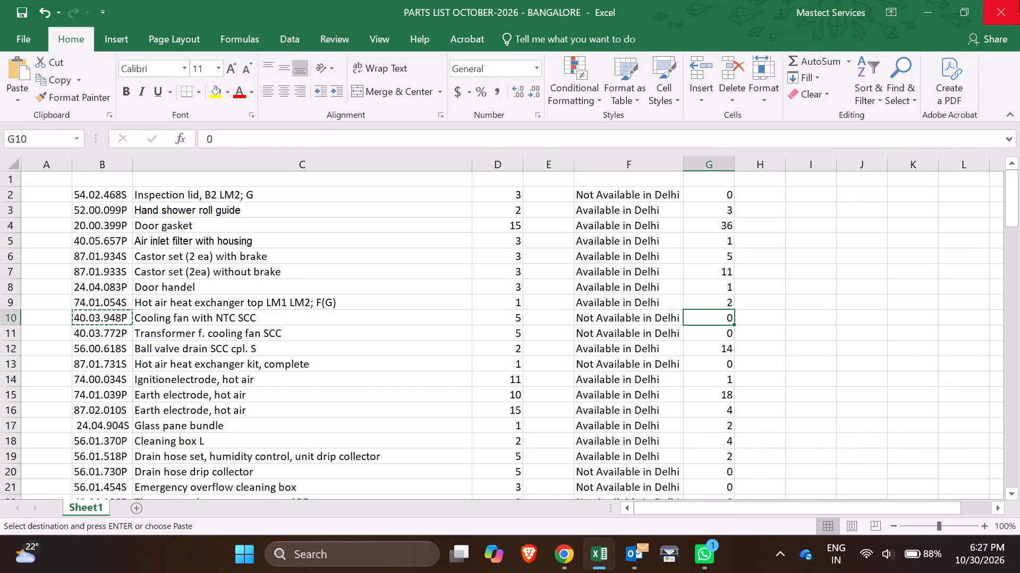
key("ctrl+s")
key("Return")
key("Return")
key("Return")
key("Up")
key("Up")
key("Up")
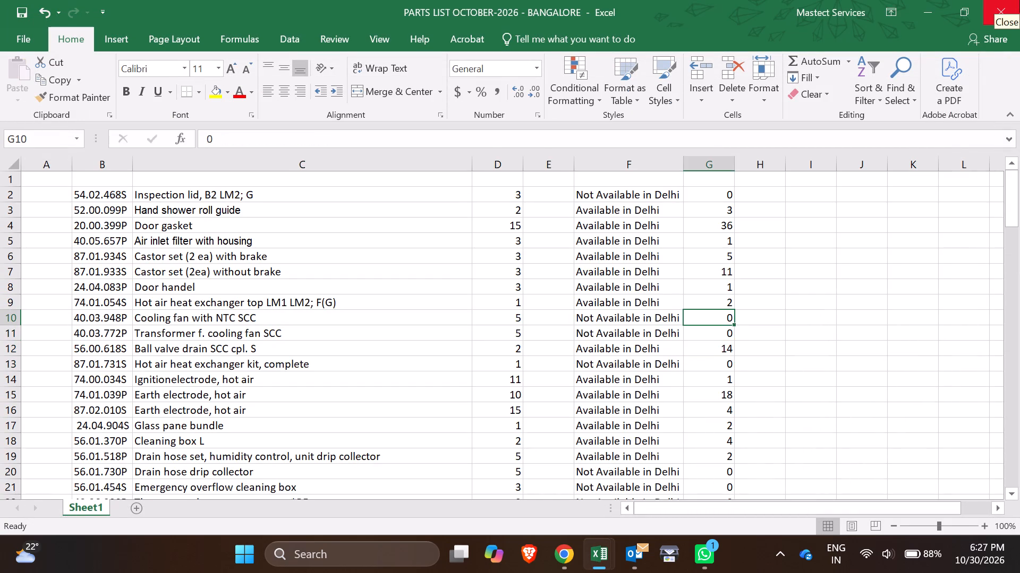
Copy part code 40.03.772P from B11, search ZISHAN-15 with and without the final P, and check the matching row's quantity.
key("Down")
key("Left")
key("Left")
key("Left")
key("Left")
key("Left")
key("Left")
key("Right")
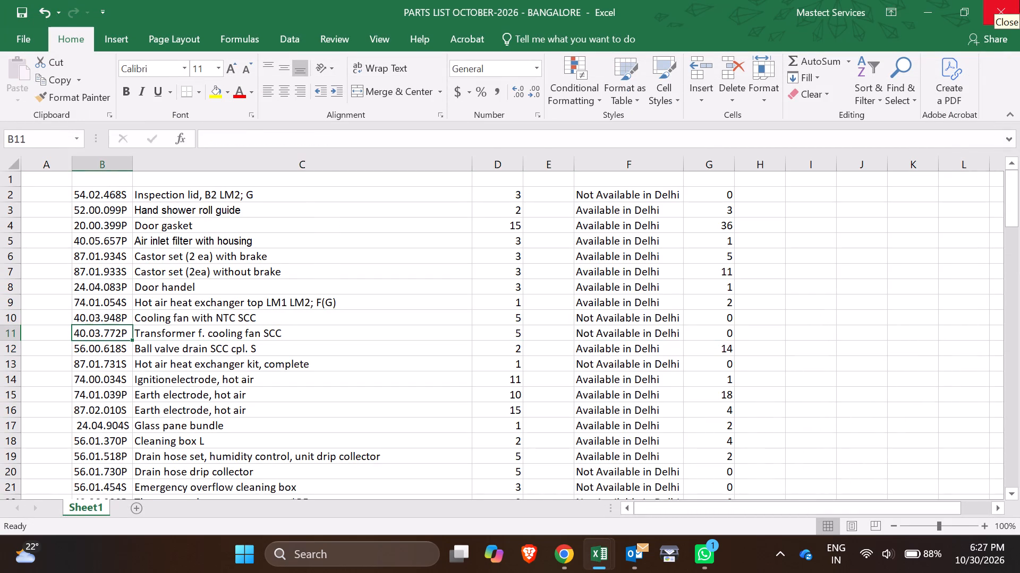
key("ctrl+c")
key("alt+Tab")
key("ctrl+f")
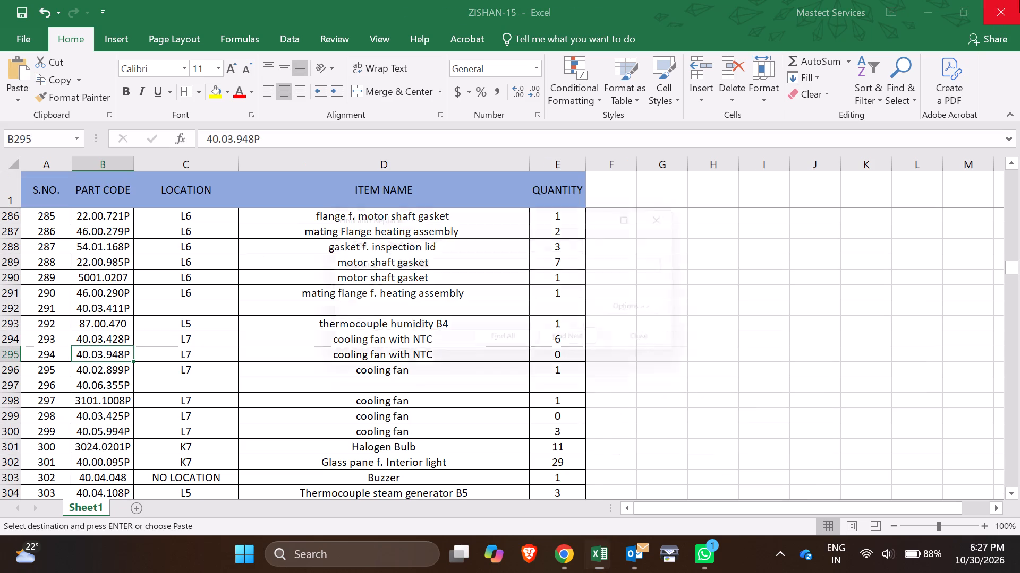
key("BackSpace")
key("ctrl+v")
key("Return")
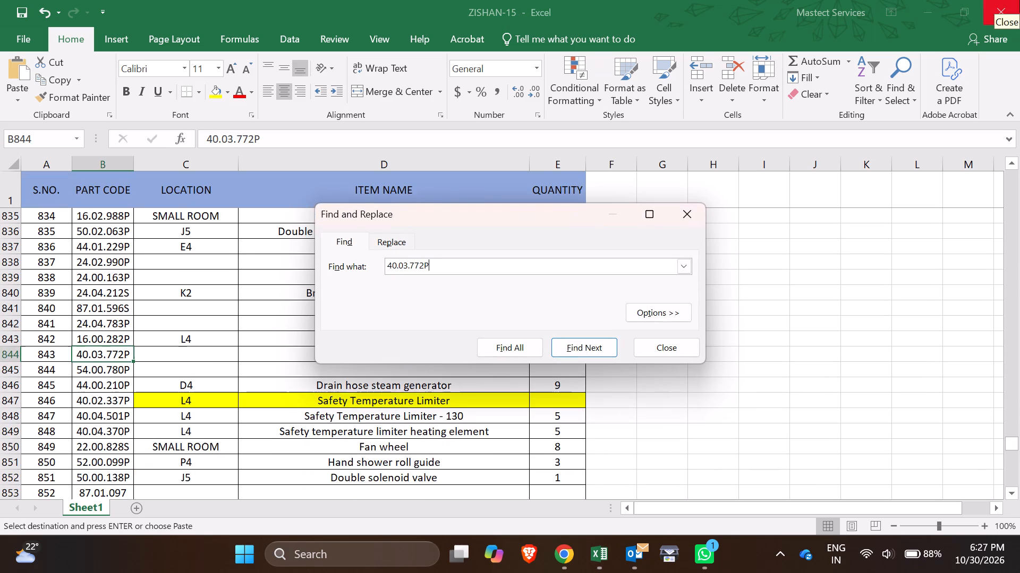
key("Return")
key("BackSpace")
key("Return")
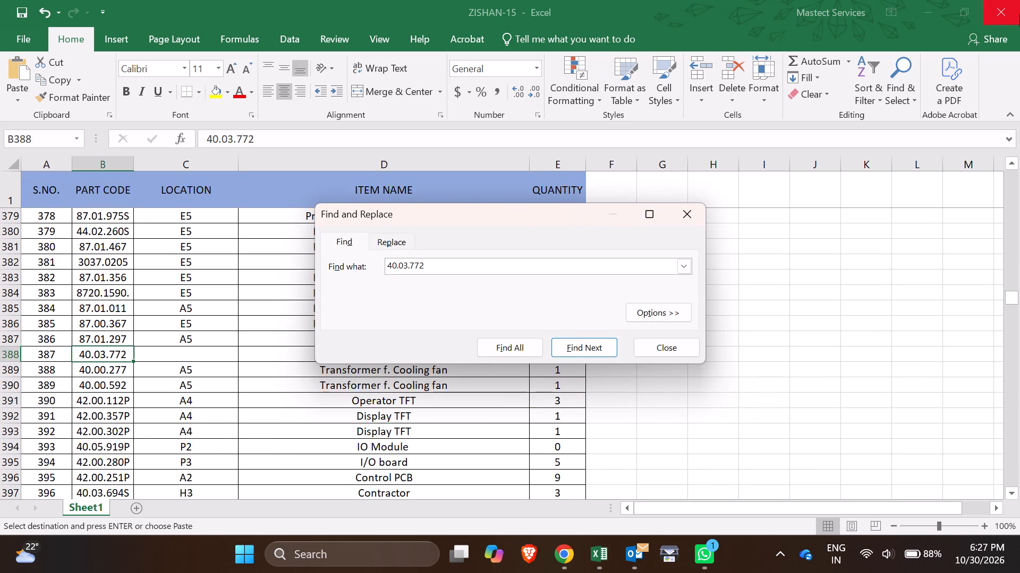
left_click(705, 224)
key("Right")
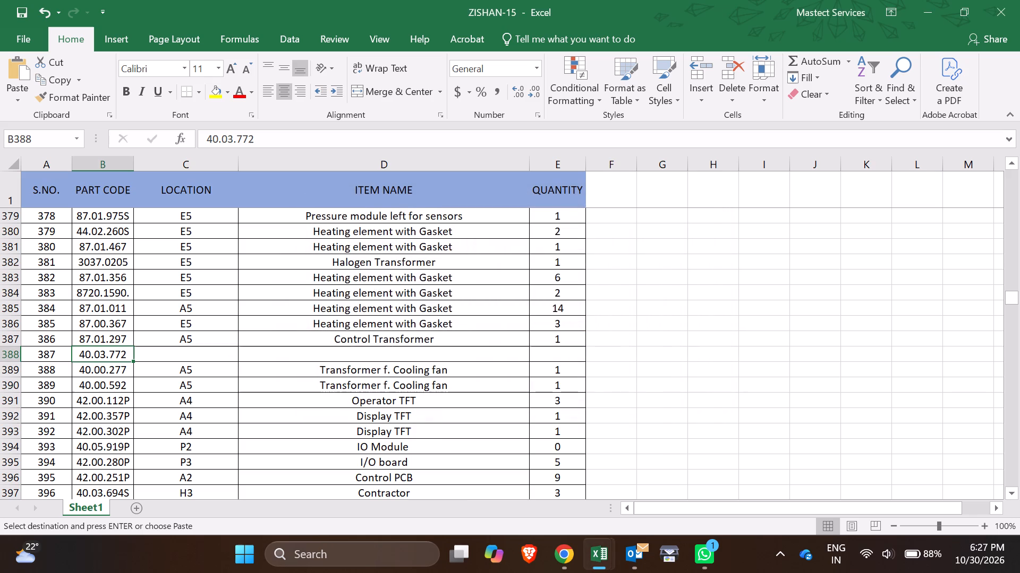
key("Right")
key("Right")
Copy part code 87.01.731S from B13 of the parts list and search ZISHAN-15 with and without the final S.
key("alt+Tab")
key("Right")
key("Right")
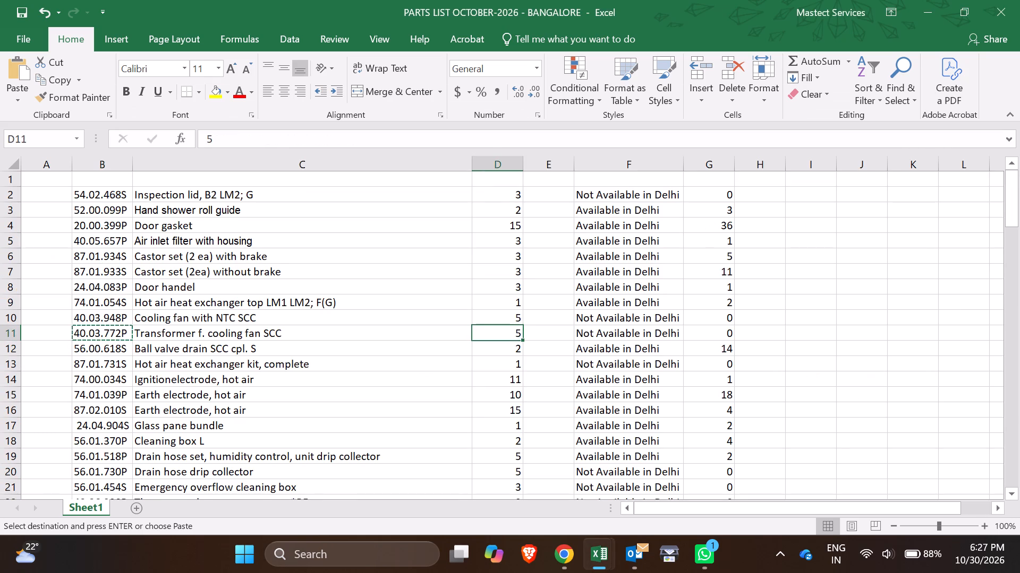
key("Right")
key("Right")
key("Right")
key("Down")
key("Down")
key("Left")
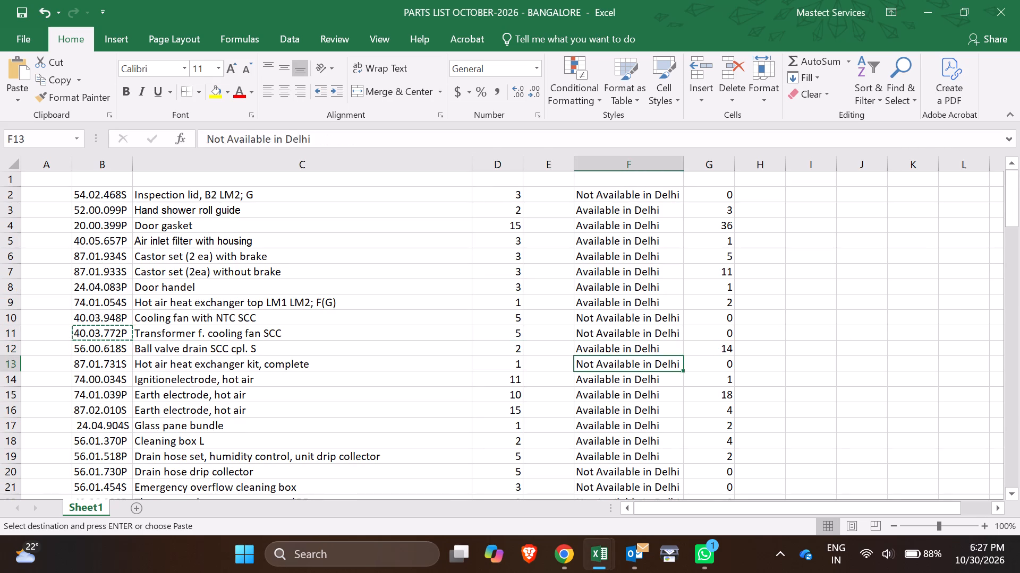
key("Left")
key("Left")
key("Left")
key("Left")
key("ctrl+c")
key("alt+Tab")
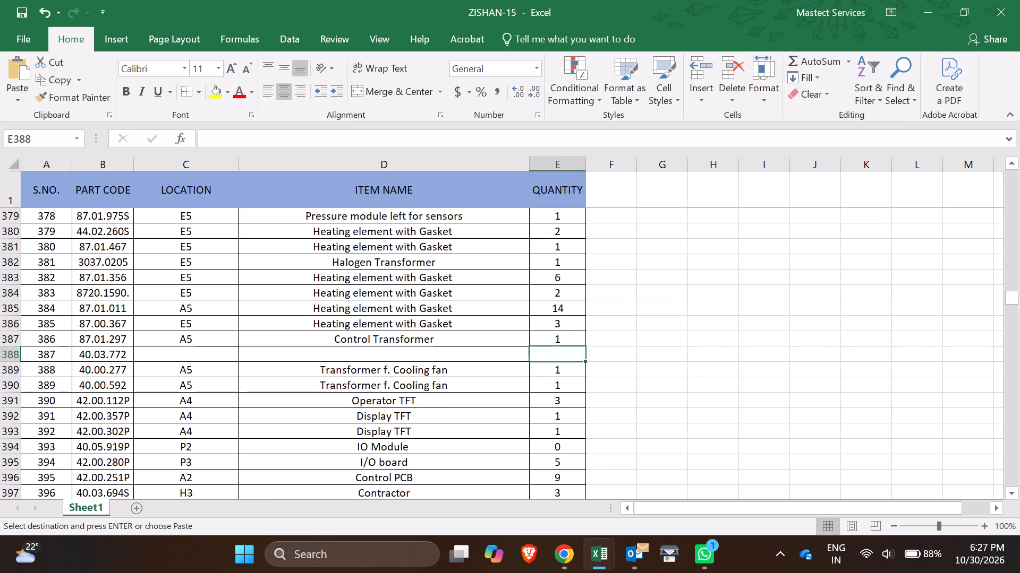
key("ctrl+f")
key("BackSpace")
key("ctrl+v")
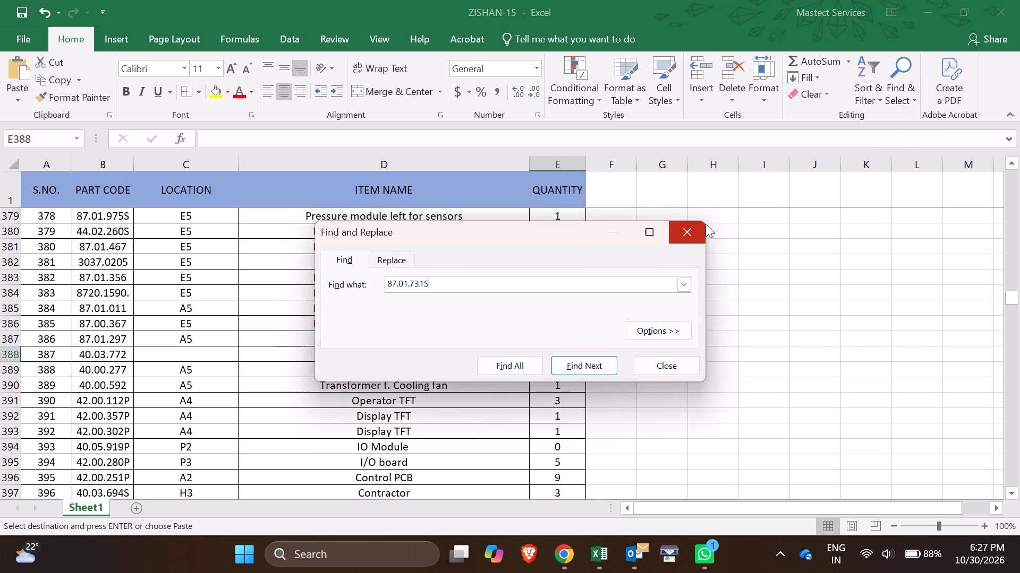
key("Return")
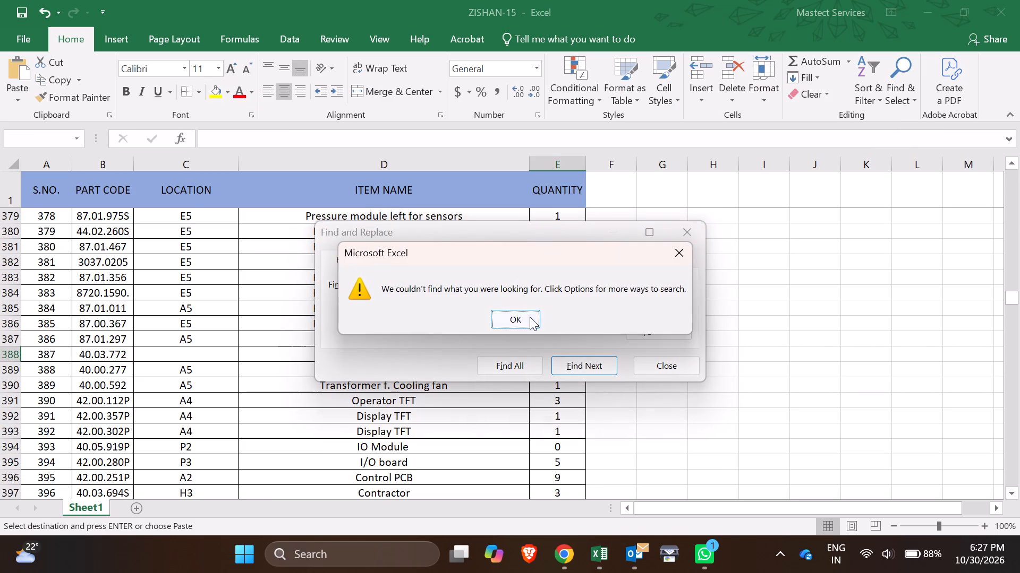
left_click(530, 317)
key("BackSpace")
key("Return")
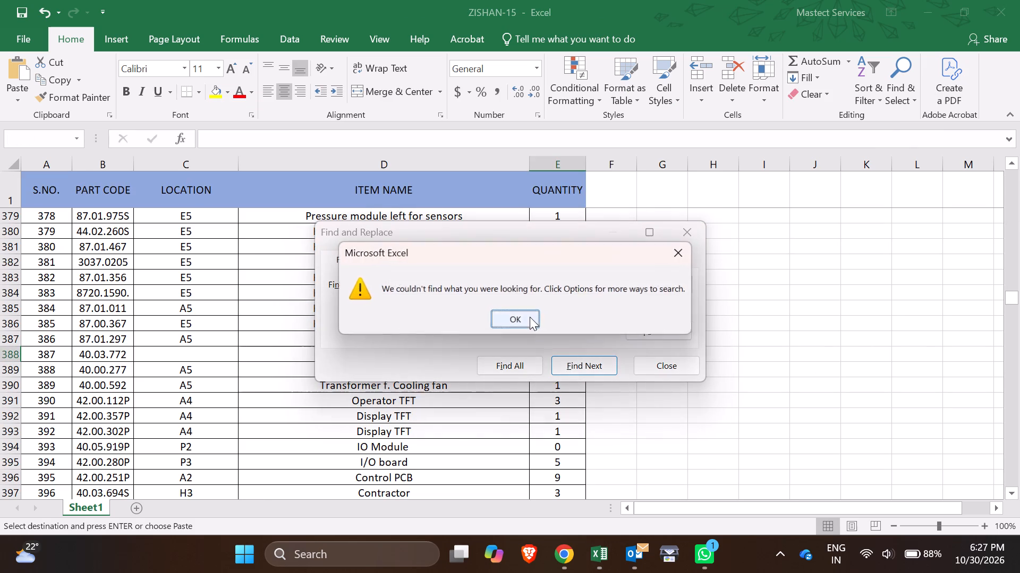
key("Return")
left_click(690, 231)
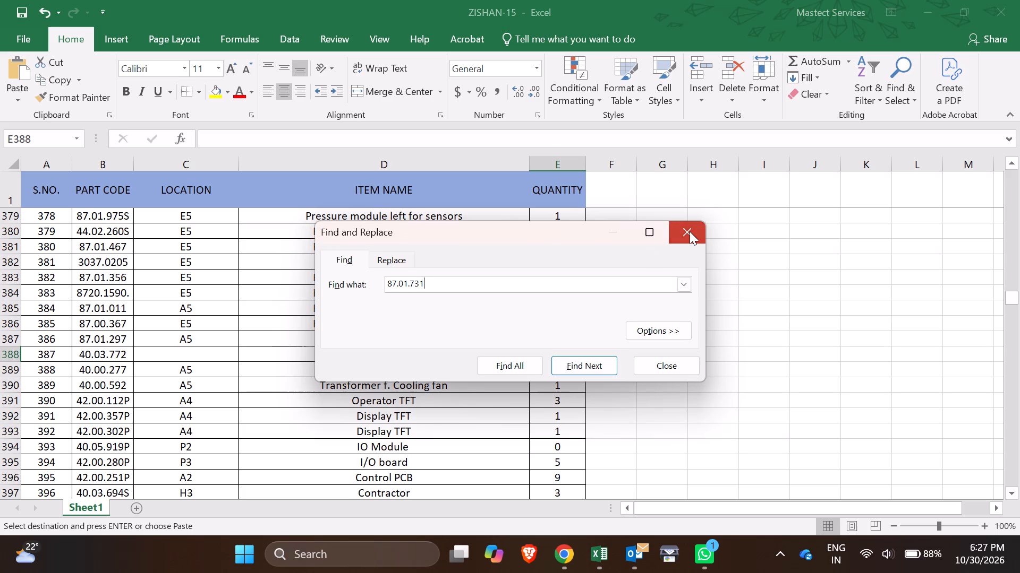
Switch to the October 2026 Bangalore parts list and copy the drain hose drip collector's part code 56.01.730P from B20.
key("alt+Tab")
key("Right")
key("Right")
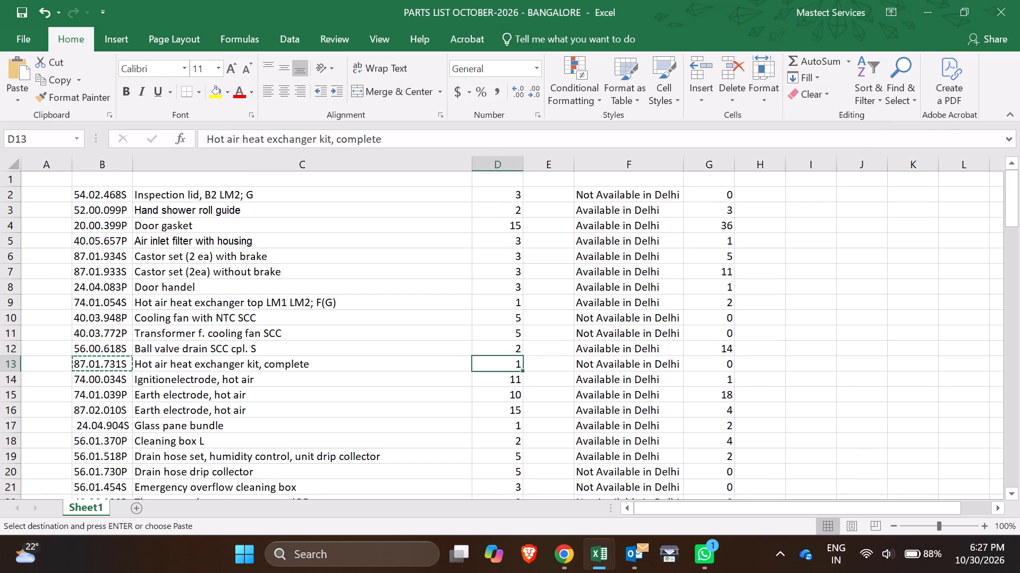
key("Right")
key("Right")
key("Down")
key("Down")
key("Down")
key("Down")
key("Down")
key("Down")
key("Down")
key("Down")
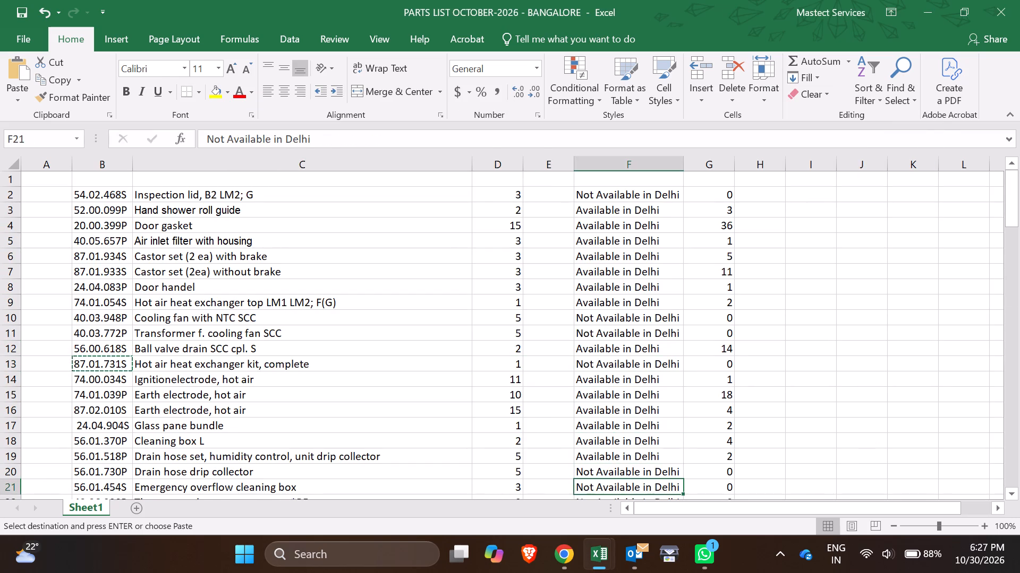
key("Up")
key("Left")
key("Left")
key("Left")
key("Left")
key("Left")
key("Right")
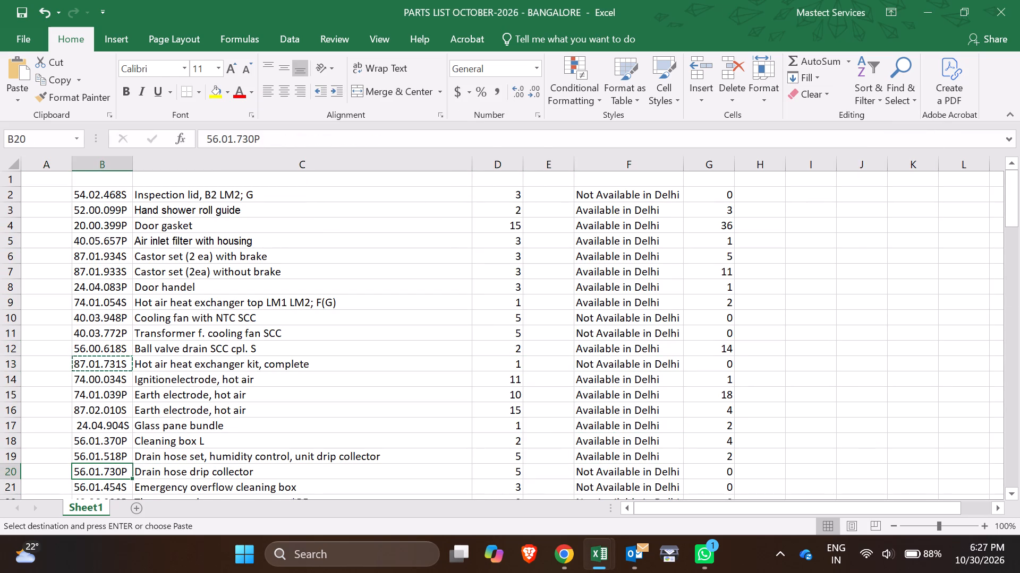
key("ctrl+c")
Search ZISHAN-15 for part code 56.01.730P, with and without the final P.
key("alt+Tab")
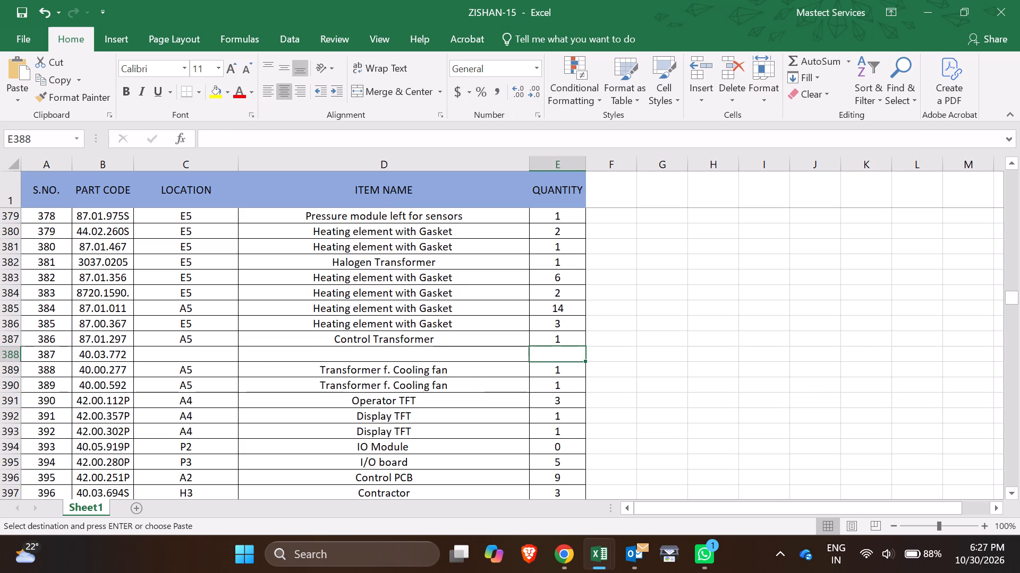
key("ctrl+f")
key("BackSpace")
key("ctrl+v")
key("Return")
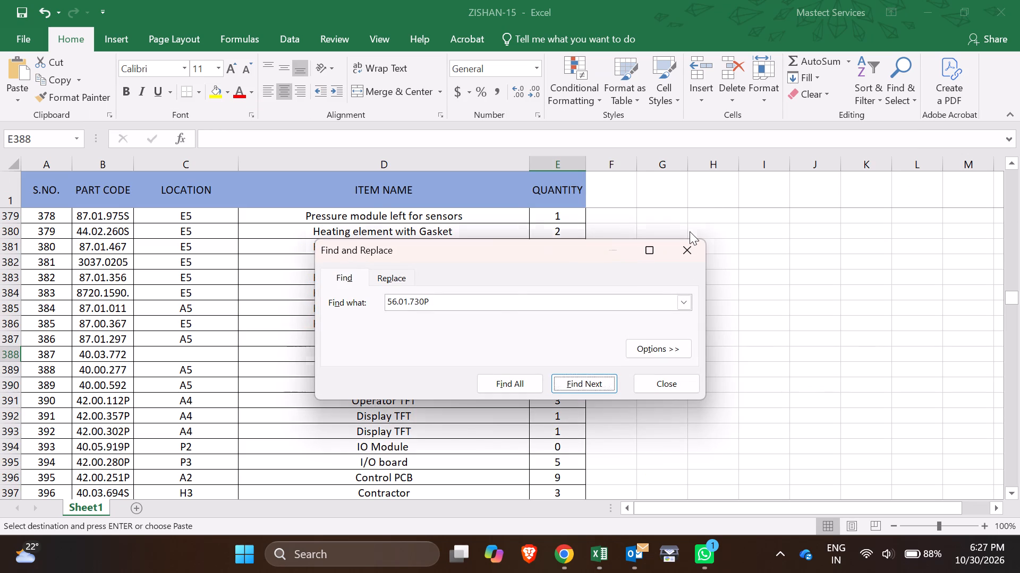
key("Return")
key("BackSpace")
key("Return")
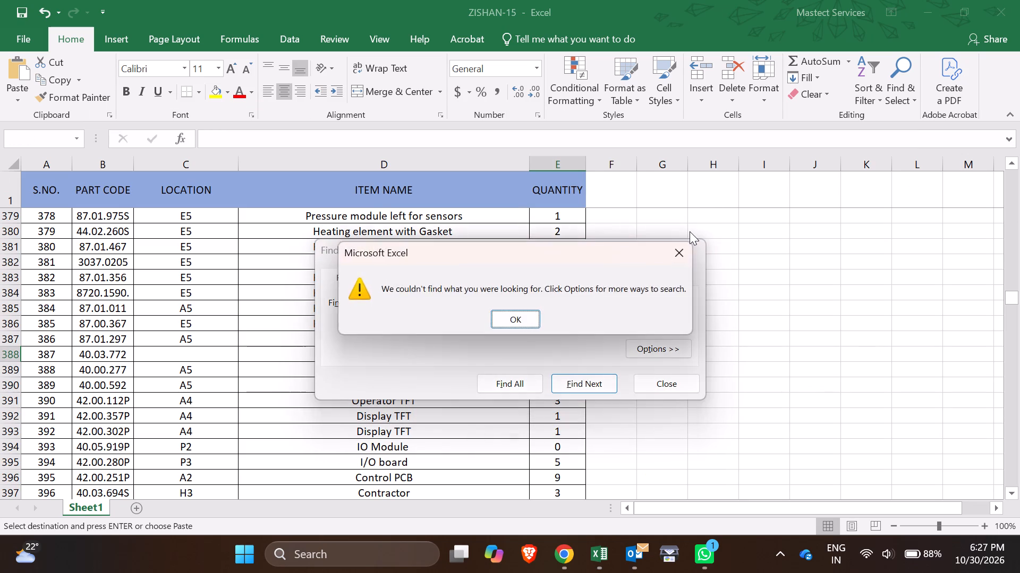
key("Return")
Return to the parts list and copy the emergency overflow cleaning box's part code 56.01.454S from B21.
key("alt+Tab")
key("alt+Tab")
key("Right")
key("Right")
key("Right")
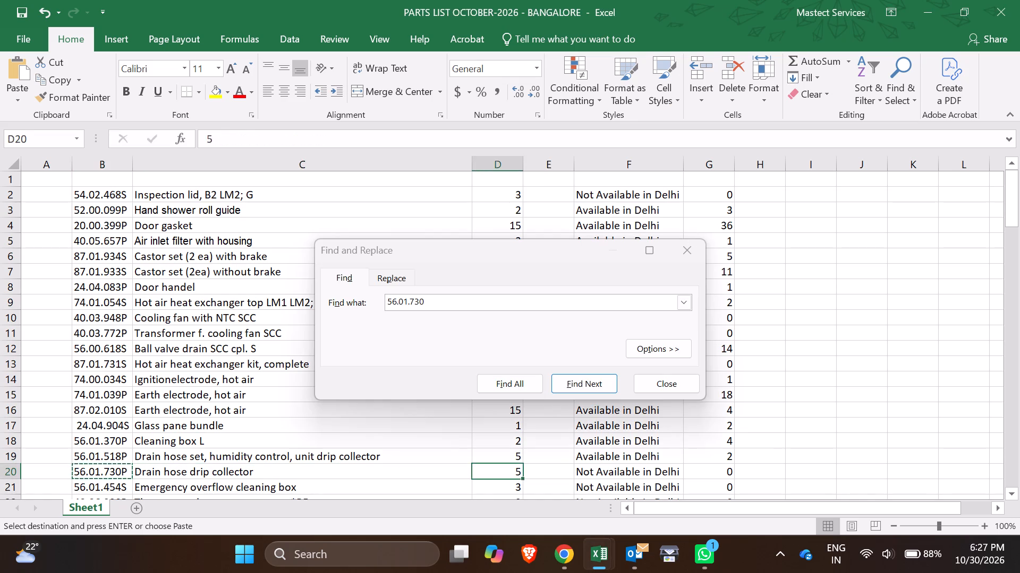
key("Right")
key("Down")
key("Left")
key("Left")
key("Left")
key("Left")
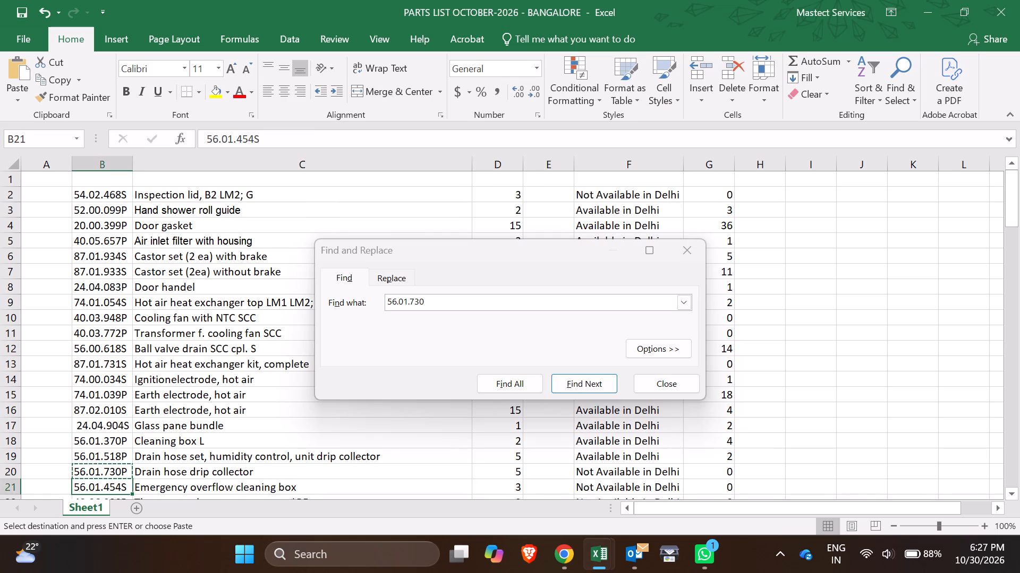
key("ctrl+c")
Search ZISHAN-15 for 56.01.454S with and without the final S, and close Find and Replace.
key("alt+Tab")
key("alt+Tab")
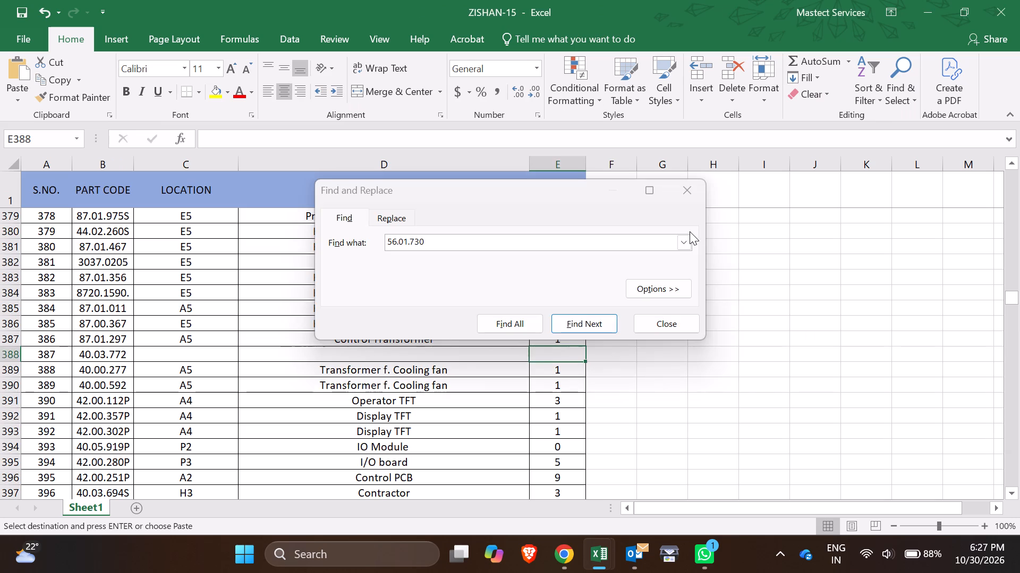
double_click(570, 241)
key("ctrl+v")
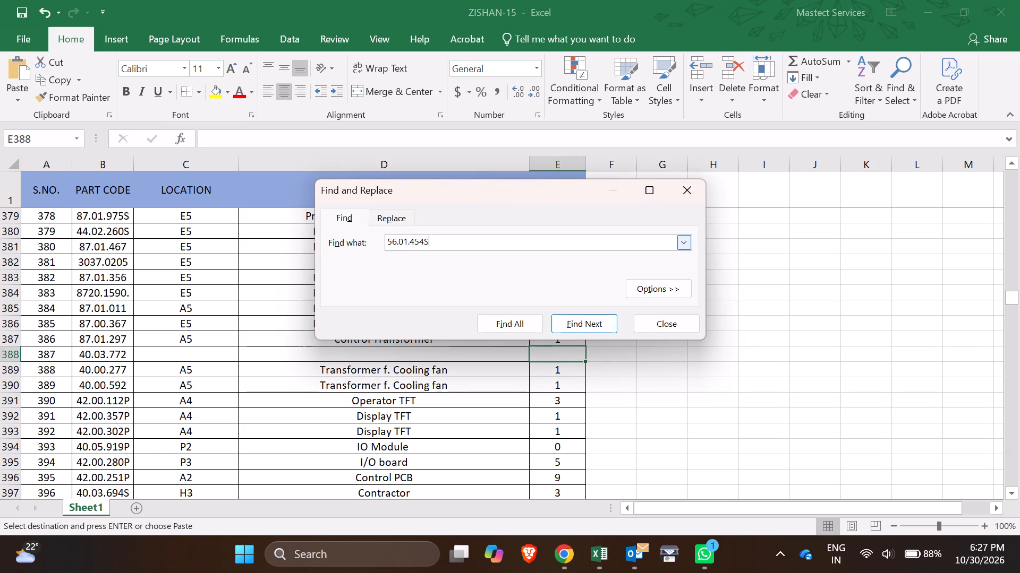
key("Return")
key("Return")
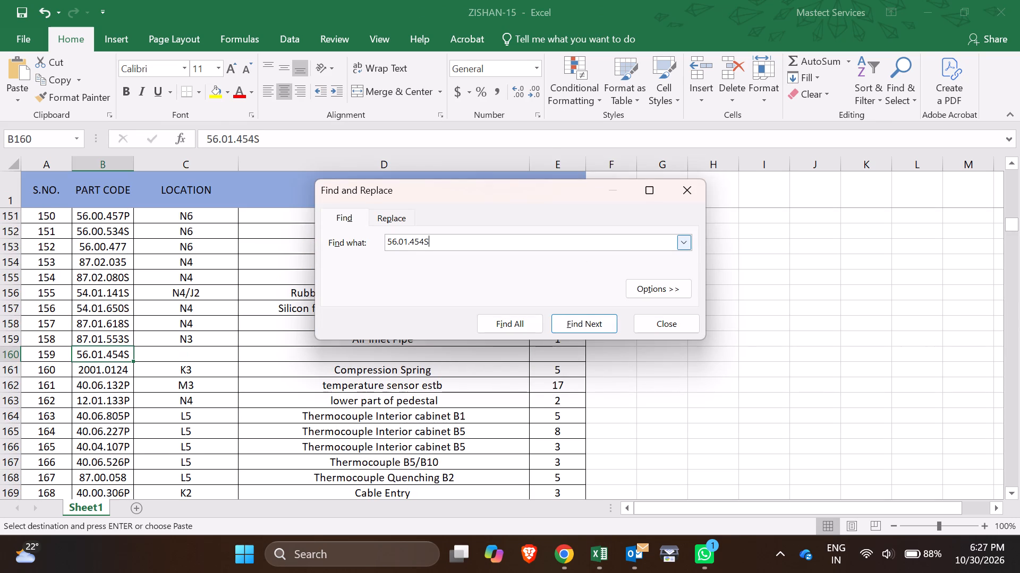
key("BackSpace")
key("Return")
left_click(676, 195)
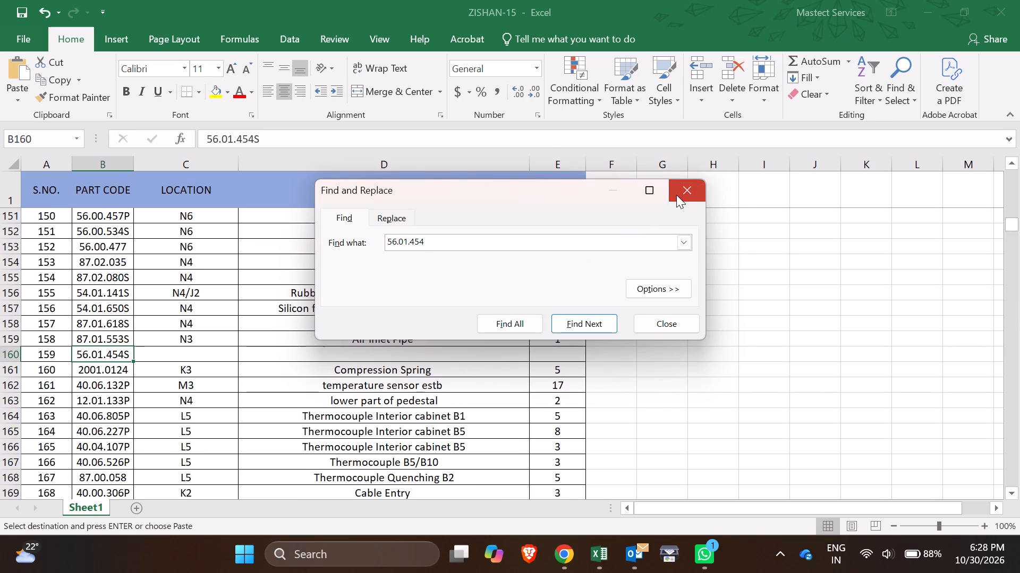
Return to the parts list and copy the steam generator thermocouple's part code 40.06.230P from B22.
key("alt+Tab")
key("Right")
key("Right")
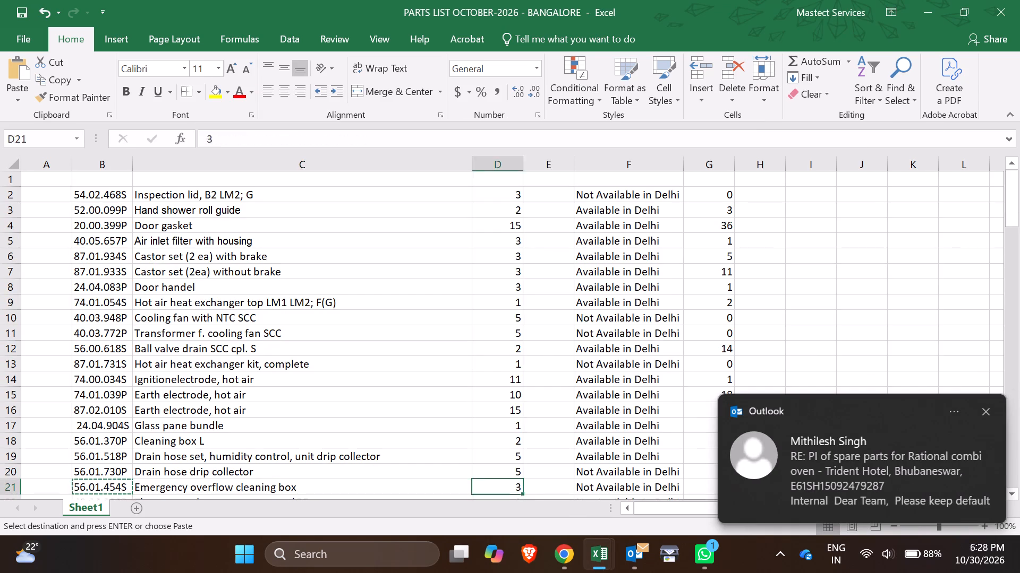
key("Right")
key("Right")
key("Down")
key("Down")
key("Down")
key("Down")
key("Up")
key("Up")
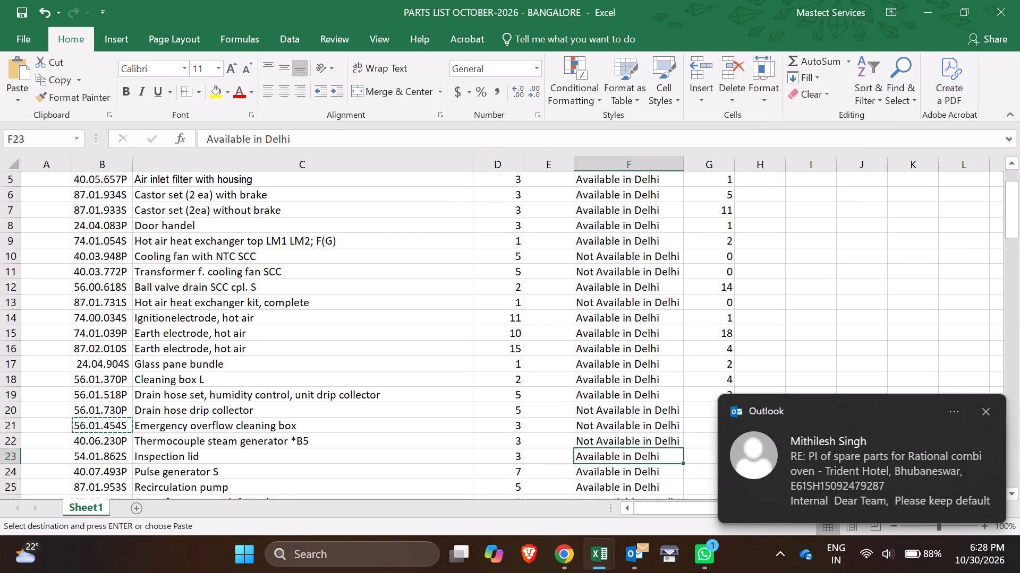
key("Up")
key("Left")
key("Left")
key("Left")
key("Left")
key("ctrl+c")
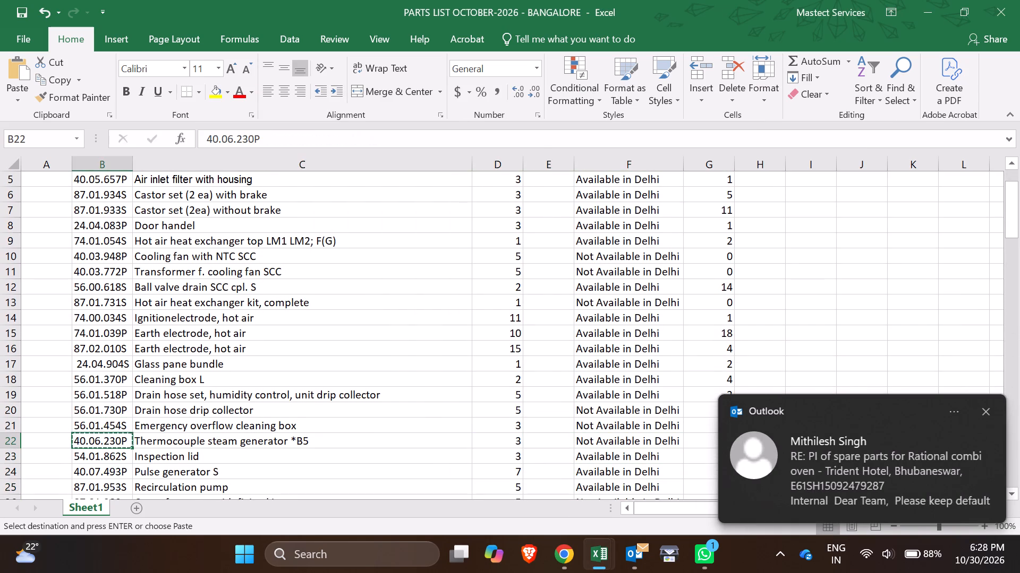
Search ZISHAN-15 for part code 40.06.230P and close Find and Replace.
key("alt+Tab")
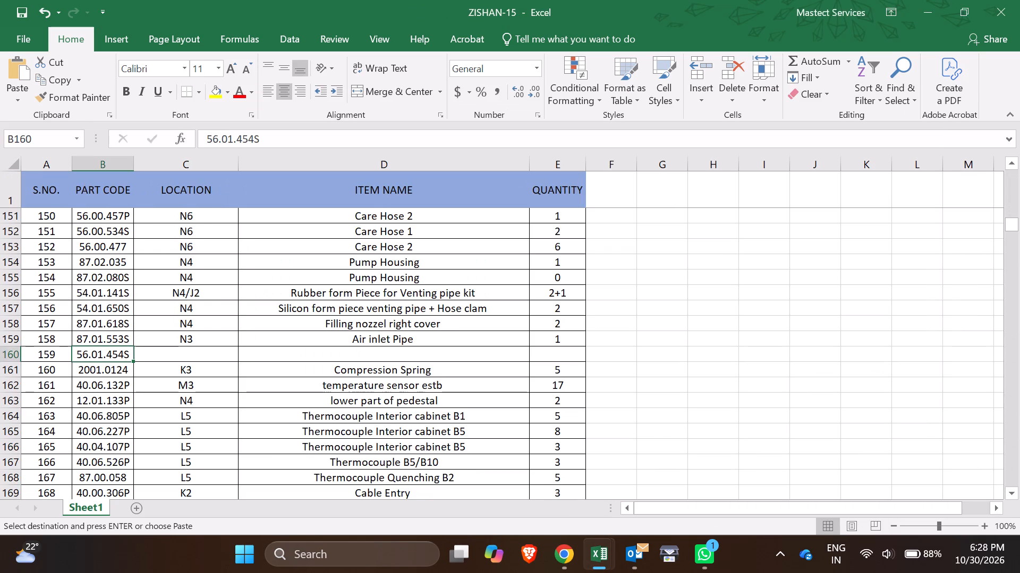
key("ctrl+f")
key("BackSpace")
key("ctrl+v")
key("Return")
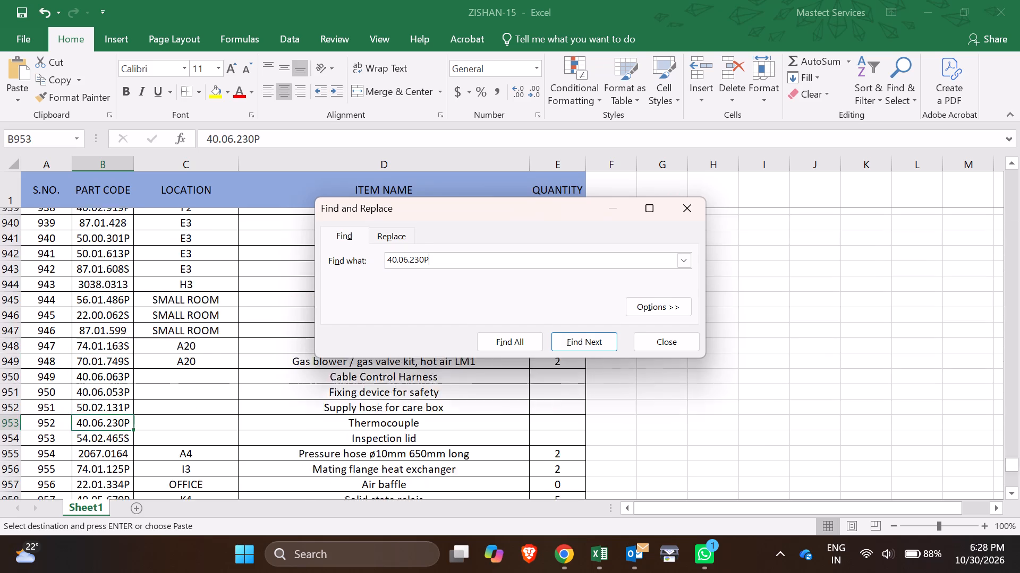
key("Return")
left_click(681, 201)
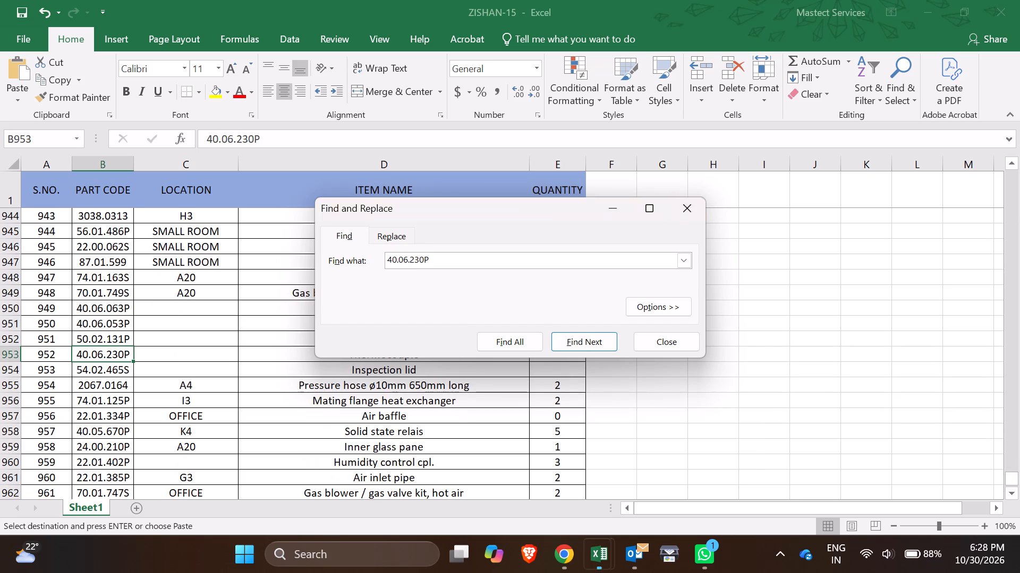
Return to the parts list and copy the pump cover with fixing kit's part code 87.01.289 from B26.
key("alt+Tab")
key("Right")
key("Right")
key("Right")
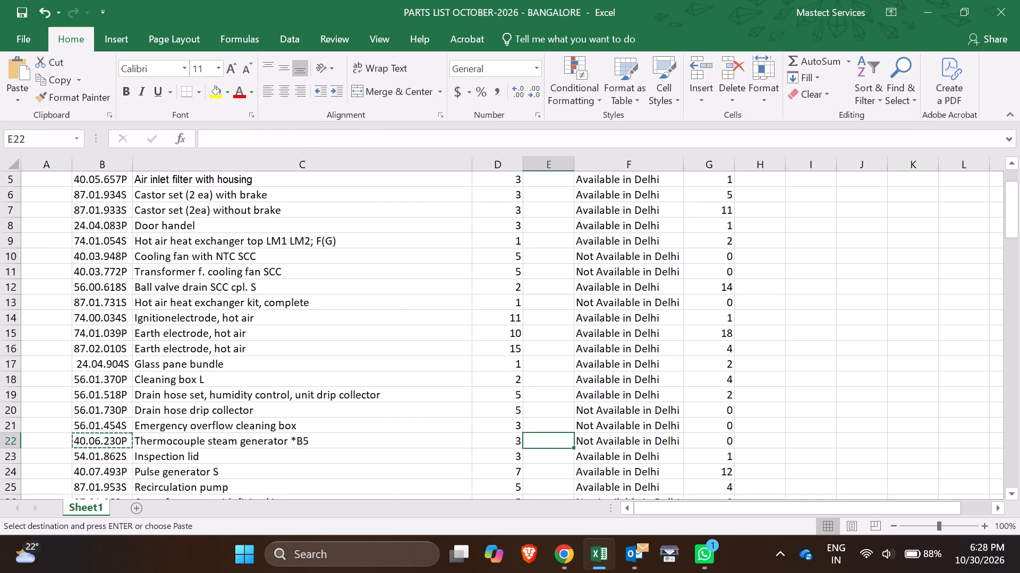
key("Right")
key("Down")
key("Down")
key("Down")
key("Down")
key("Down")
key("Down")
key("Down")
key("Up")
key("Up")
key("Up")
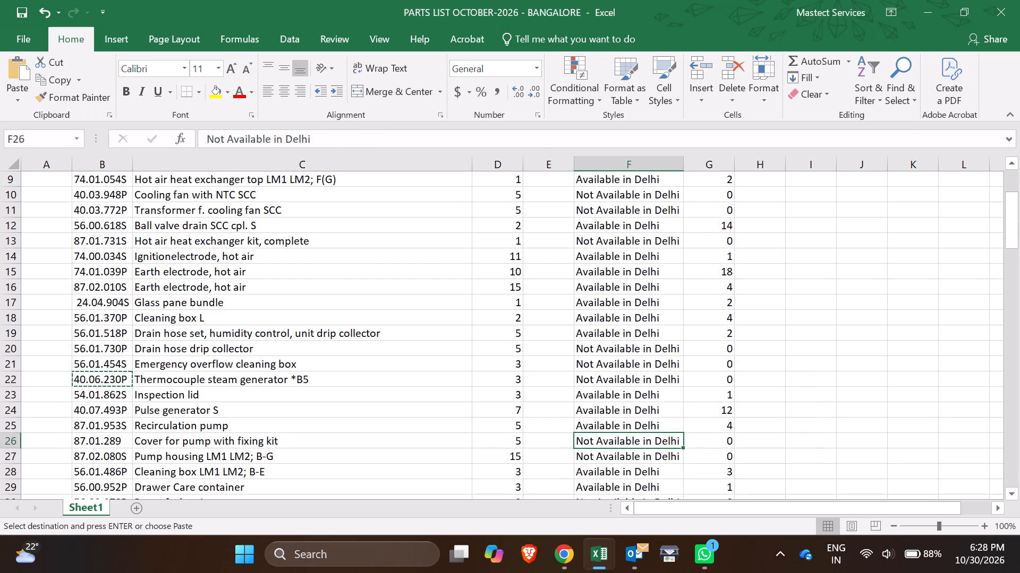
key("Left")
key("Left")
key("Left")
key("Left")
key("ctrl+c")
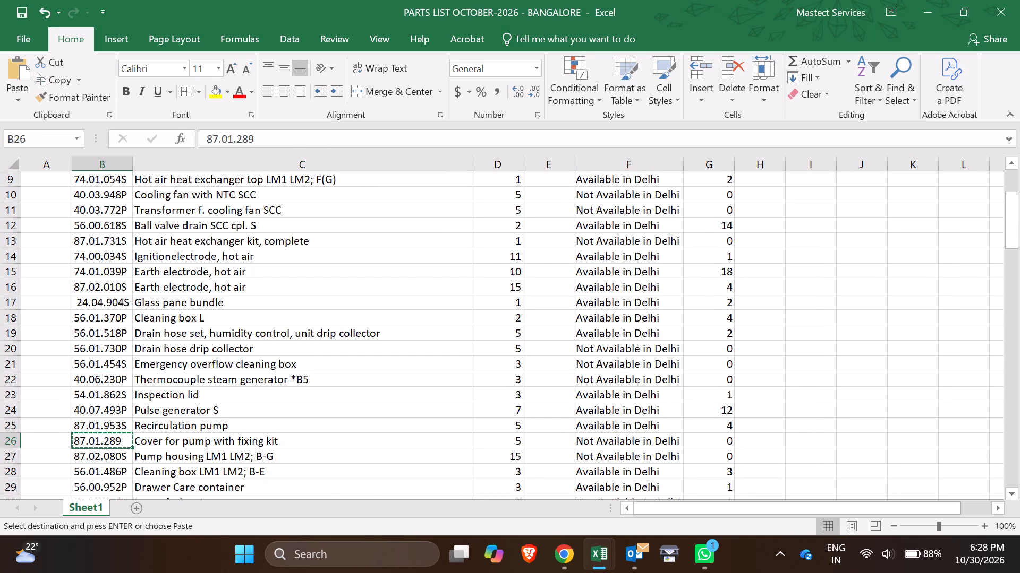
Search ZISHAN-15 for part code 87.01.289, and close Find and Replace to check the matching row's quantity.
key("alt+Tab")
key("ctrl+f")
key("BackSpace")
key("ctrl+v")
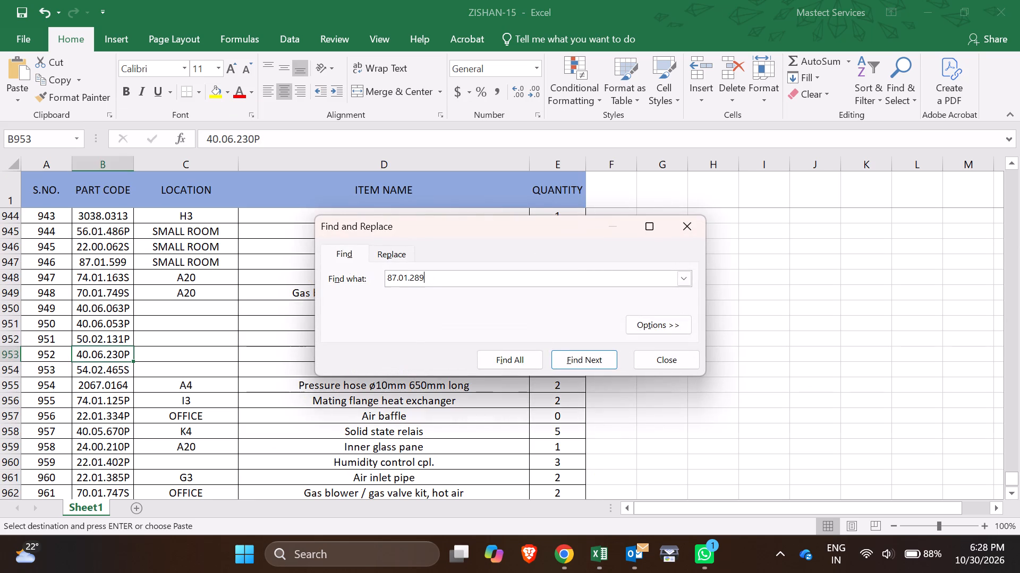
key("Return")
key("Return")
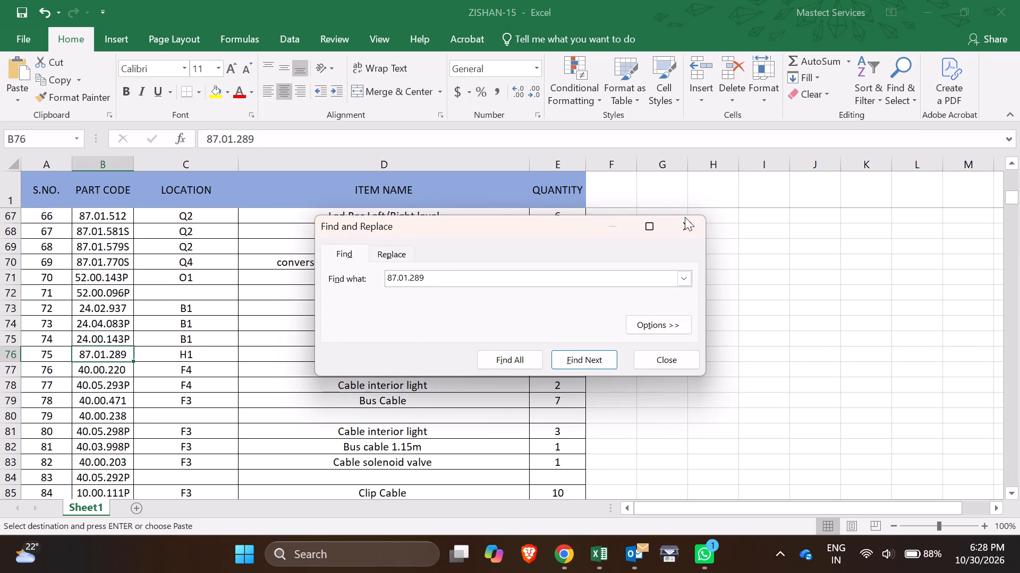
left_click(690, 226)
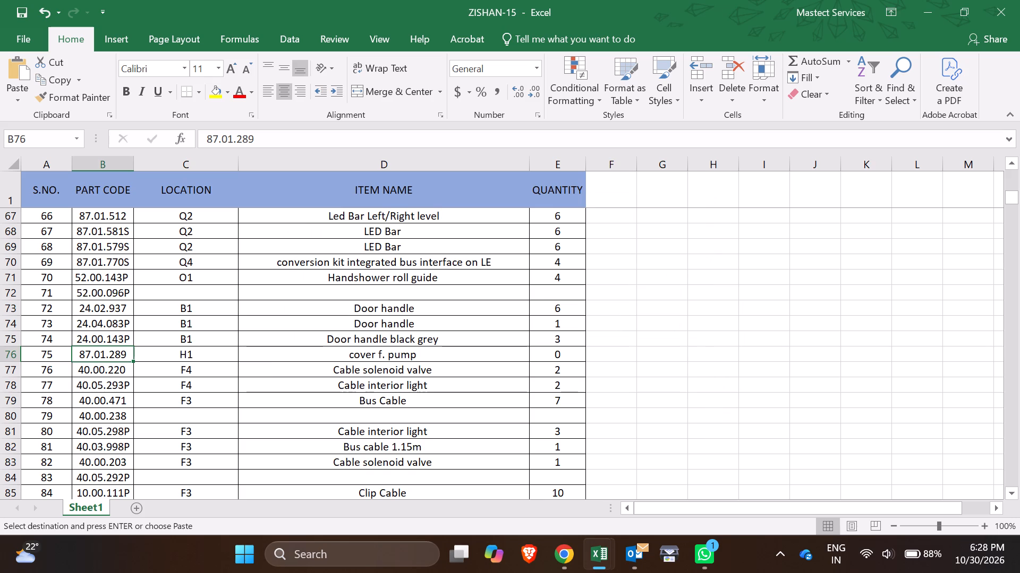
Save the ZISHAN-15 workbook.
key("ctrl+s")
key("ctrl+s")
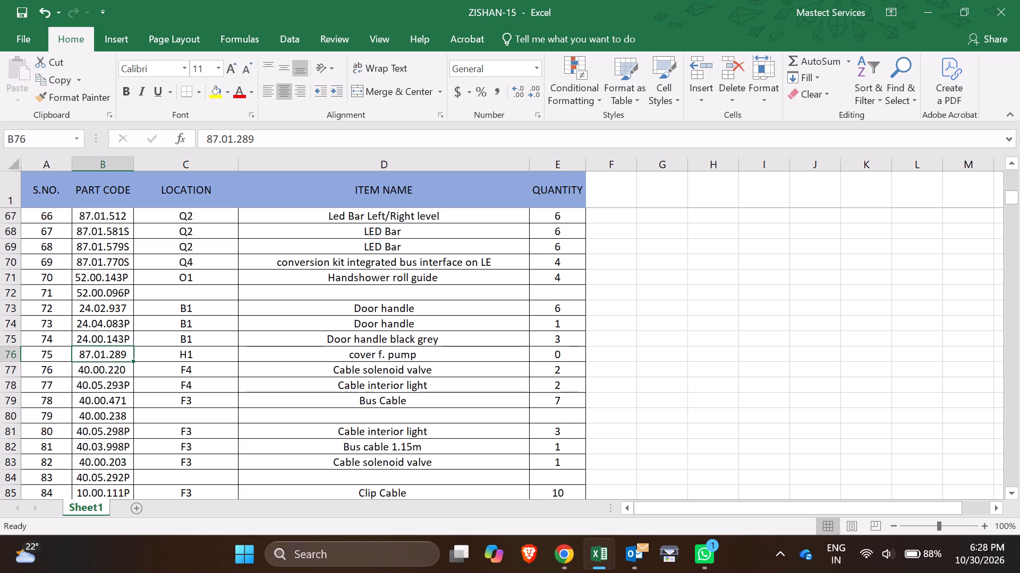
key("ctrl+s")
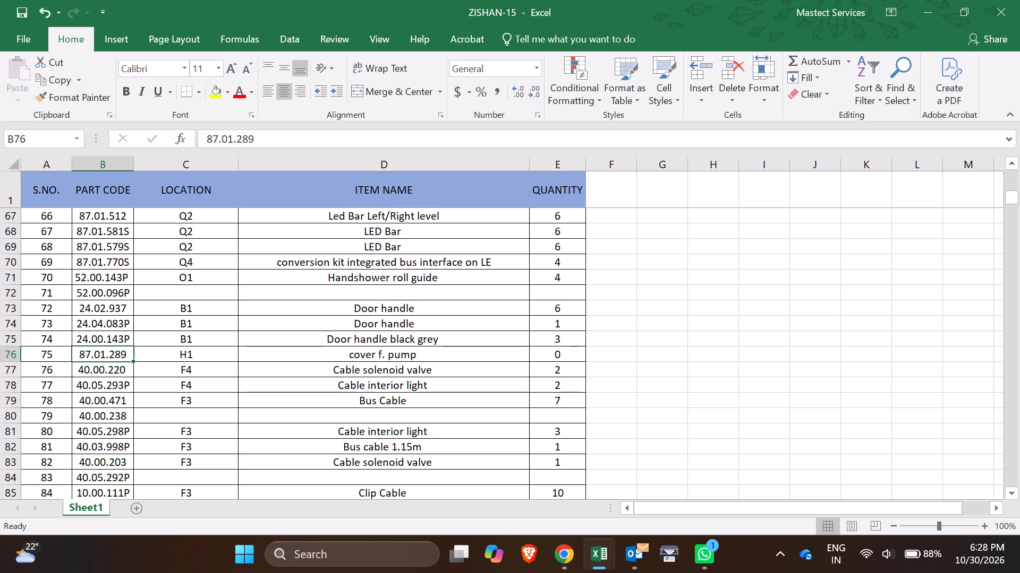